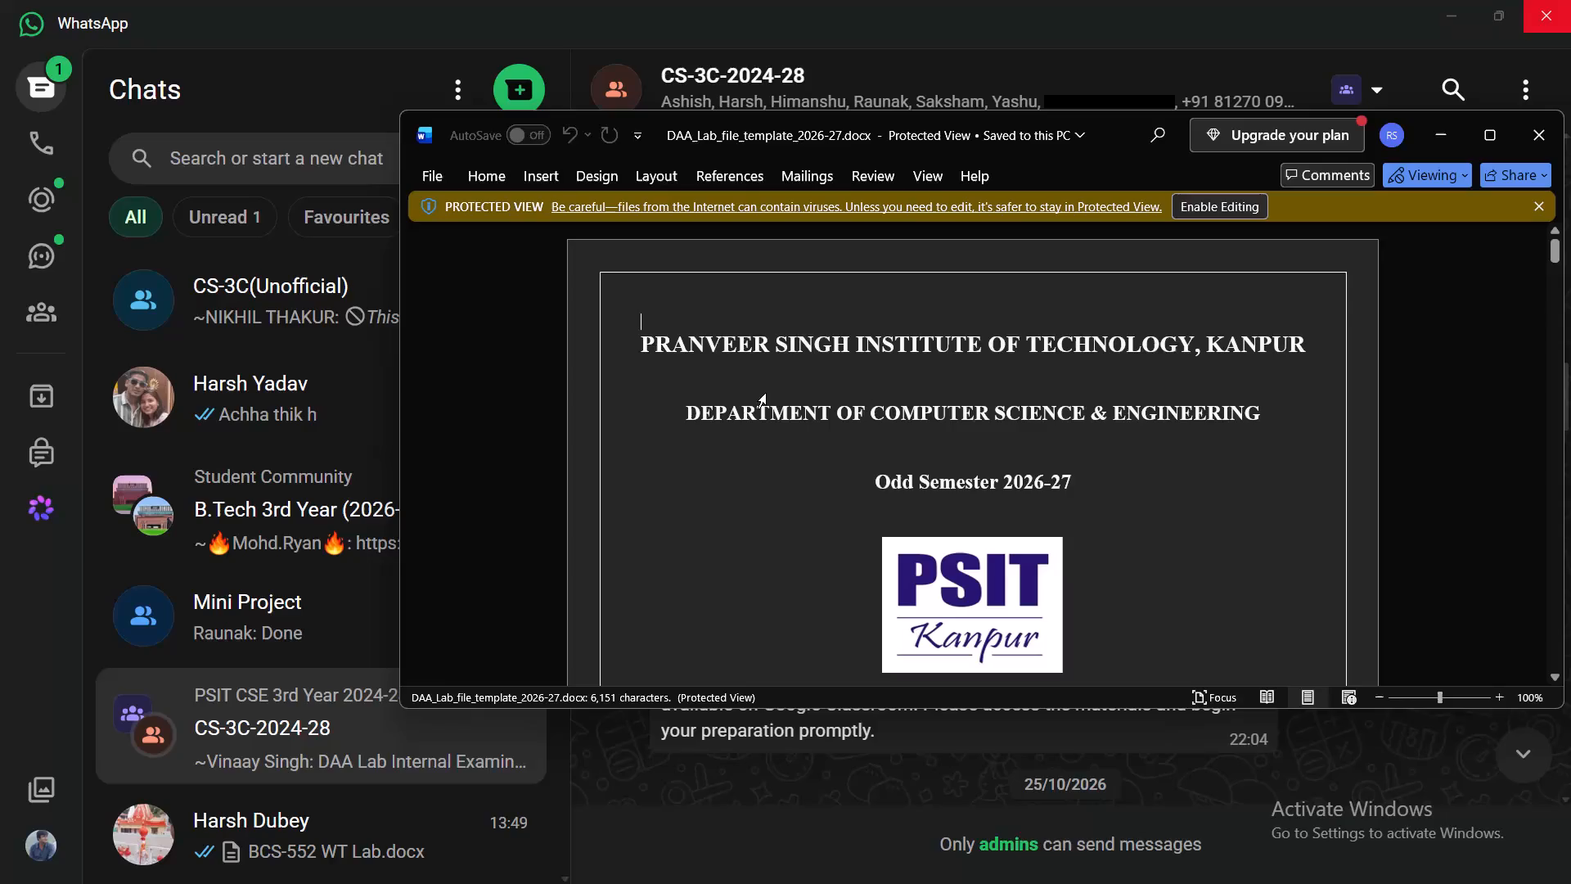
Maximize the DAA lab file template window and look through its pages down to the numbered table at the end.
{"action": "left_click", "coordinate": [1498, 135]}
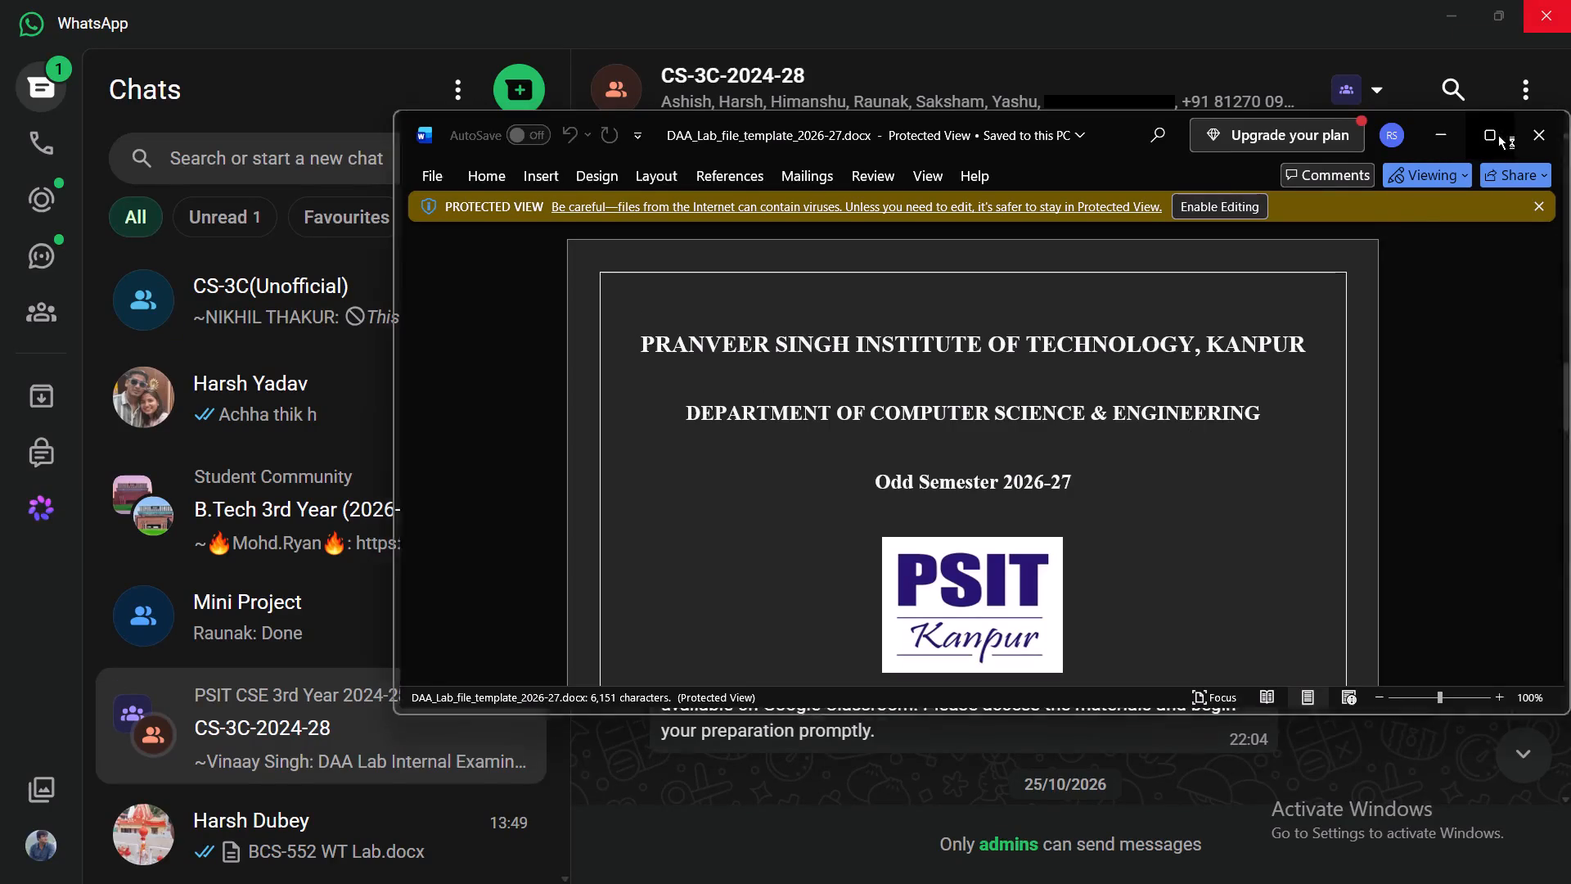
{"action": "scroll", "coordinate": [885, 459], "scroll_direction": "down", "scroll_amount": 11}
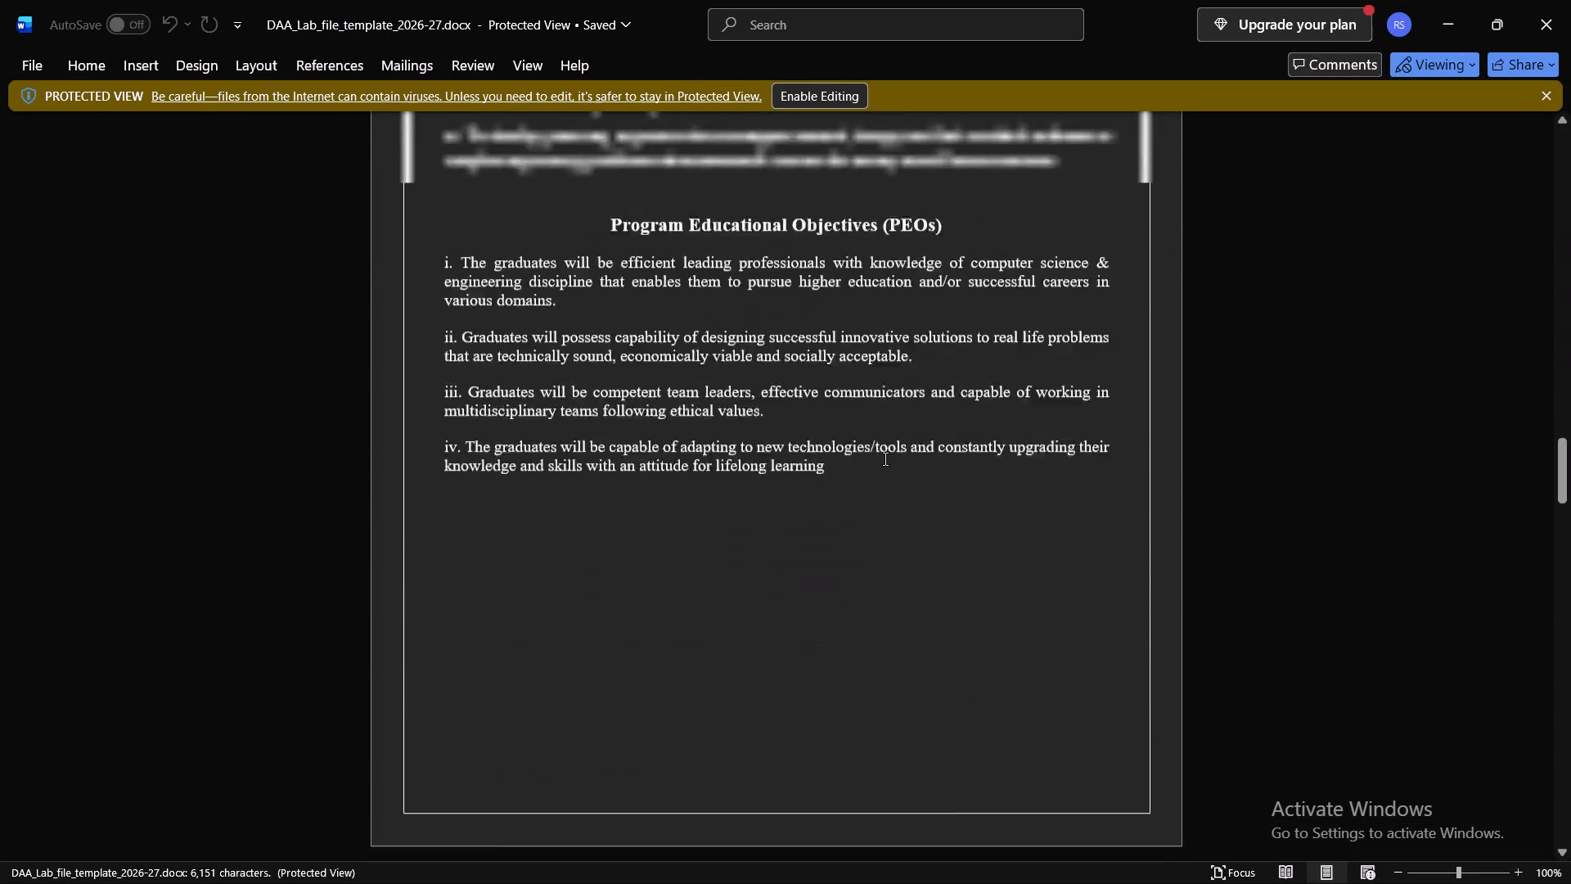
{"action": "scroll", "coordinate": [885, 459], "scroll_direction": "down", "scroll_amount": 9}
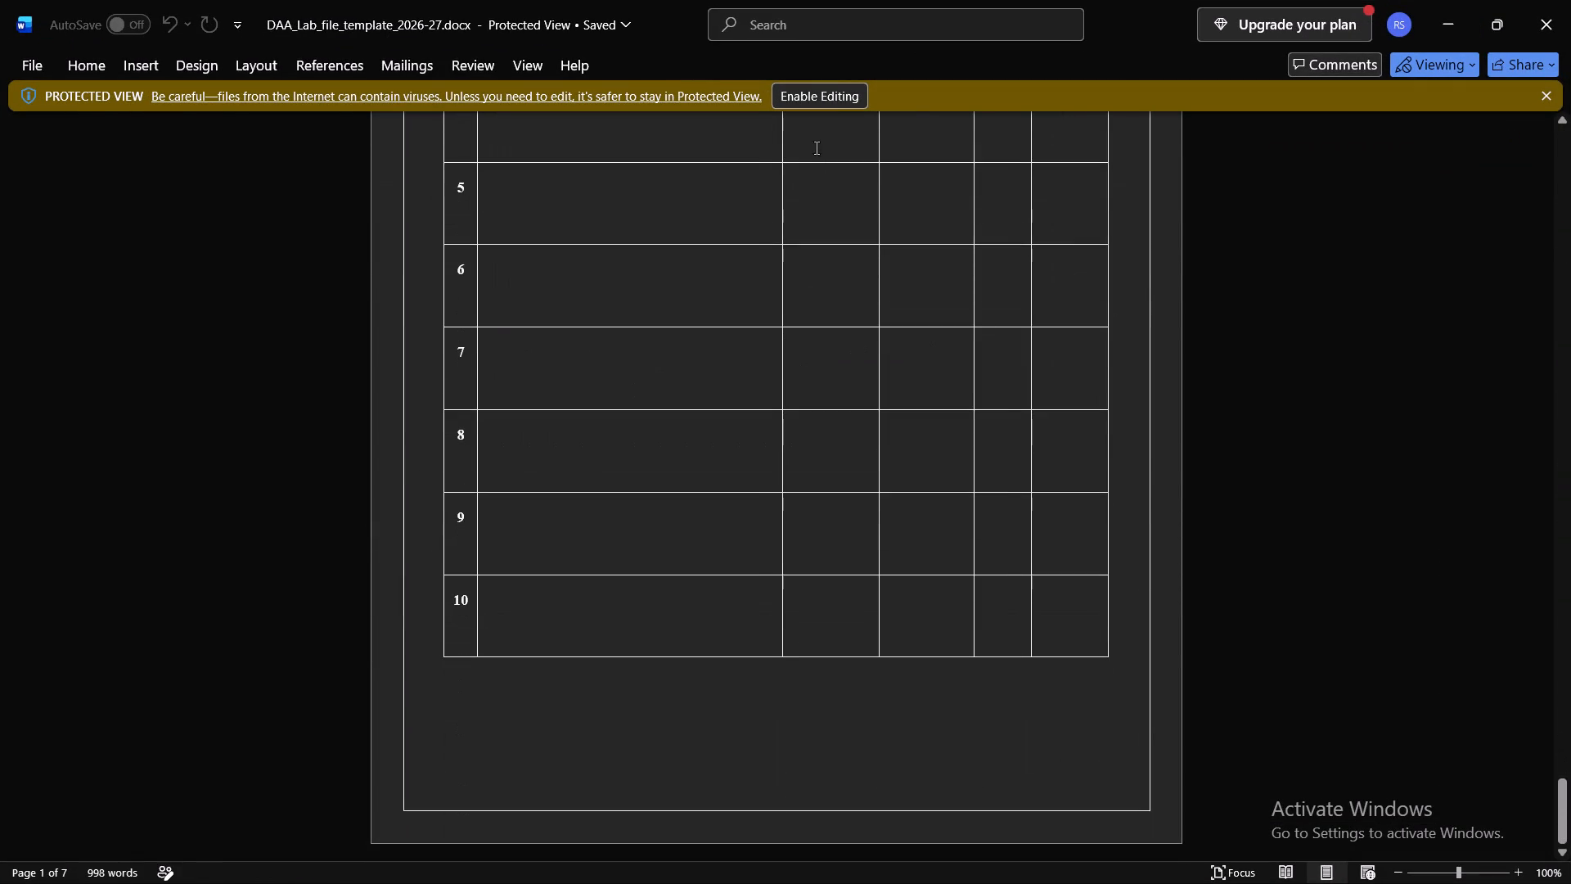
Enable editing for the protected DAA lab file template and return to the numbered table on its last page.
{"action": "left_click", "coordinate": [814, 105]}
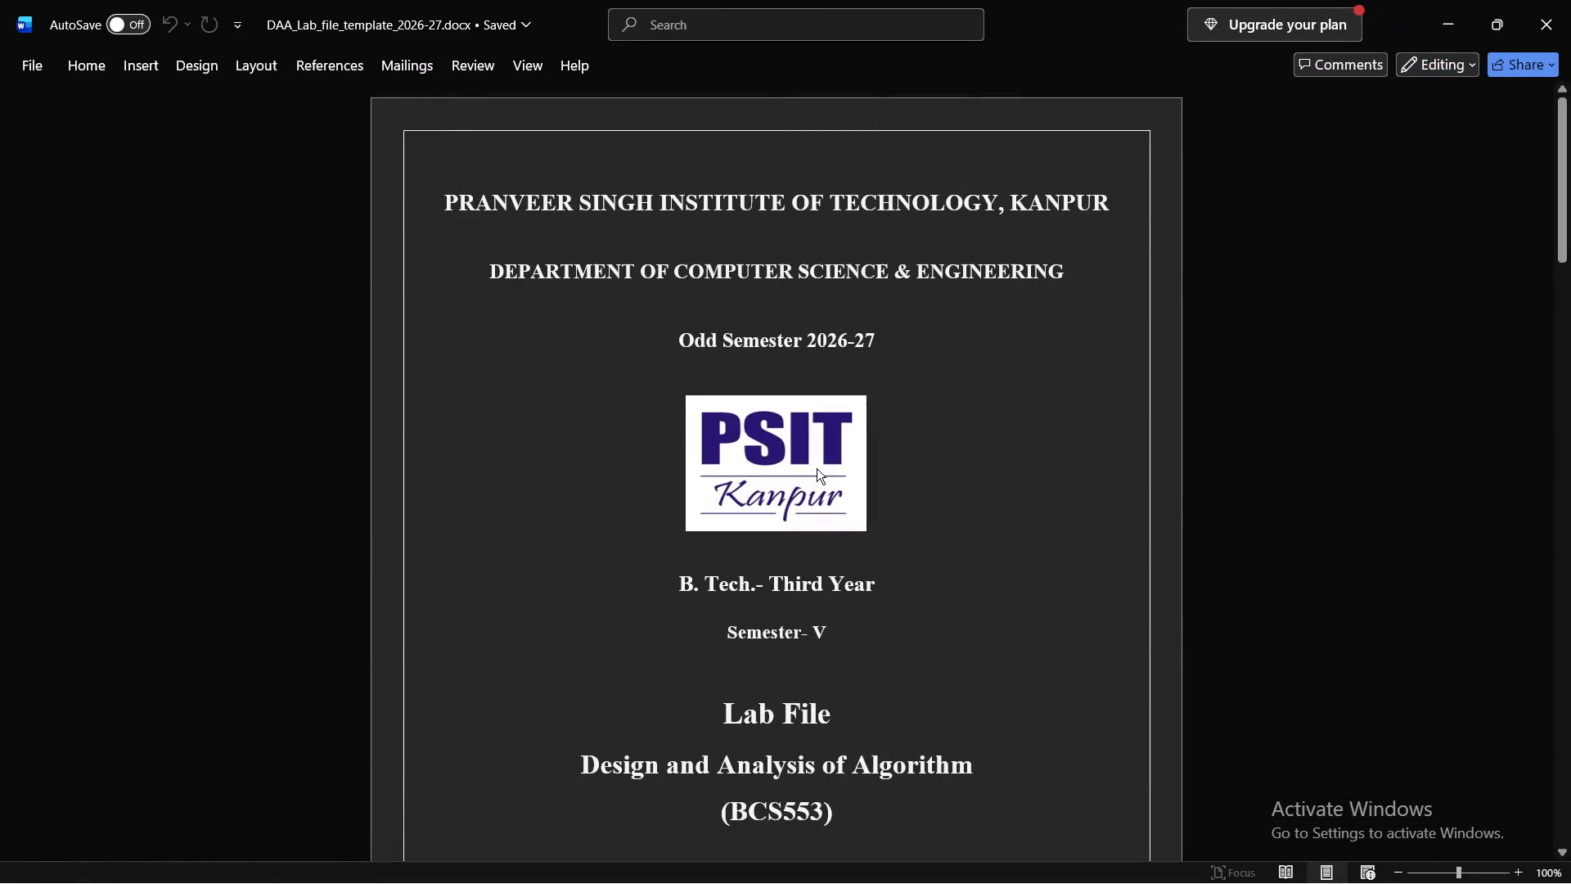
{"action": "scroll", "coordinate": [813, 487], "scroll_direction": "down", "scroll_amount": 7}
{"action": "scroll", "coordinate": [813, 487], "scroll_direction": "down", "scroll_amount": 17}
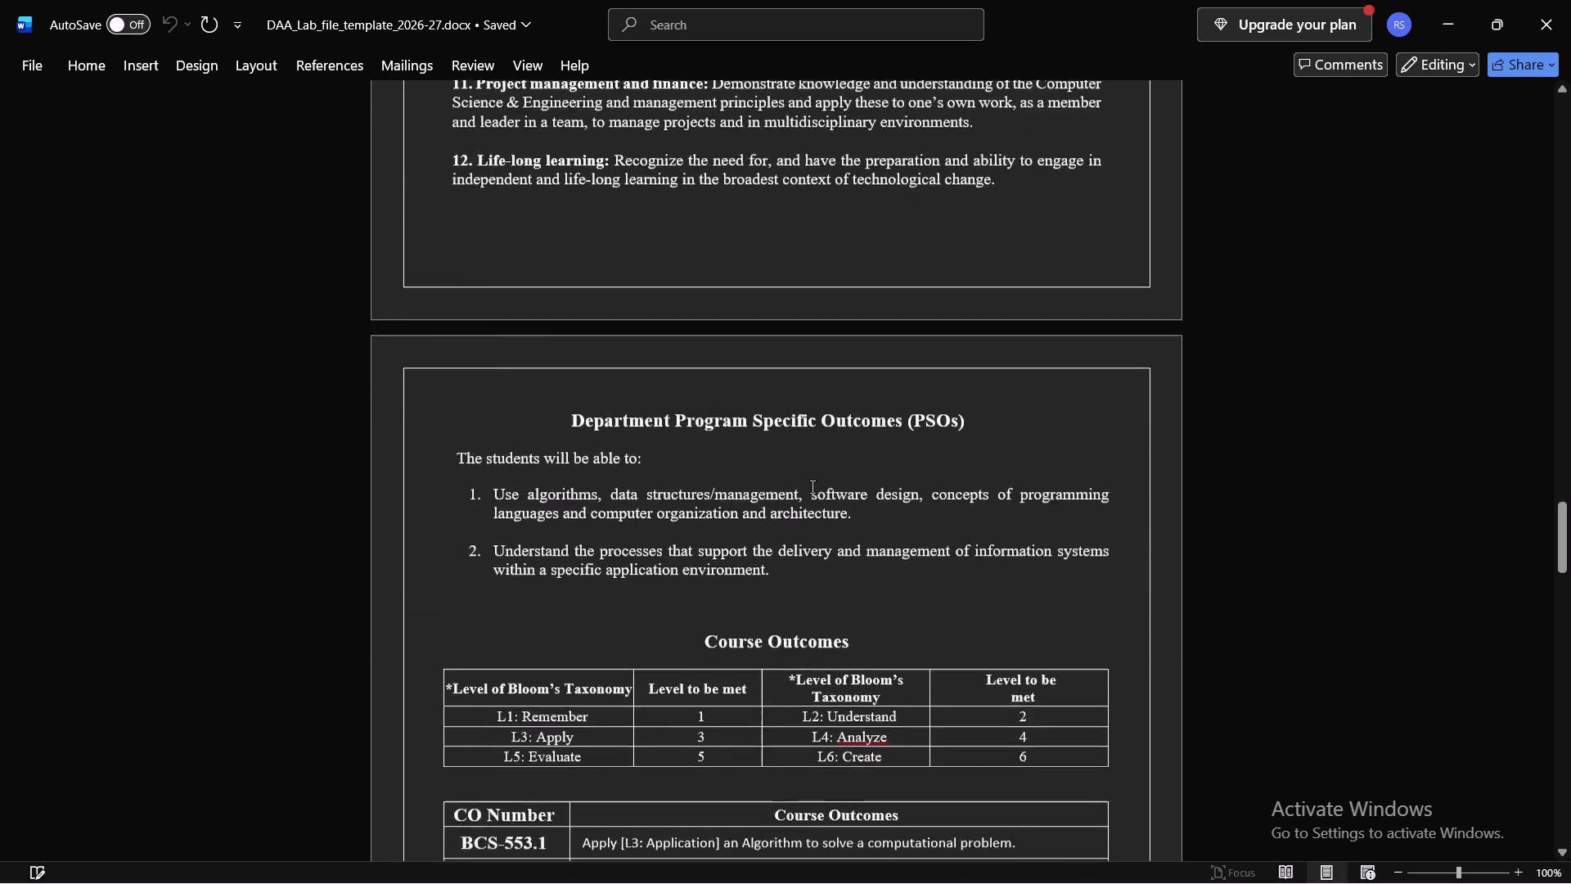
{"action": "scroll", "coordinate": [813, 487], "scroll_direction": "down", "scroll_amount": 13}
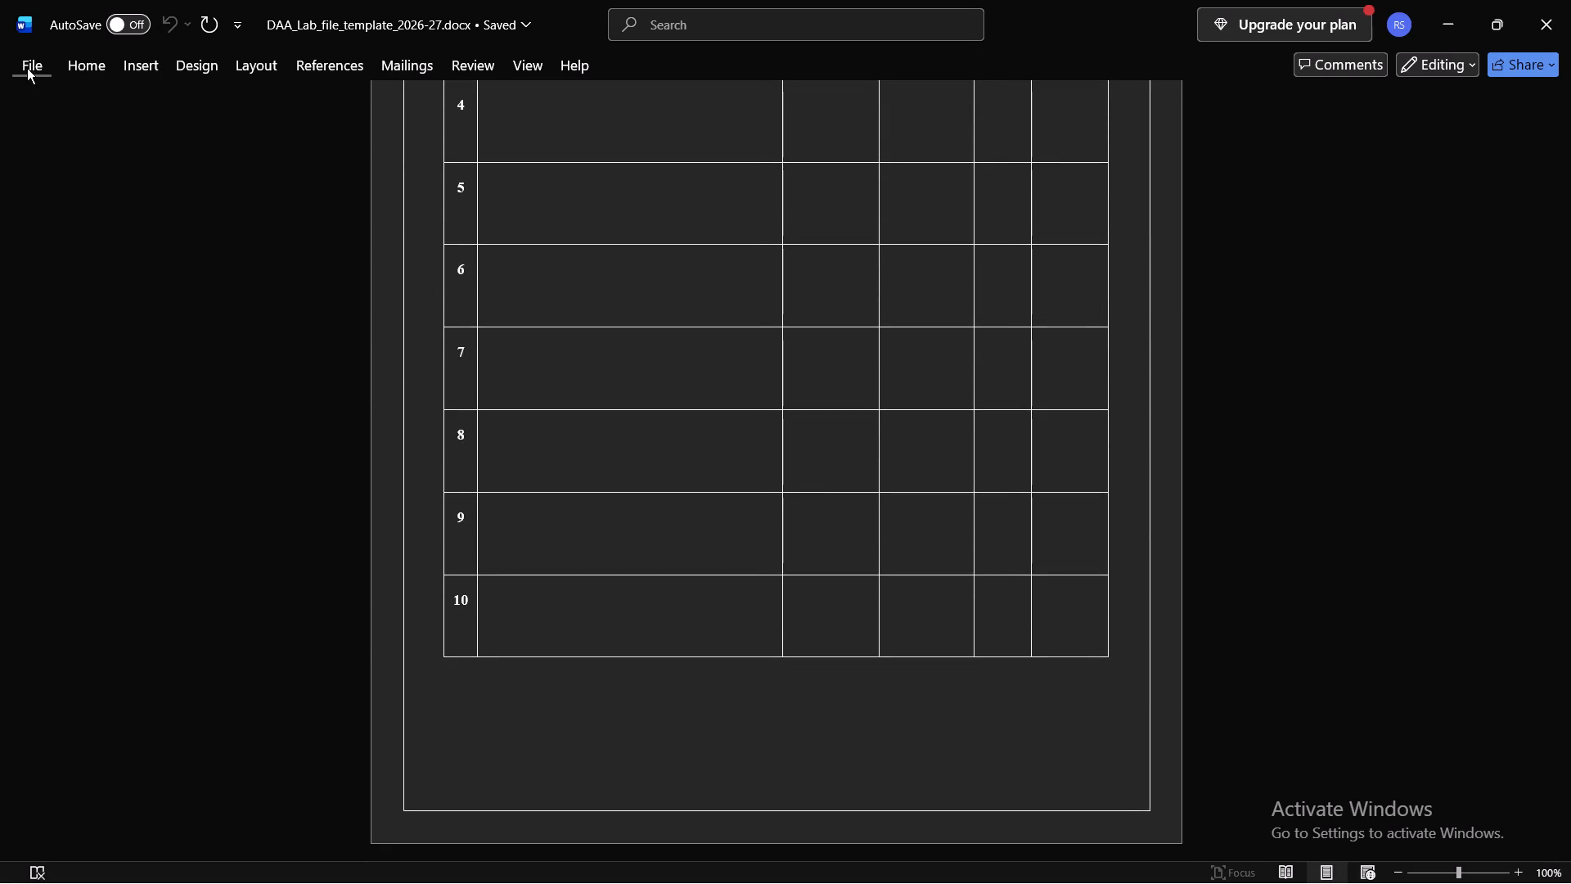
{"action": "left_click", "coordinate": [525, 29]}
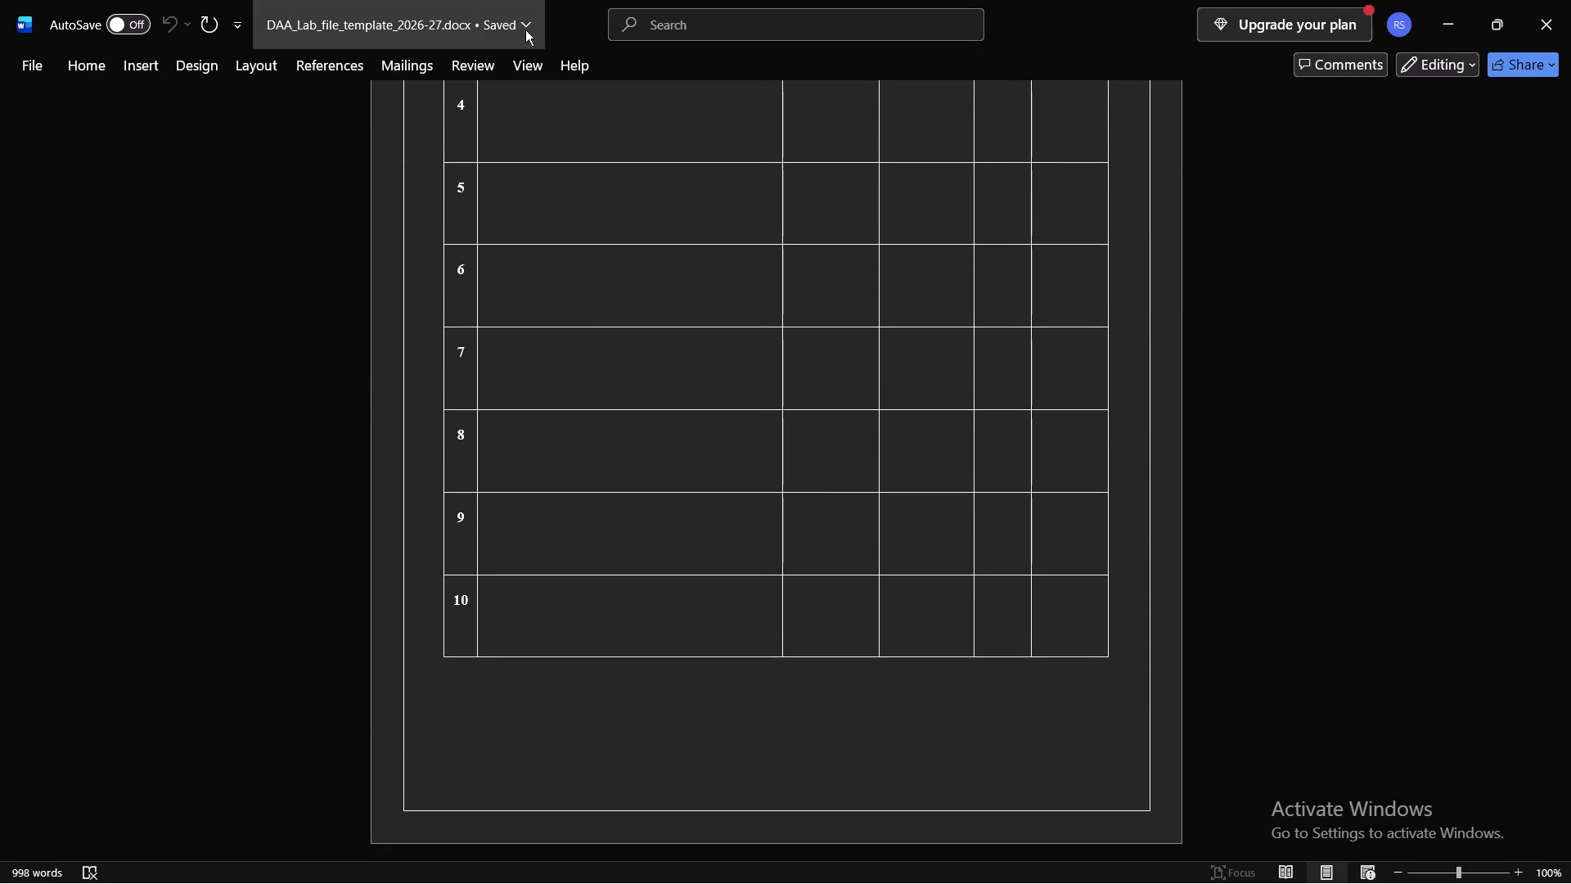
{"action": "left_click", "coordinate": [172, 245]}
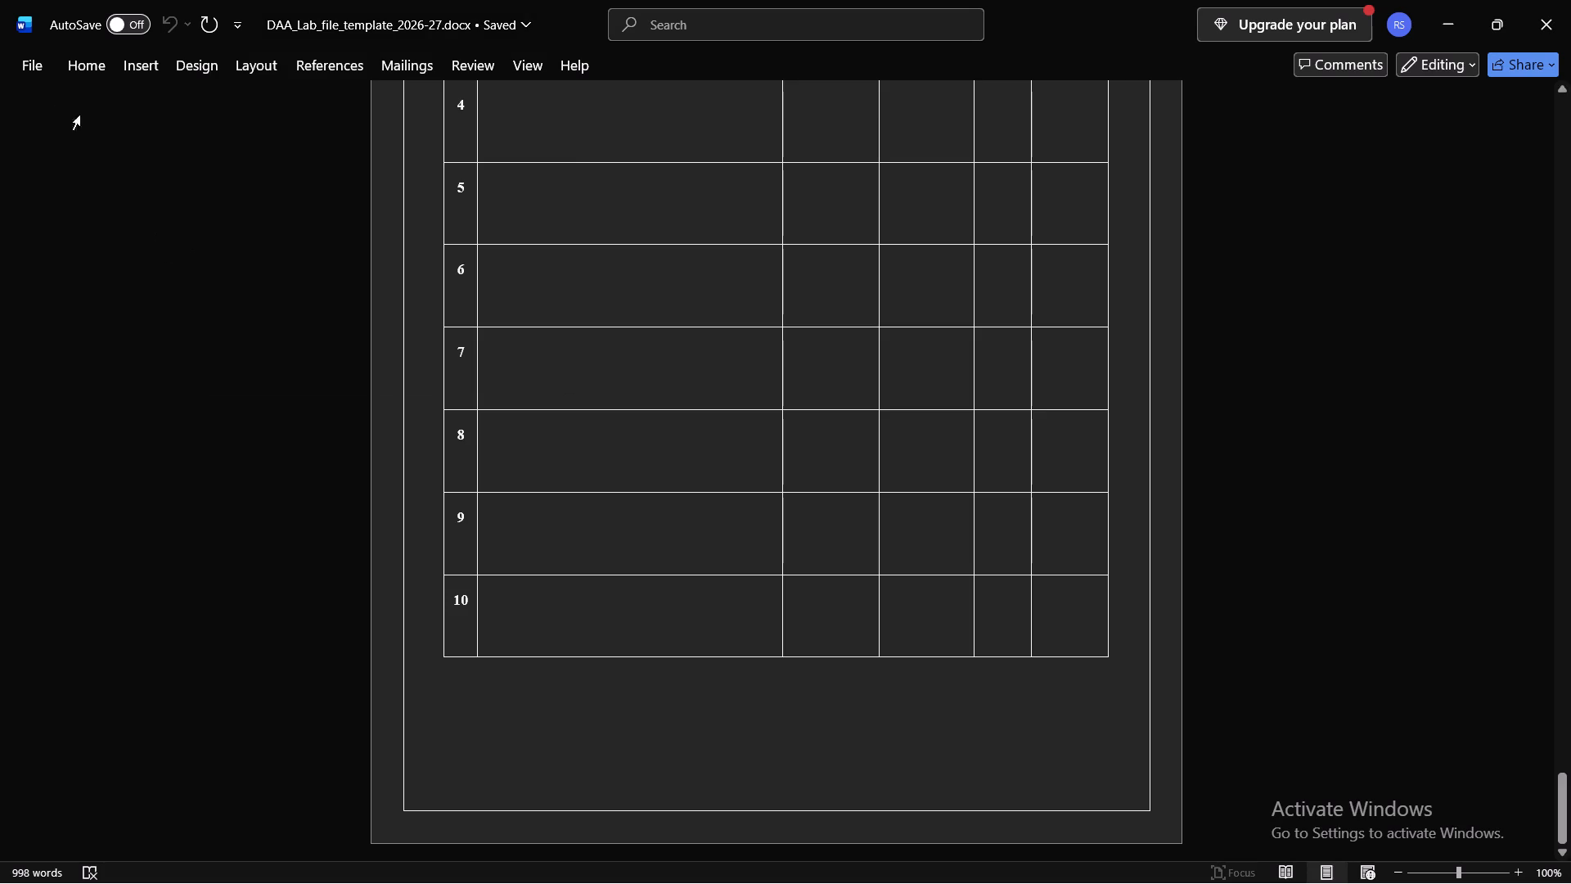
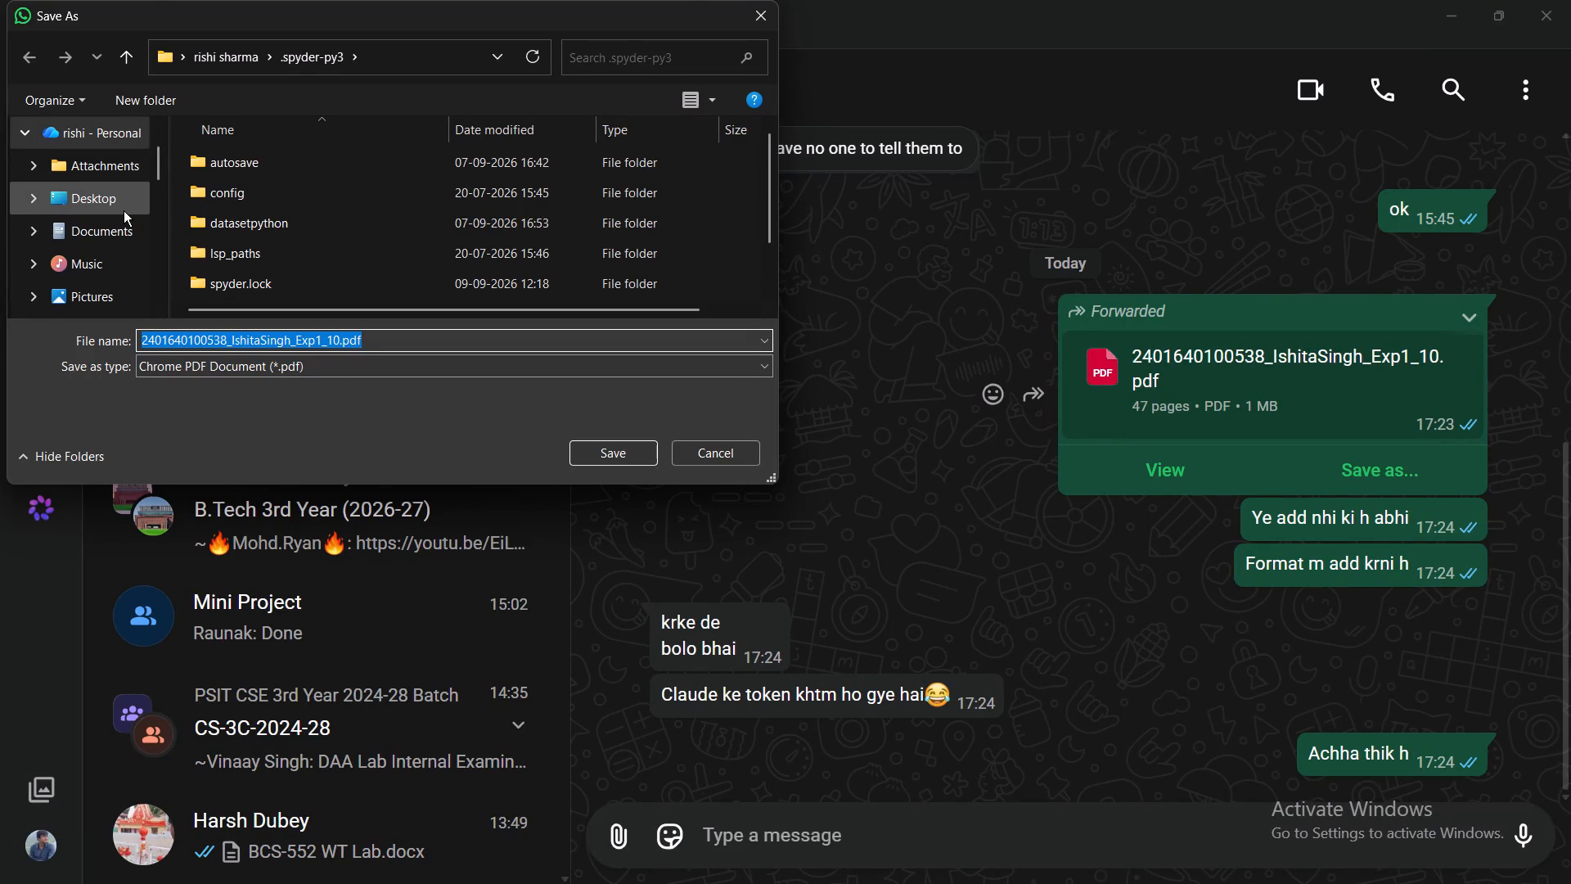
Save the forwarded Exp1_10 lab PDF from the chat into the DAA folder on the Desktop.
{"action": "left_click", "coordinate": [124, 210]}
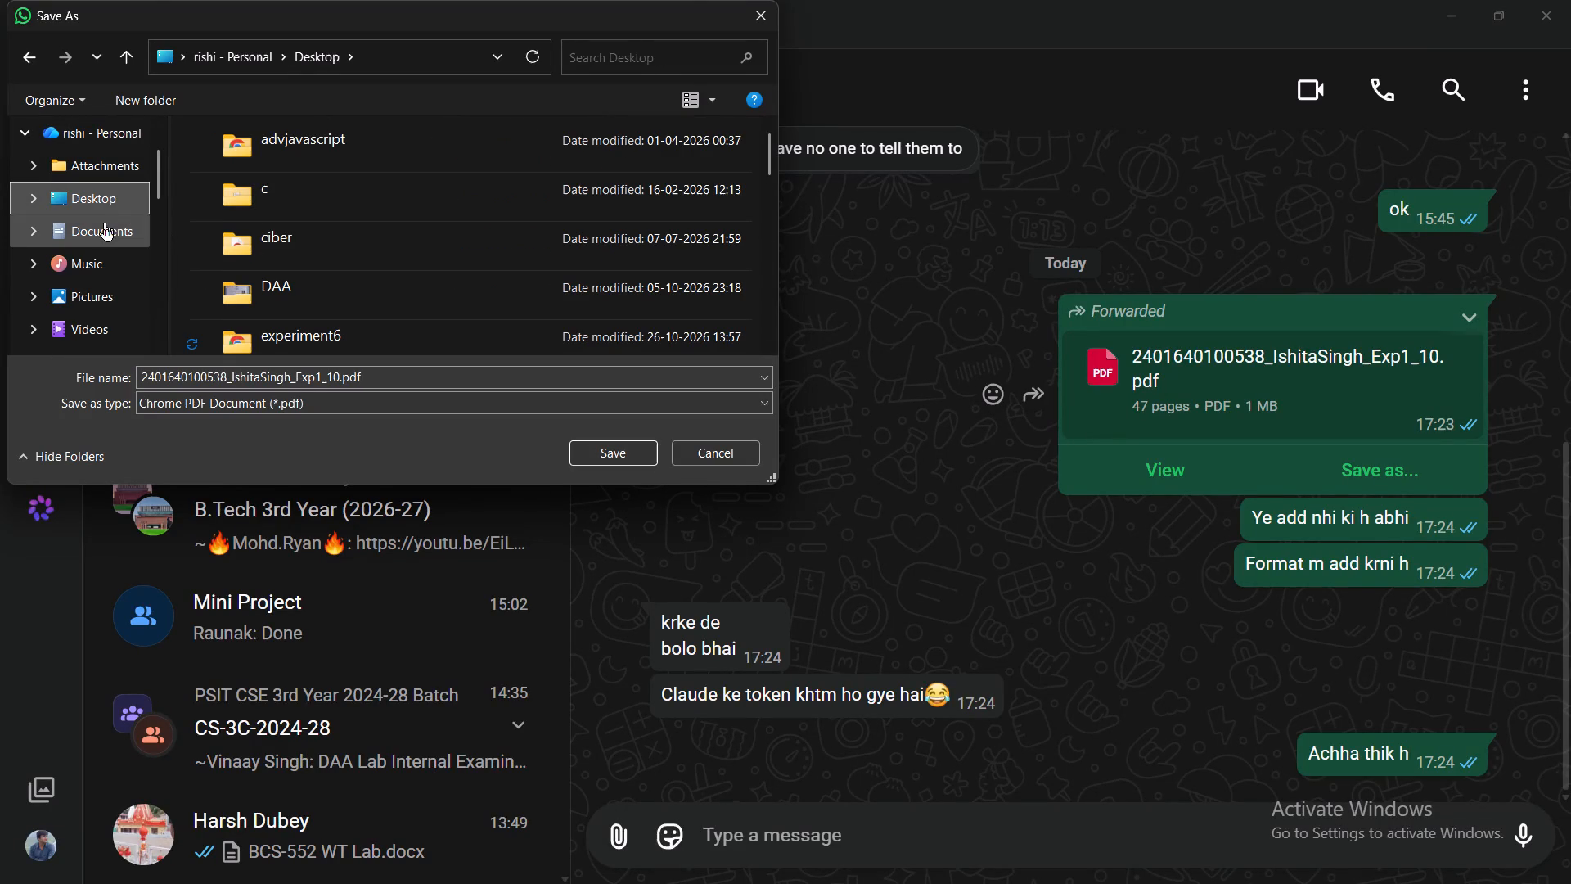
{"action": "scroll", "coordinate": [97, 267], "scroll_direction": "down", "scroll_amount": 1}
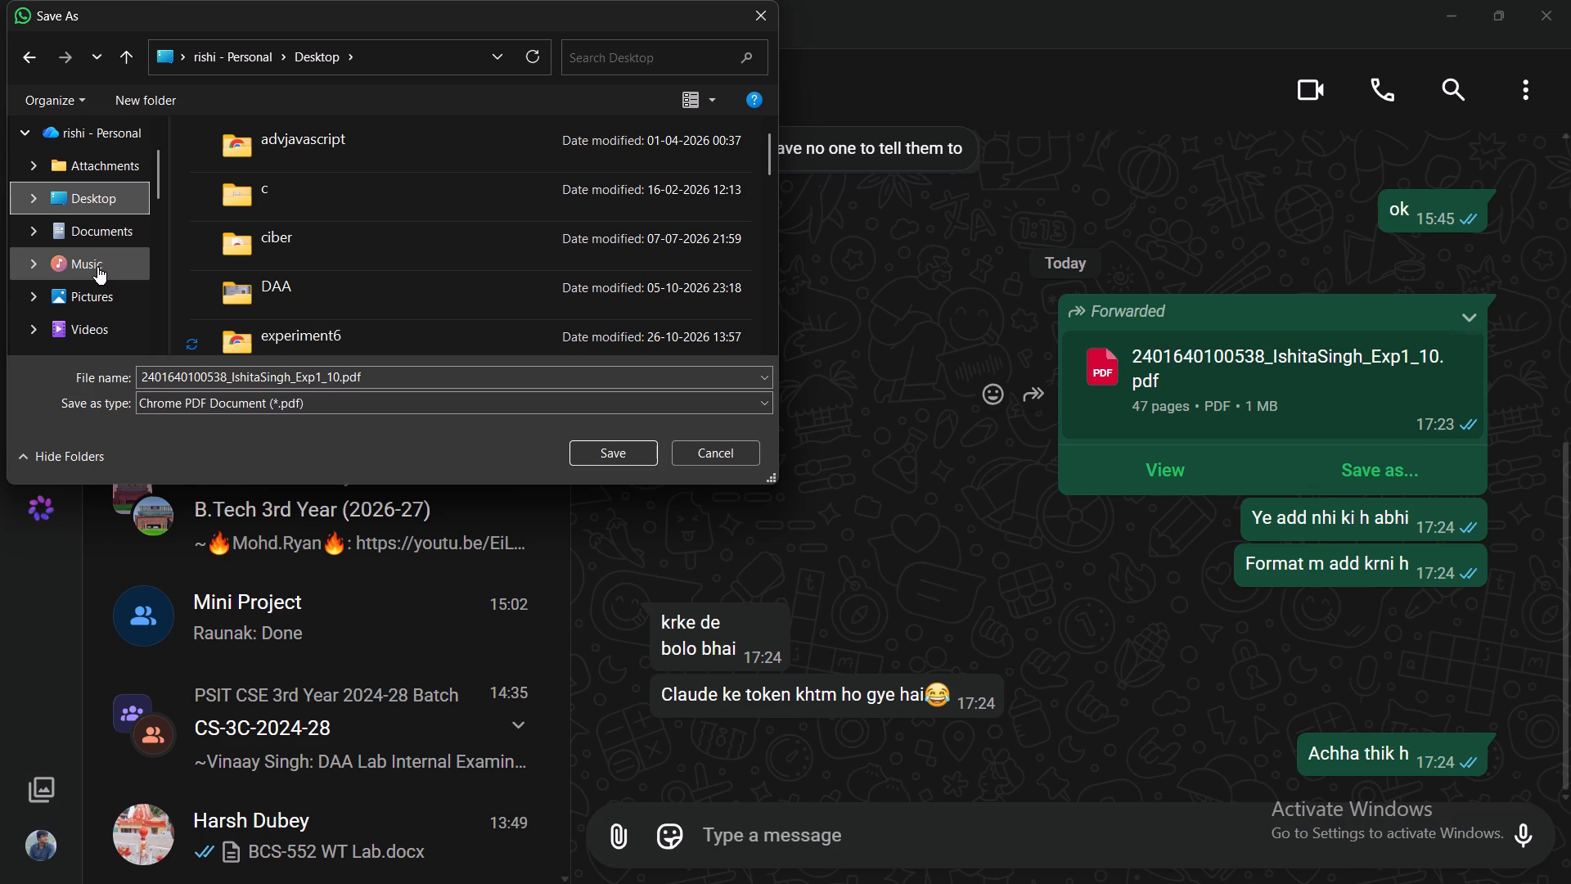
{"action": "scroll", "coordinate": [97, 267], "scroll_direction": "down", "scroll_amount": 2}
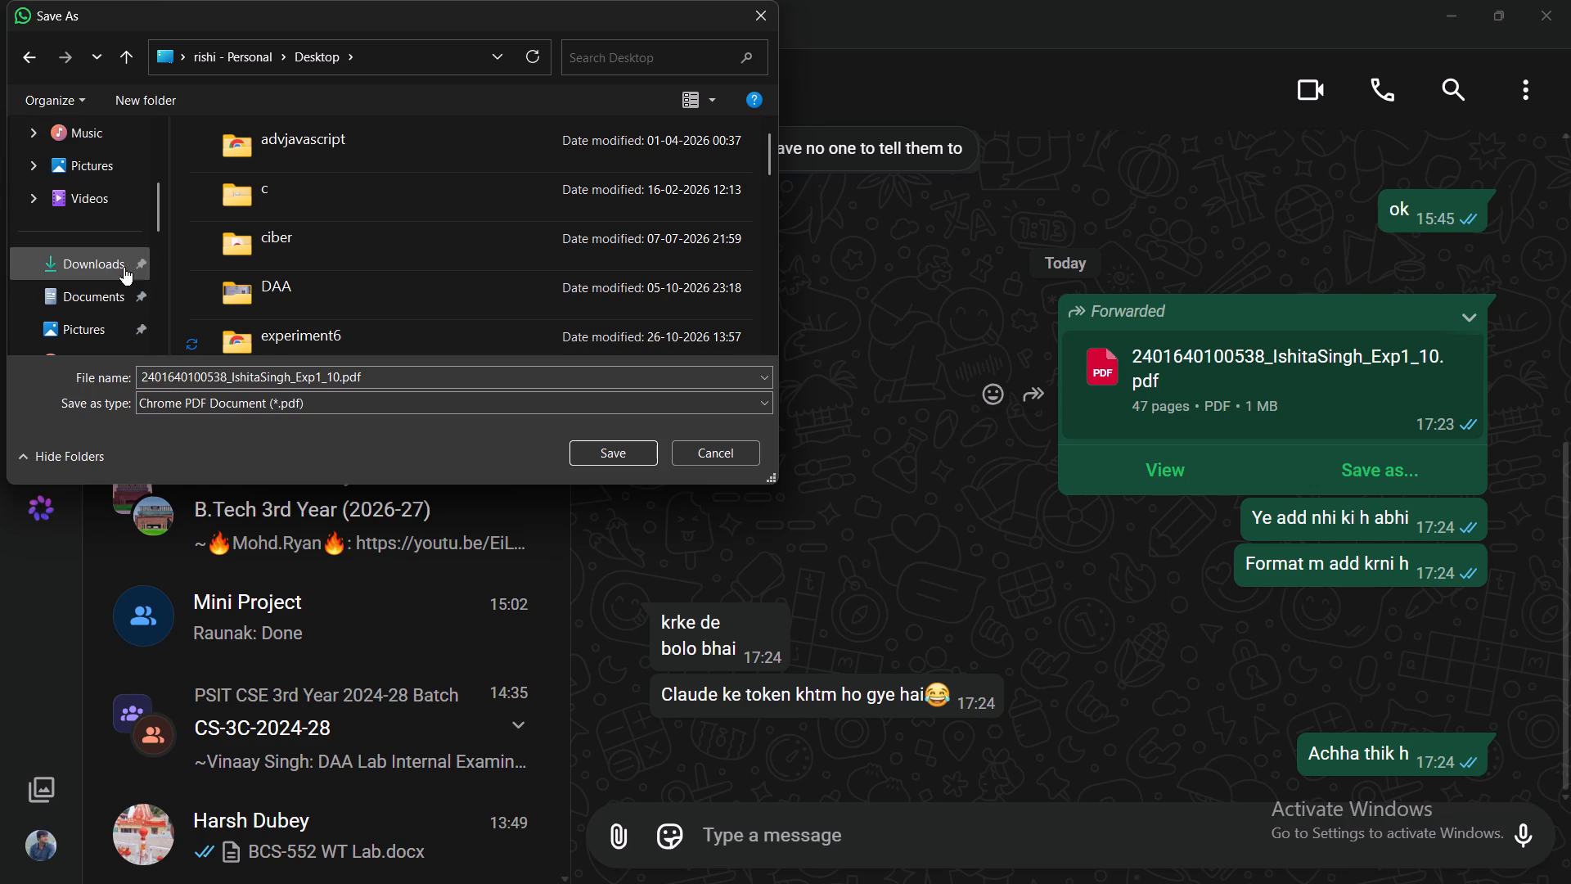
{"action": "scroll", "coordinate": [101, 237], "scroll_direction": "up", "scroll_amount": 2}
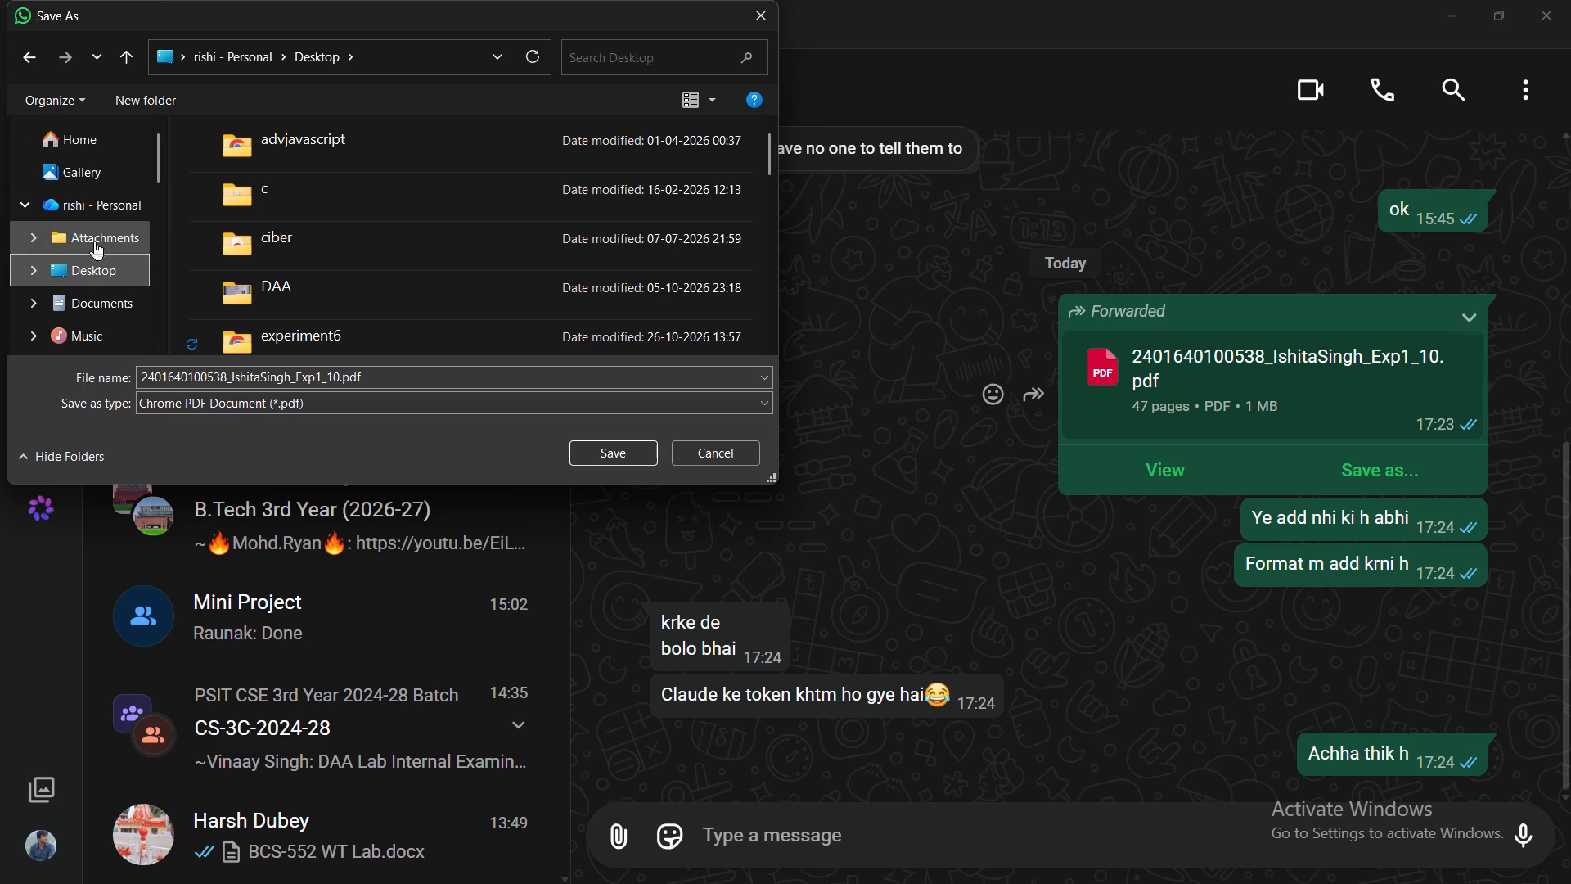
{"action": "left_click", "coordinate": [98, 266]}
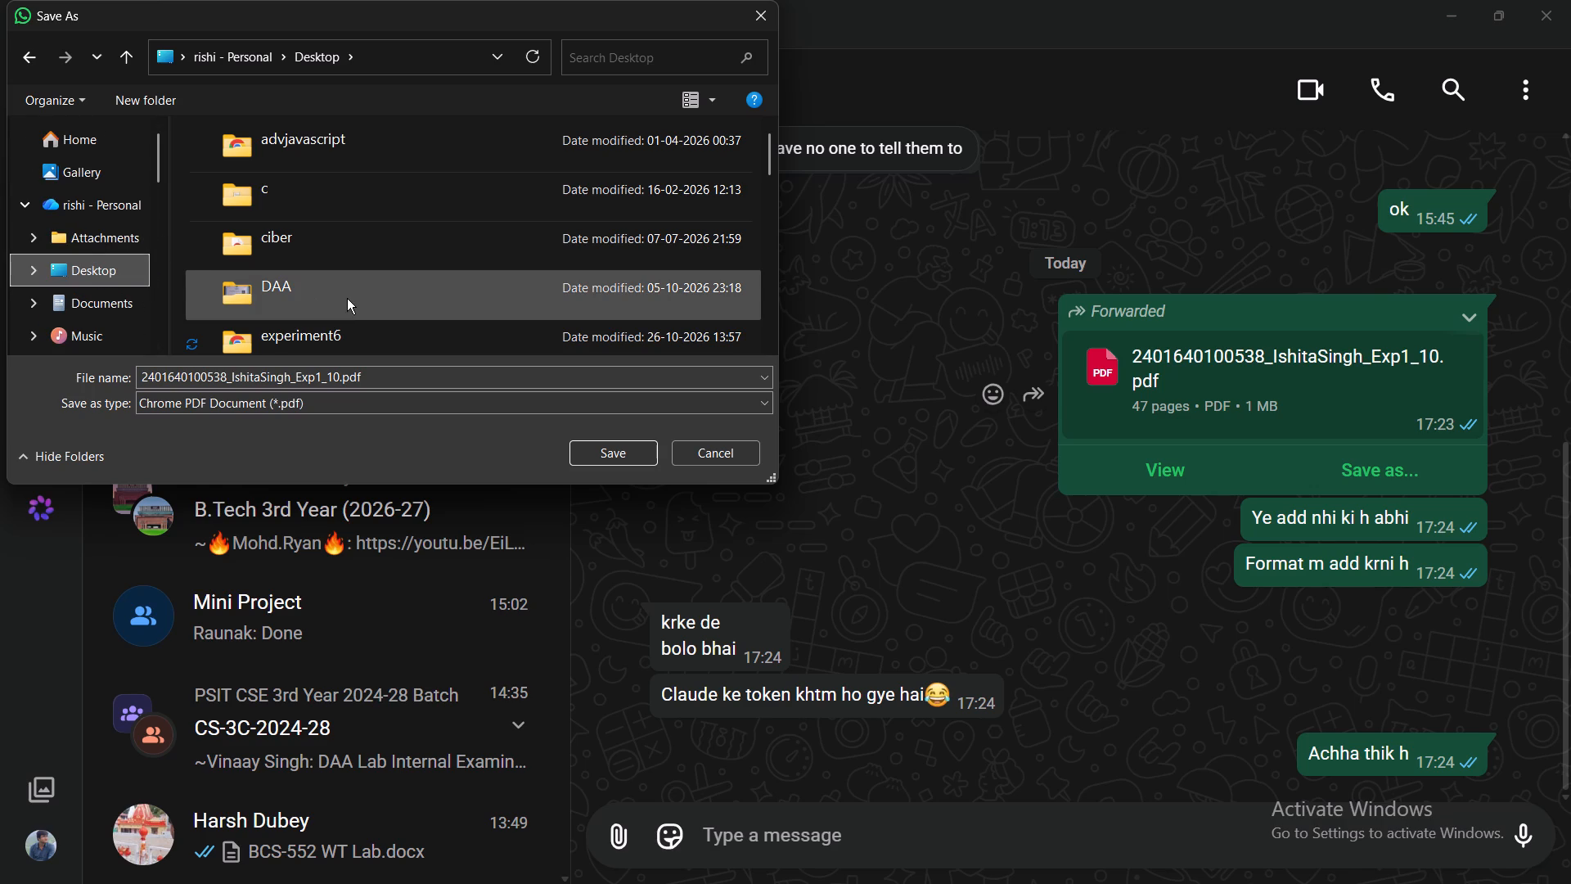
{"action": "left_click", "coordinate": [347, 298]}
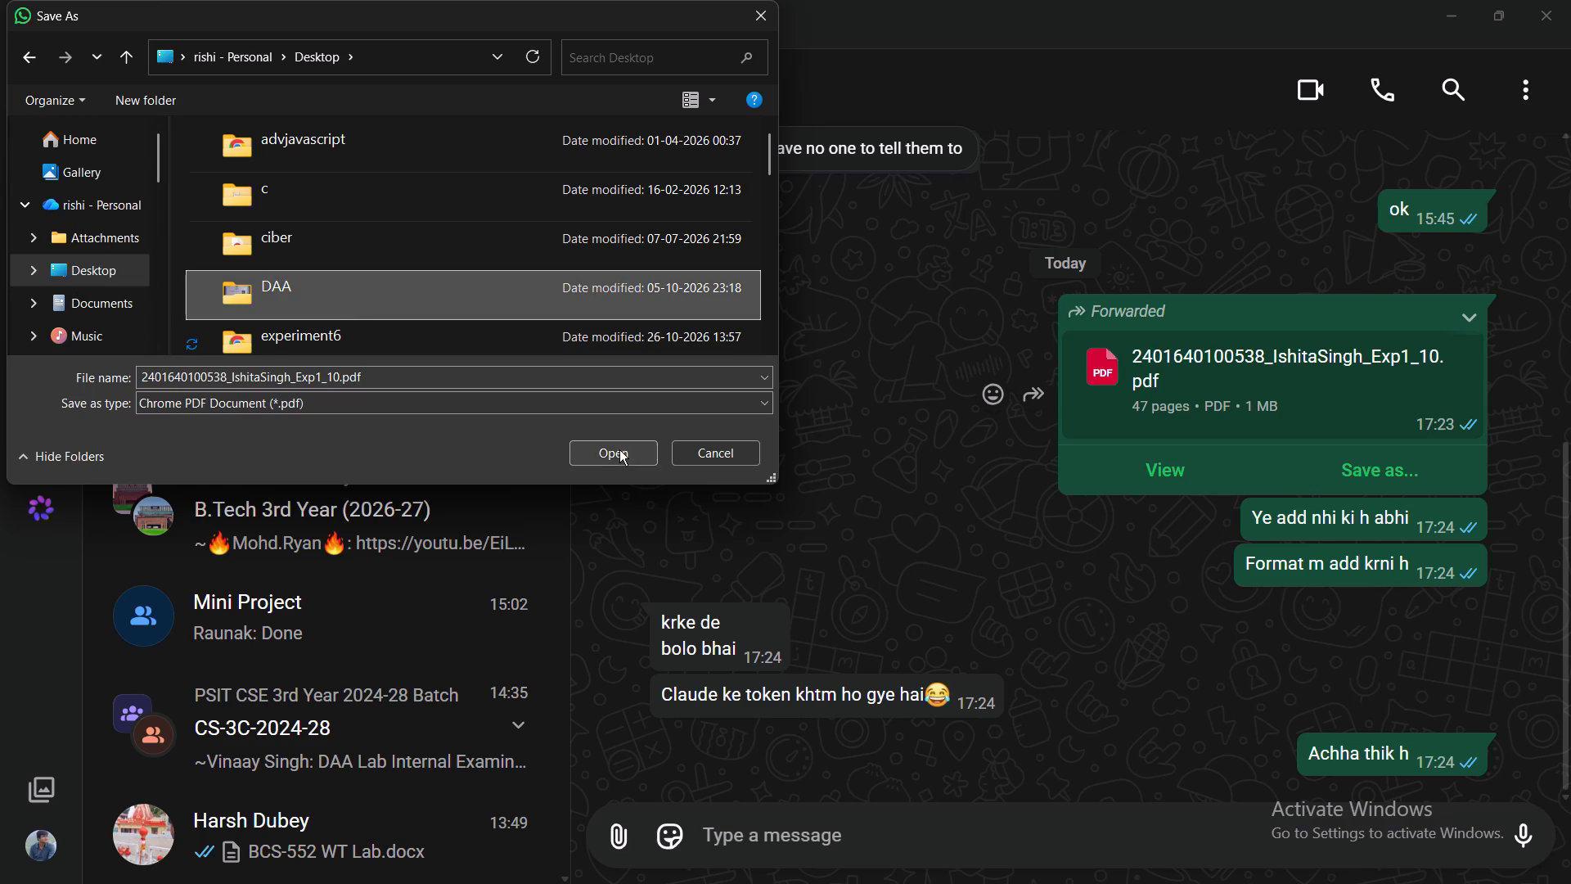
{"action": "left_click", "coordinate": [619, 448]}
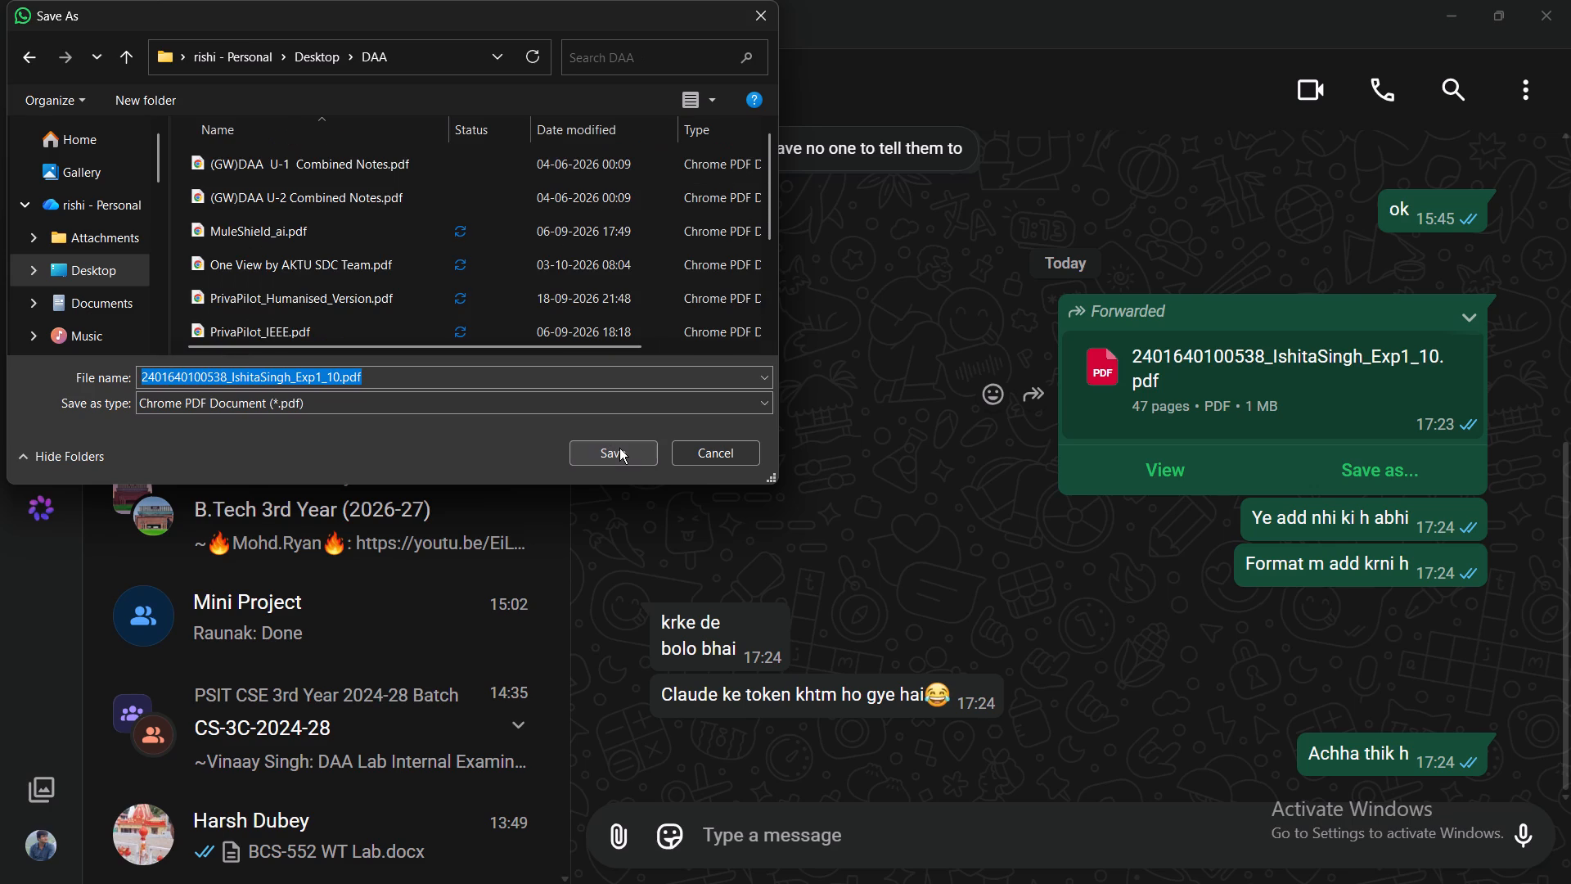
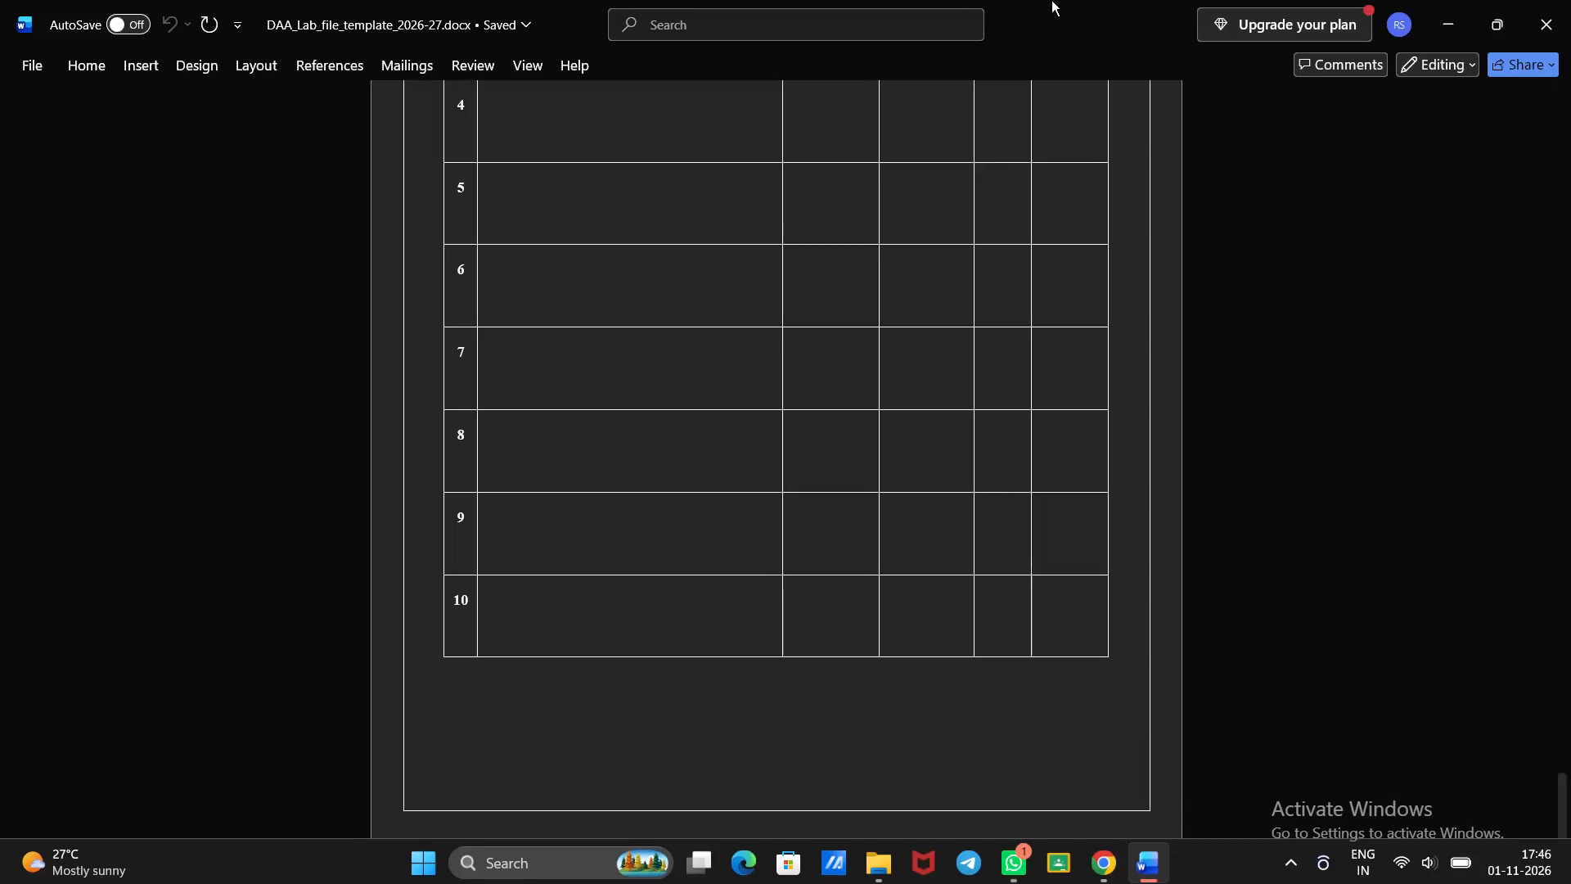
Dock the lab file template window to the right half of the desktop, dismissing the suggestions for a second window.
{"action": "left_click_drag", "start_coordinate": [1051, 0], "coordinate": [790, 0]}
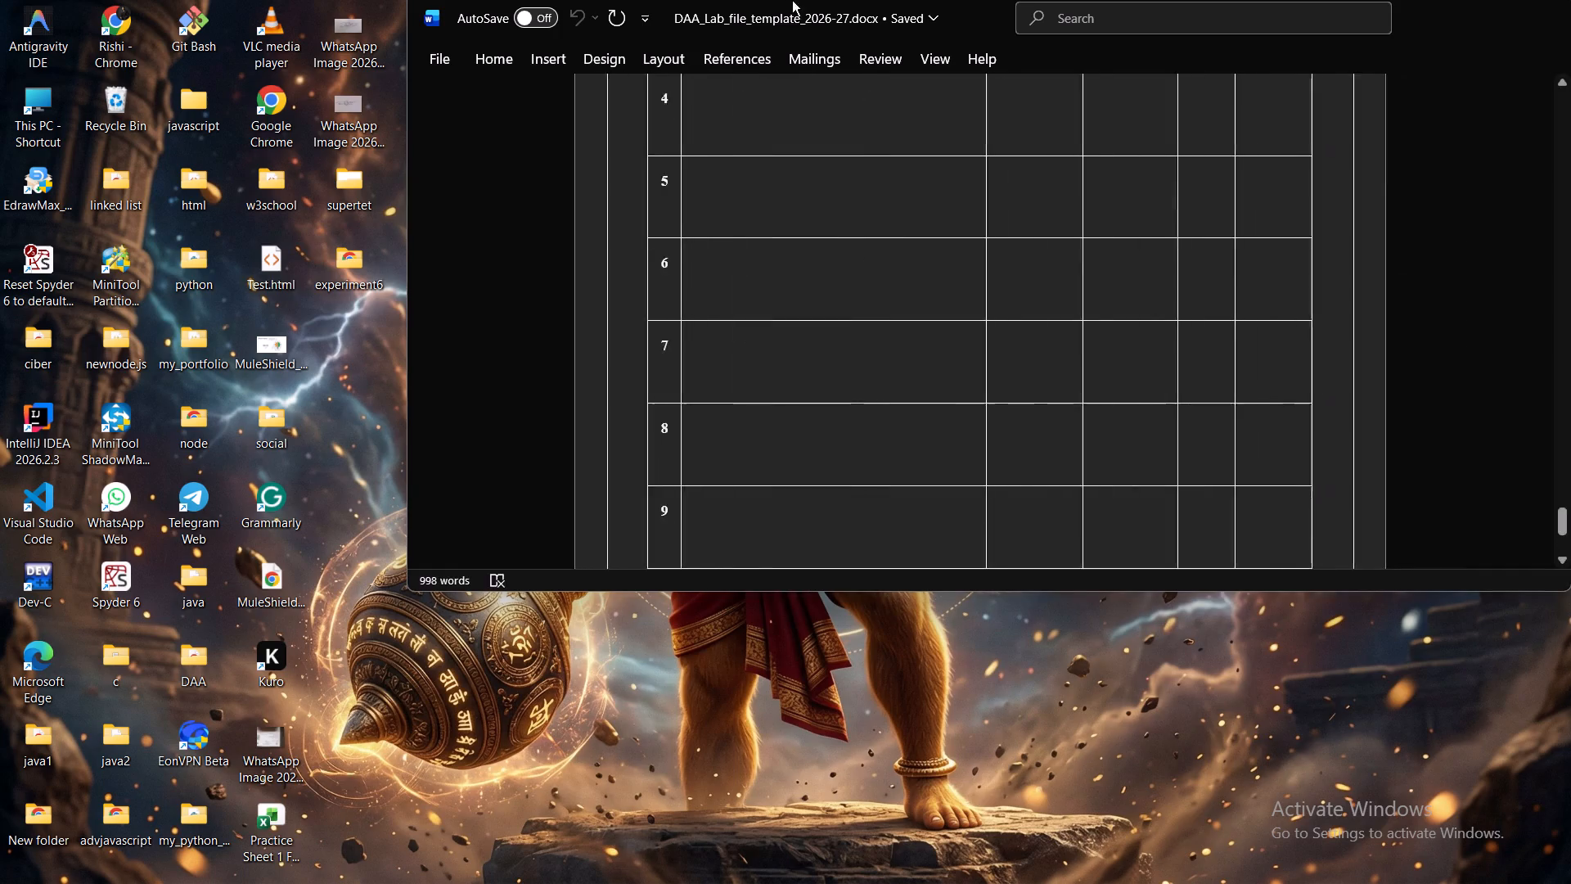
{"action": "left_click_drag", "start_coordinate": [790, 0], "coordinate": [847, 198]}
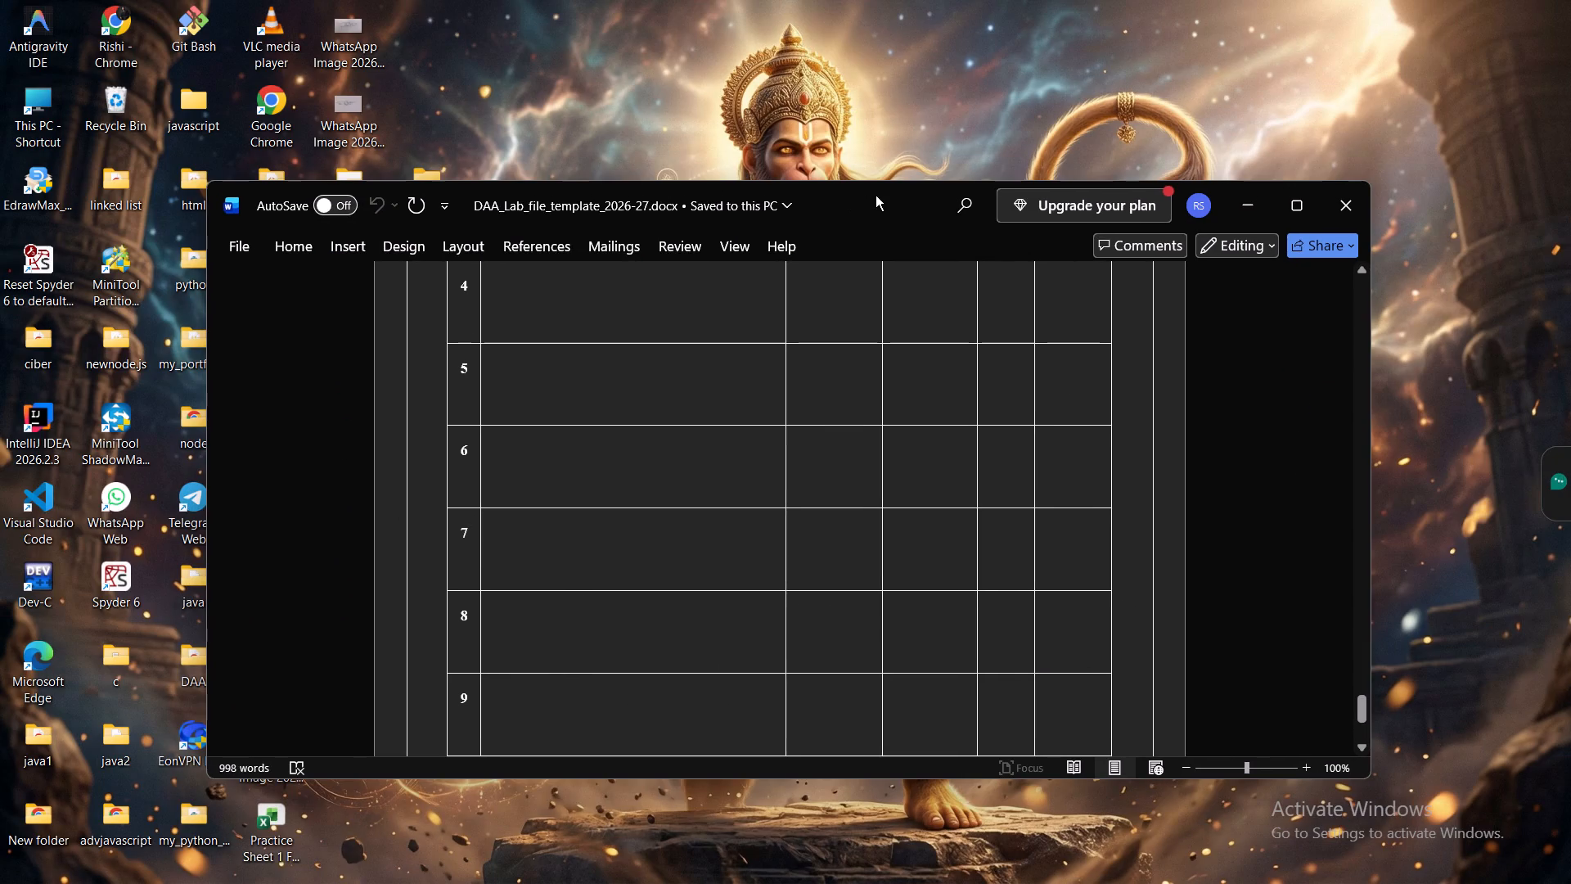
{"action": "left_click_drag", "start_coordinate": [882, 193], "coordinate": [632, 72]}
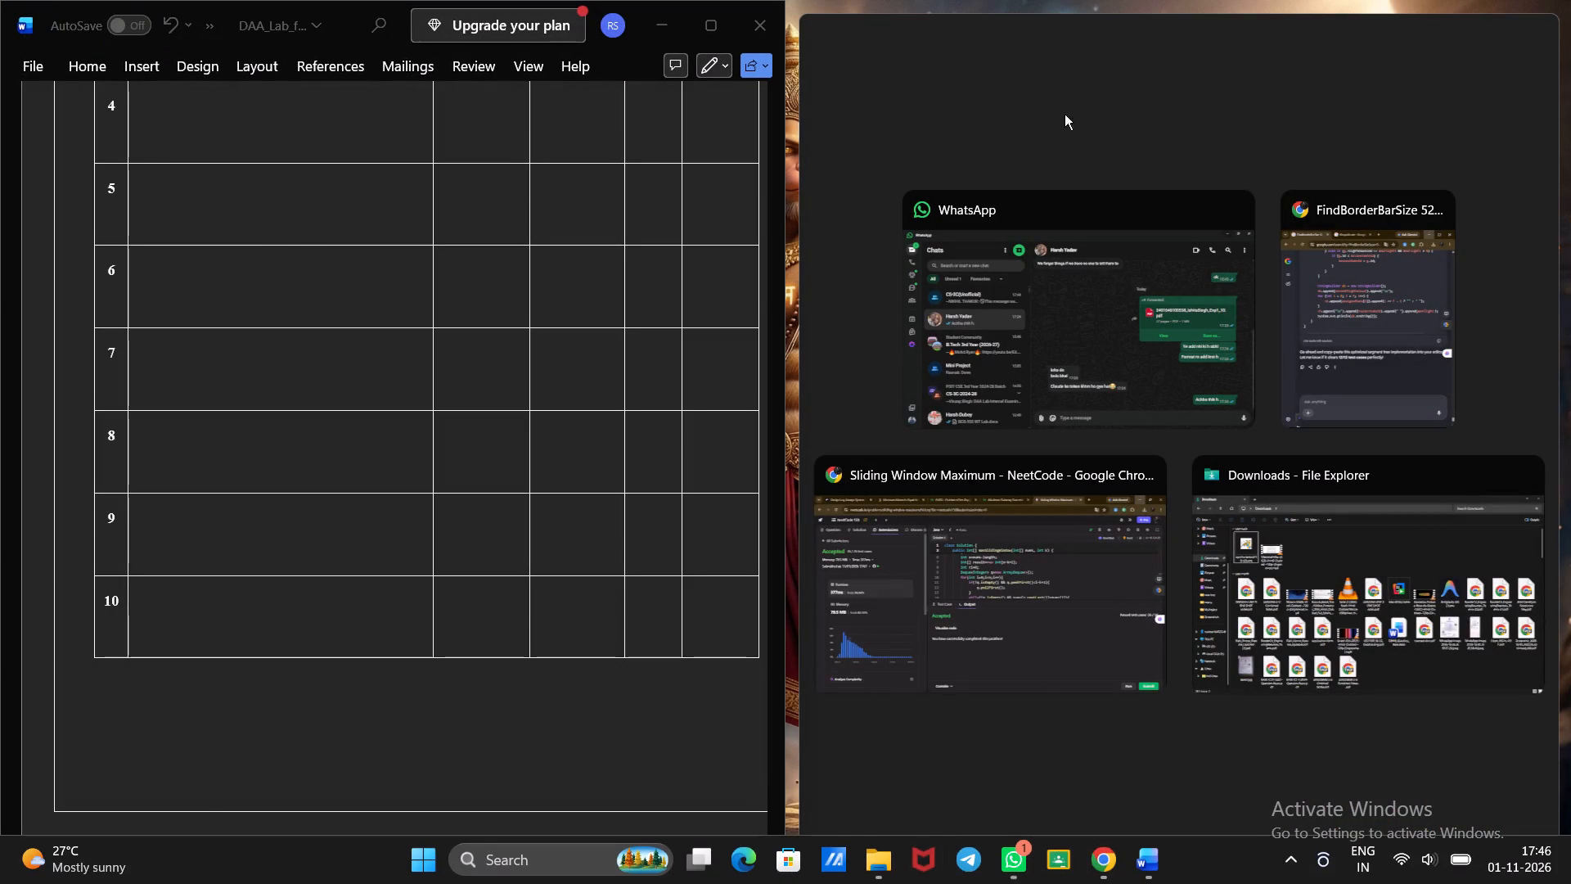
{"action": "left_click", "coordinate": [1086, 0]}
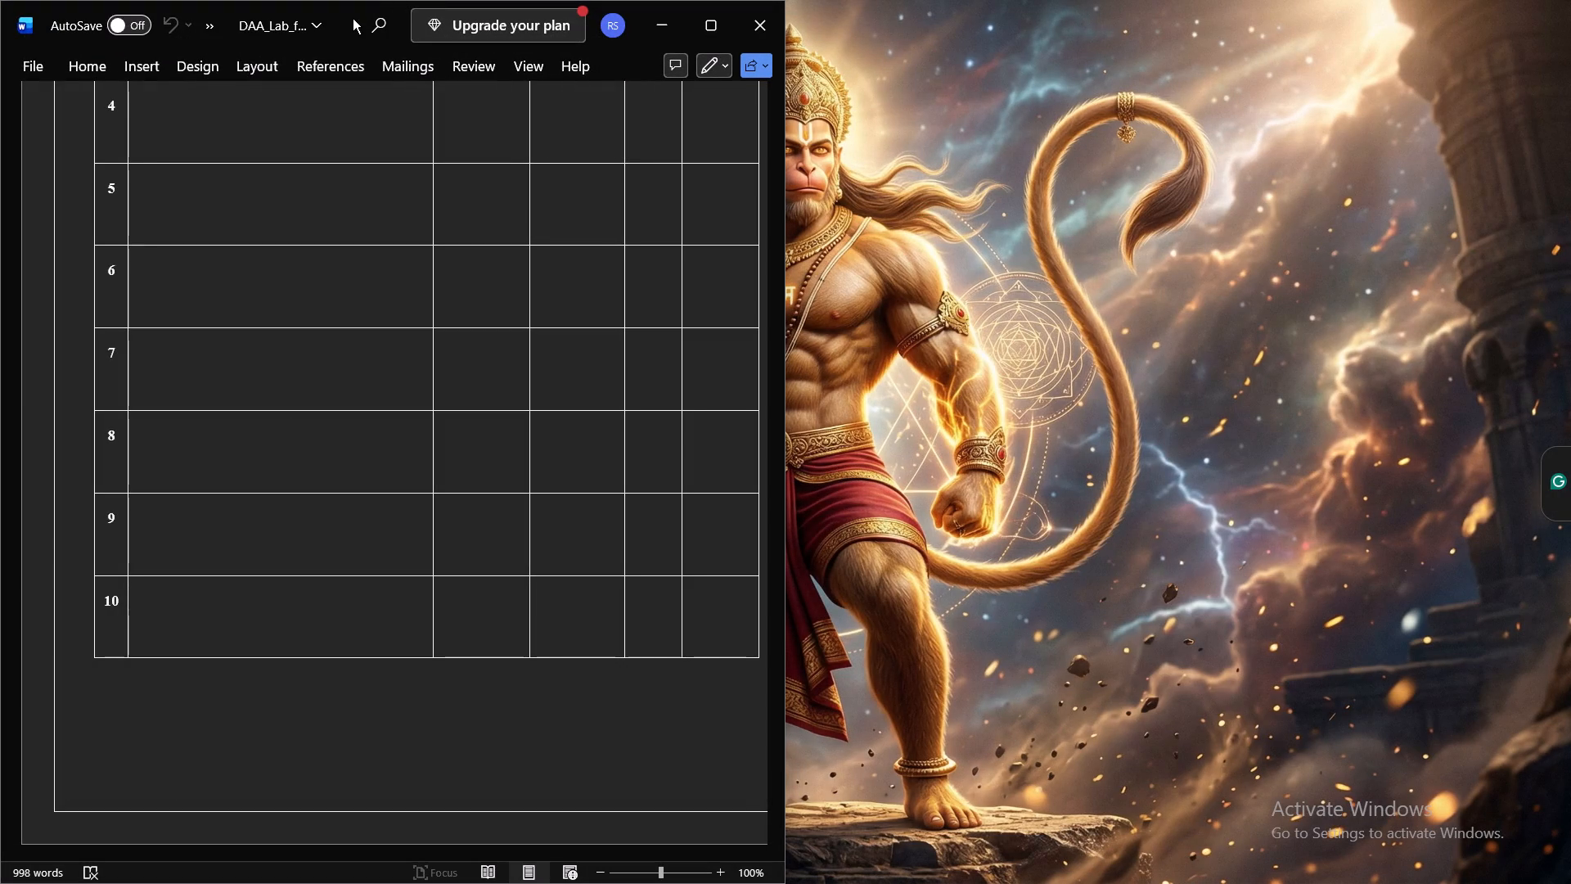
{"action": "left_click_drag", "start_coordinate": [339, 16], "coordinate": [629, 46]}
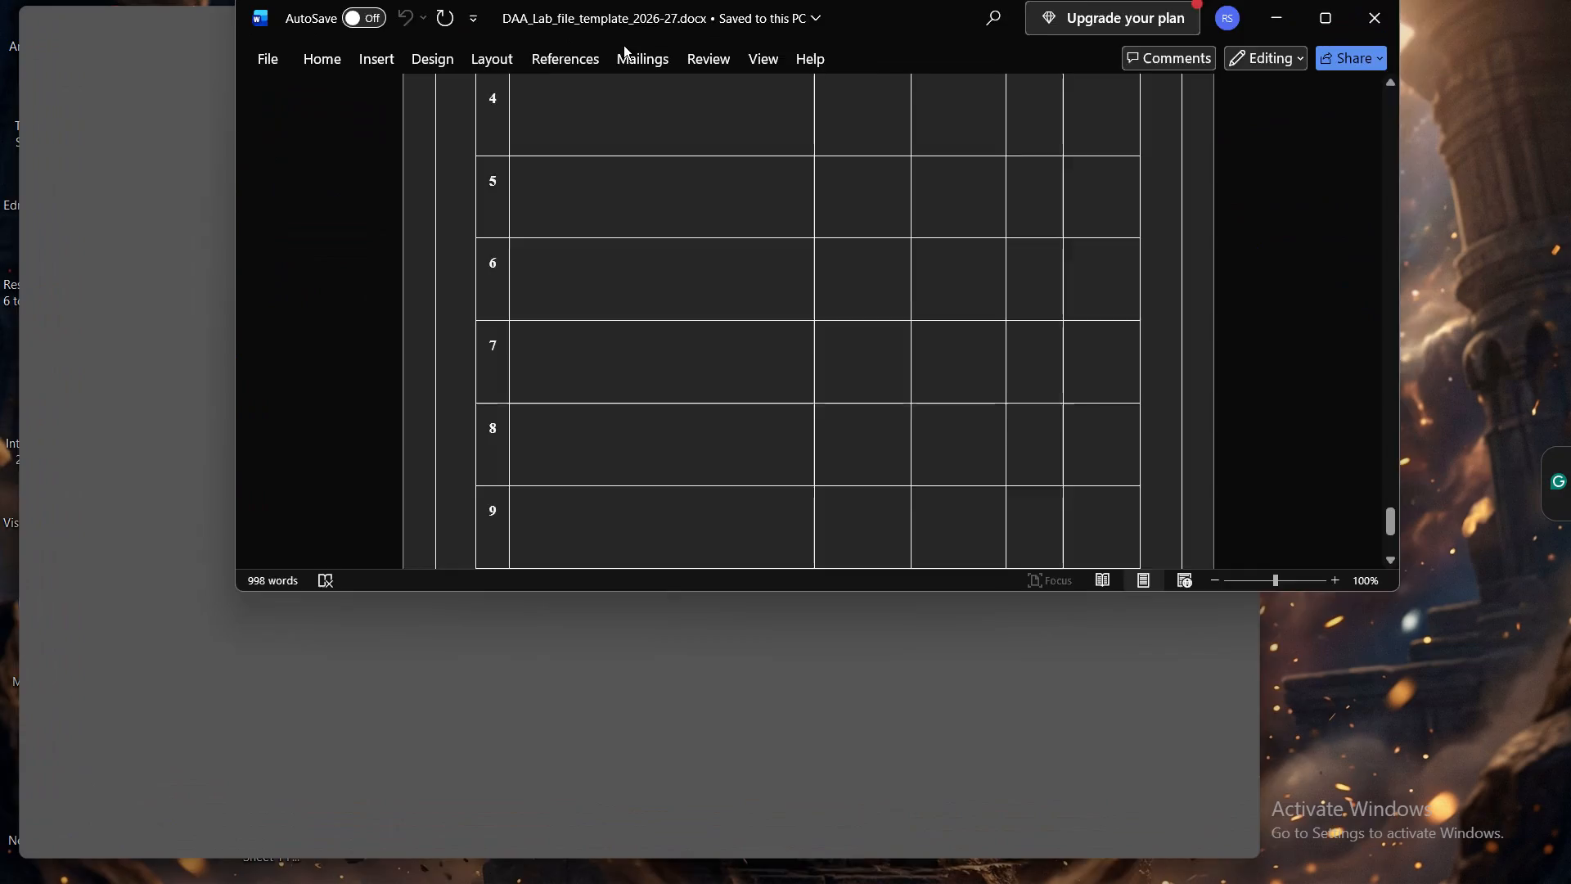
{"action": "left_click_drag", "start_coordinate": [629, 46], "coordinate": [688, 63]}
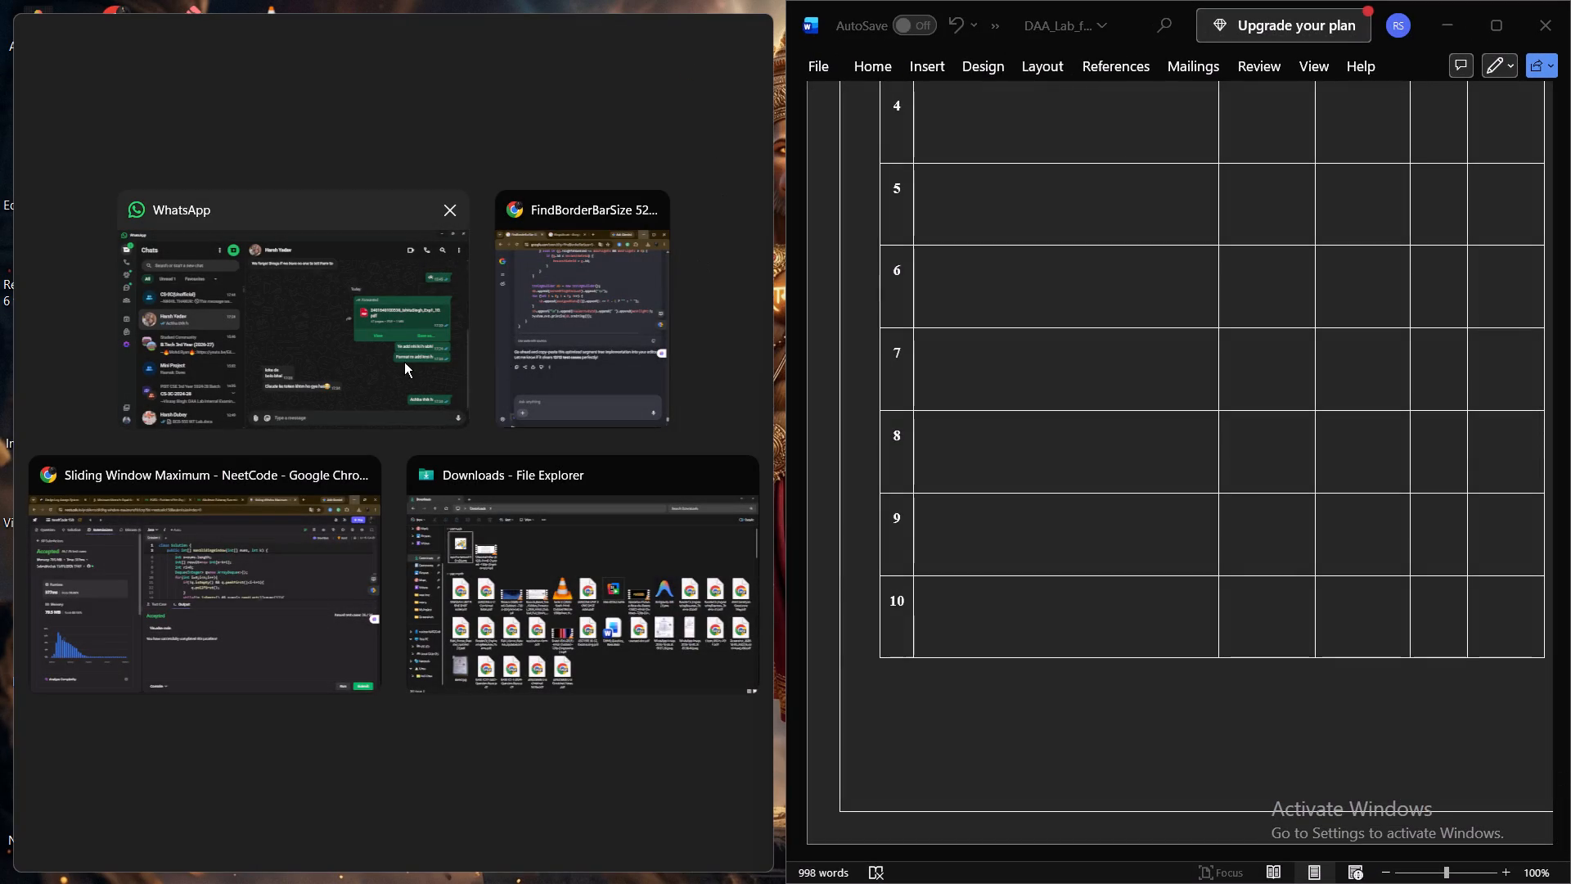
{"action": "left_click", "coordinate": [479, 0]}
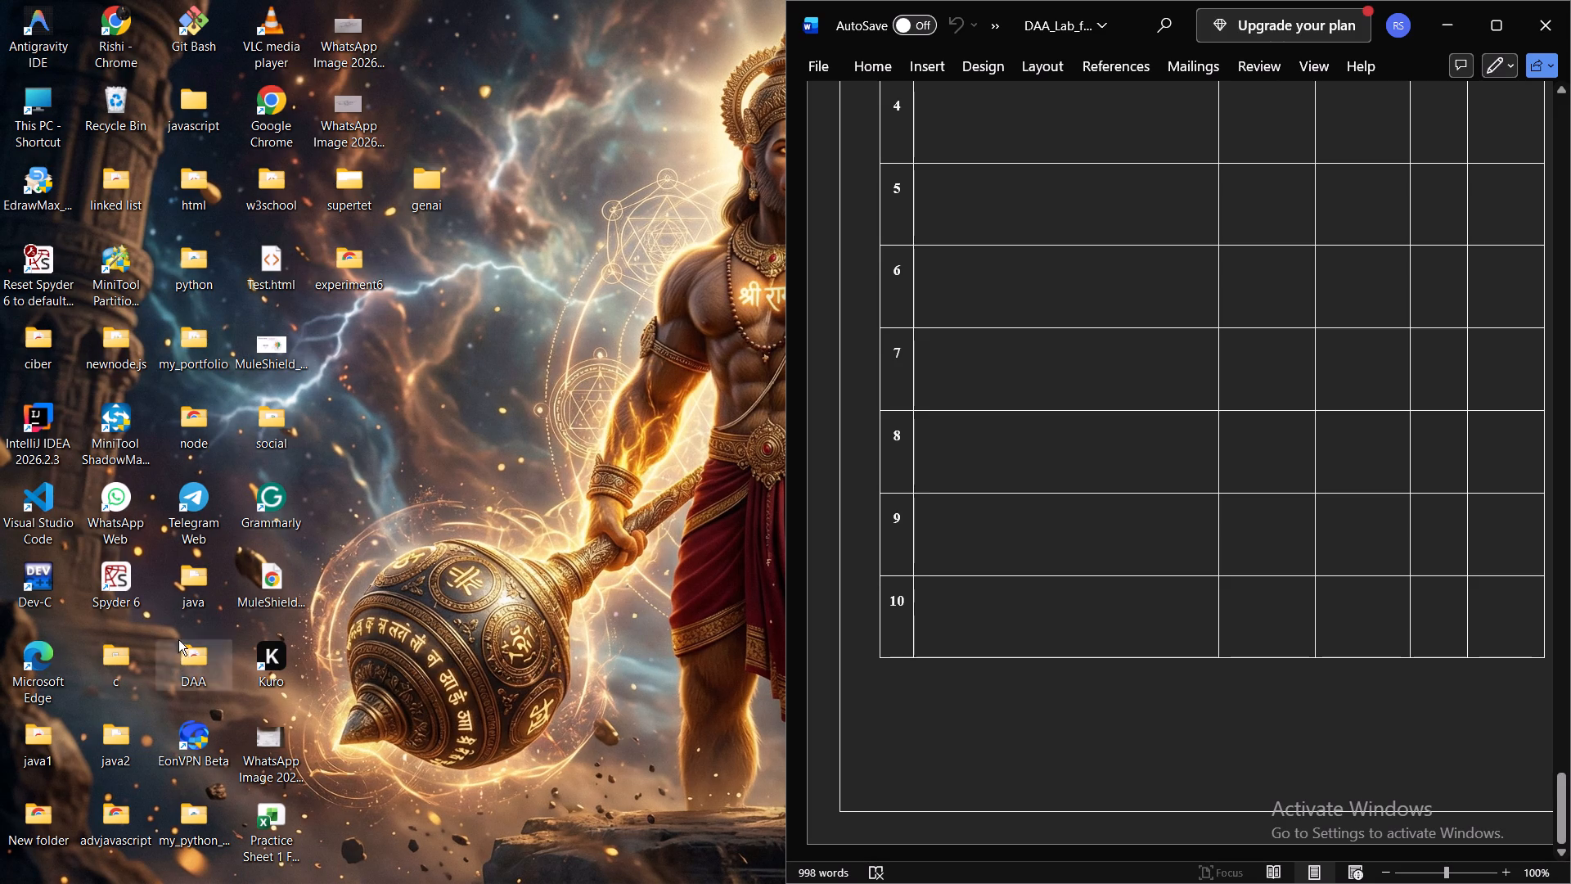
Open the DAA folder from the desktop and look through its files for the Exp1_10 PDF.
{"action": "double_click", "coordinate": [191, 662]}
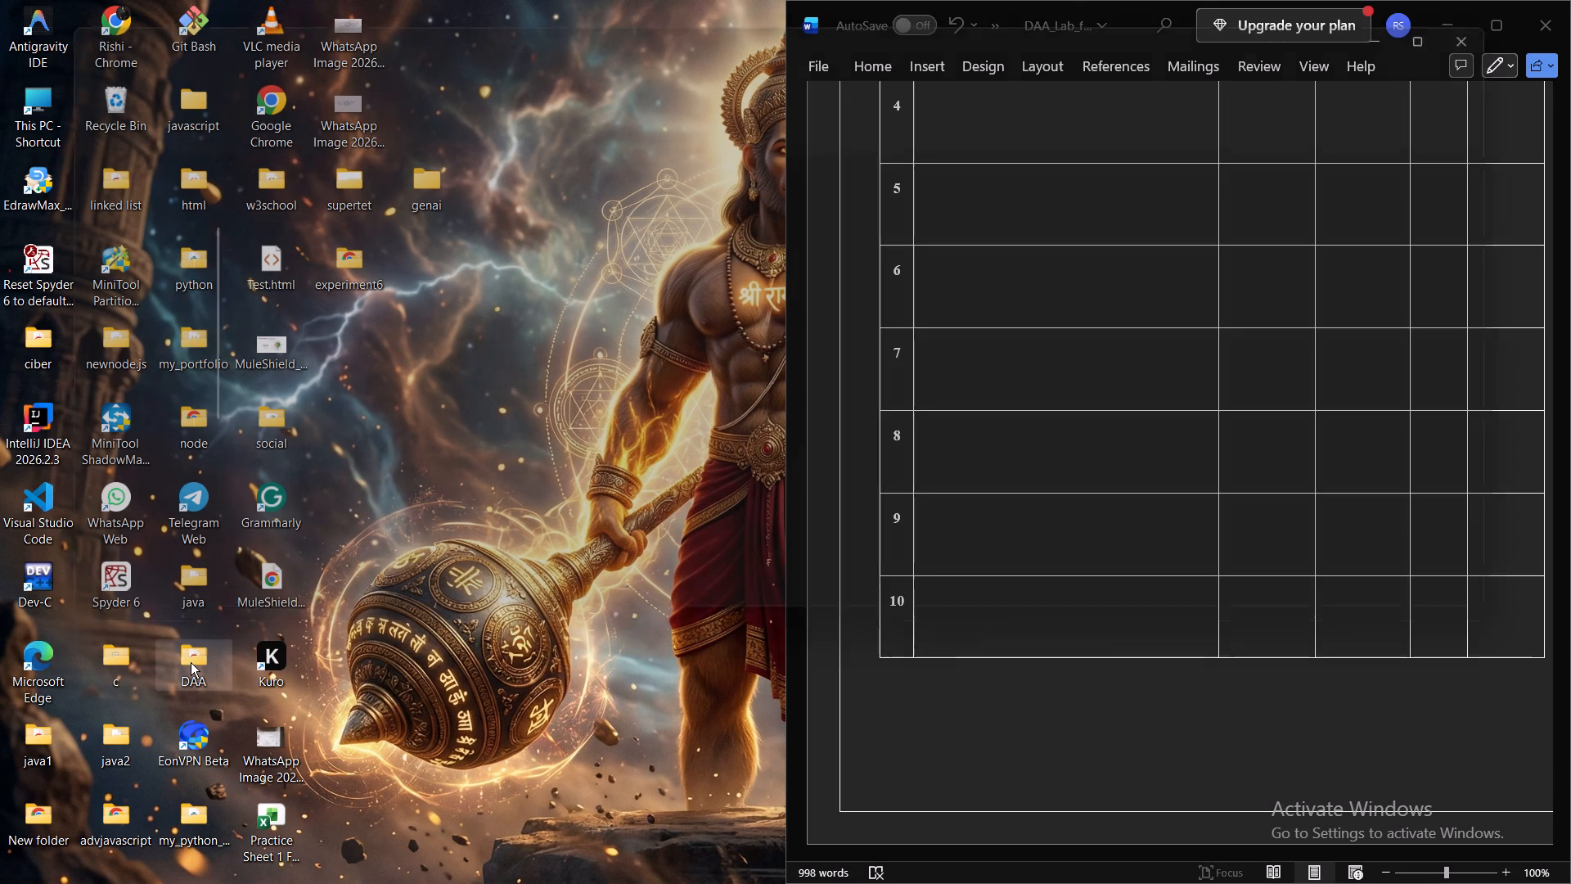
{"action": "scroll", "coordinate": [331, 434], "scroll_direction": "down", "scroll_amount": 1}
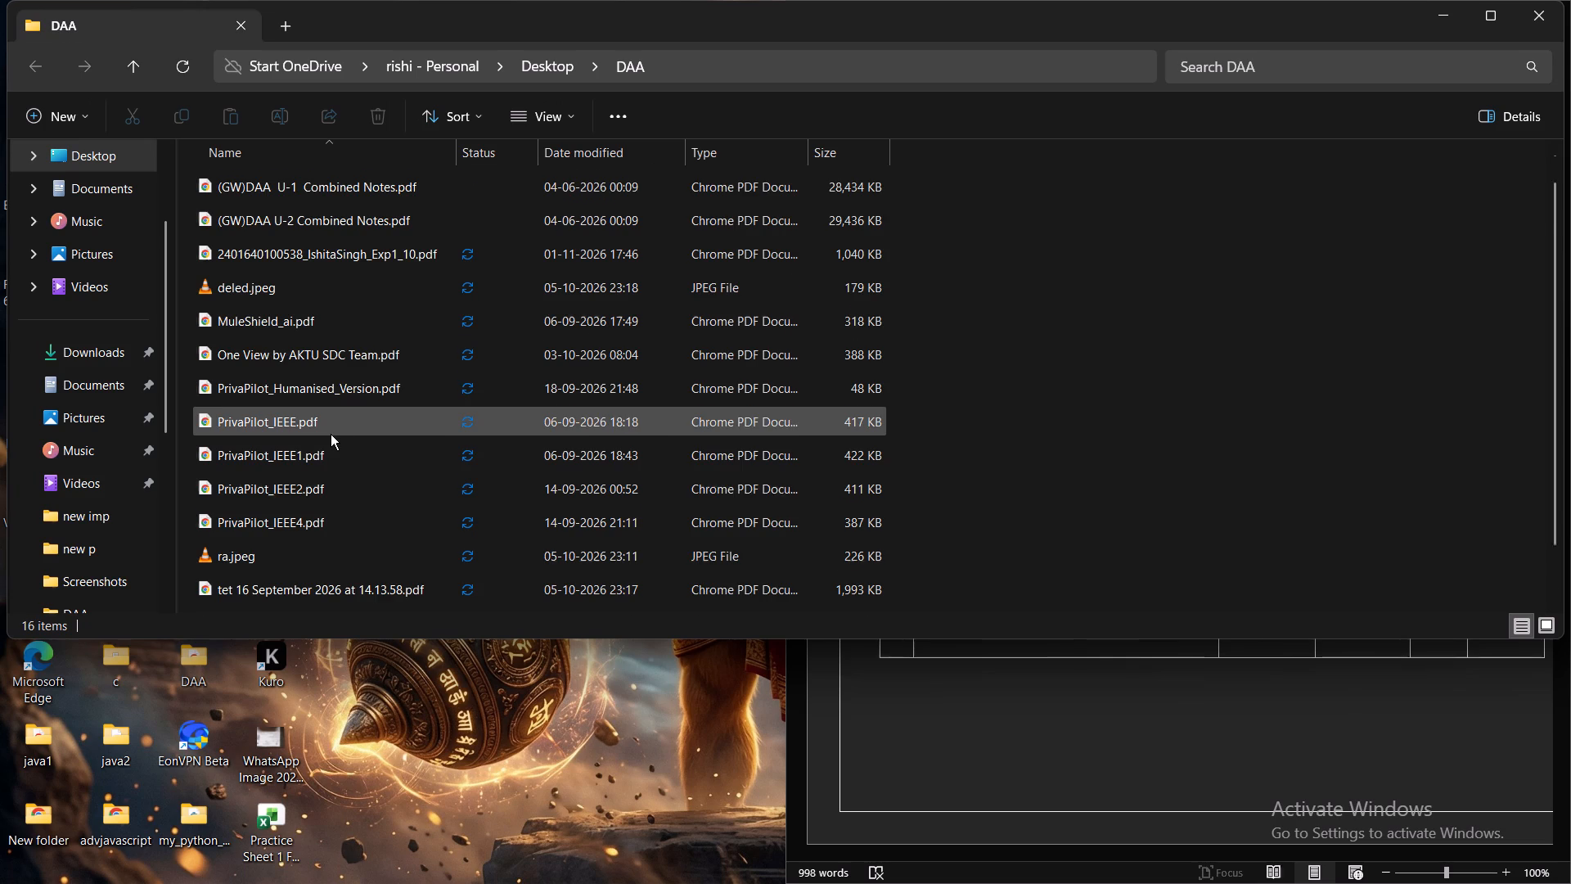
{"action": "scroll", "coordinate": [331, 434], "scroll_direction": "down", "scroll_amount": 2}
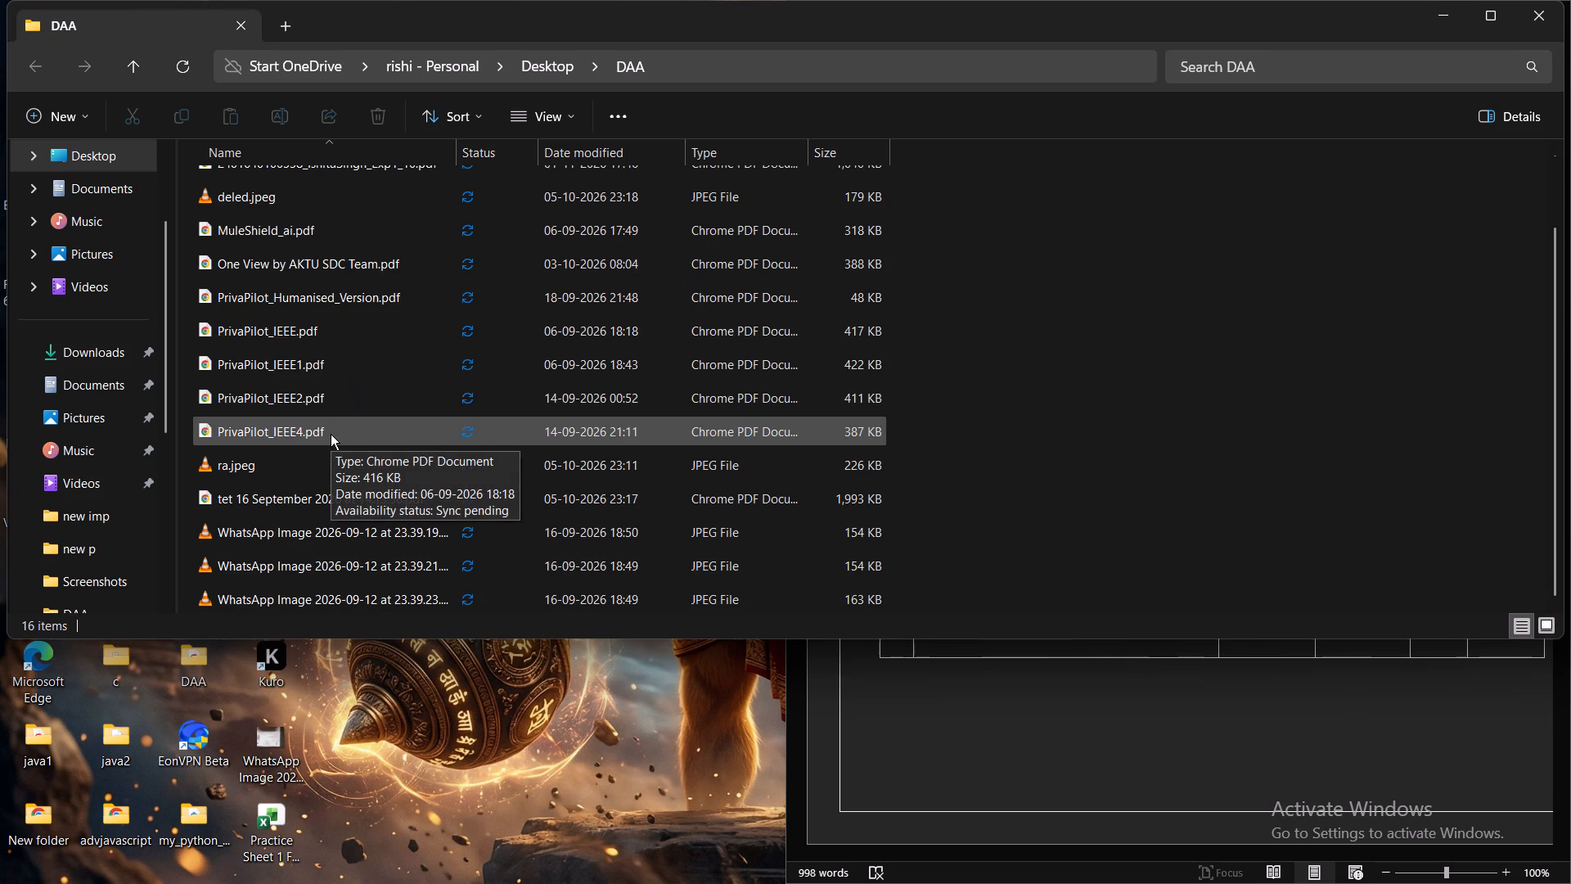
{"action": "scroll", "coordinate": [331, 434], "scroll_direction": "down", "scroll_amount": 1}
{"action": "scroll", "coordinate": [326, 399], "scroll_direction": "up", "scroll_amount": 3}
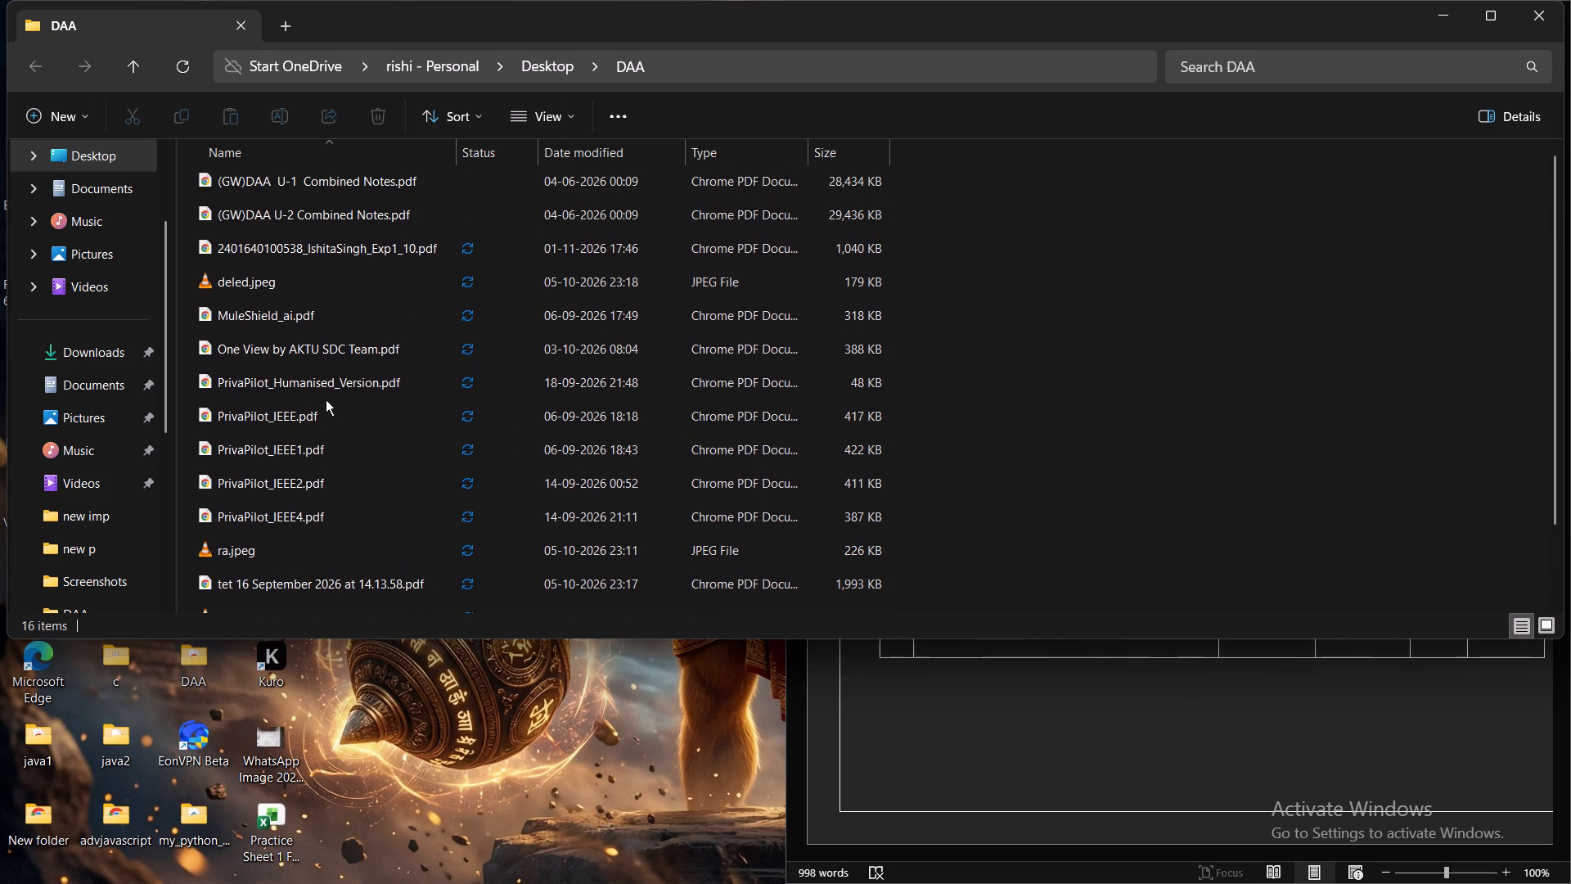
{"action": "scroll", "coordinate": [326, 399], "scroll_direction": "up", "scroll_amount": 1}
View the Exp1_10 PDF in Chrome, close its tab and minimize the browser.
{"action": "double_click", "coordinate": [318, 262]}
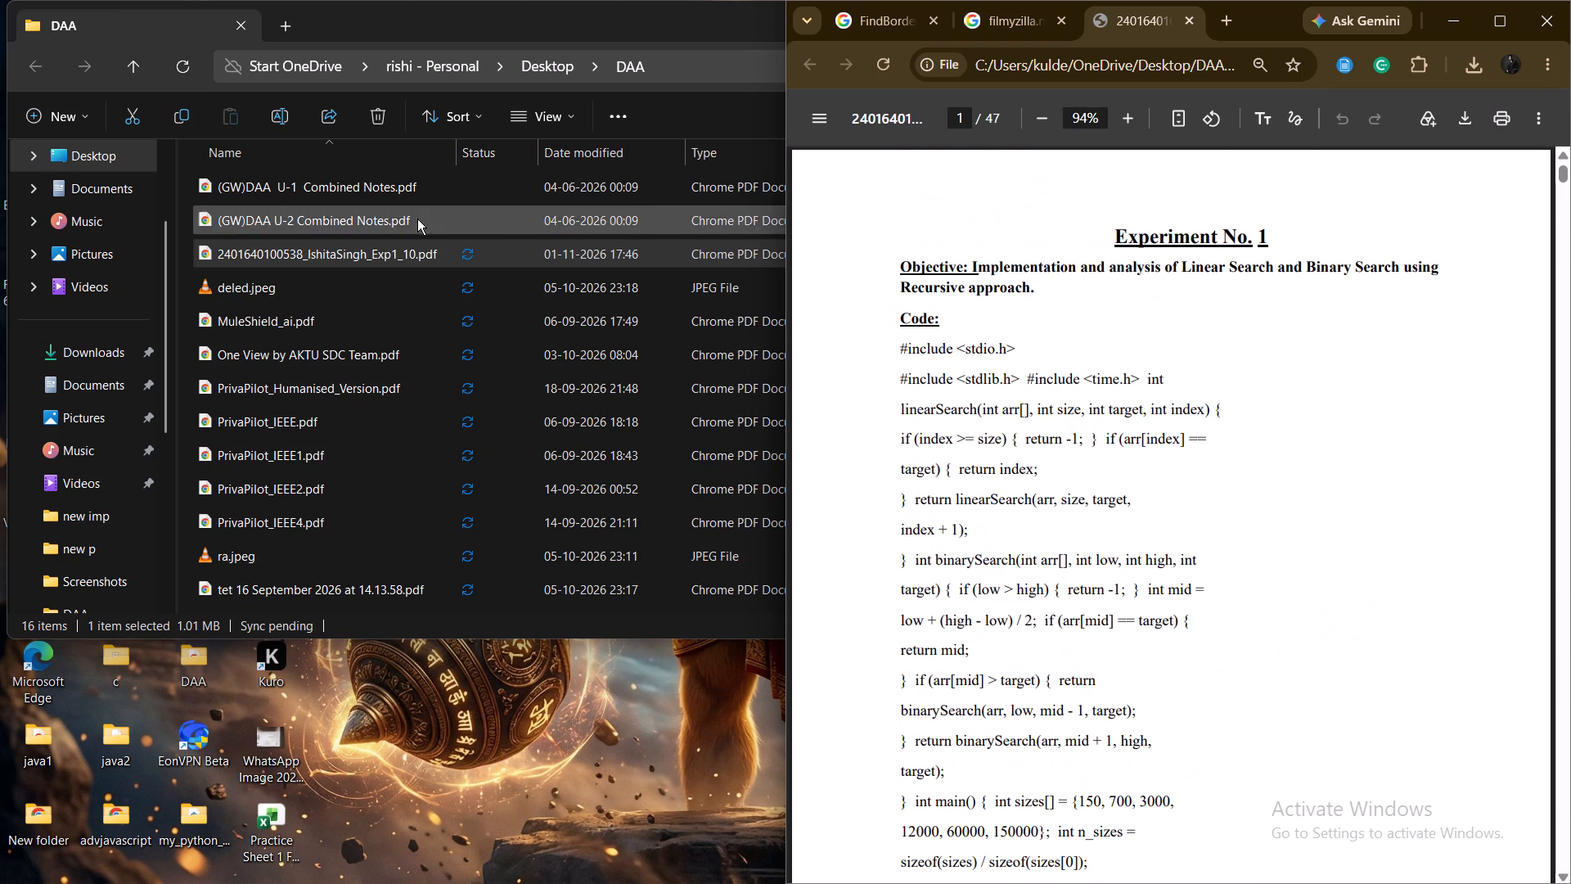
{"action": "left_click", "coordinate": [1190, 23]}
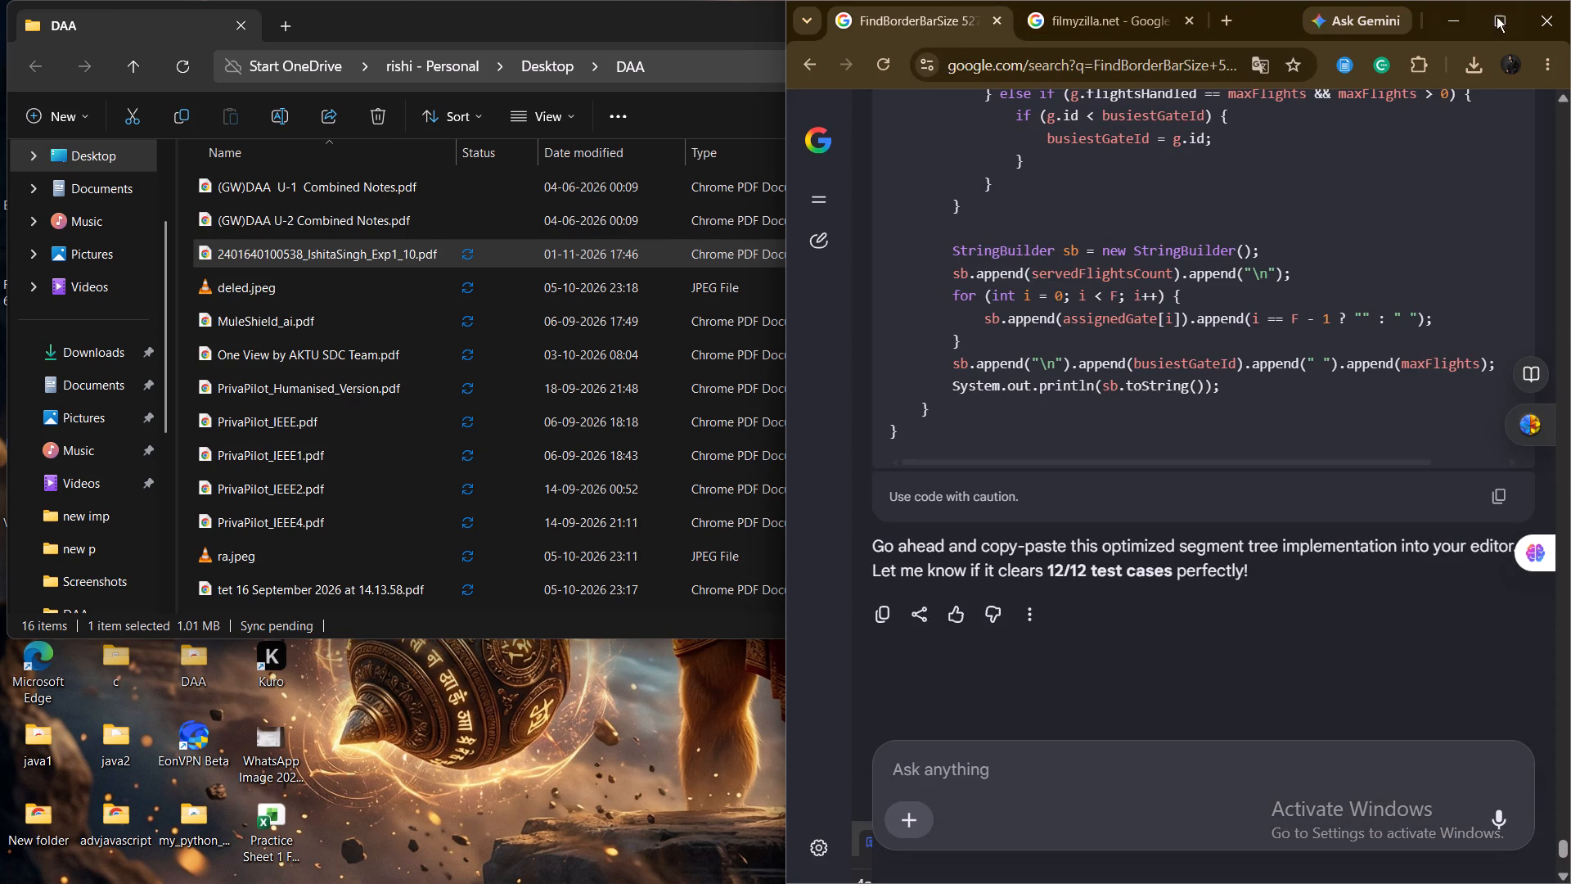
{"action": "left_click", "coordinate": [1454, 18]}
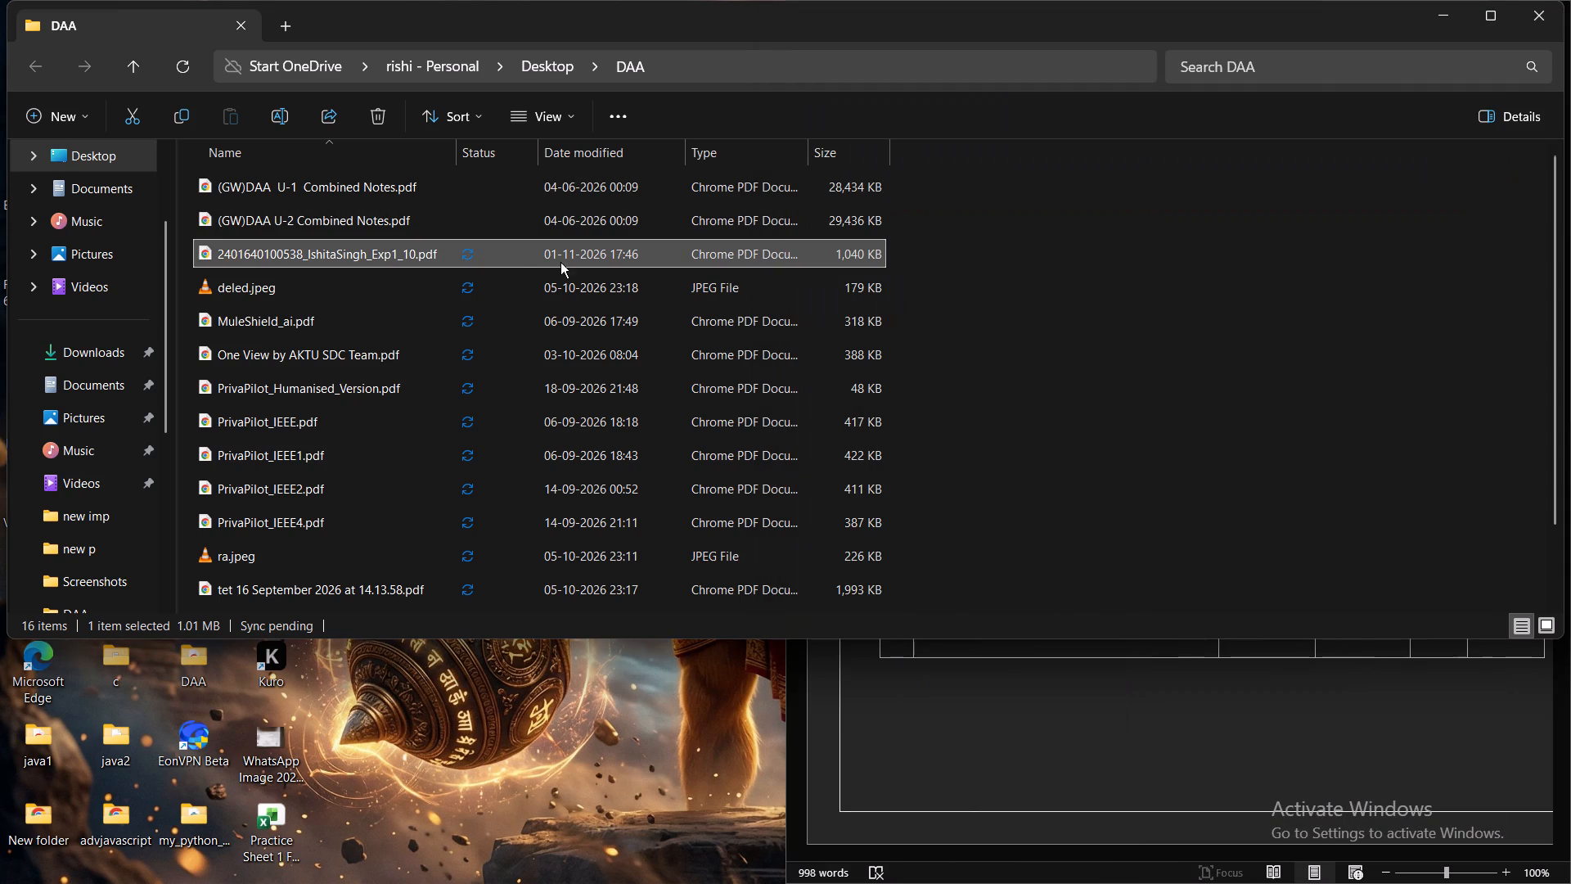
Open the Exp1_10 PDF from the DAA folder in Word.
{"action": "right_click", "coordinate": [446, 250]}
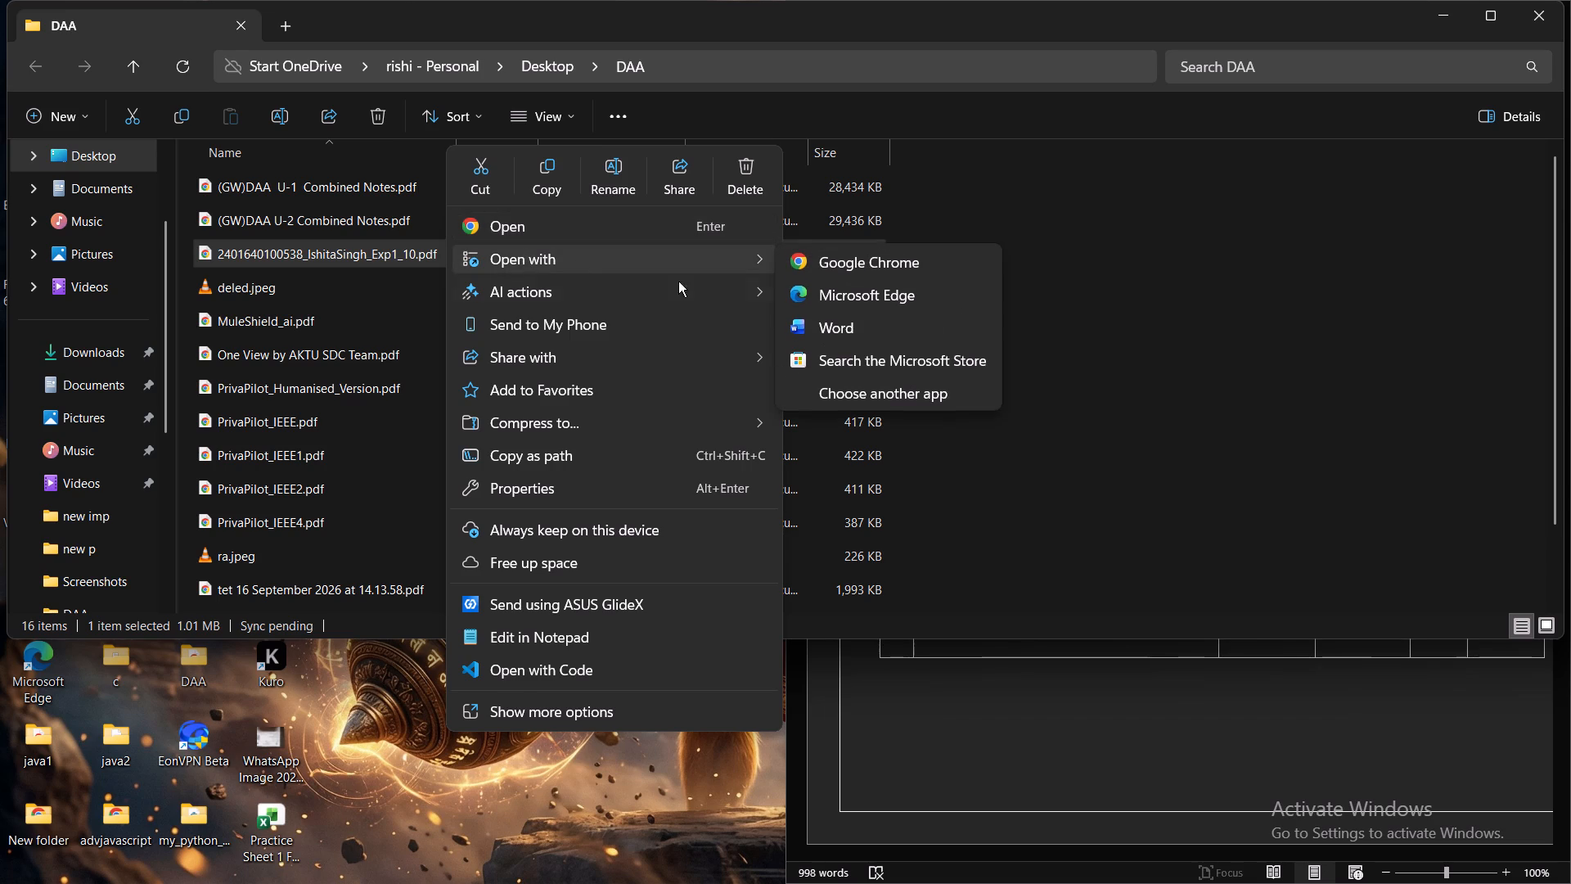
{"action": "left_click", "coordinate": [853, 320]}
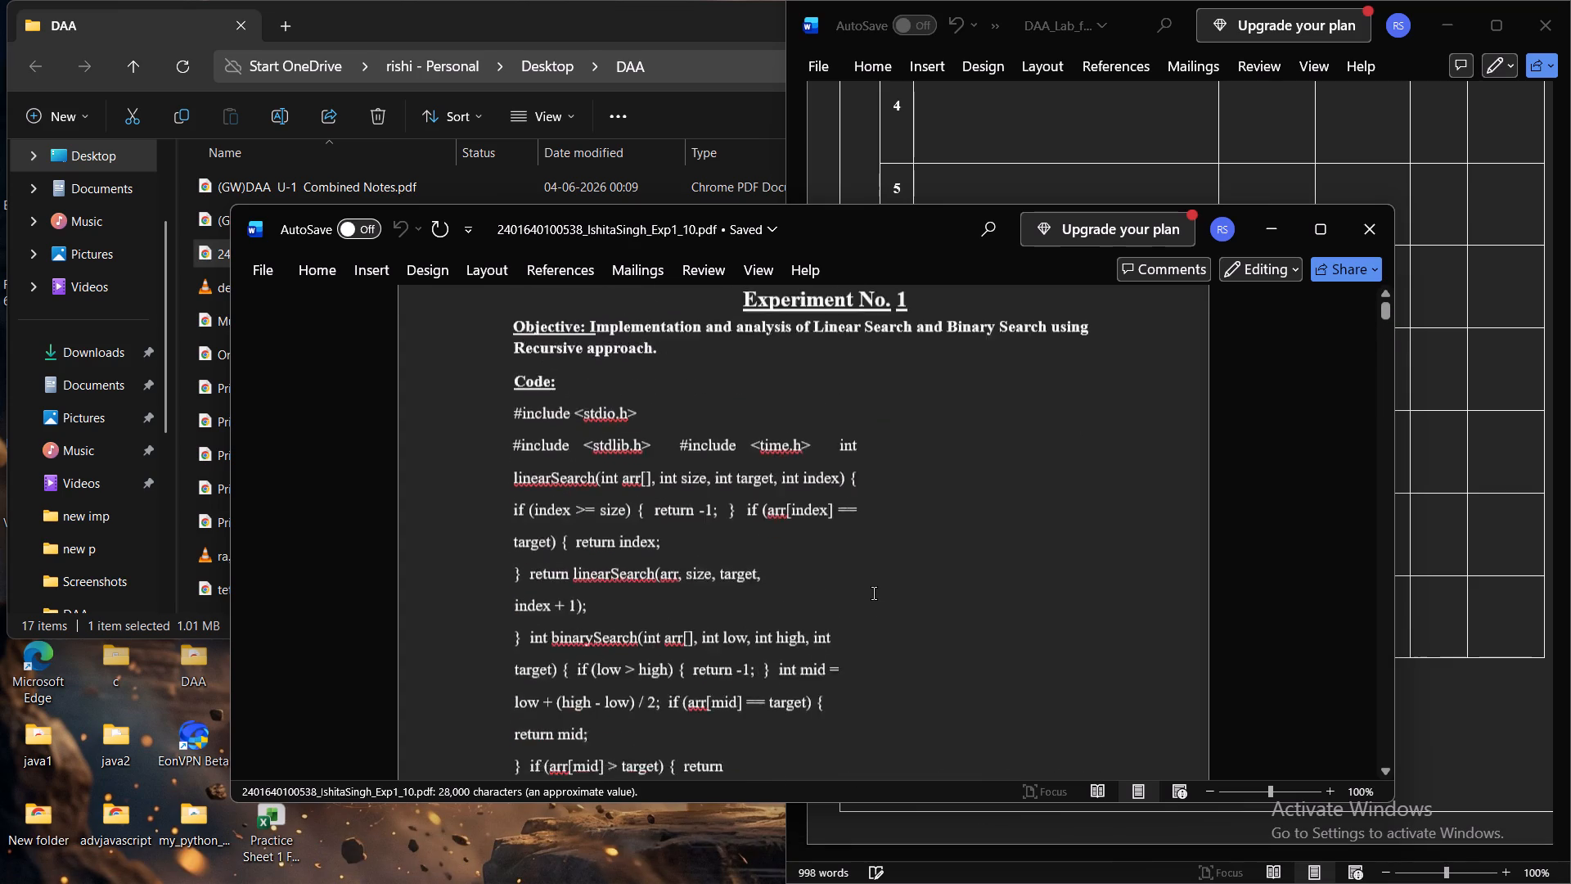
Copy the entire content of the Exp1_10 document, starting from Experiment No. 1.
{"action": "left_click", "coordinate": [587, 516]}
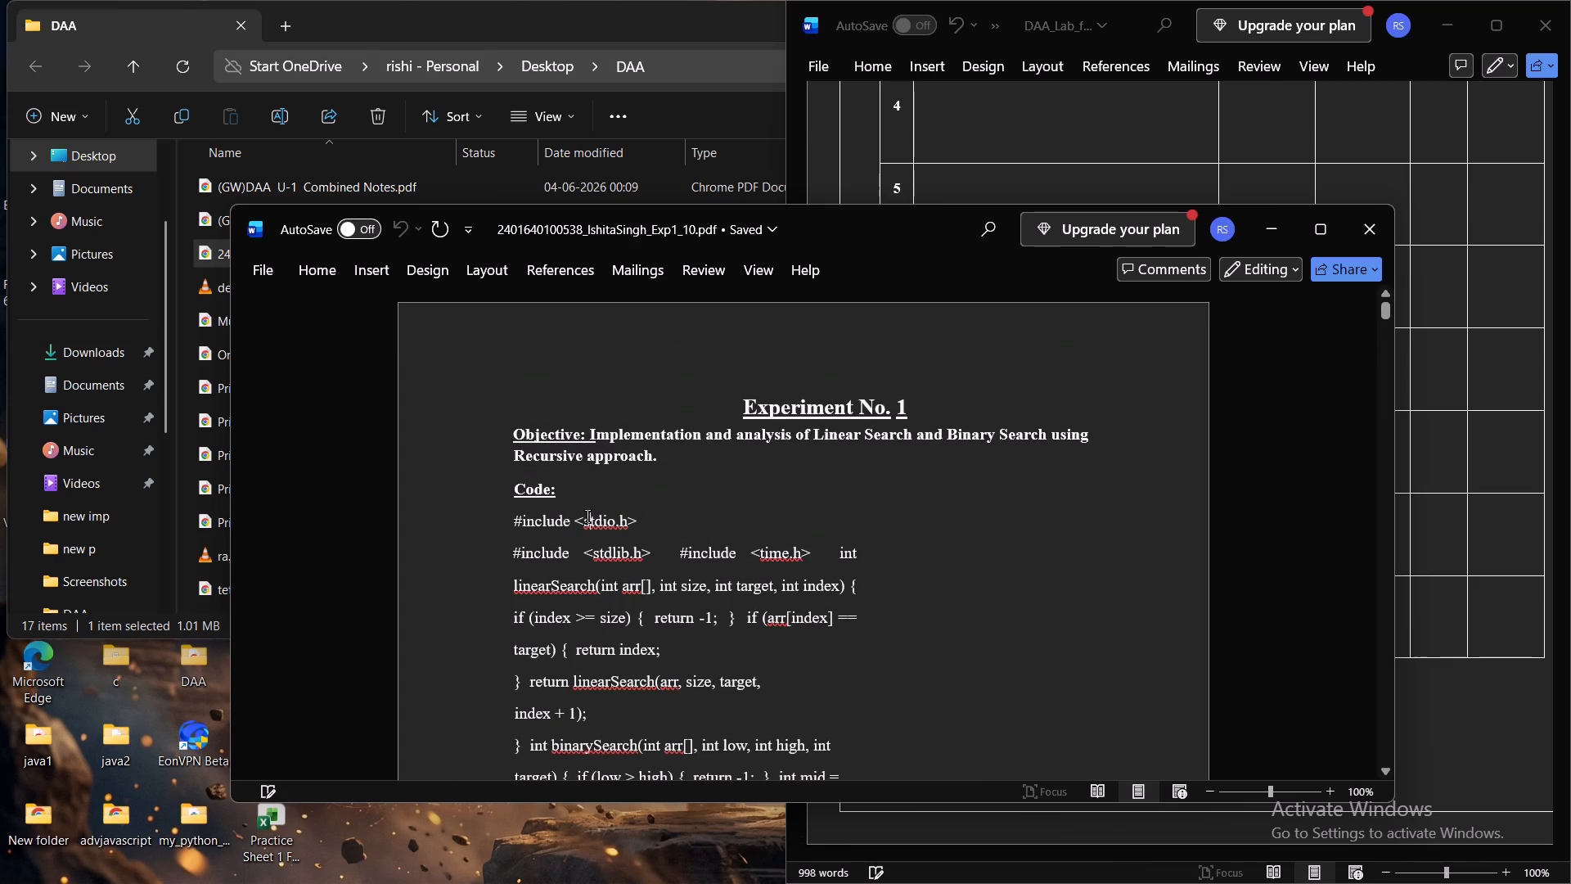
{"action": "key", "text": "ctrl+a"}
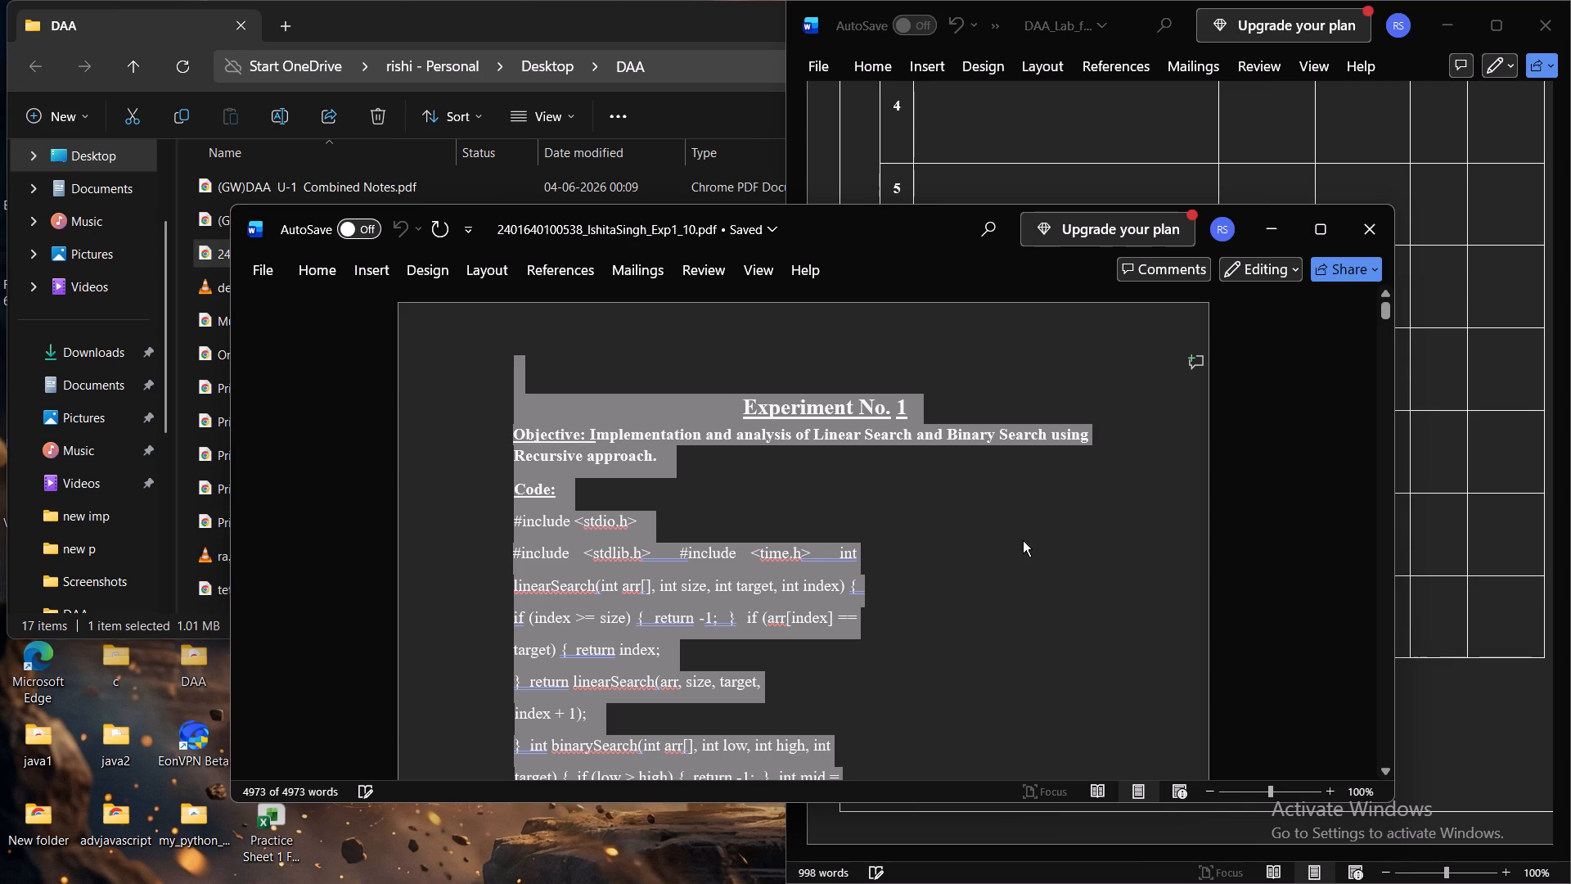
{"action": "scroll", "coordinate": [1023, 540], "scroll_direction": "down", "scroll_amount": 11}
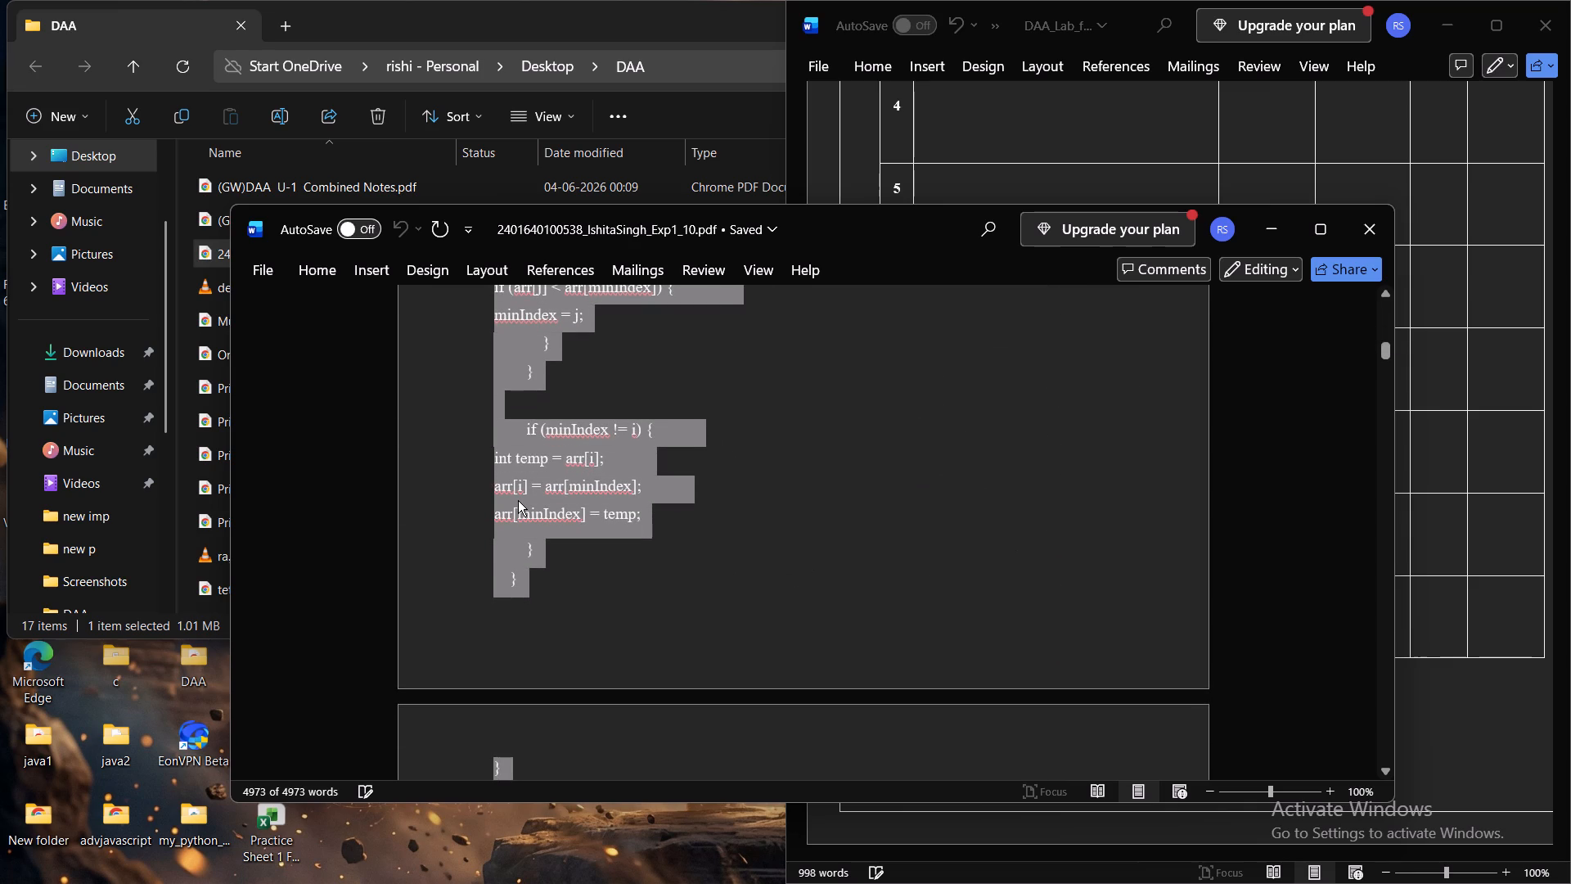
{"action": "key", "text": "ctrl+c"}
{"action": "key", "text": "ctrl+c"}
{"action": "key", "text": "ctrl+c"}
{"action": "key", "text": "ctrl+c"}
Minimize the DAA folder window, switch to the lab file template and maximize it.
{"action": "left_click", "coordinate": [1261, 218]}
{"action": "left_click", "coordinate": [718, 26]}
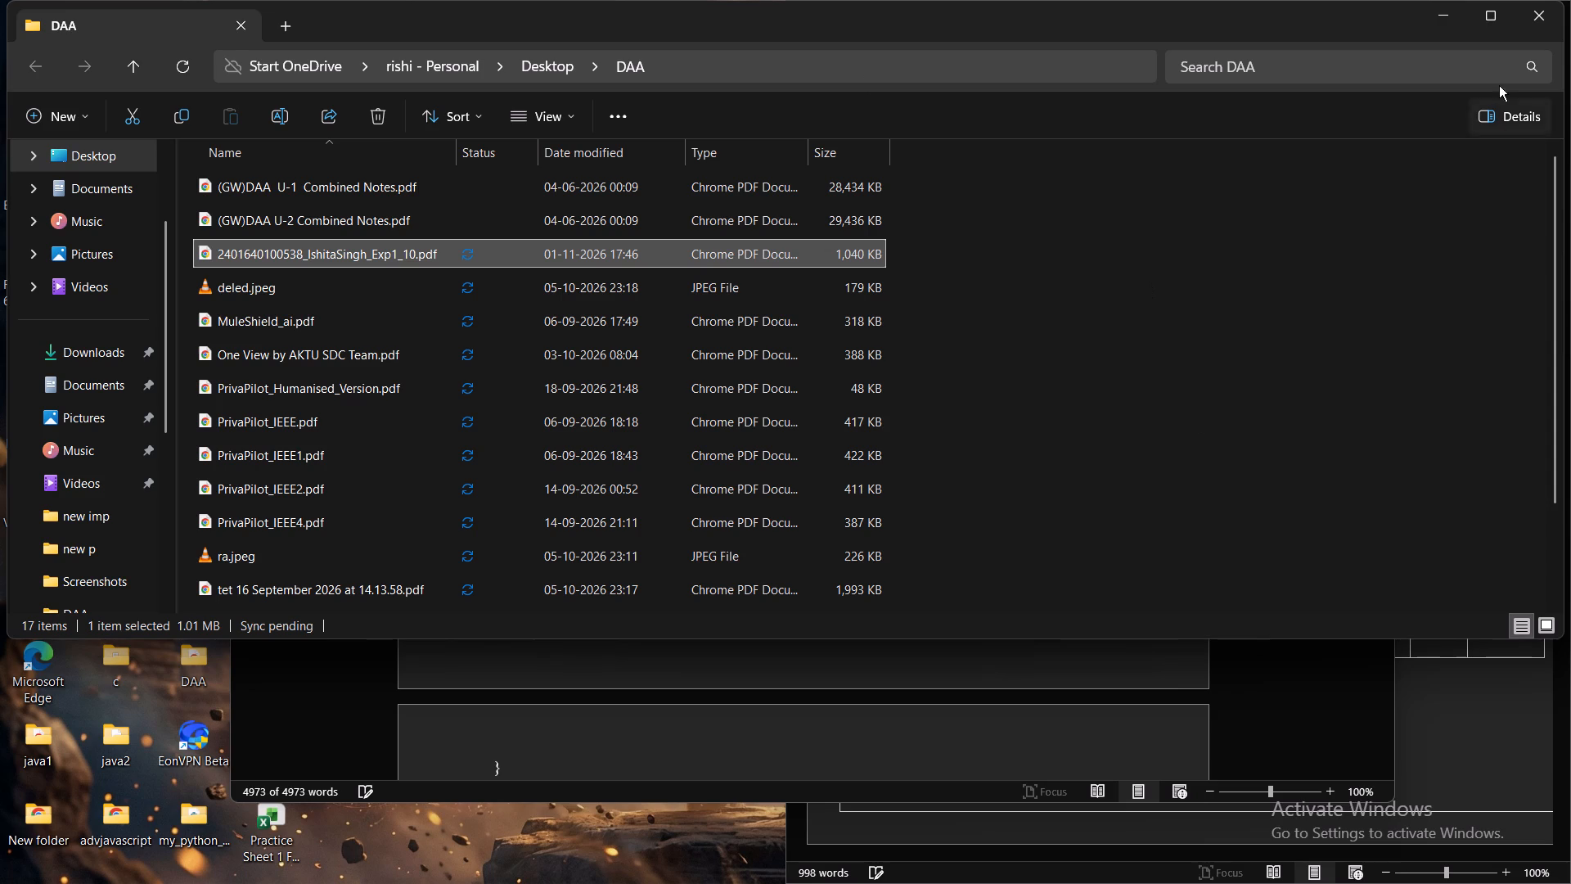
{"action": "left_click", "coordinate": [1432, 12]}
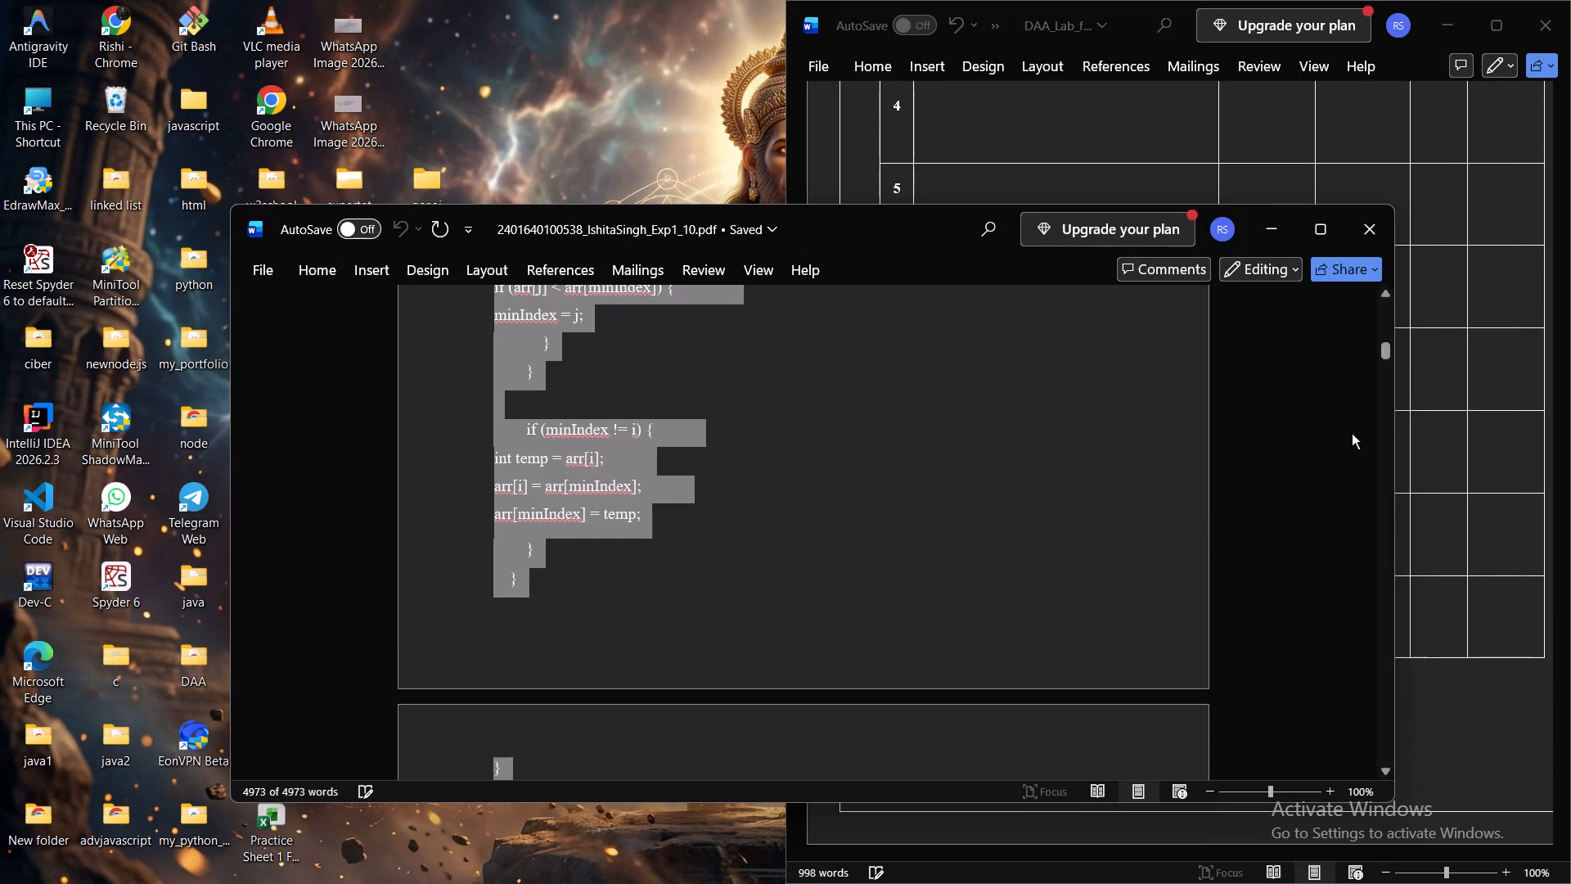
{"action": "left_click", "coordinate": [1462, 670]}
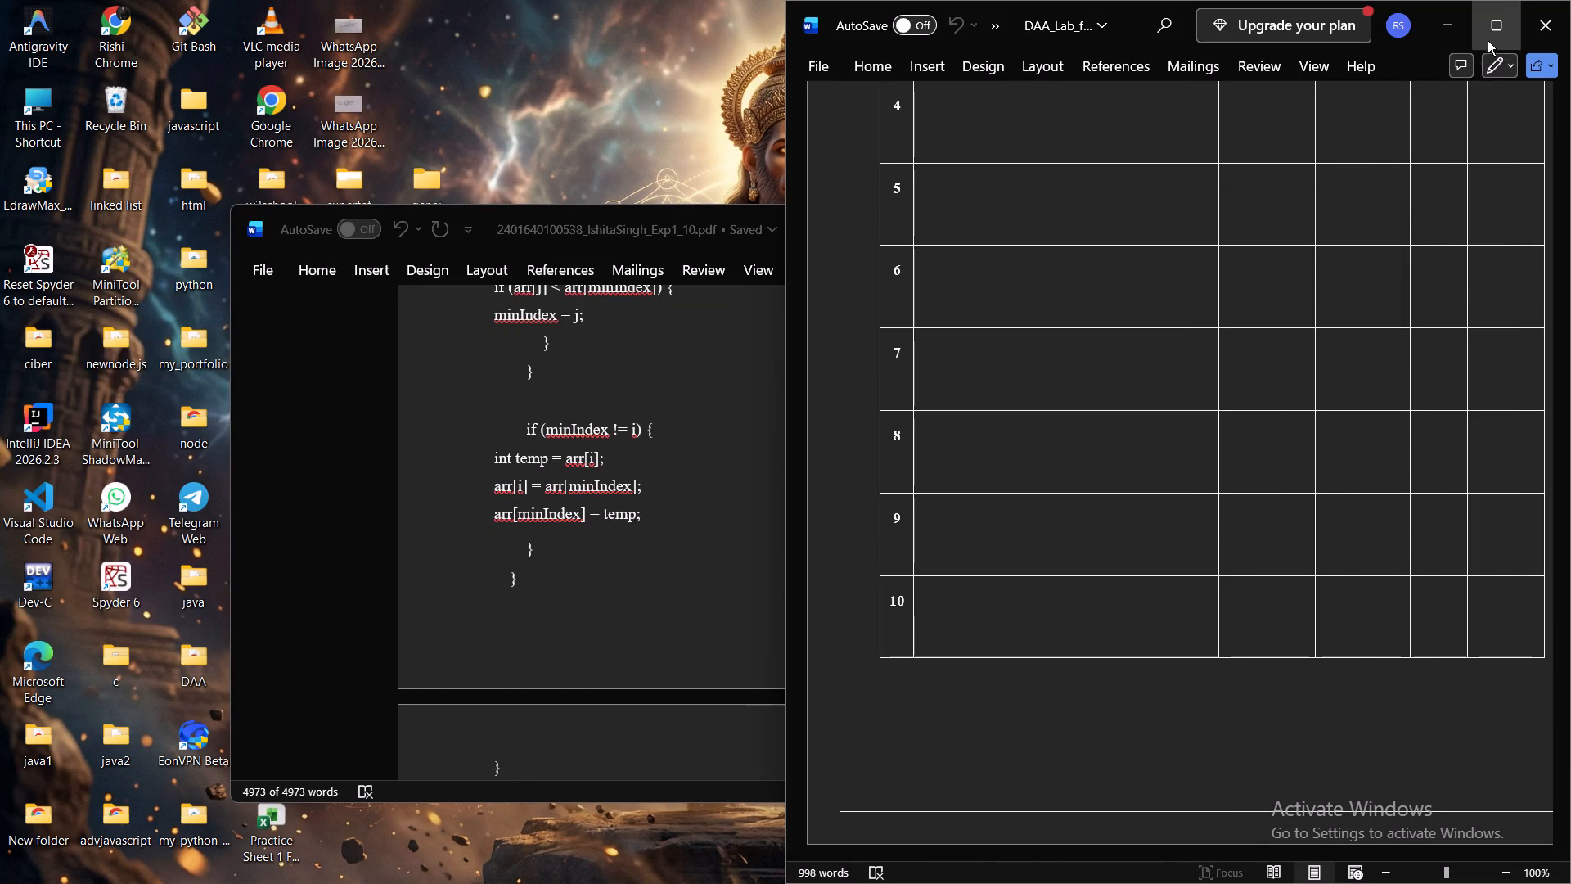
{"action": "left_click", "coordinate": [1487, 31]}
Insert a blank page at the text cursor, ahead of the lab file template's cover page.
{"action": "scroll", "coordinate": [645, 231], "scroll_direction": "down", "scroll_amount": 1}
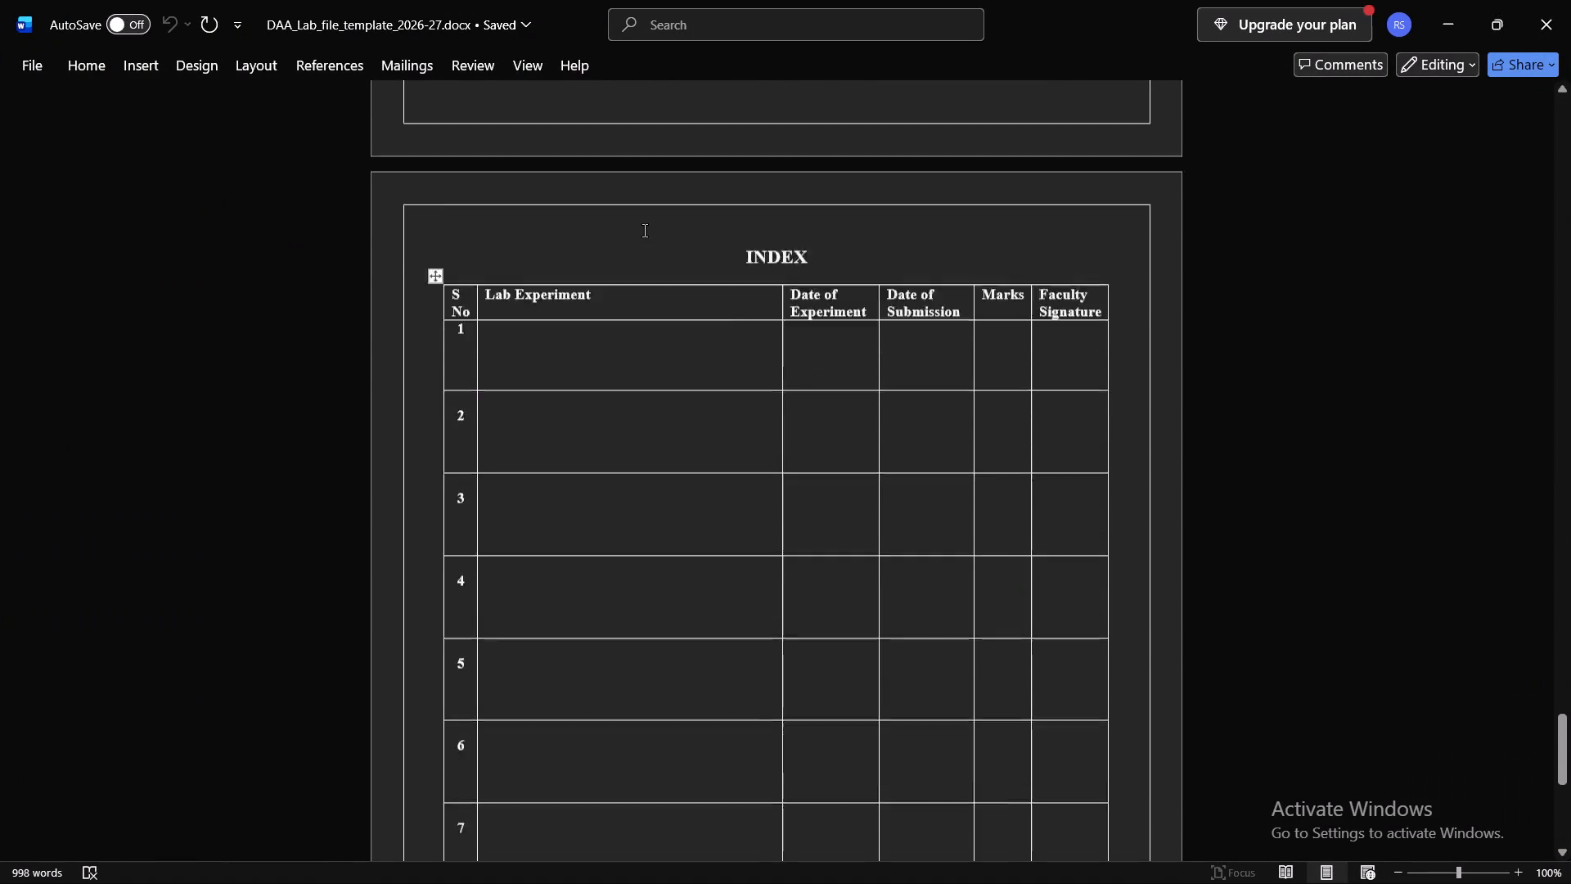
{"action": "scroll", "coordinate": [645, 231], "scroll_direction": "down", "scroll_amount": 1}
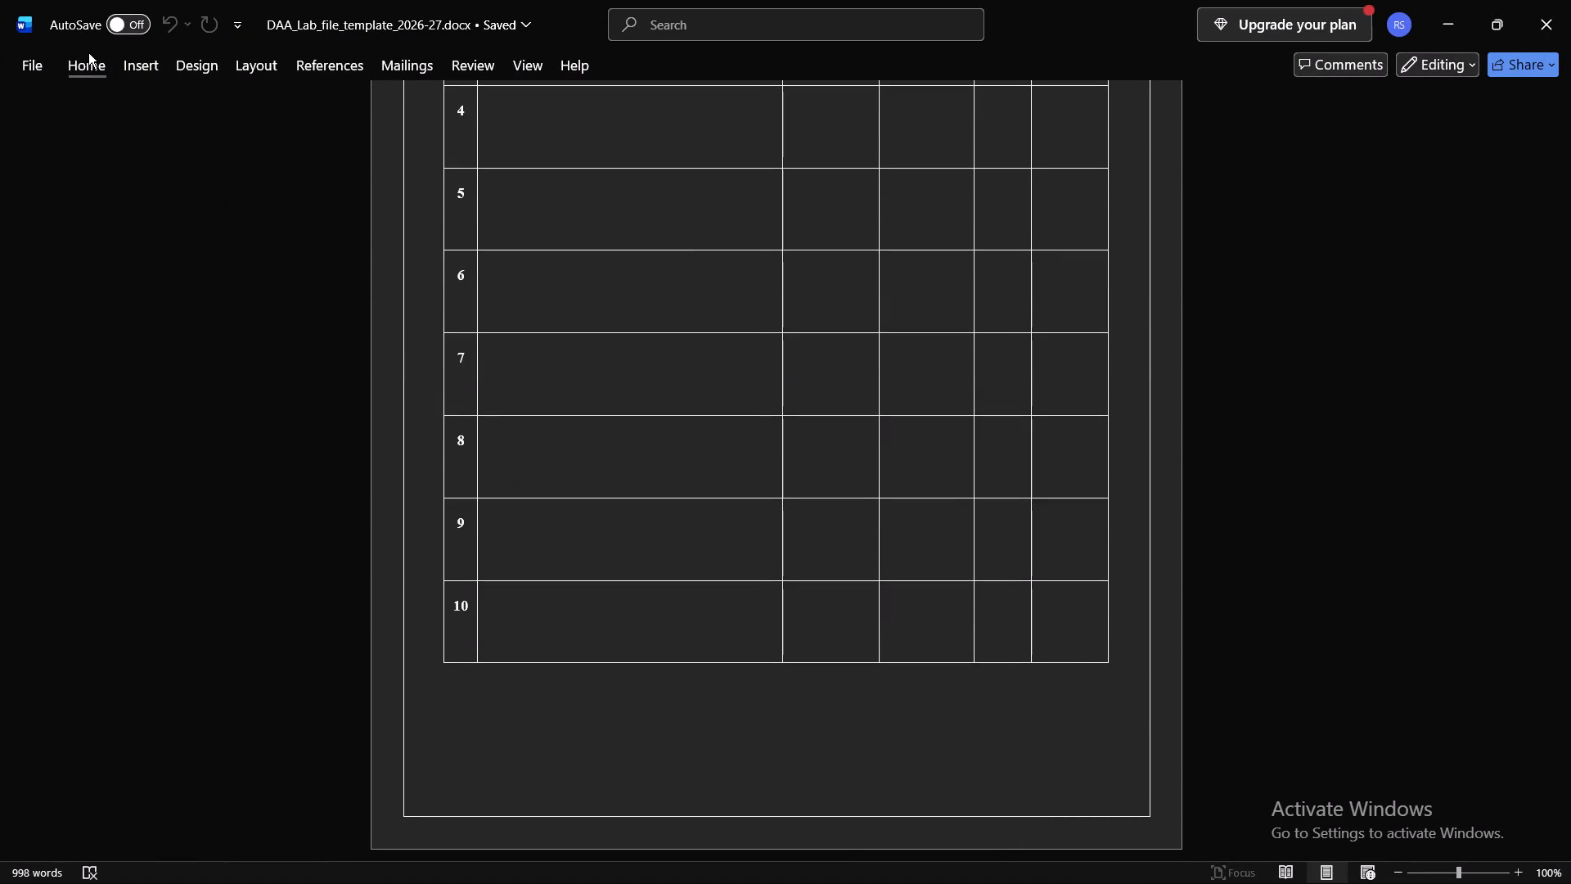
{"action": "left_click", "coordinate": [128, 65]}
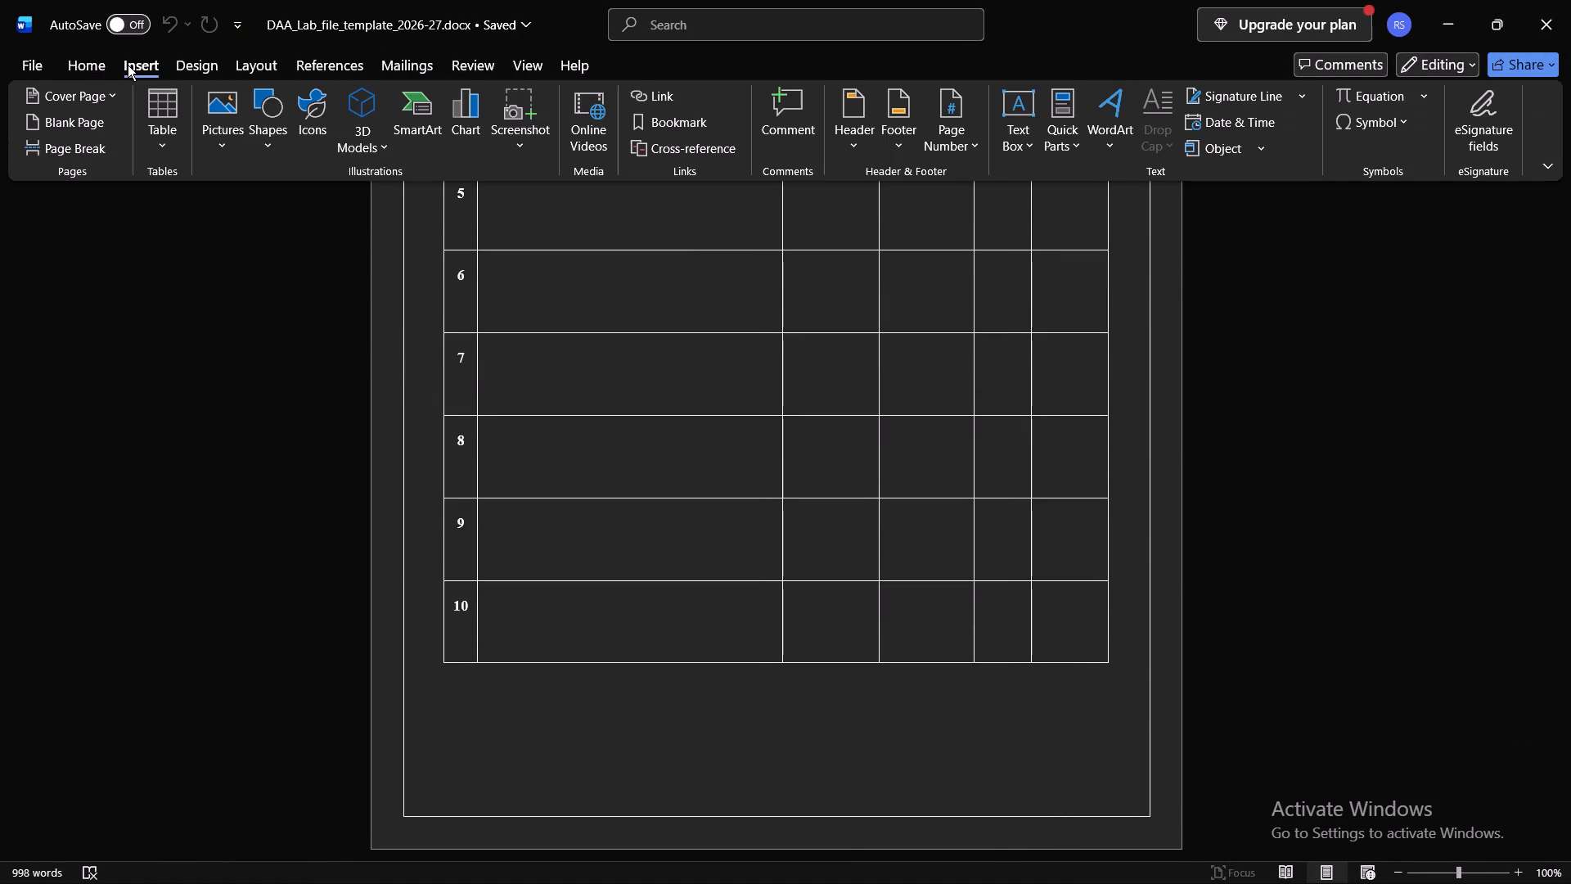
{"action": "left_click", "coordinate": [70, 123]}
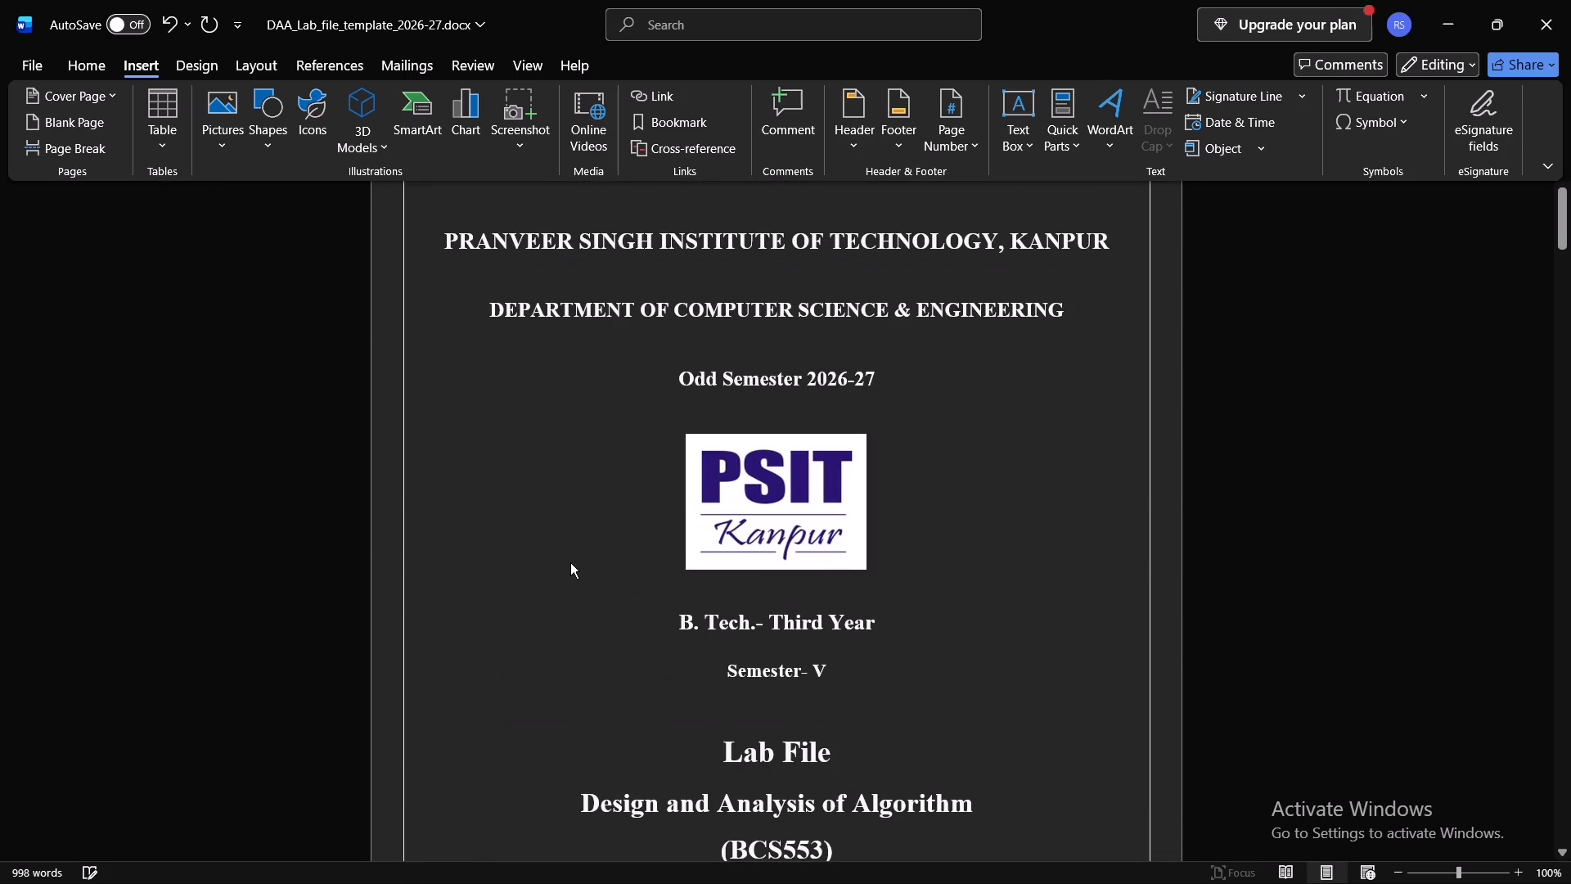
Look through the template from the cover page to the Index table and back to check where the blank page was inserted.
{"action": "scroll", "coordinate": [570, 562], "scroll_direction": "down", "scroll_amount": 15}
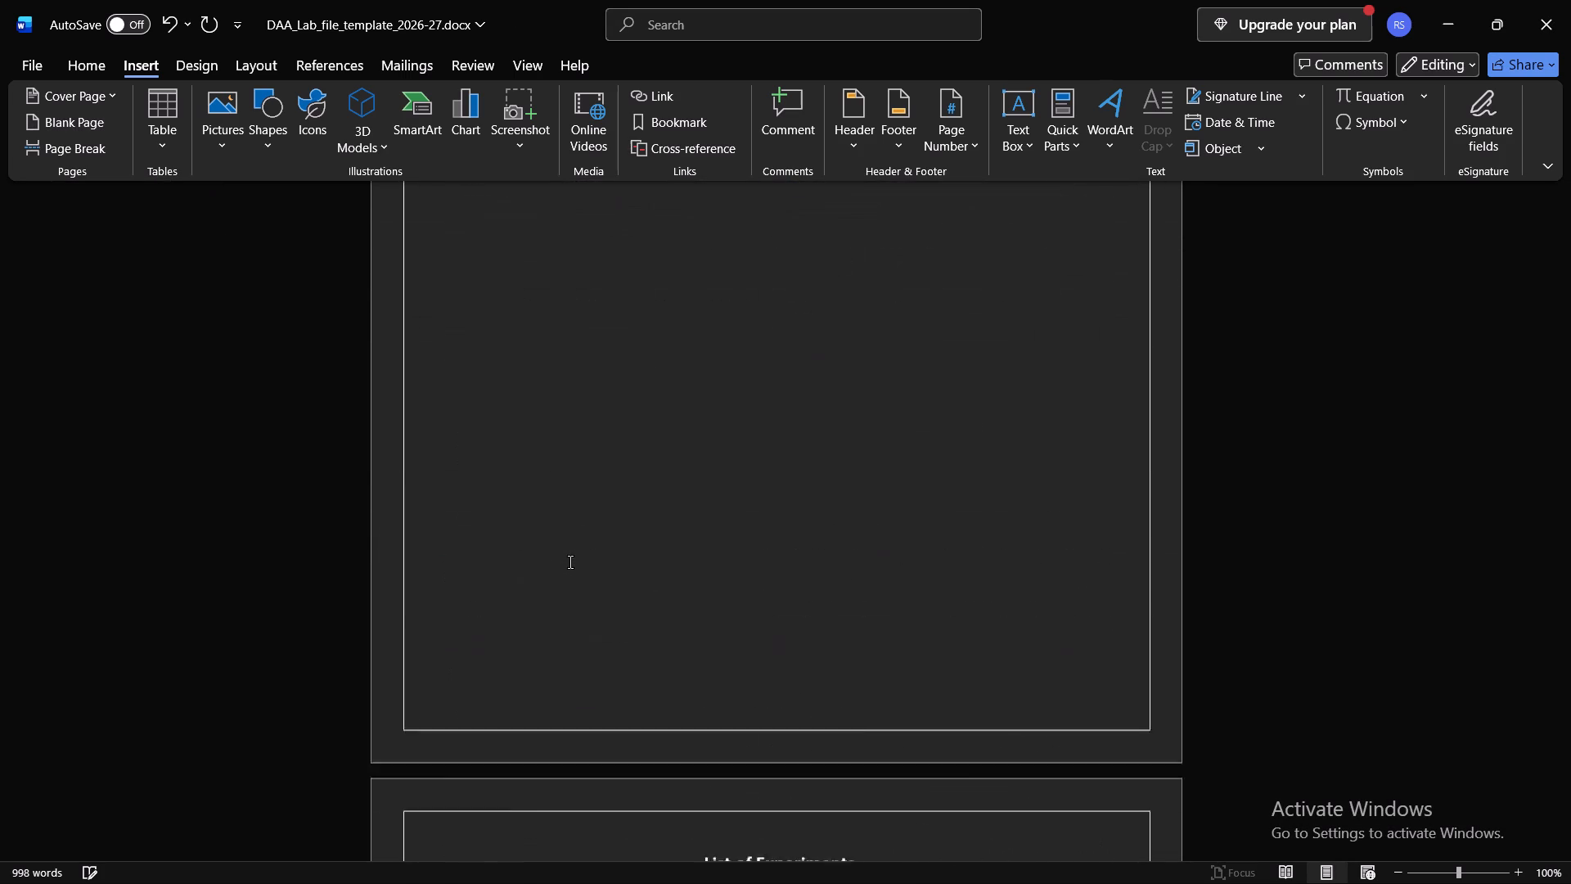
{"action": "scroll", "coordinate": [570, 562], "scroll_direction": "down", "scroll_amount": 14}
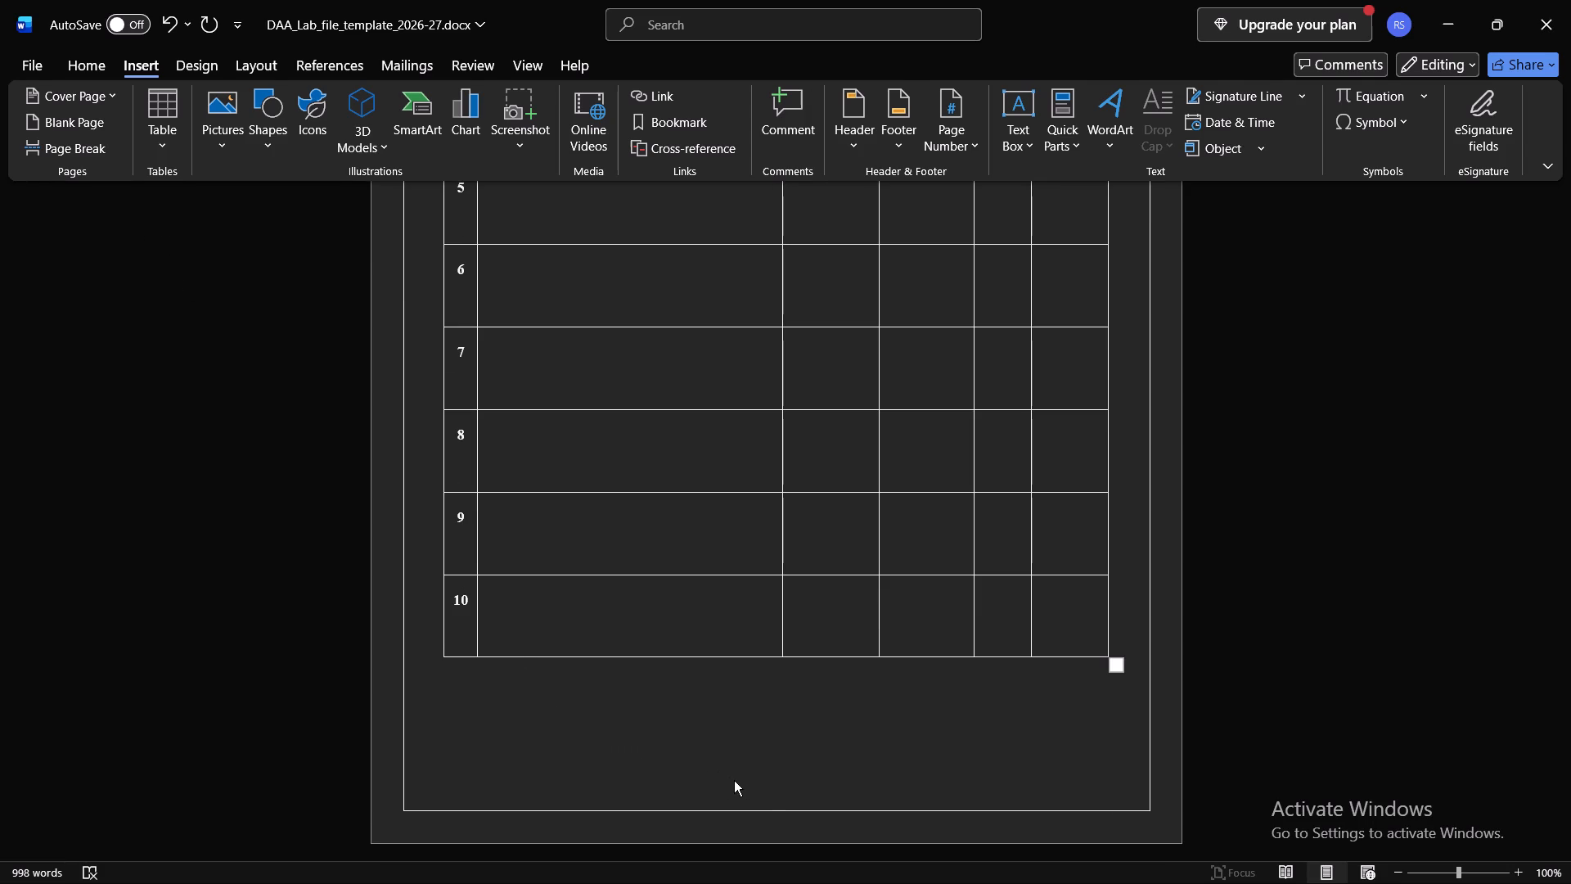
{"action": "scroll", "coordinate": [1119, 543], "scroll_direction": "up", "scroll_amount": 2}
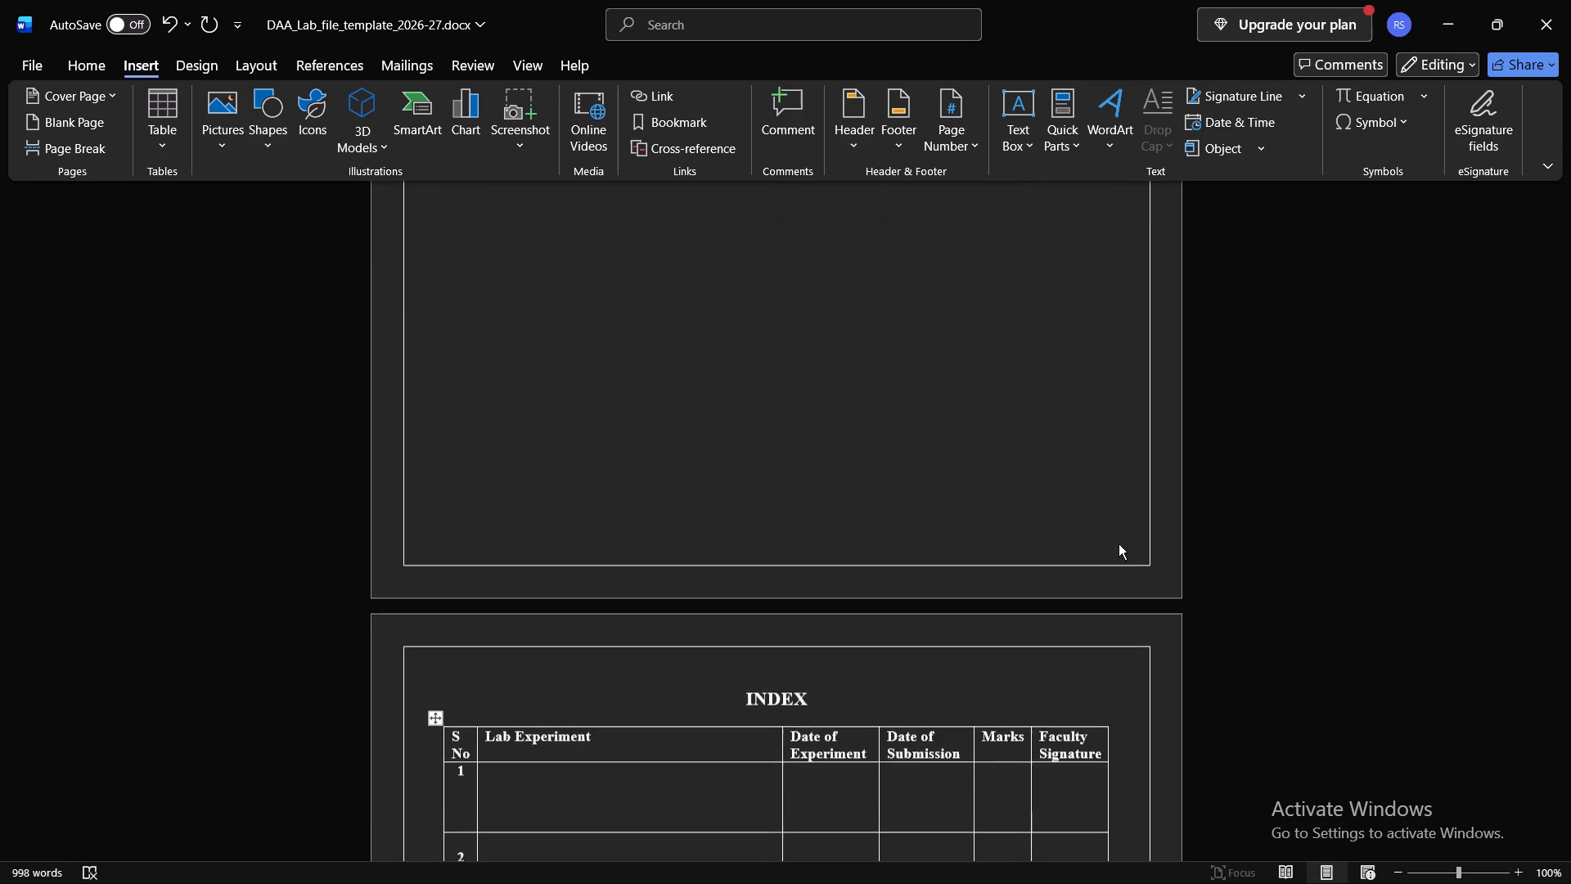
{"action": "scroll", "coordinate": [1119, 543], "scroll_direction": "up", "scroll_amount": 9}
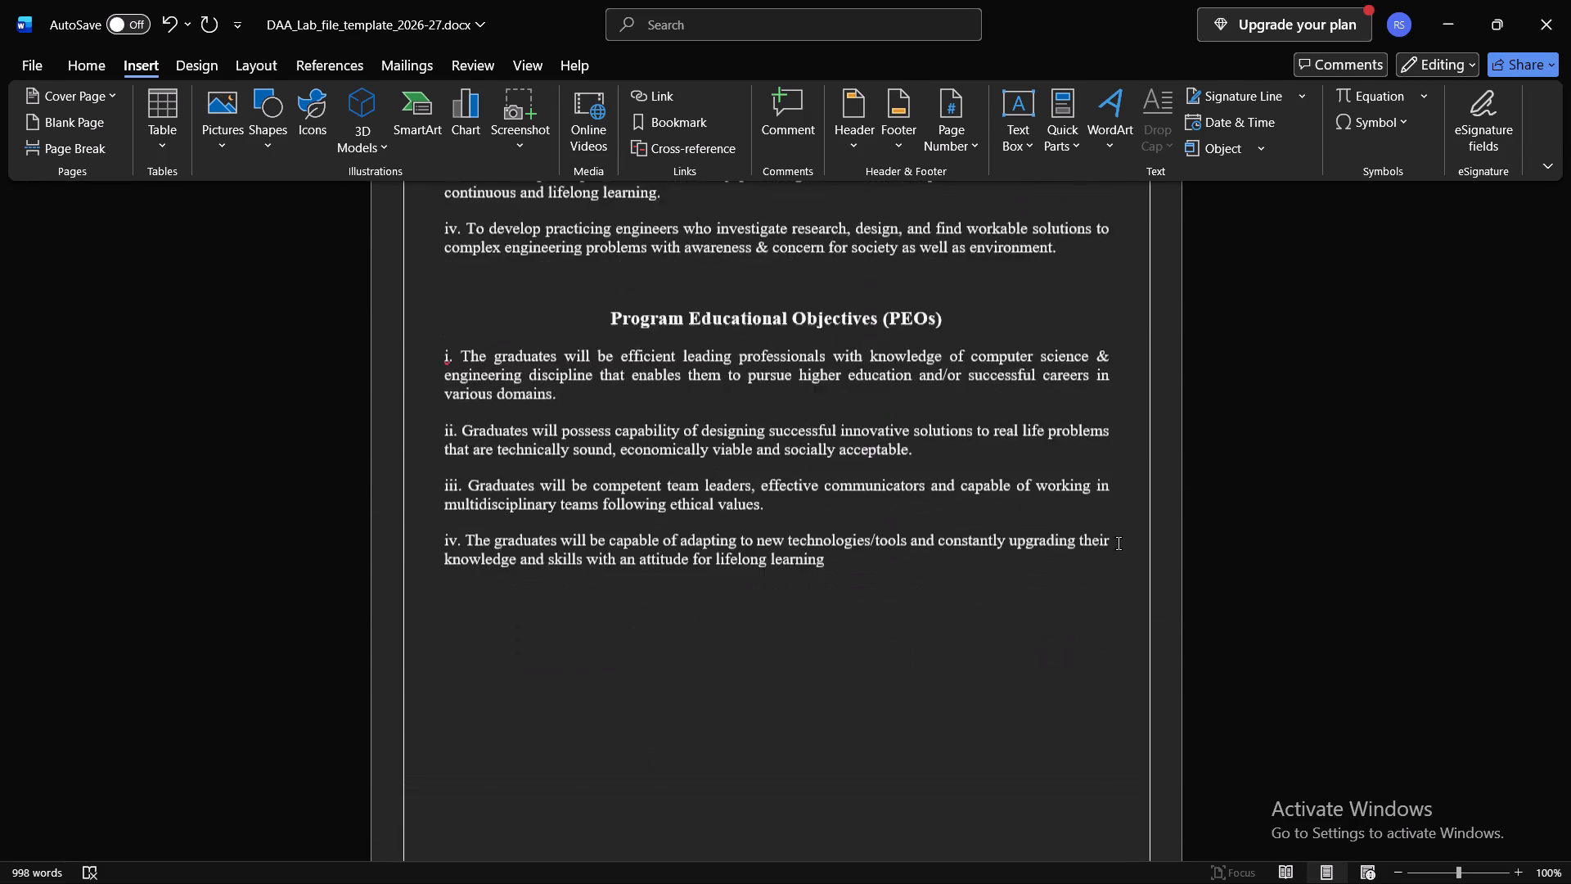
{"action": "scroll", "coordinate": [1119, 543], "scroll_direction": "up", "scroll_amount": 4}
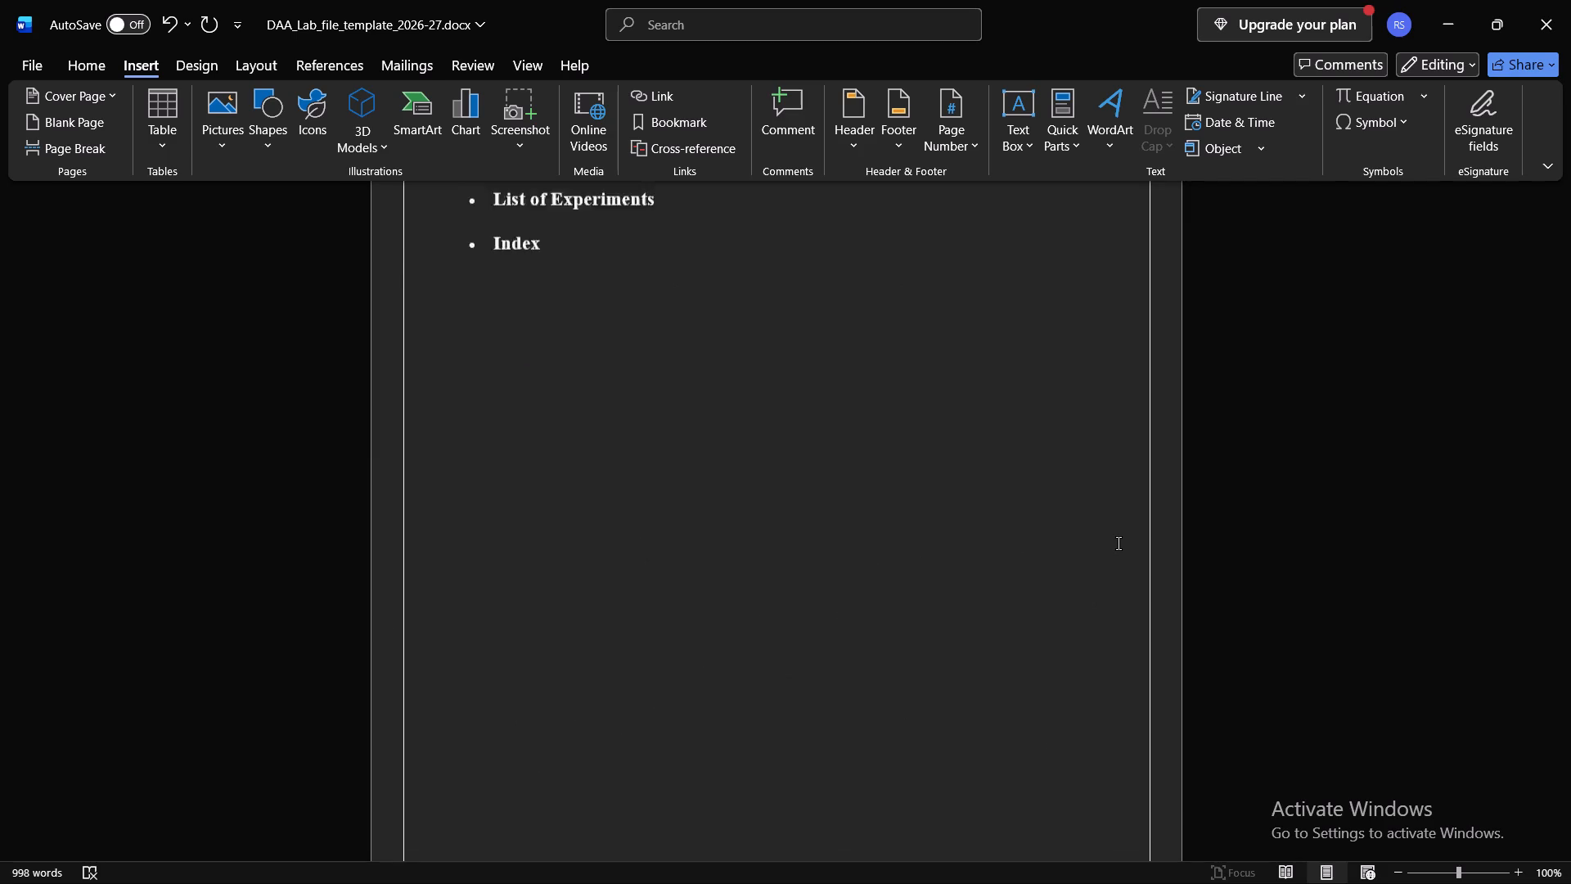
{"action": "scroll", "coordinate": [1119, 543], "scroll_direction": "up", "scroll_amount": 6}
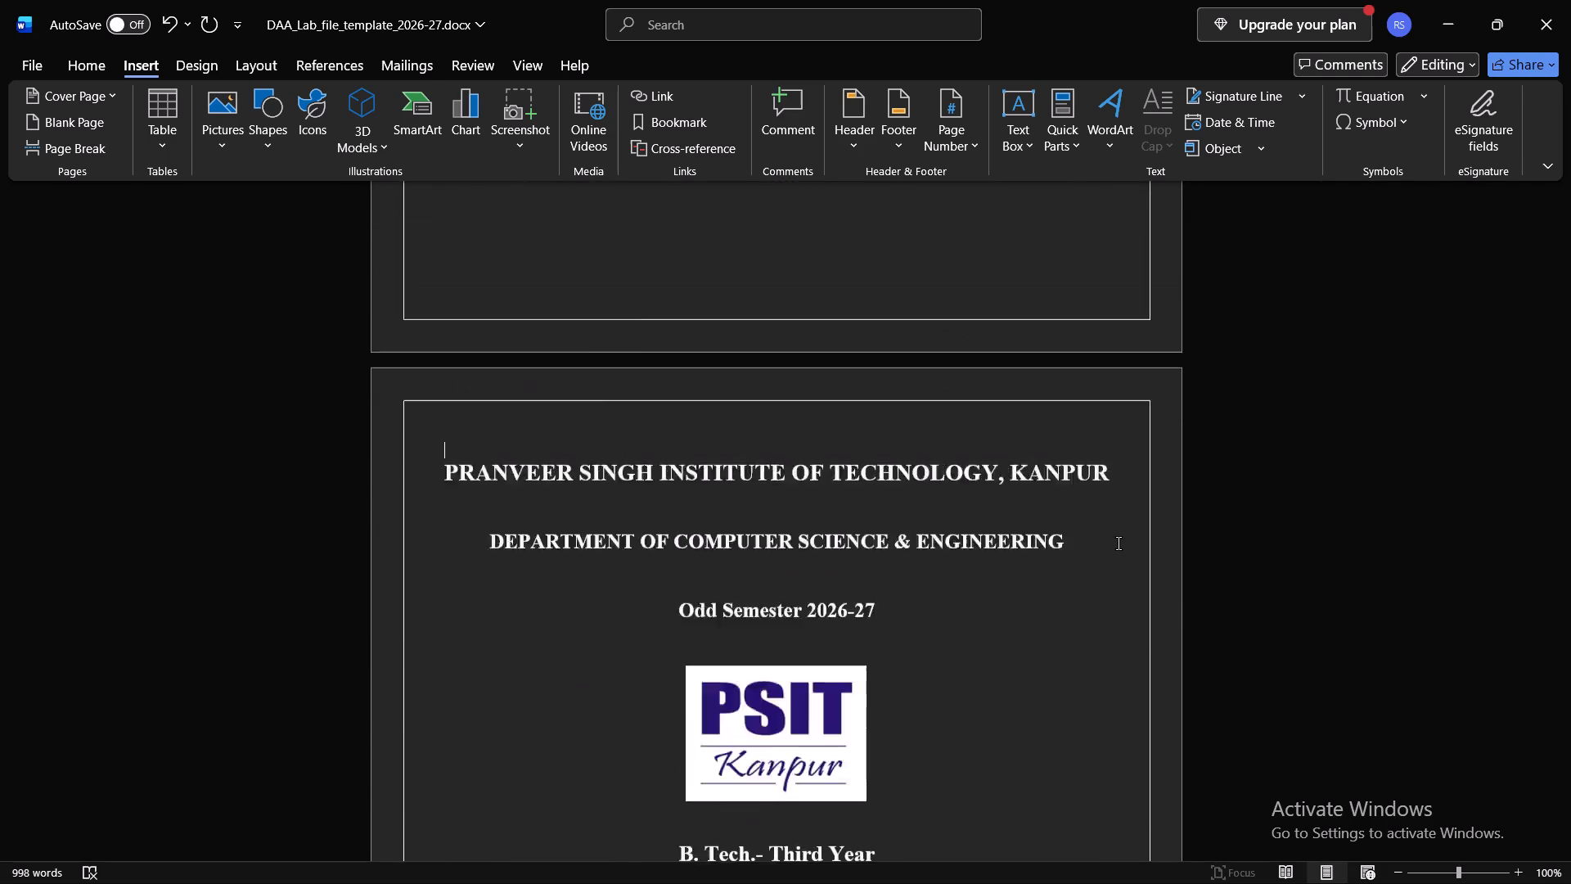
{"action": "scroll", "coordinate": [1119, 543], "scroll_direction": "up", "scroll_amount": 4}
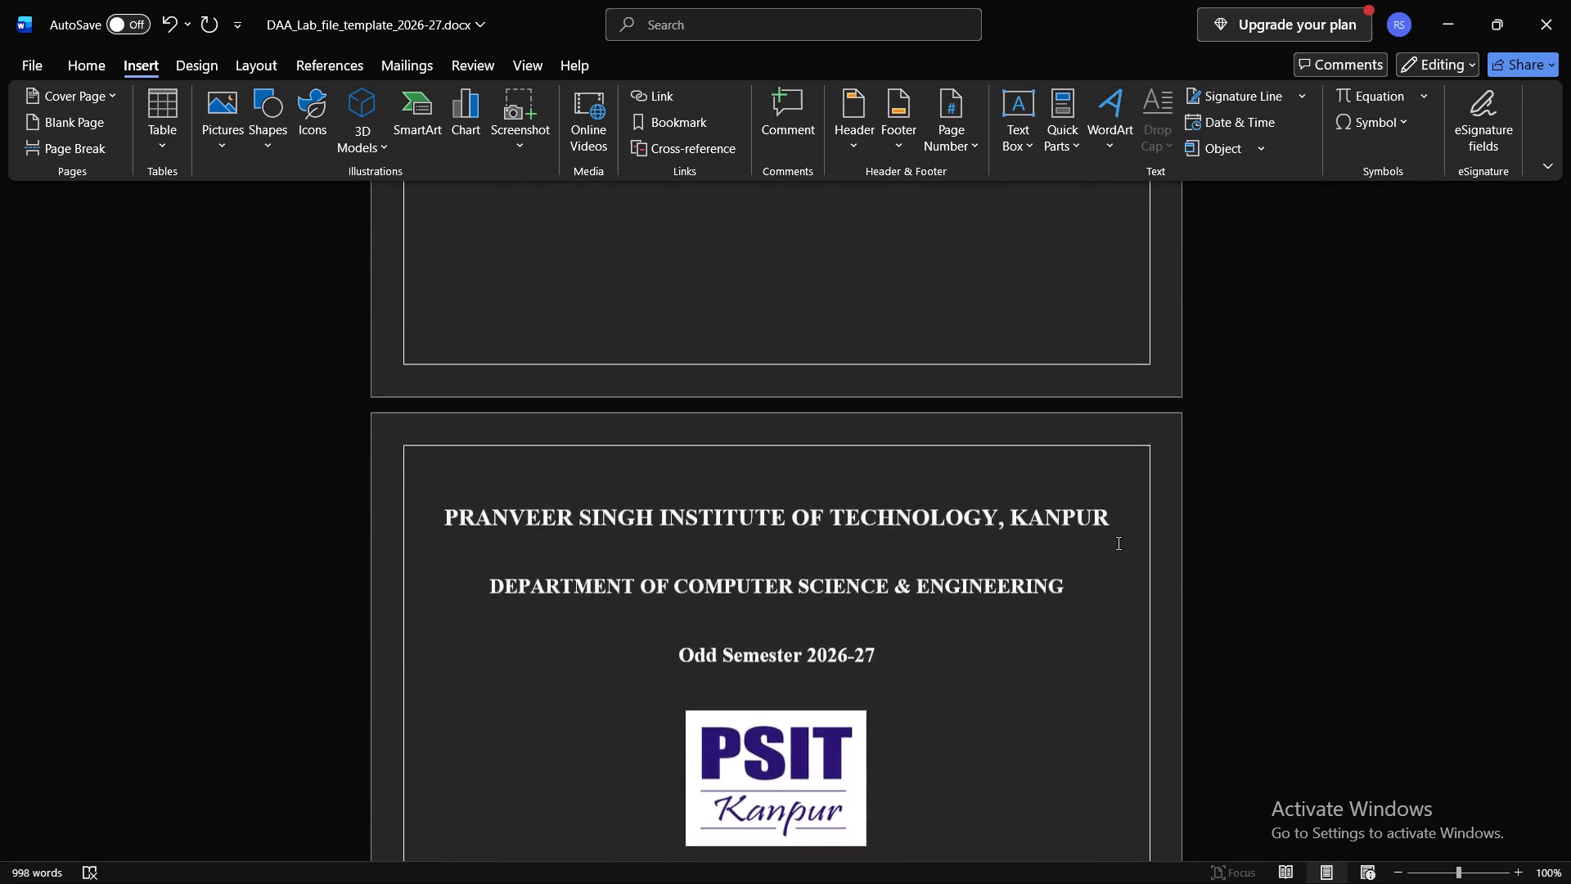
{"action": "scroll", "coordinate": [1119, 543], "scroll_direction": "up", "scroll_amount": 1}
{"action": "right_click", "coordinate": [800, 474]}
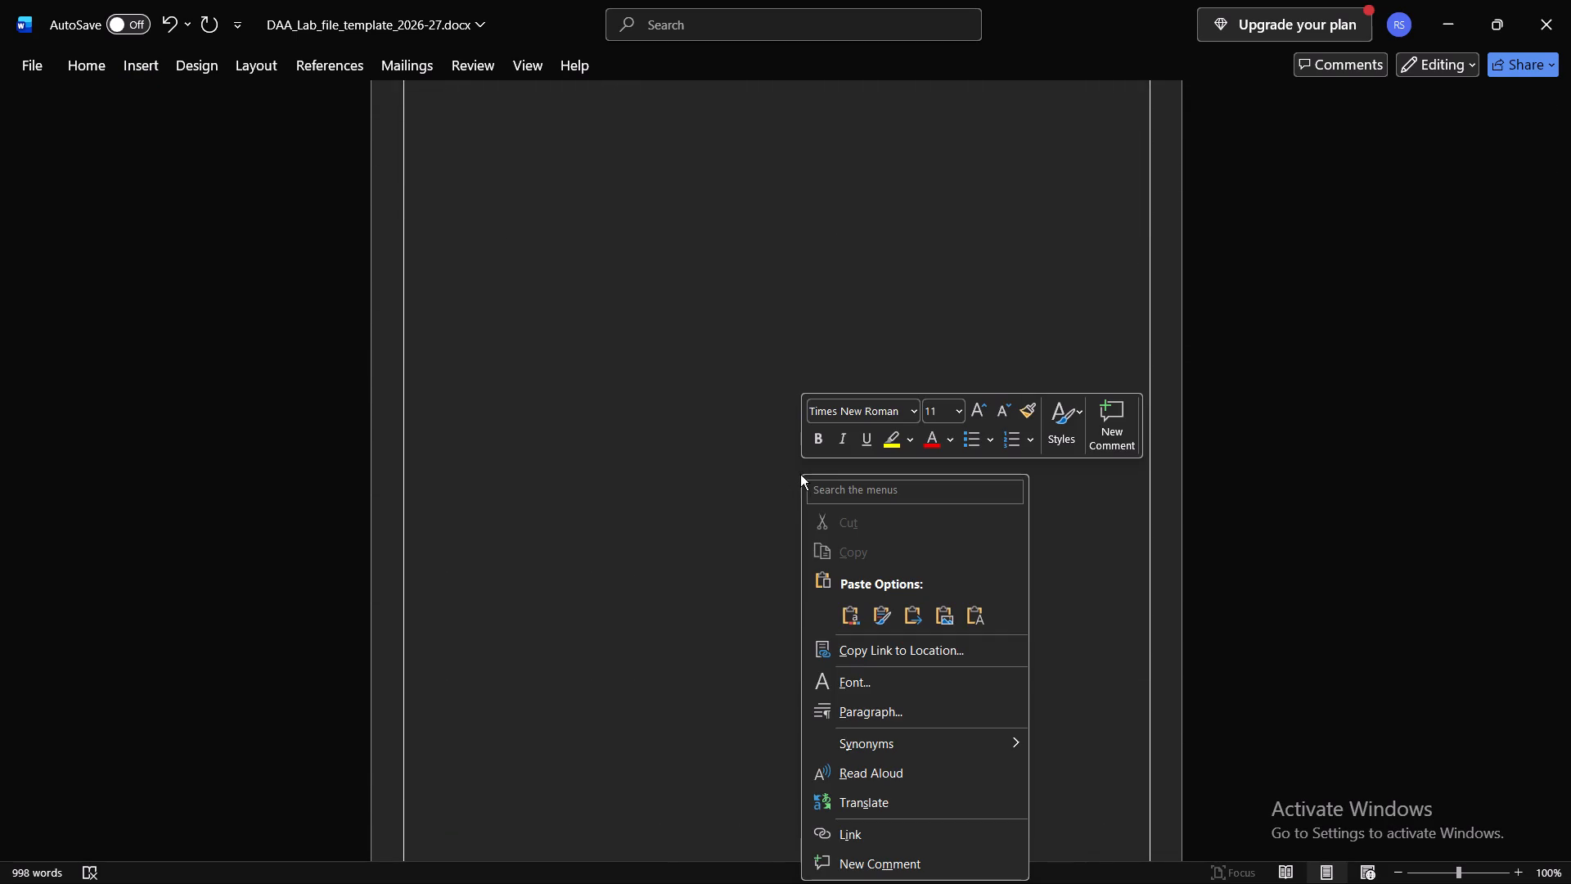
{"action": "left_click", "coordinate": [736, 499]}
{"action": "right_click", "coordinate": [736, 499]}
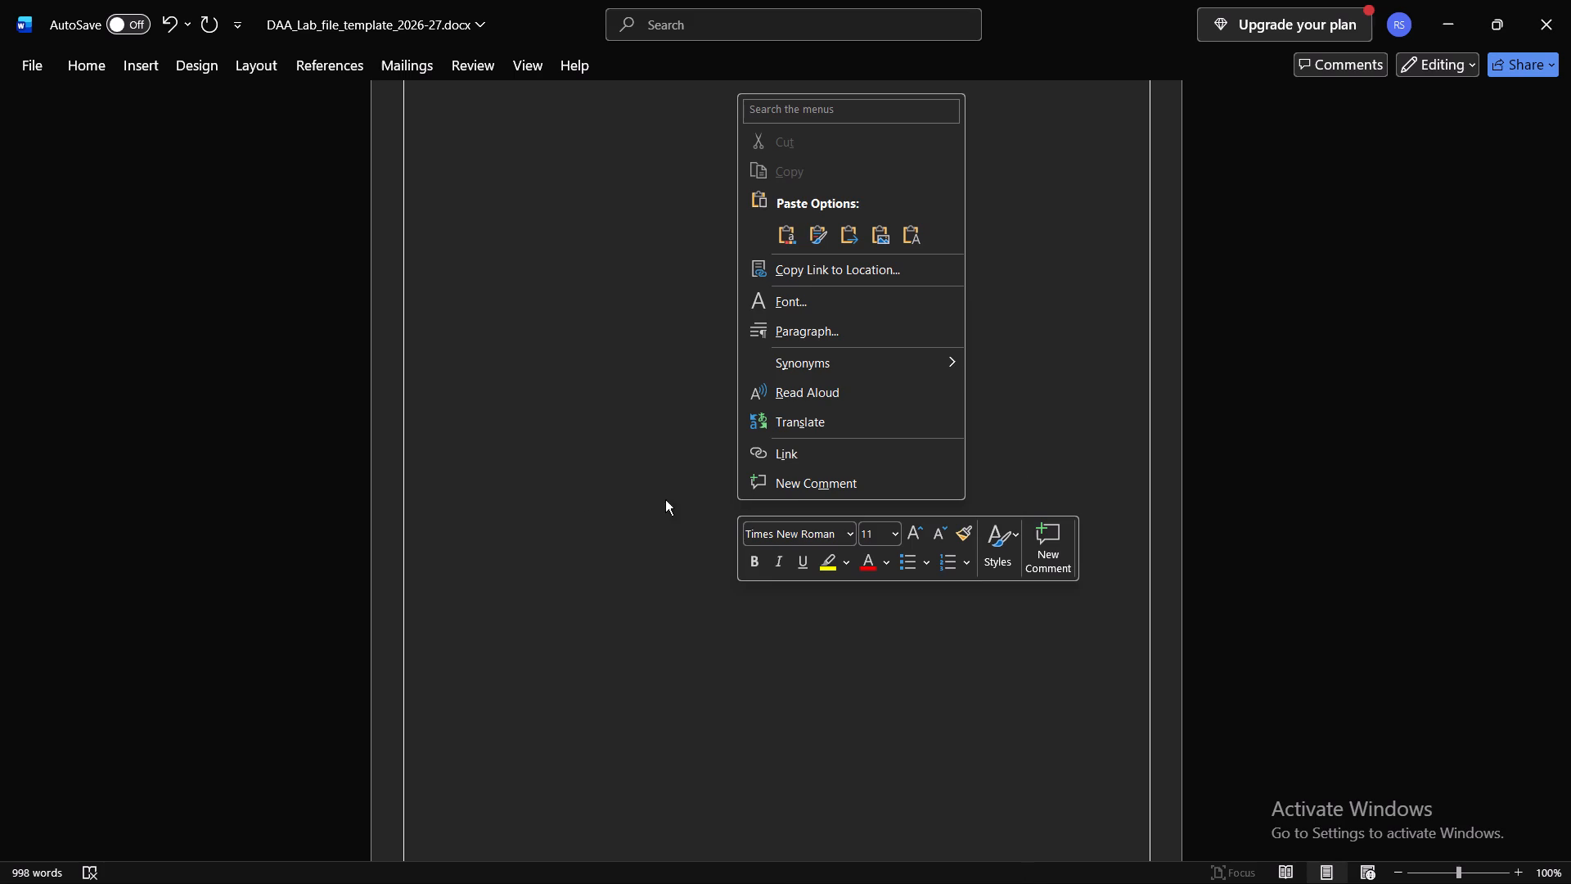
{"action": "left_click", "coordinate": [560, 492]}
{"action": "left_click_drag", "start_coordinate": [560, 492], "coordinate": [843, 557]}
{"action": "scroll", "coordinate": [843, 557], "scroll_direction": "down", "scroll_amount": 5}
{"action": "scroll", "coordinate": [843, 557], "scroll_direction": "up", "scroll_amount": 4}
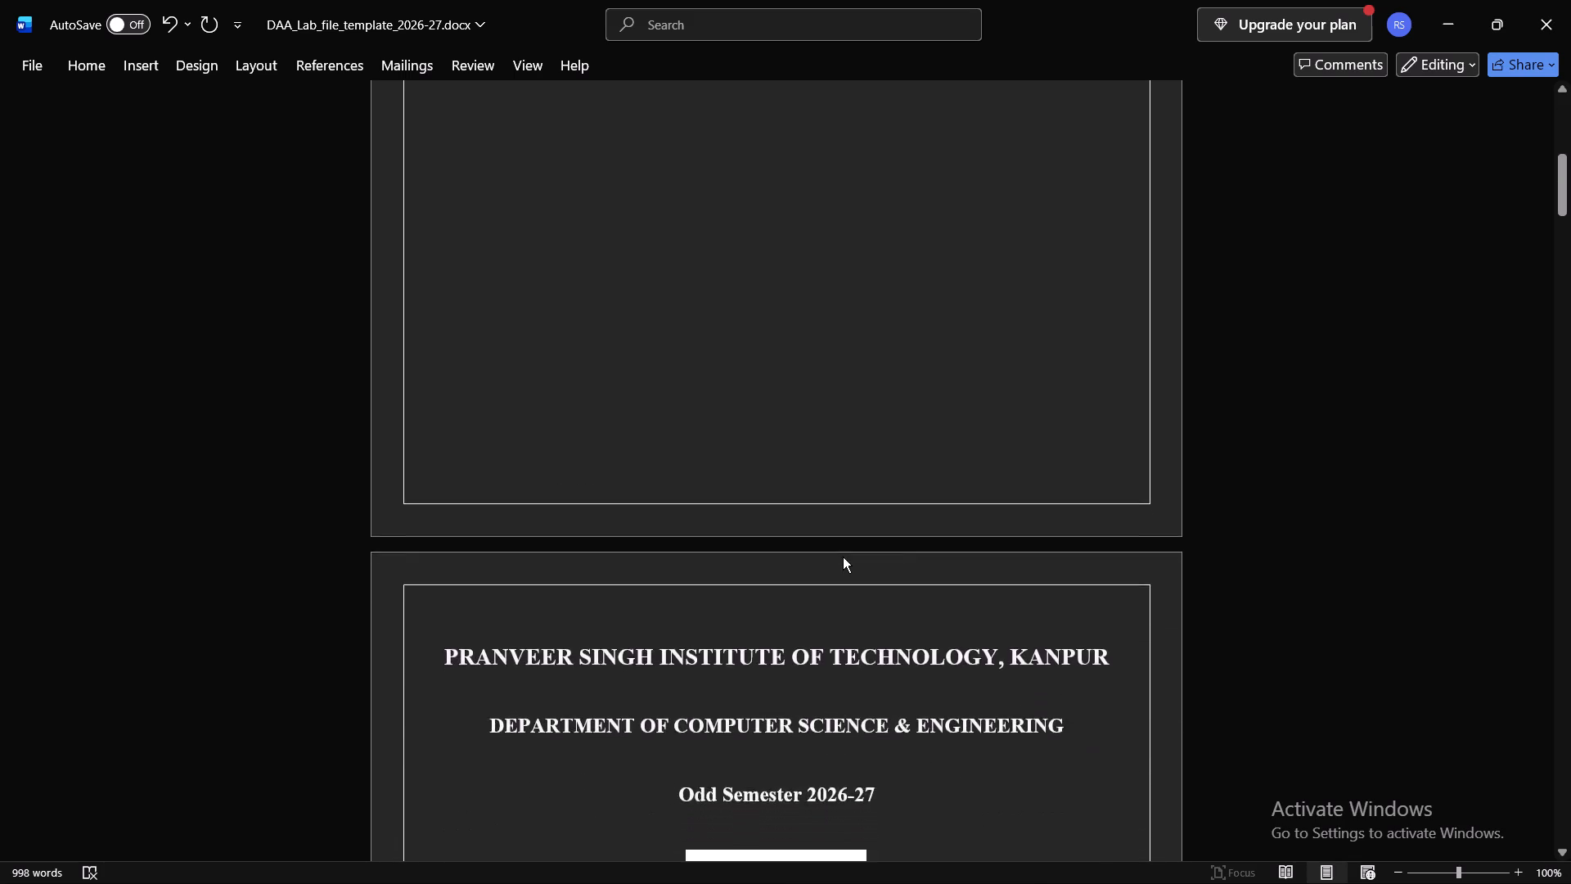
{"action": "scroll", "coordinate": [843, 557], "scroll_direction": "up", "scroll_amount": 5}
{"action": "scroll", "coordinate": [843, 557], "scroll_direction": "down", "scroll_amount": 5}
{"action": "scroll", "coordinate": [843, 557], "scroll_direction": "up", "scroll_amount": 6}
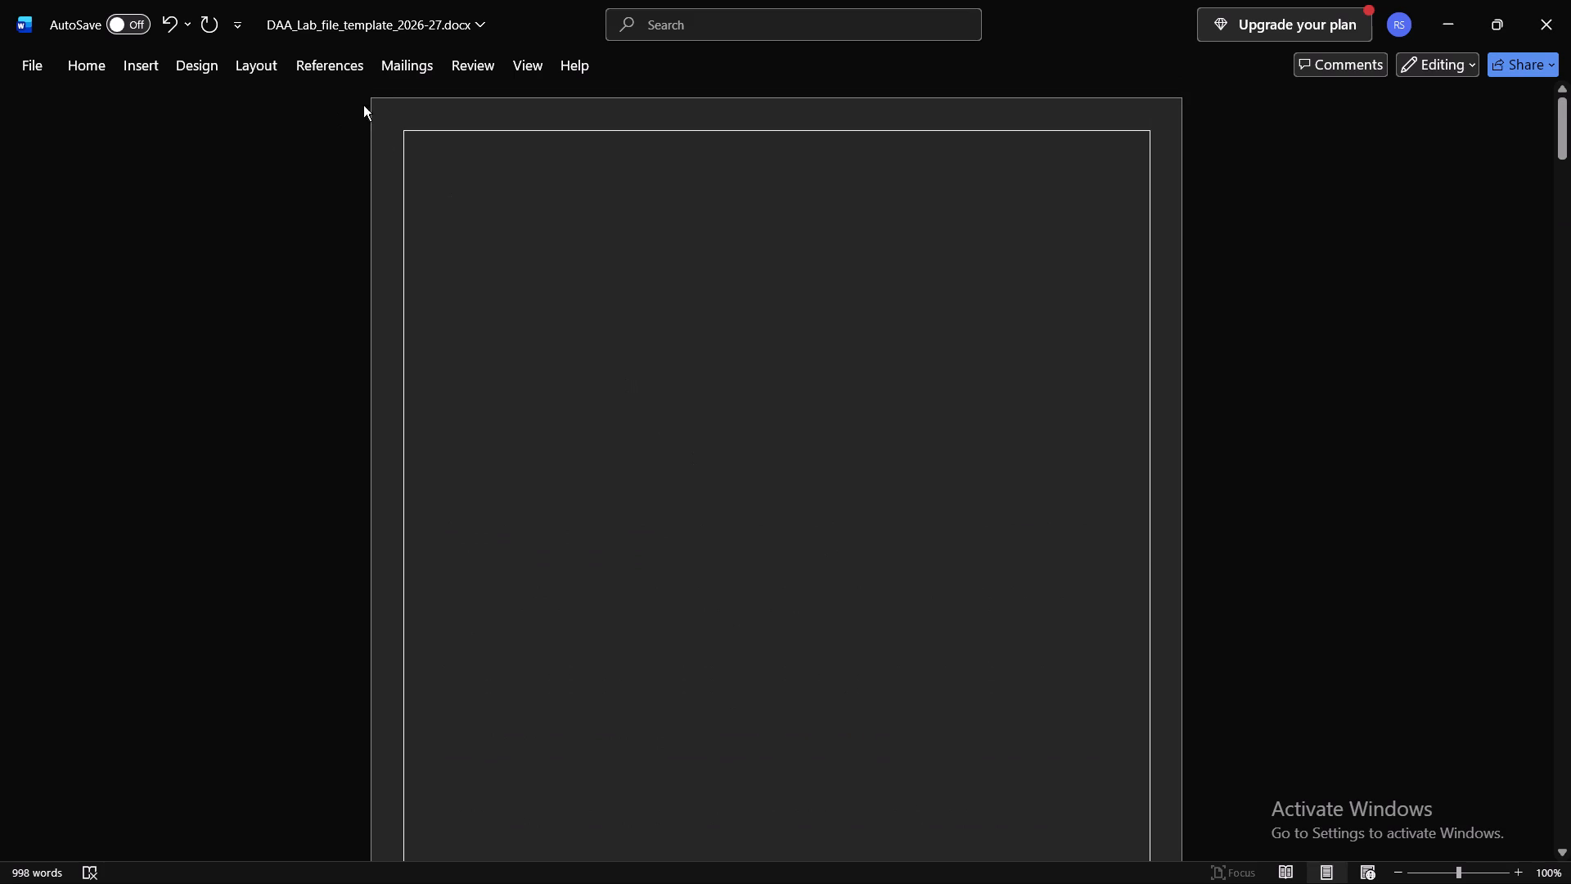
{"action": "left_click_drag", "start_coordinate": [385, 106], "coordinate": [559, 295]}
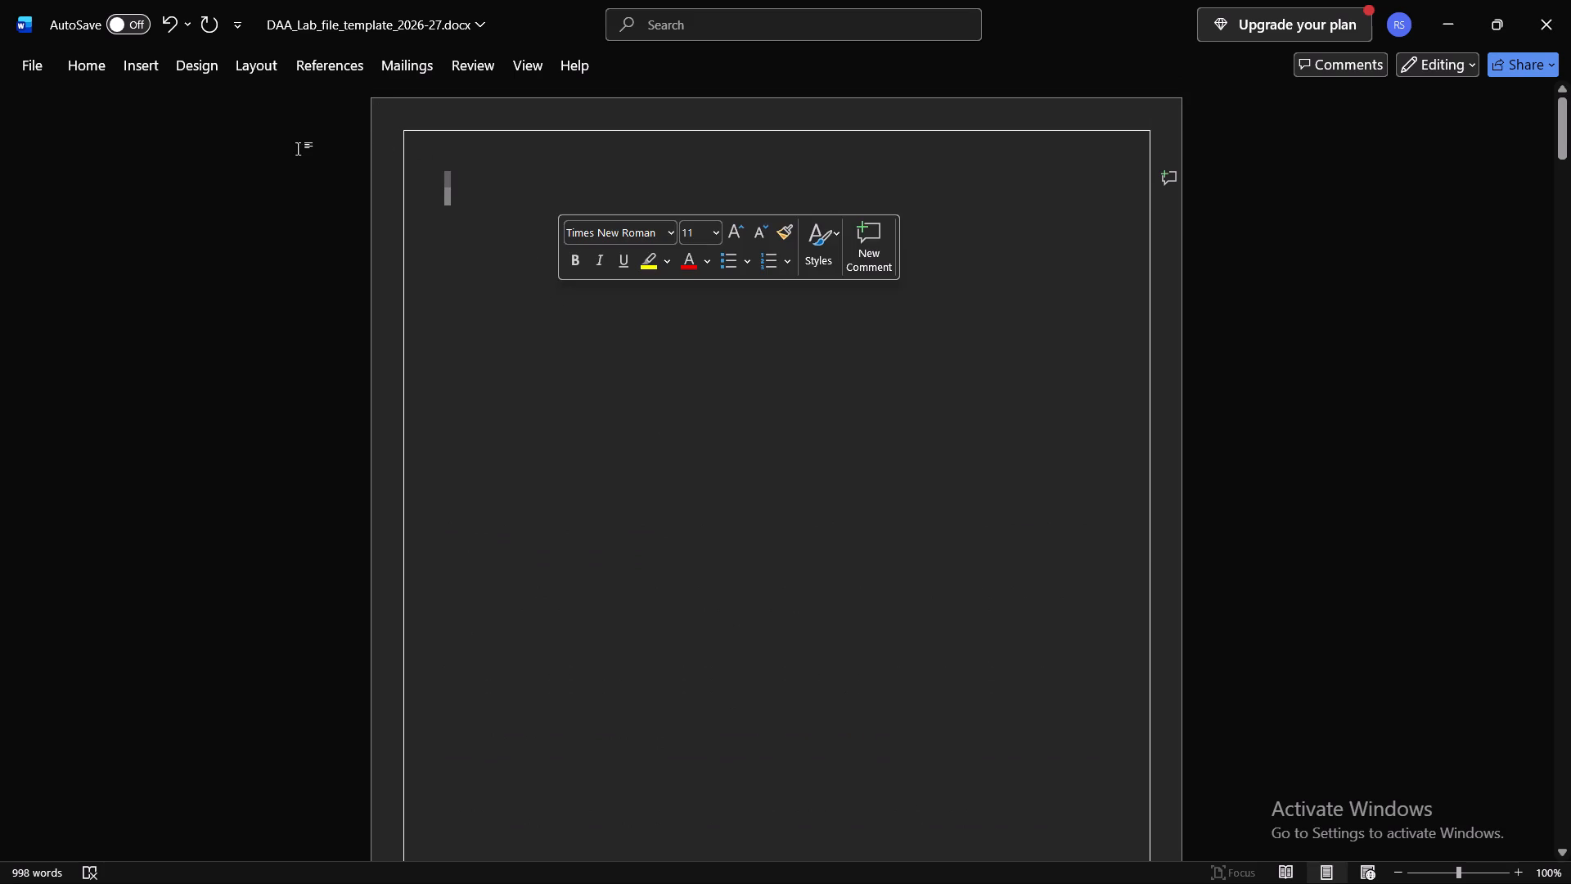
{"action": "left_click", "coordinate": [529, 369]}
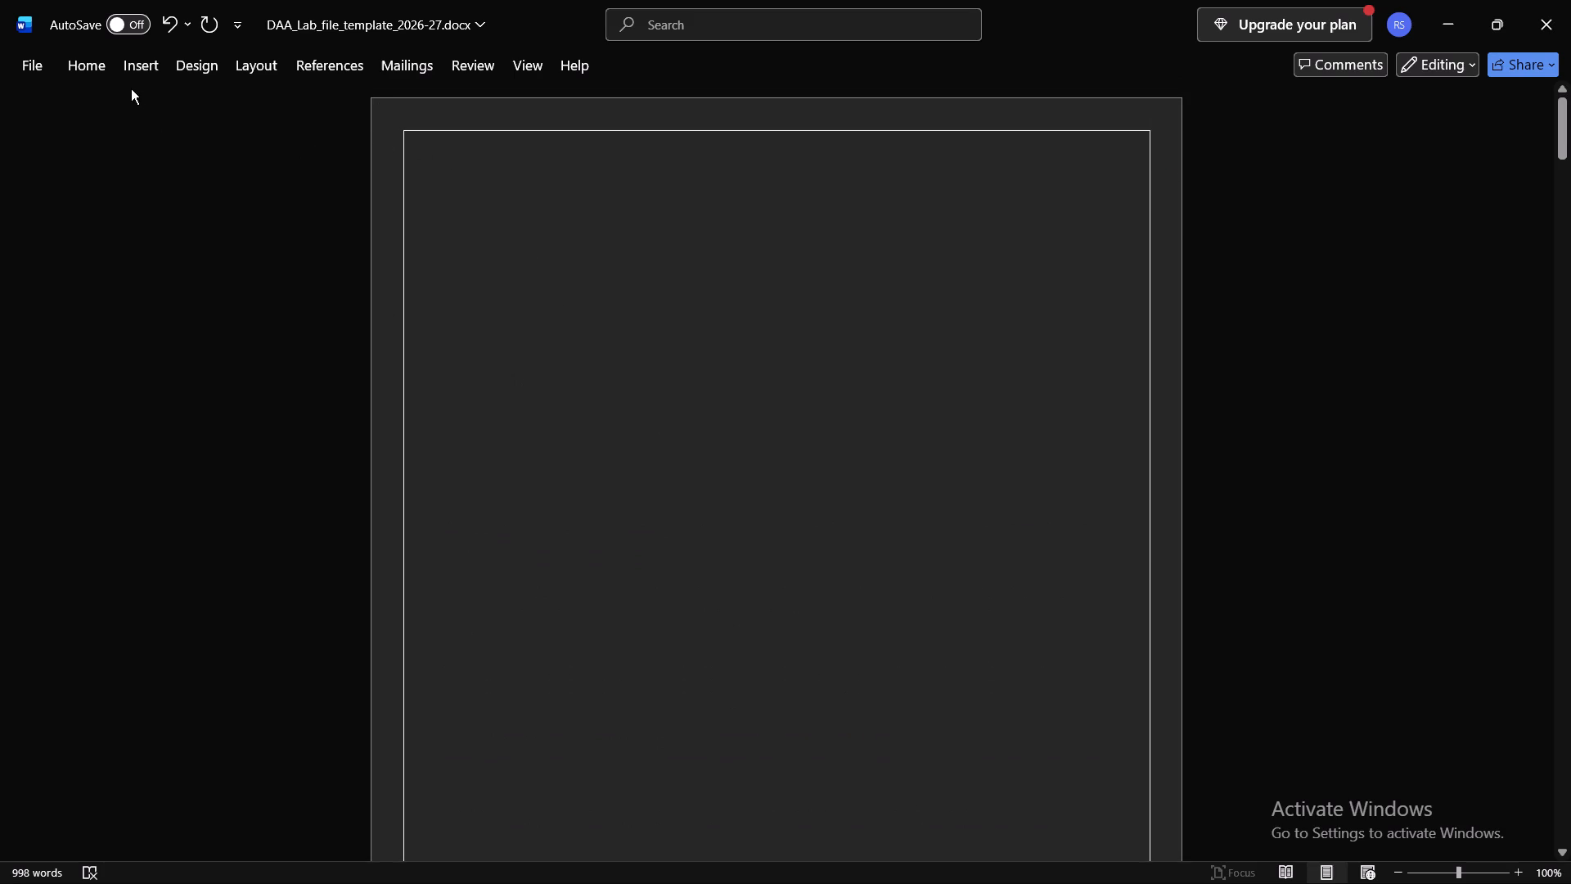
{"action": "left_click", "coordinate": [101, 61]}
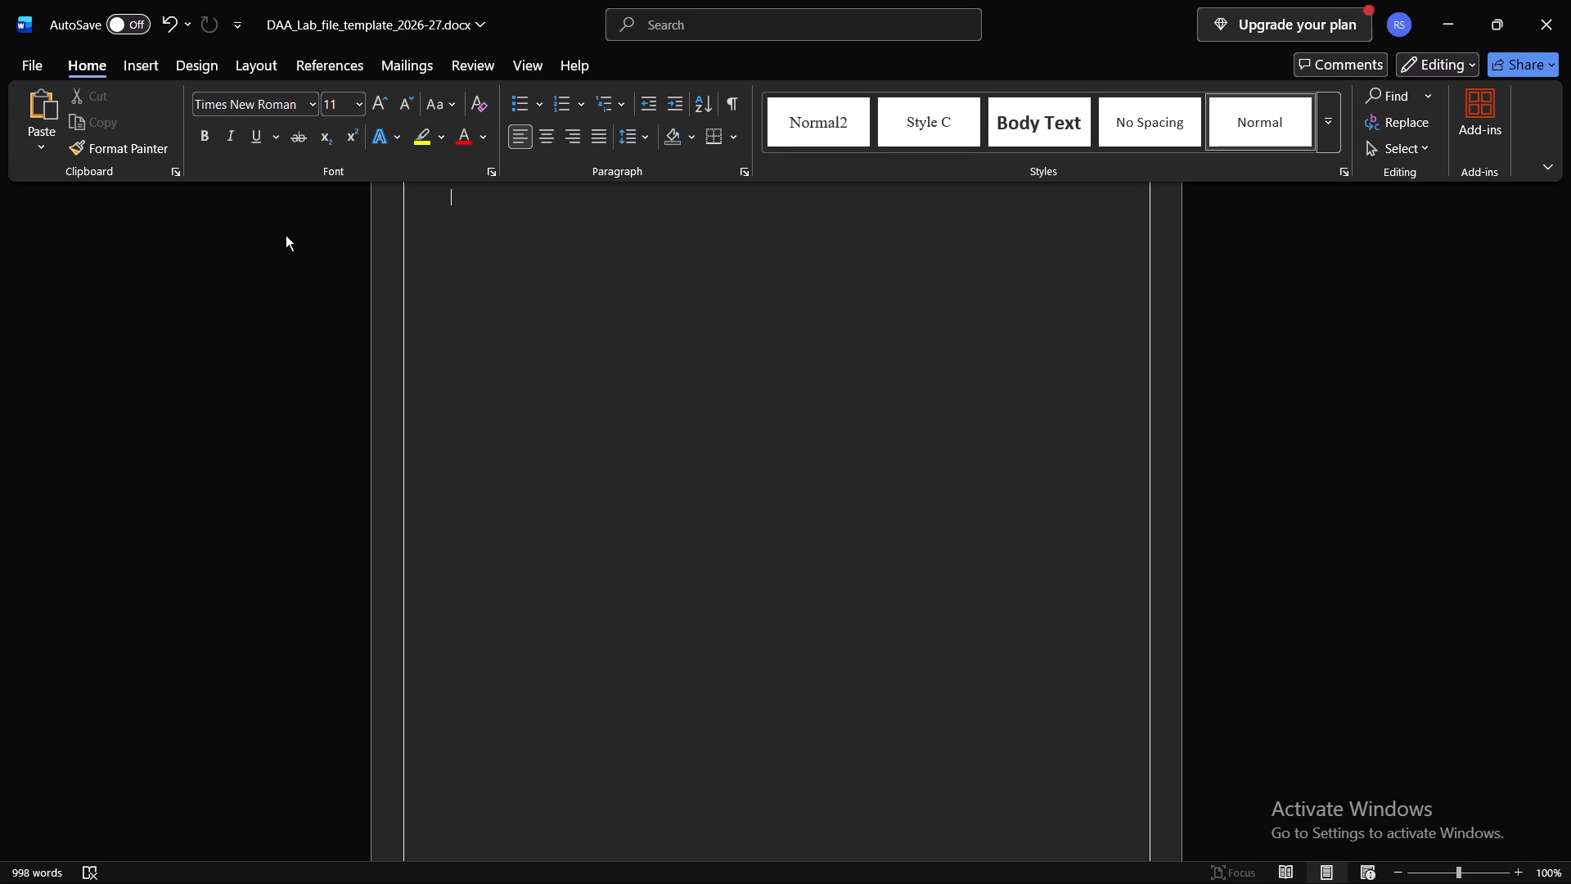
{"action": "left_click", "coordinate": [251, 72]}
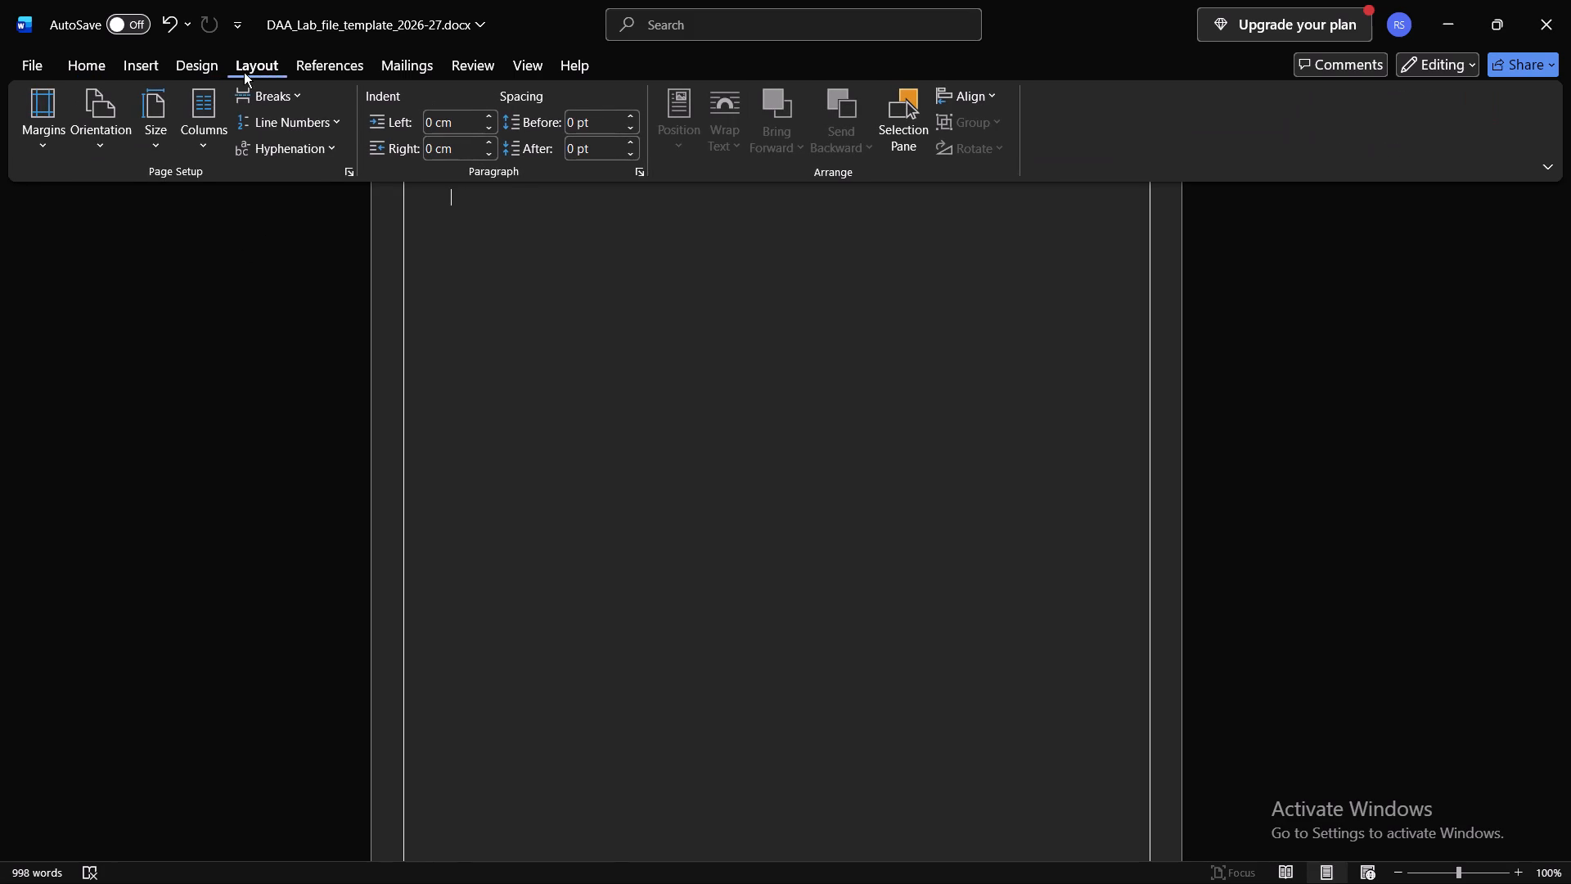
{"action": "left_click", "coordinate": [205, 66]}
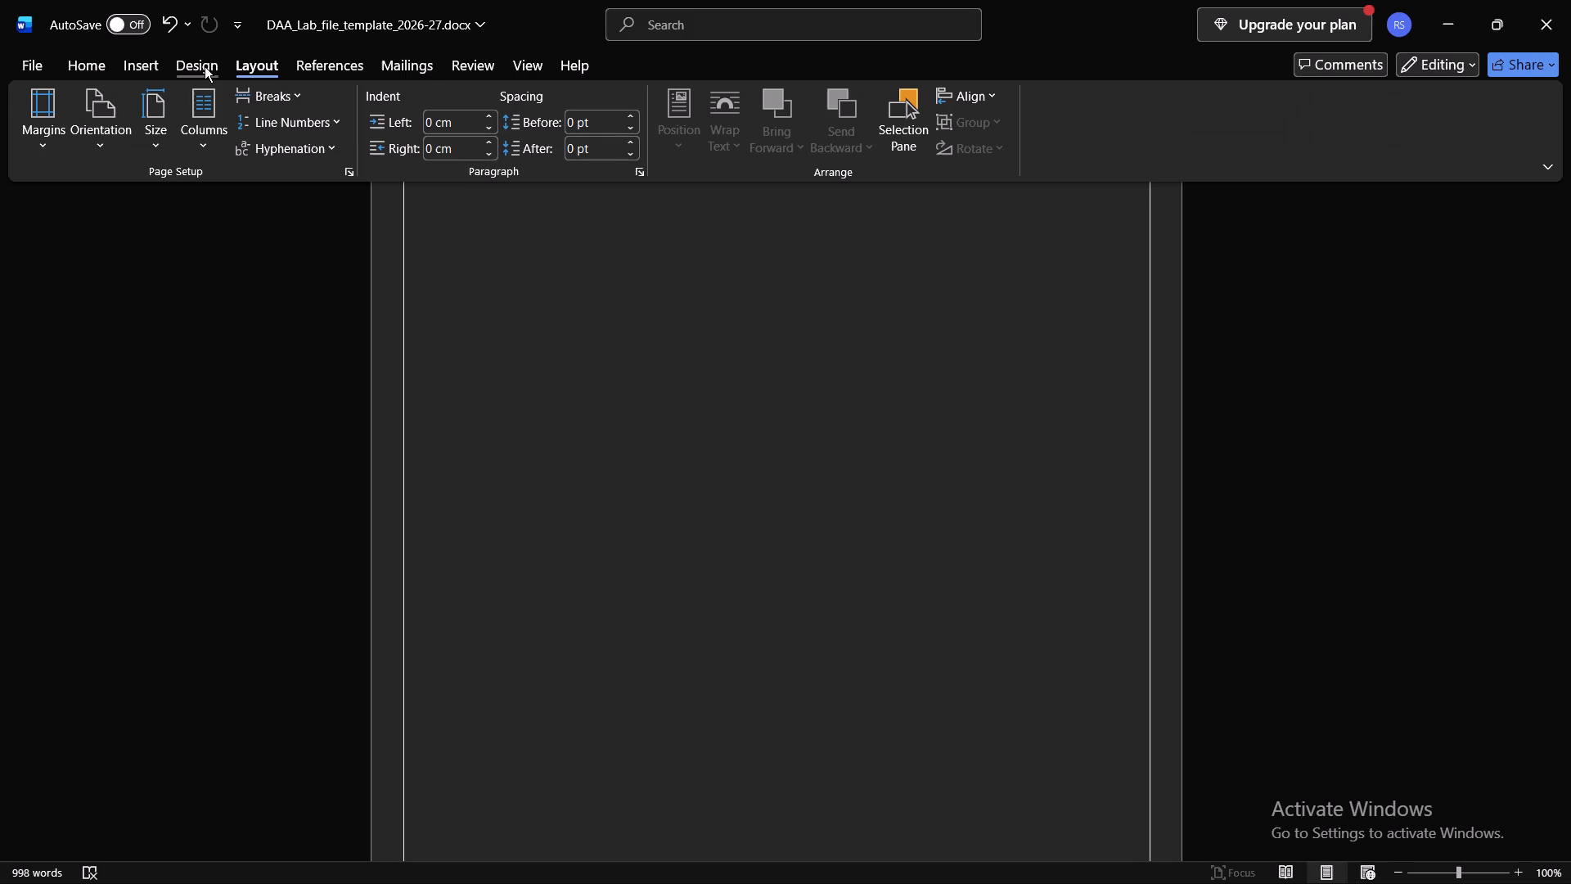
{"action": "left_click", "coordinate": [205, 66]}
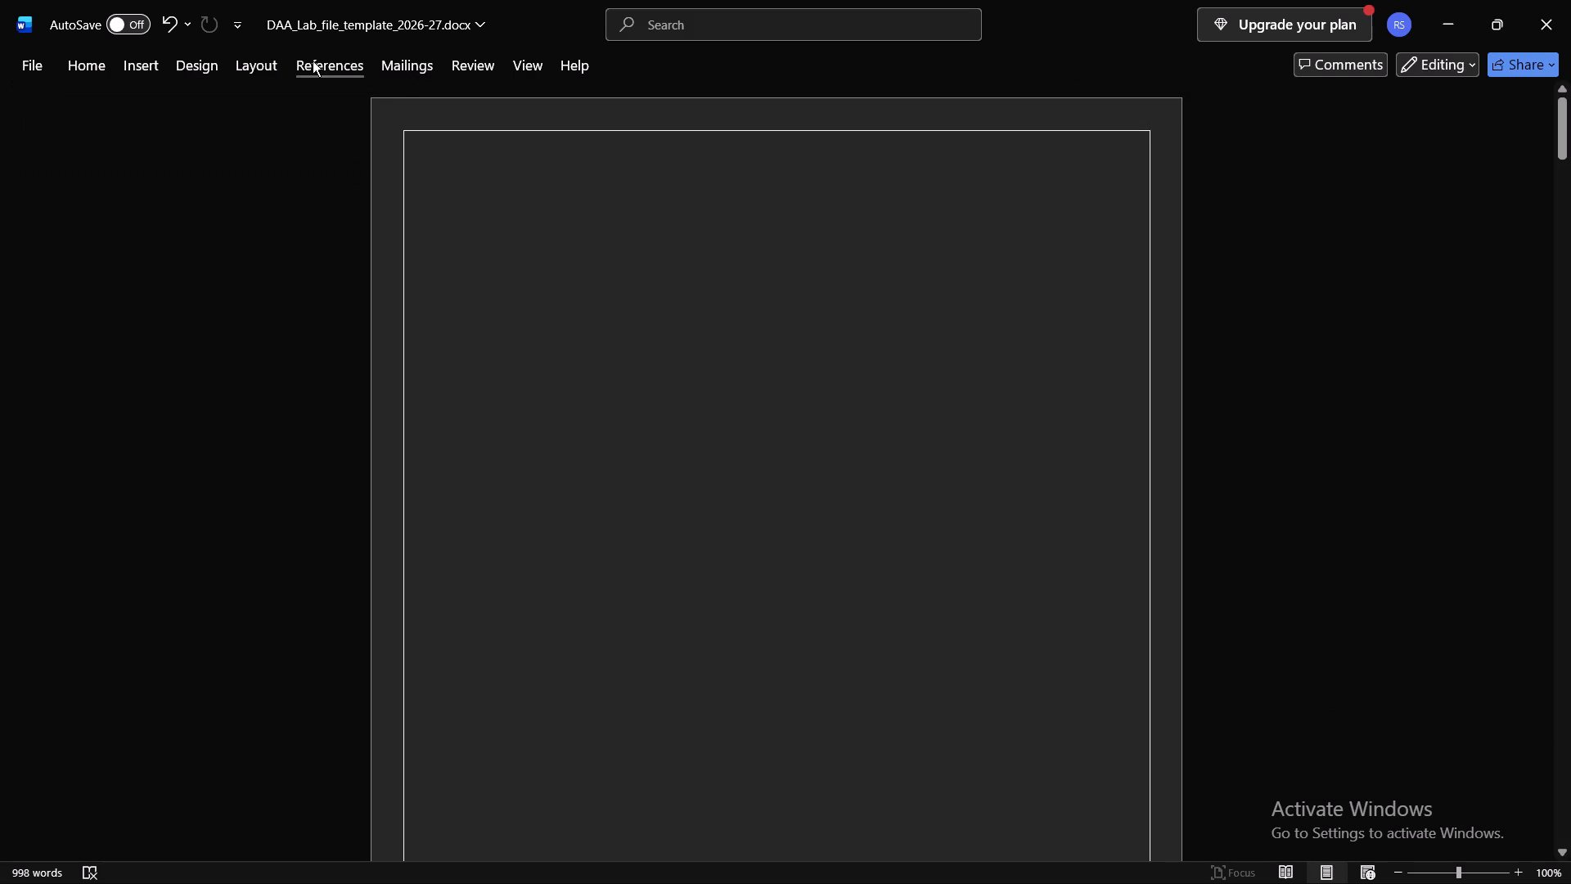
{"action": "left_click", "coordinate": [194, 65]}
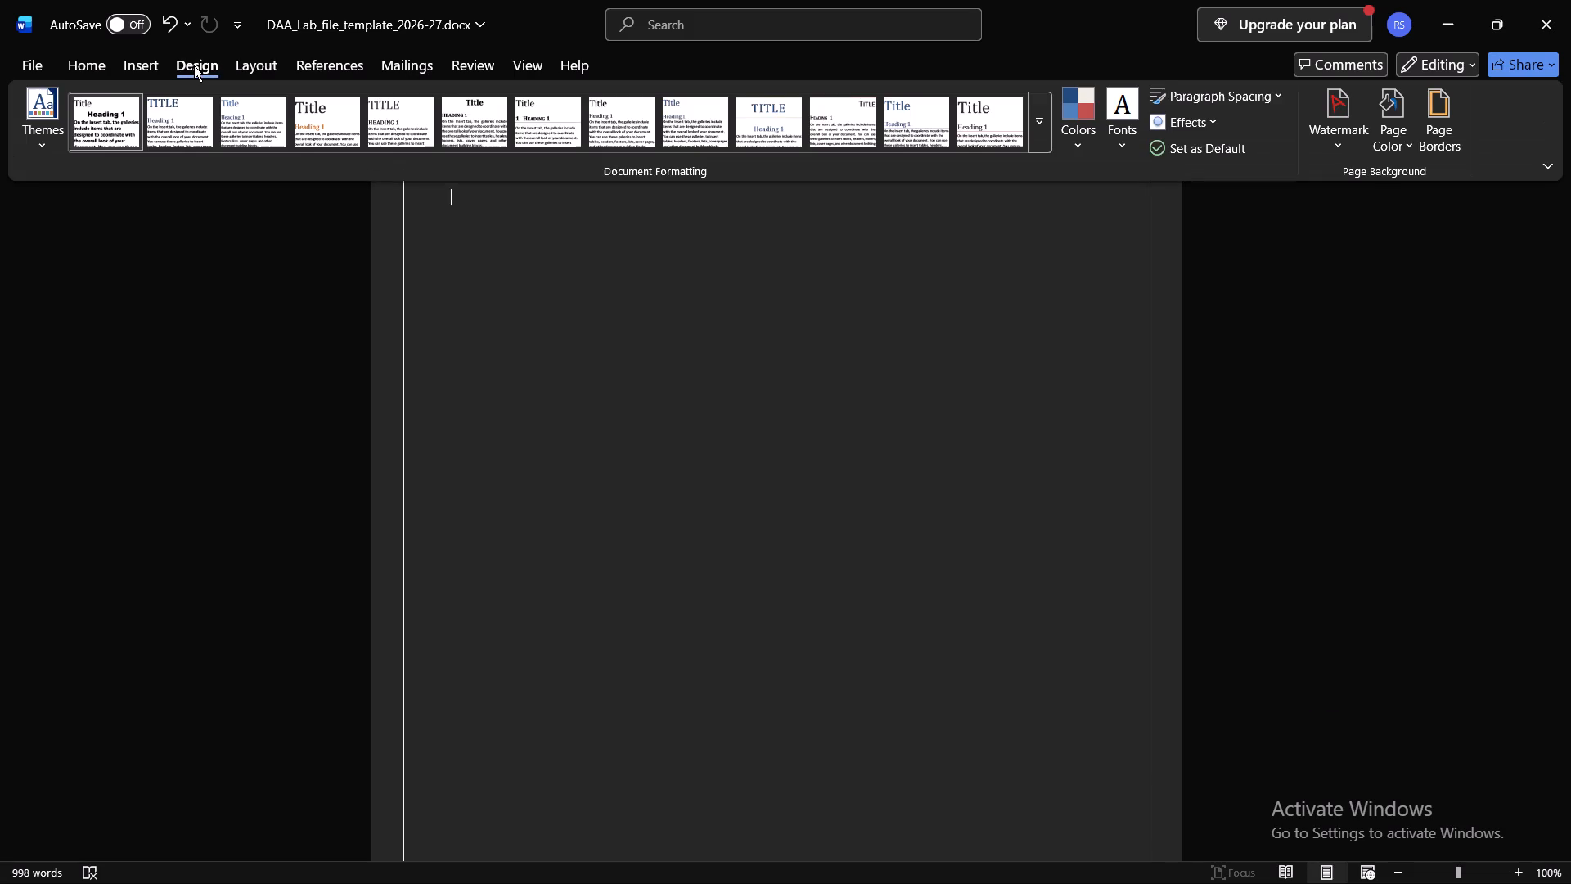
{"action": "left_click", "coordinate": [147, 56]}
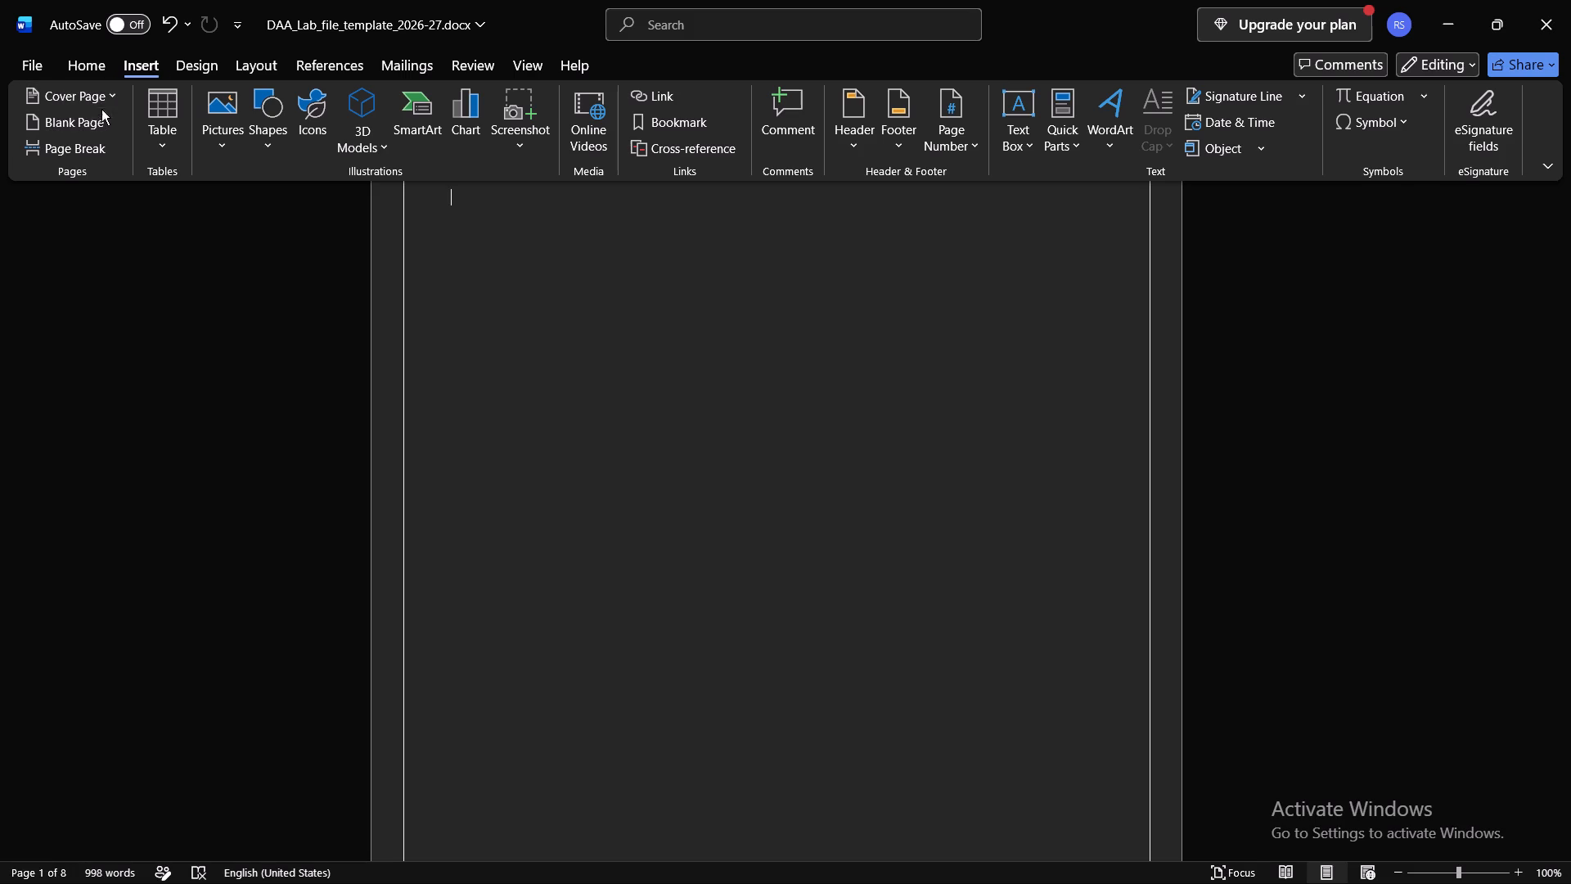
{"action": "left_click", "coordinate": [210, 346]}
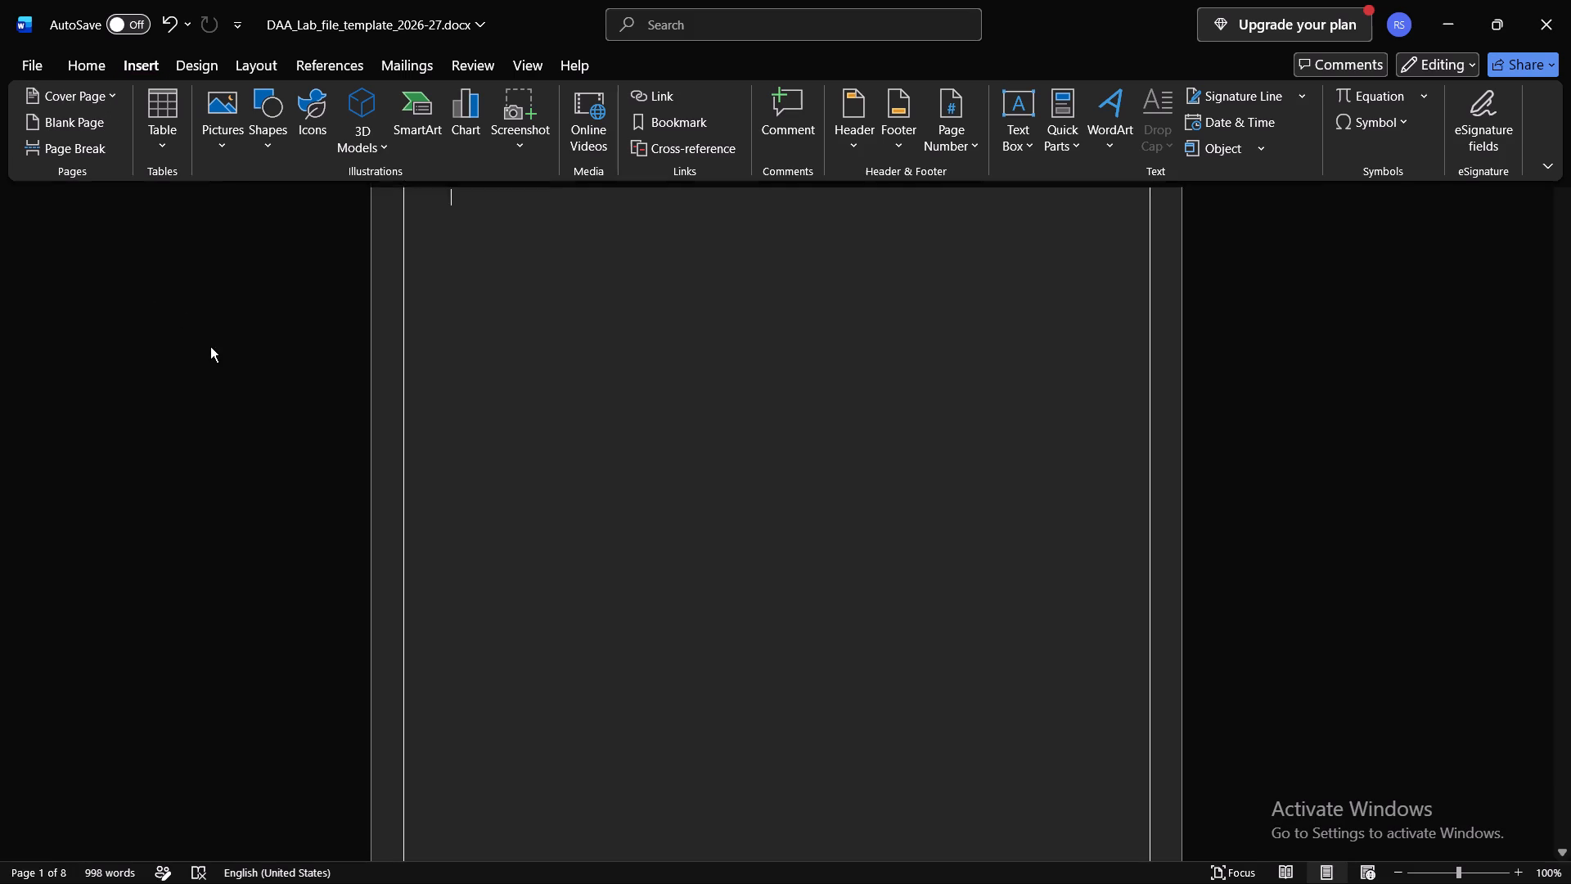
Look through the template from the blank first page to the end of the Index table and back.
{"action": "scroll", "coordinate": [760, 391], "scroll_direction": "down", "scroll_amount": 7}
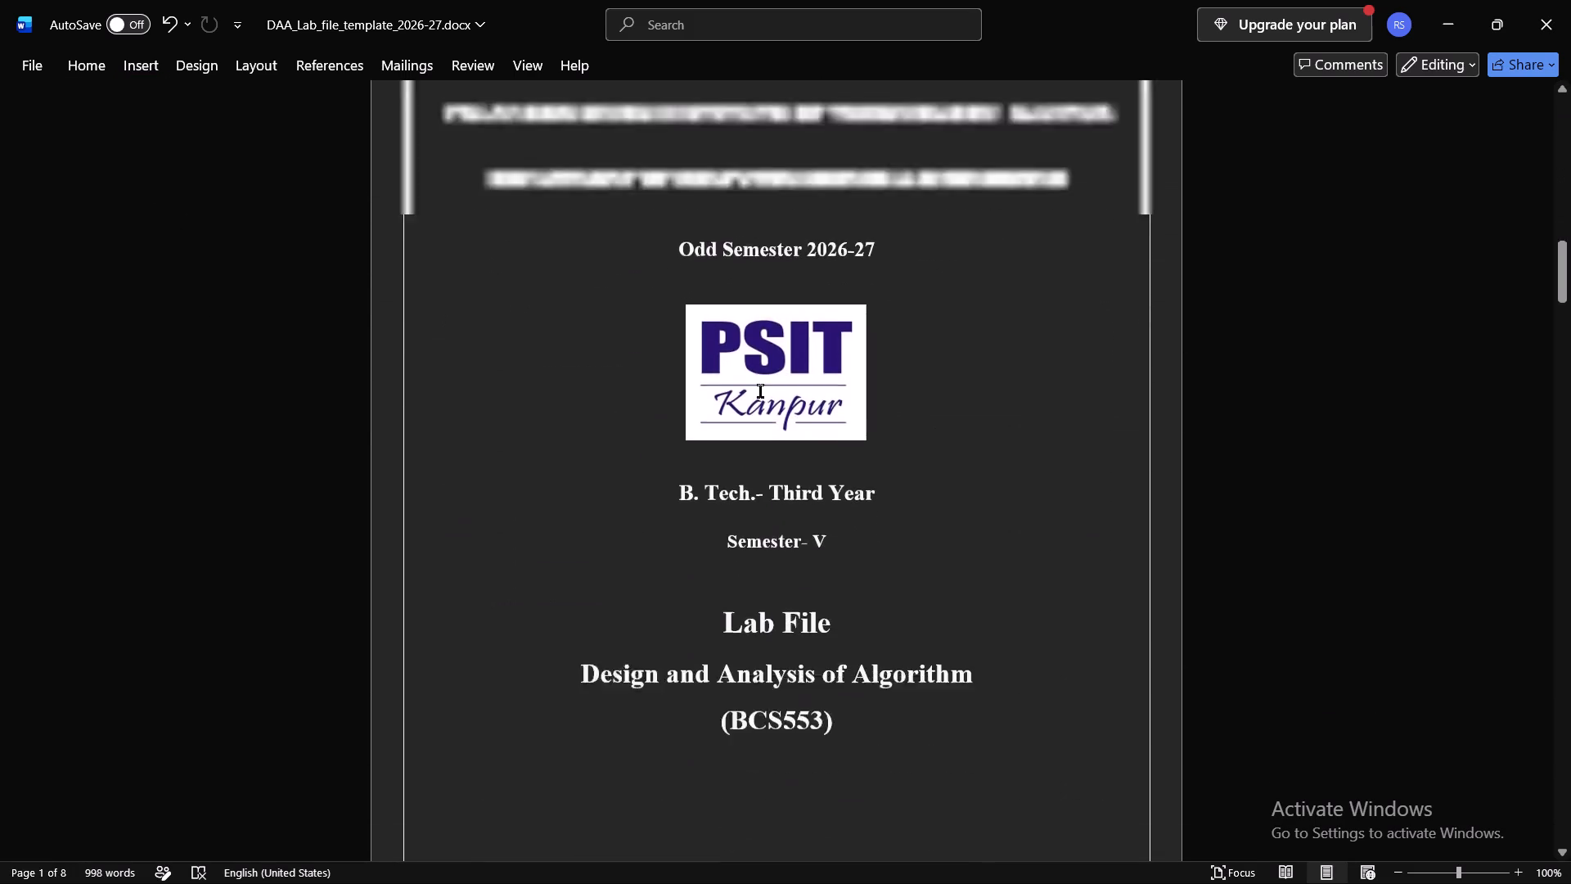
{"action": "scroll", "coordinate": [760, 391], "scroll_direction": "down", "scroll_amount": 18}
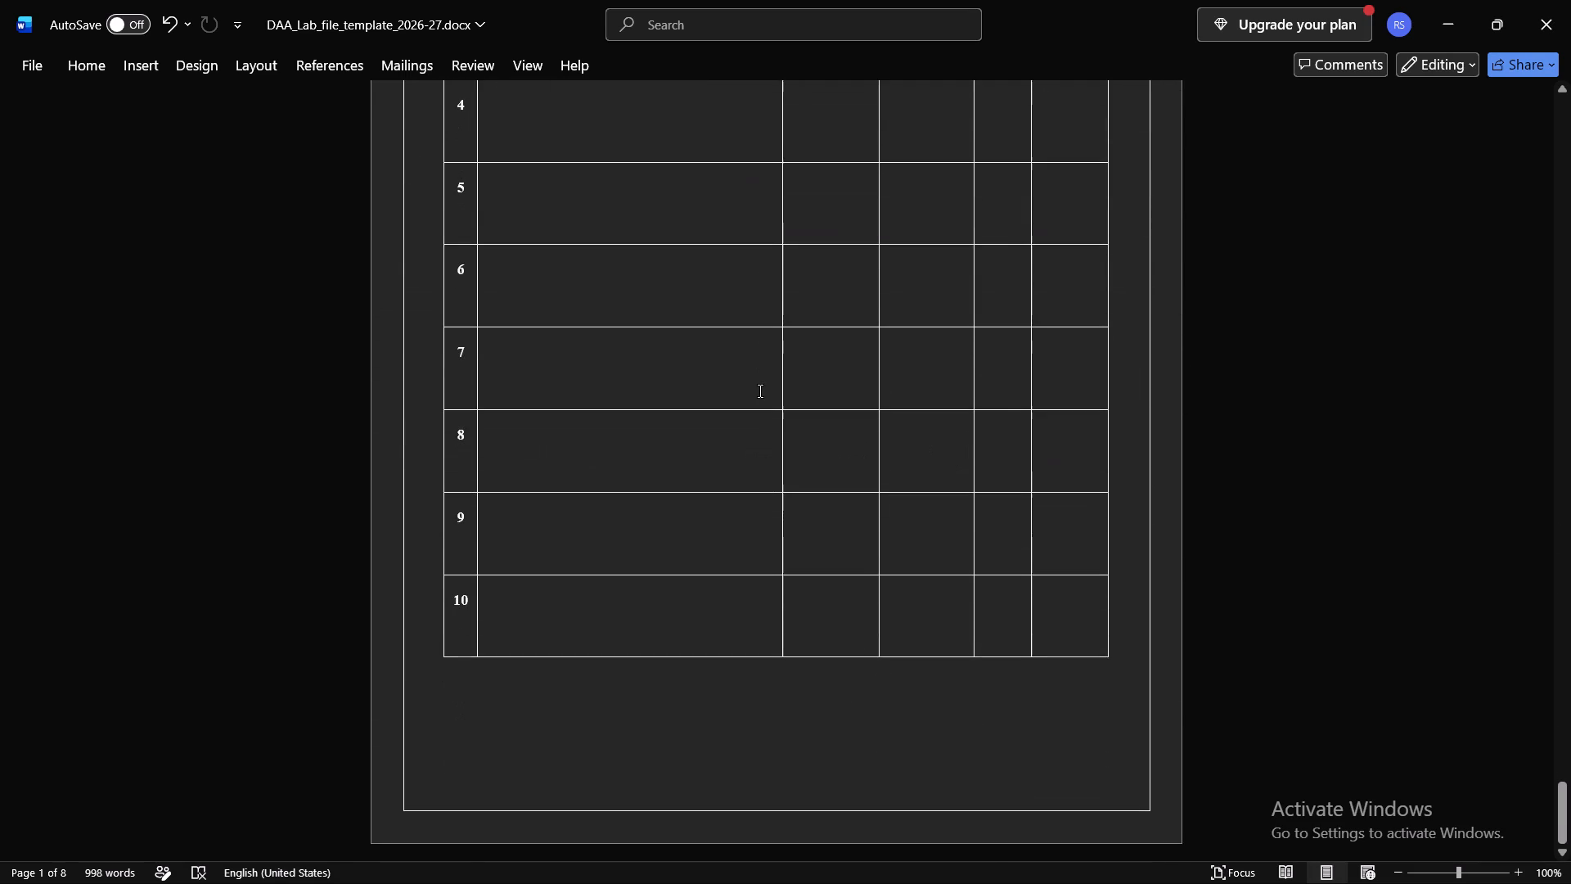
{"action": "scroll", "coordinate": [760, 391], "scroll_direction": "down", "scroll_amount": 2}
{"action": "left_click", "coordinate": [52, 69]}
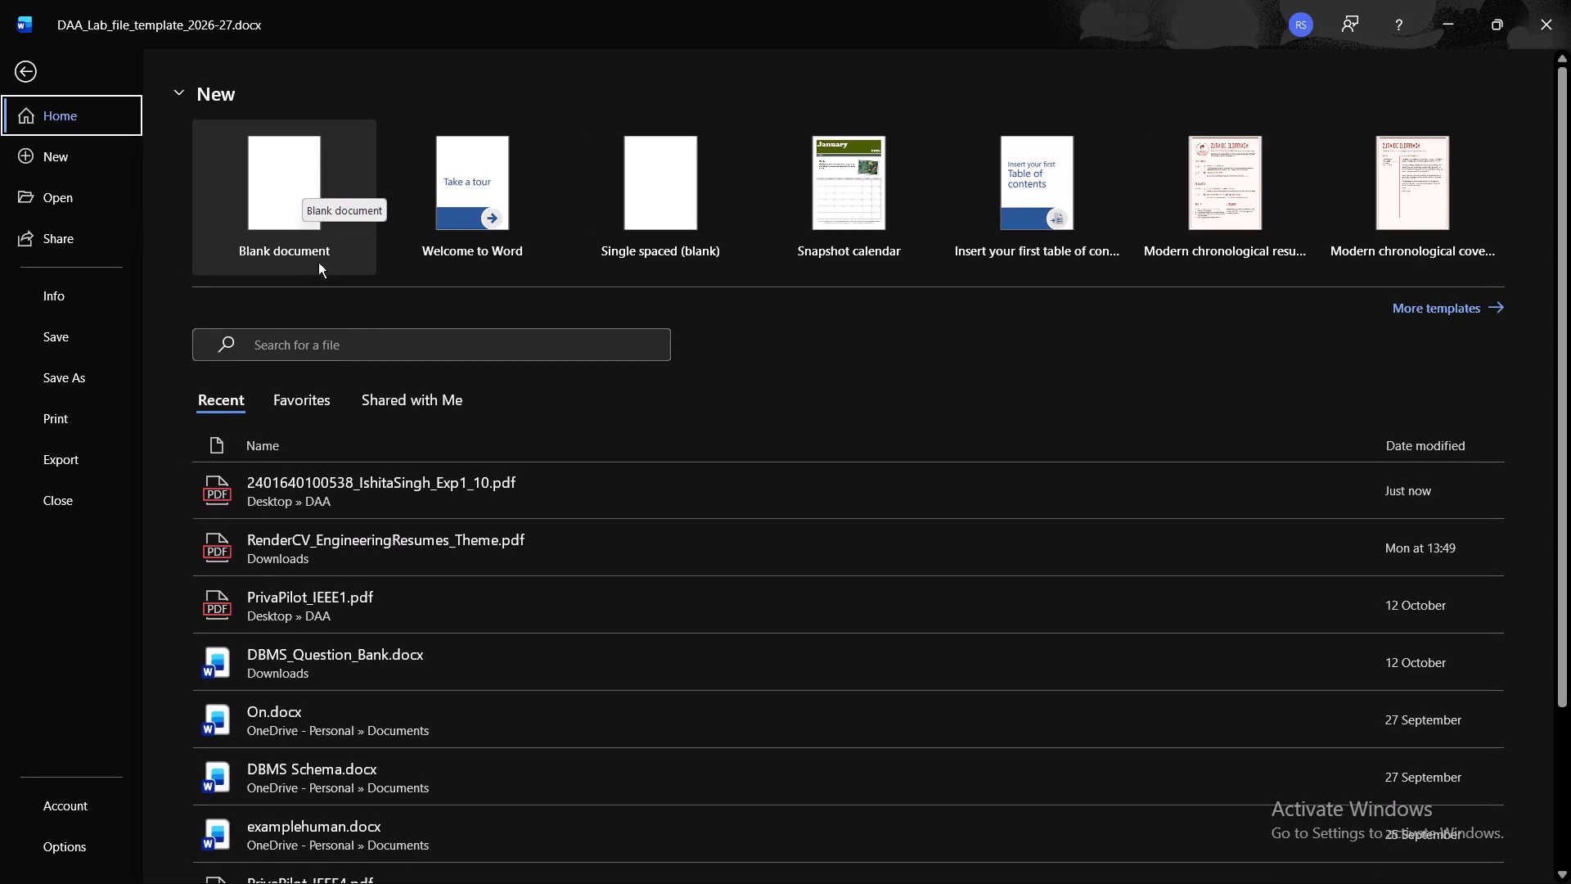
{"action": "left_click", "coordinate": [31, 72]}
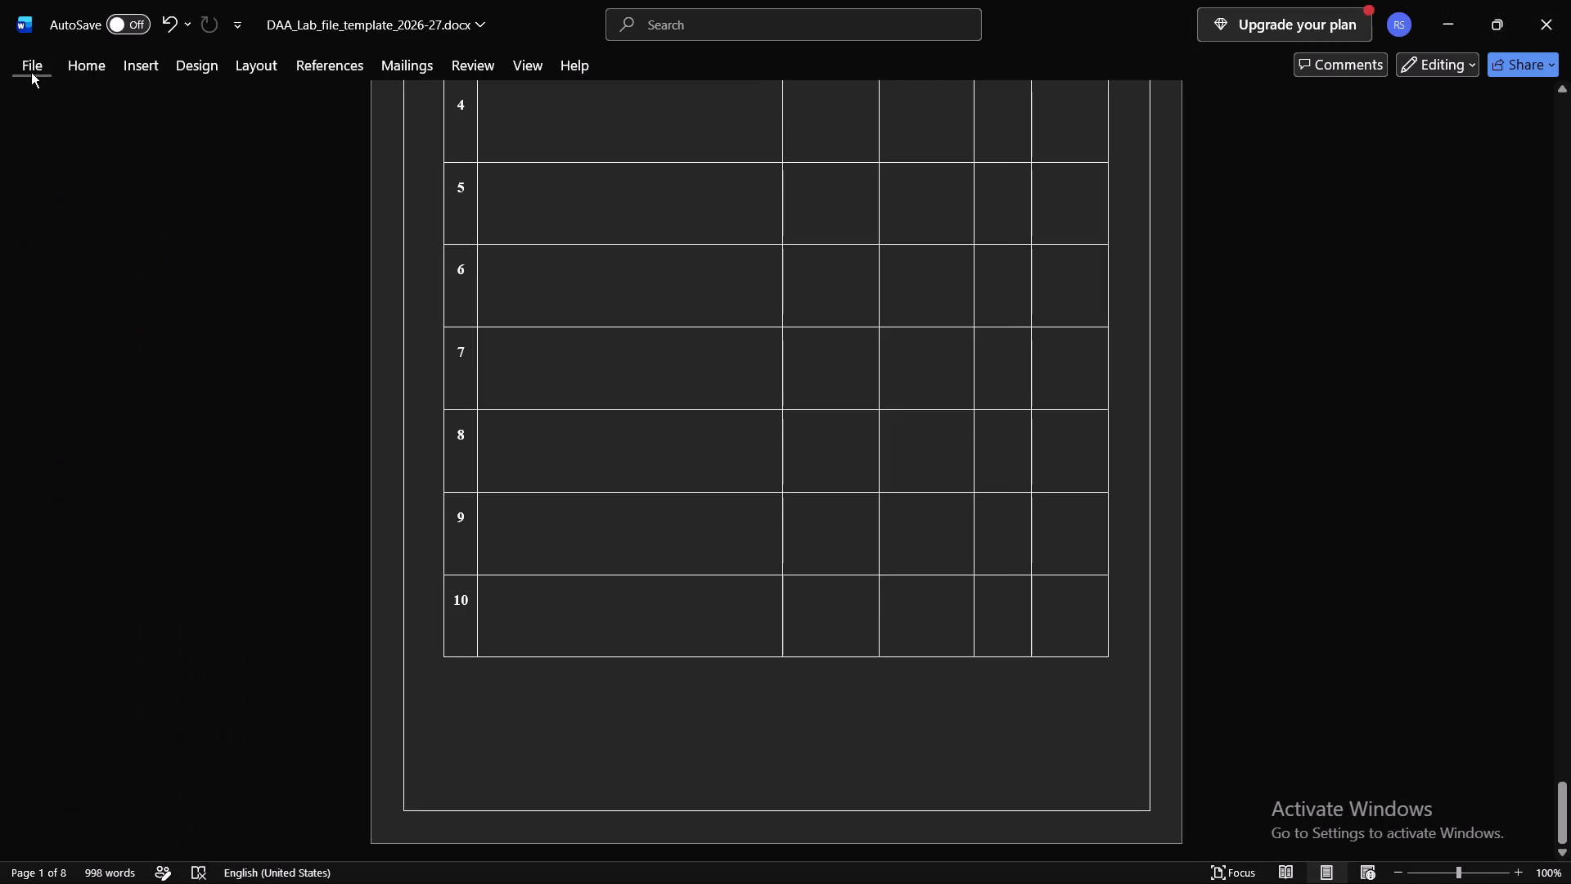
{"action": "scroll", "coordinate": [910, 332], "scroll_direction": "up", "scroll_amount": 5}
{"action": "scroll", "coordinate": [910, 332], "scroll_direction": "up", "scroll_amount": 20}
{"action": "scroll", "coordinate": [910, 332], "scroll_direction": "up", "scroll_amount": 10}
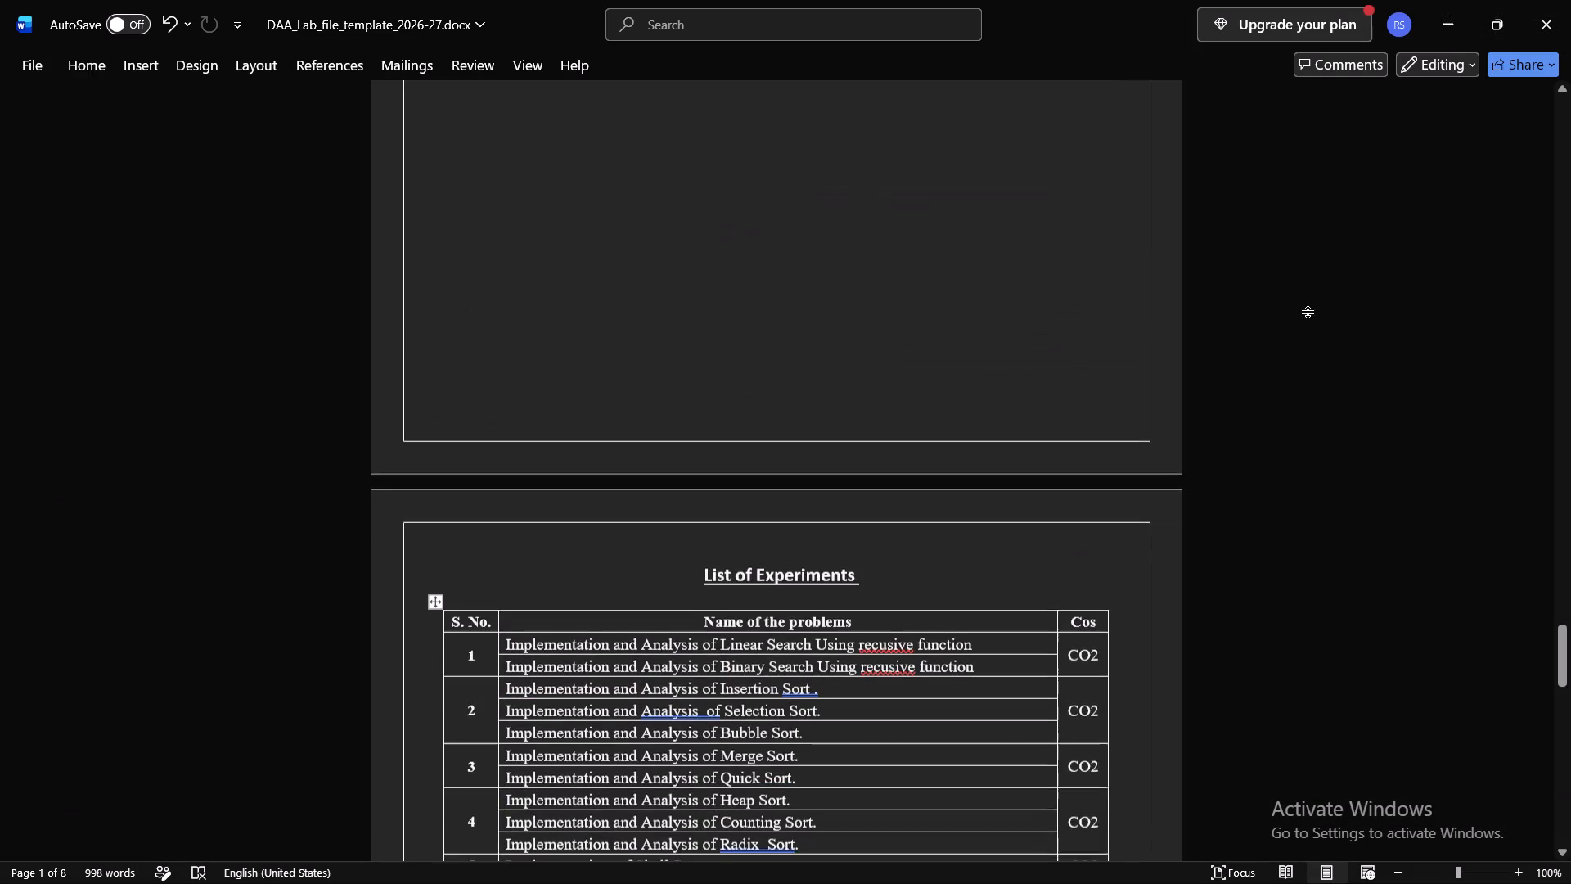
{"action": "scroll", "coordinate": [1009, 368], "scroll_direction": "up", "scroll_amount": 18}
{"action": "scroll", "coordinate": [1009, 368], "scroll_direction": "up", "scroll_amount": 5}
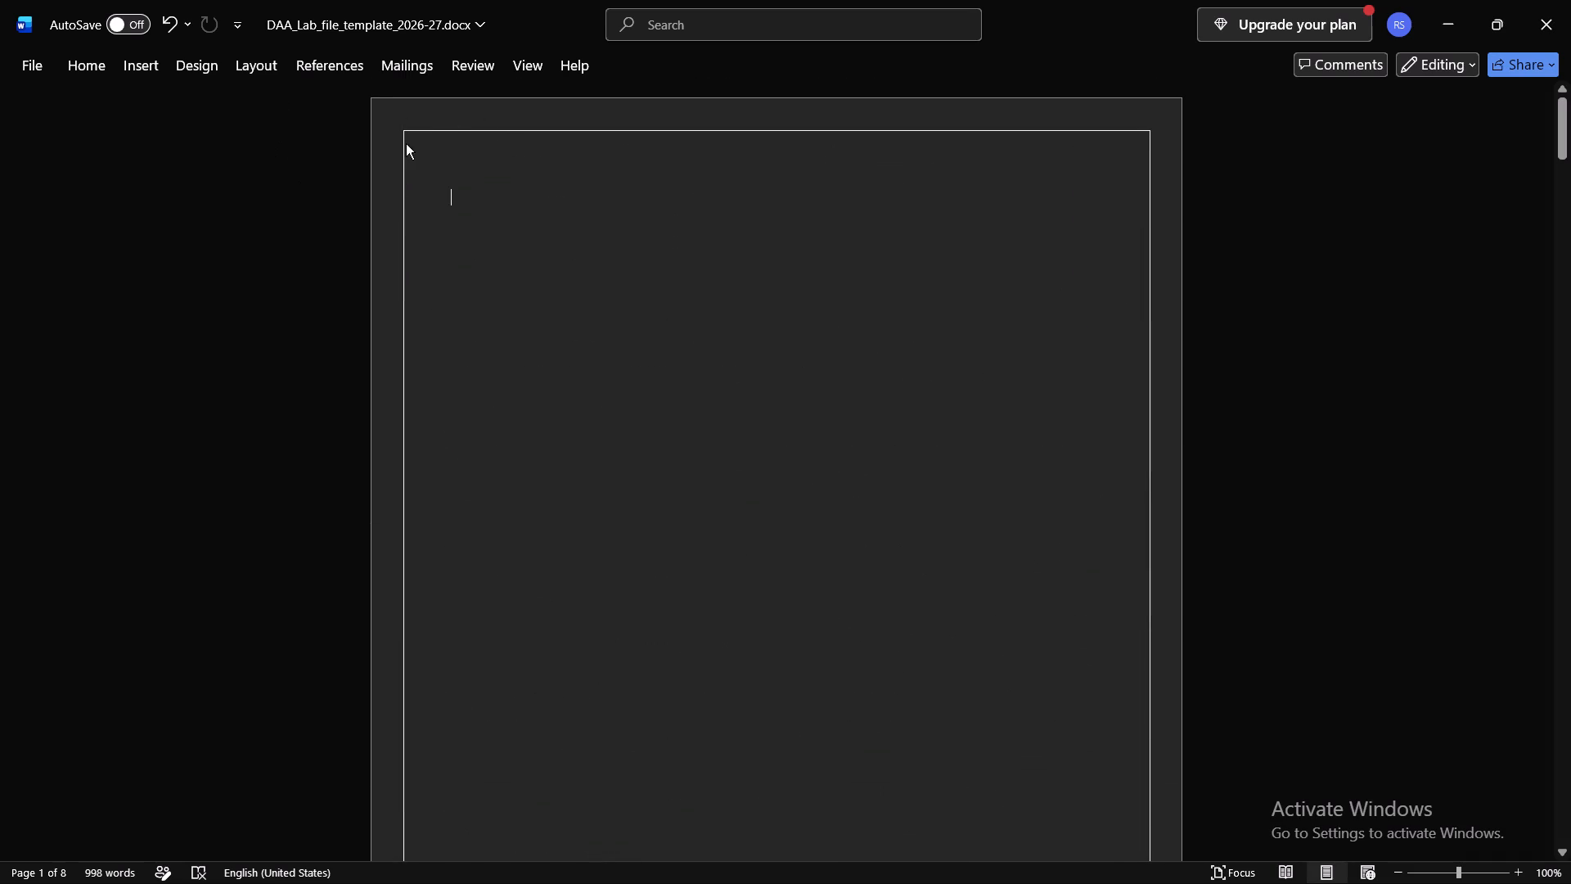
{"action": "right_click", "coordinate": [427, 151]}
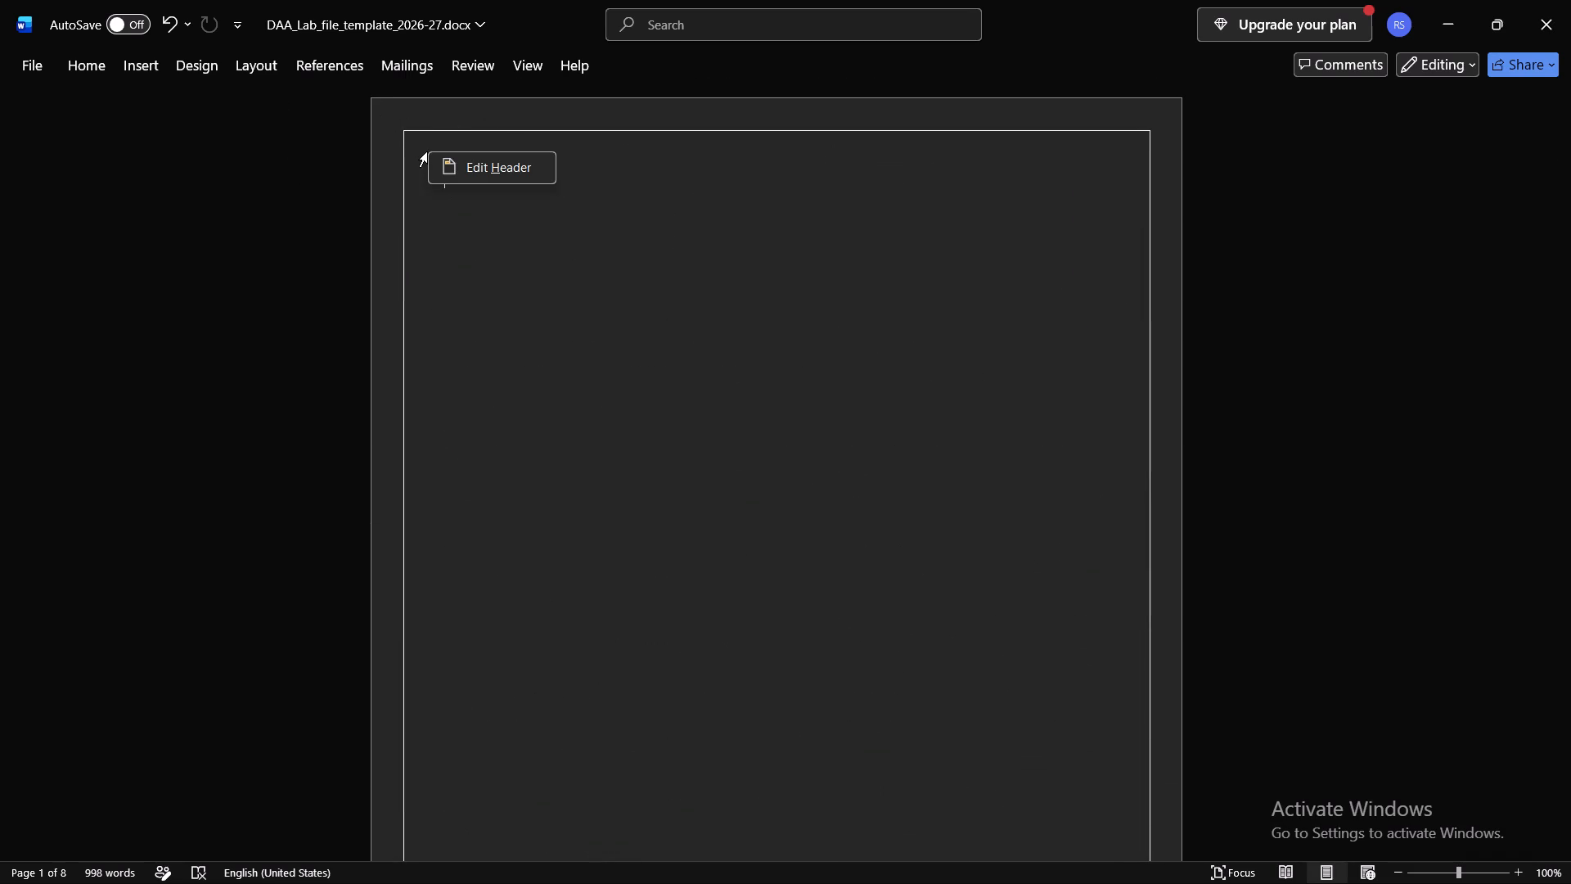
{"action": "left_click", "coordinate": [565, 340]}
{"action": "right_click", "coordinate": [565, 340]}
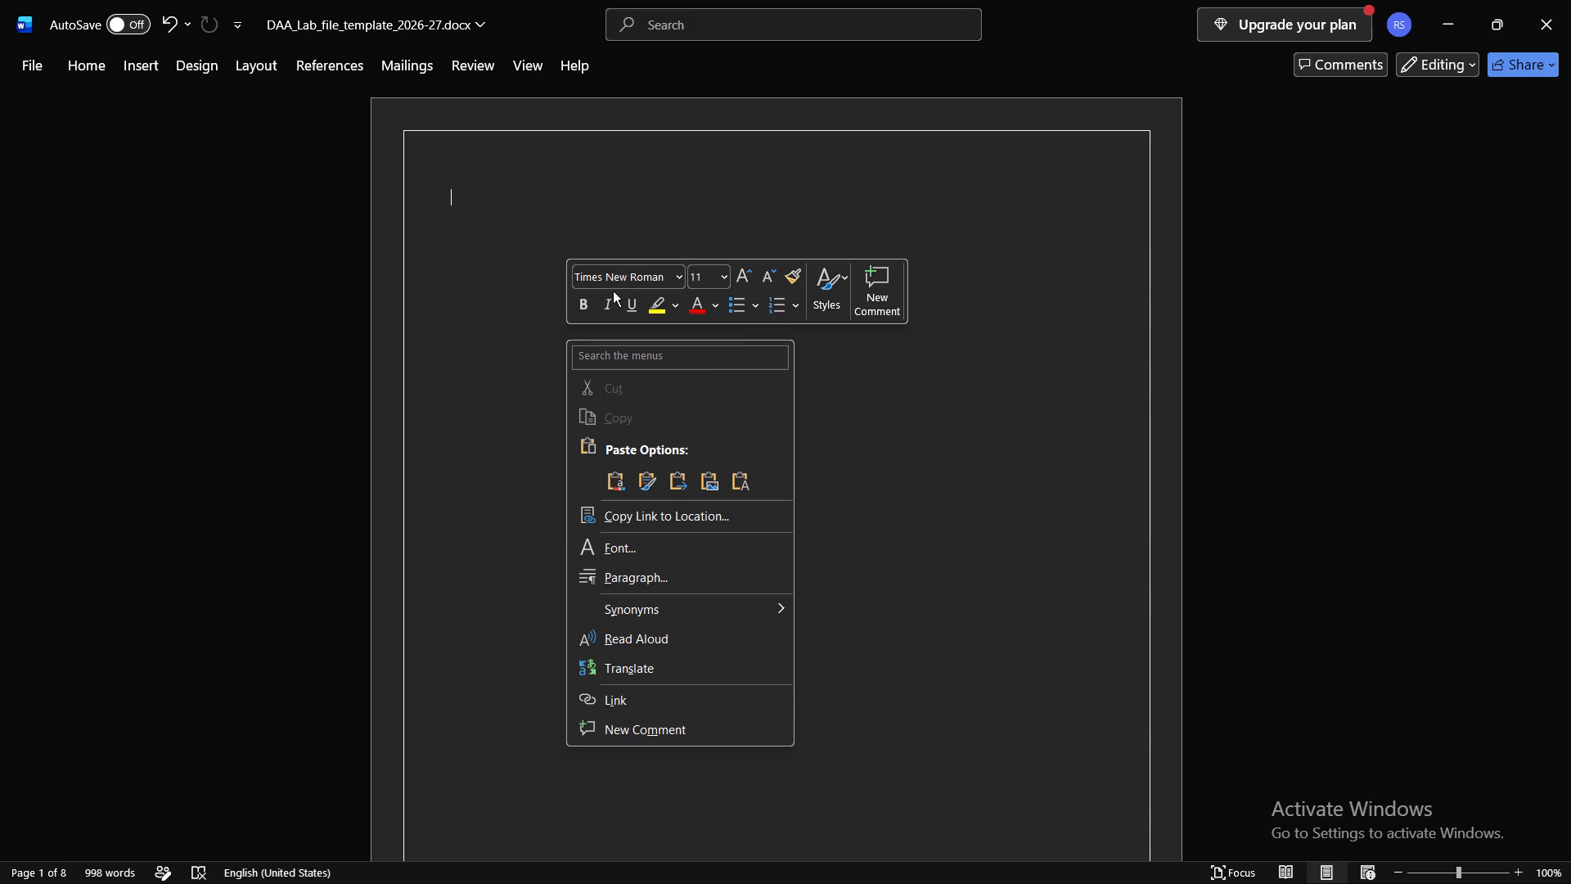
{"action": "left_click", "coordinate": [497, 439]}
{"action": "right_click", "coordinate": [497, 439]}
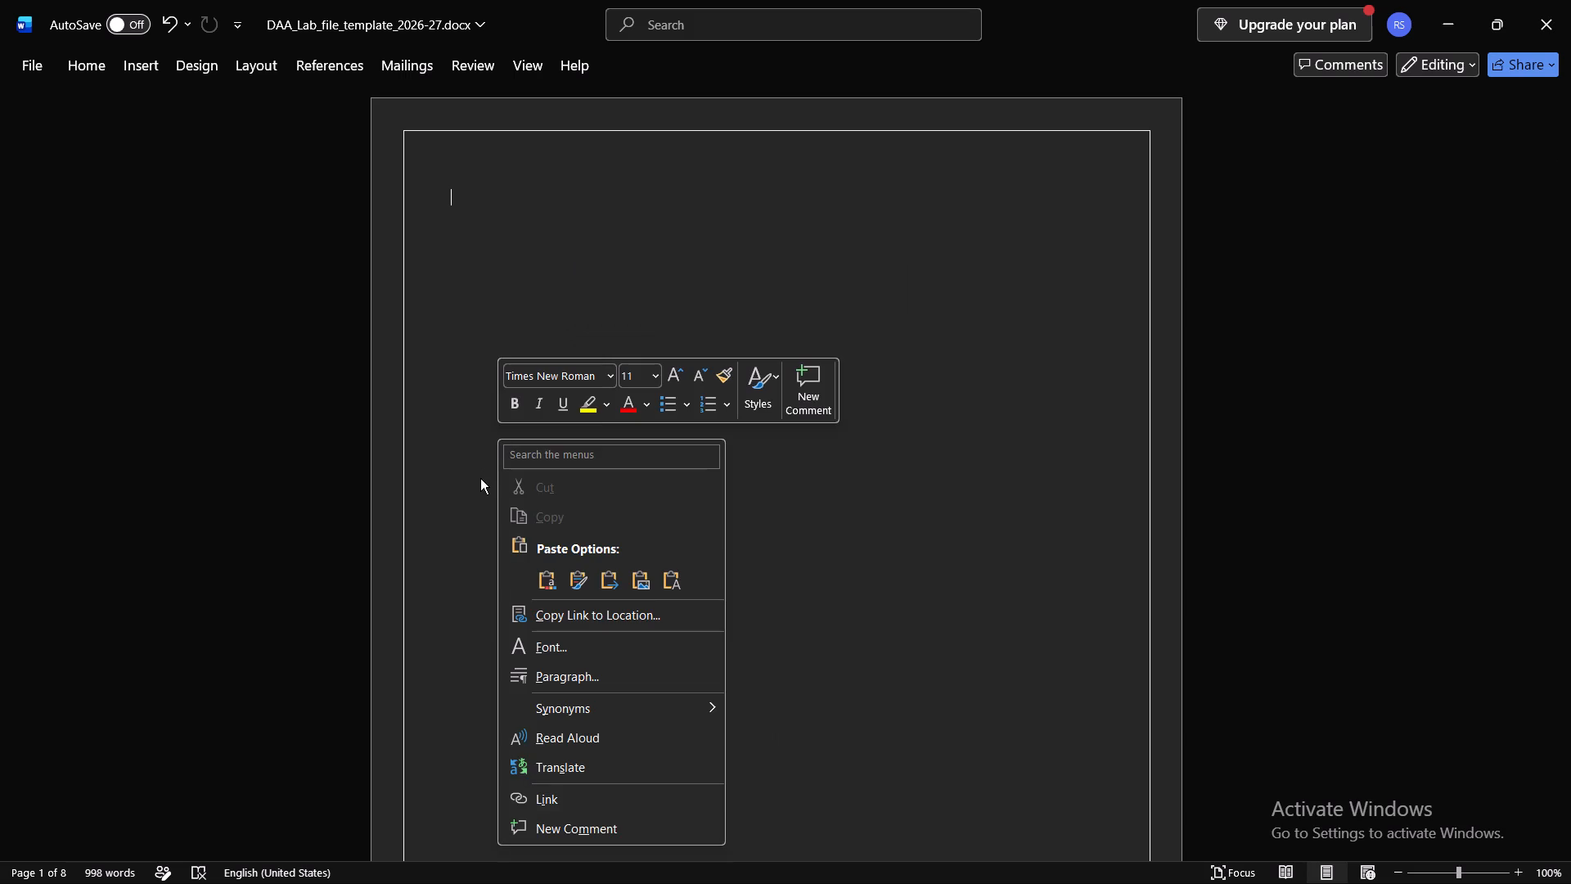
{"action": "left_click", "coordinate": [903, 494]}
Try to delete the blank page ahead of the template's cover page.
{"action": "left_click", "coordinate": [903, 494]}
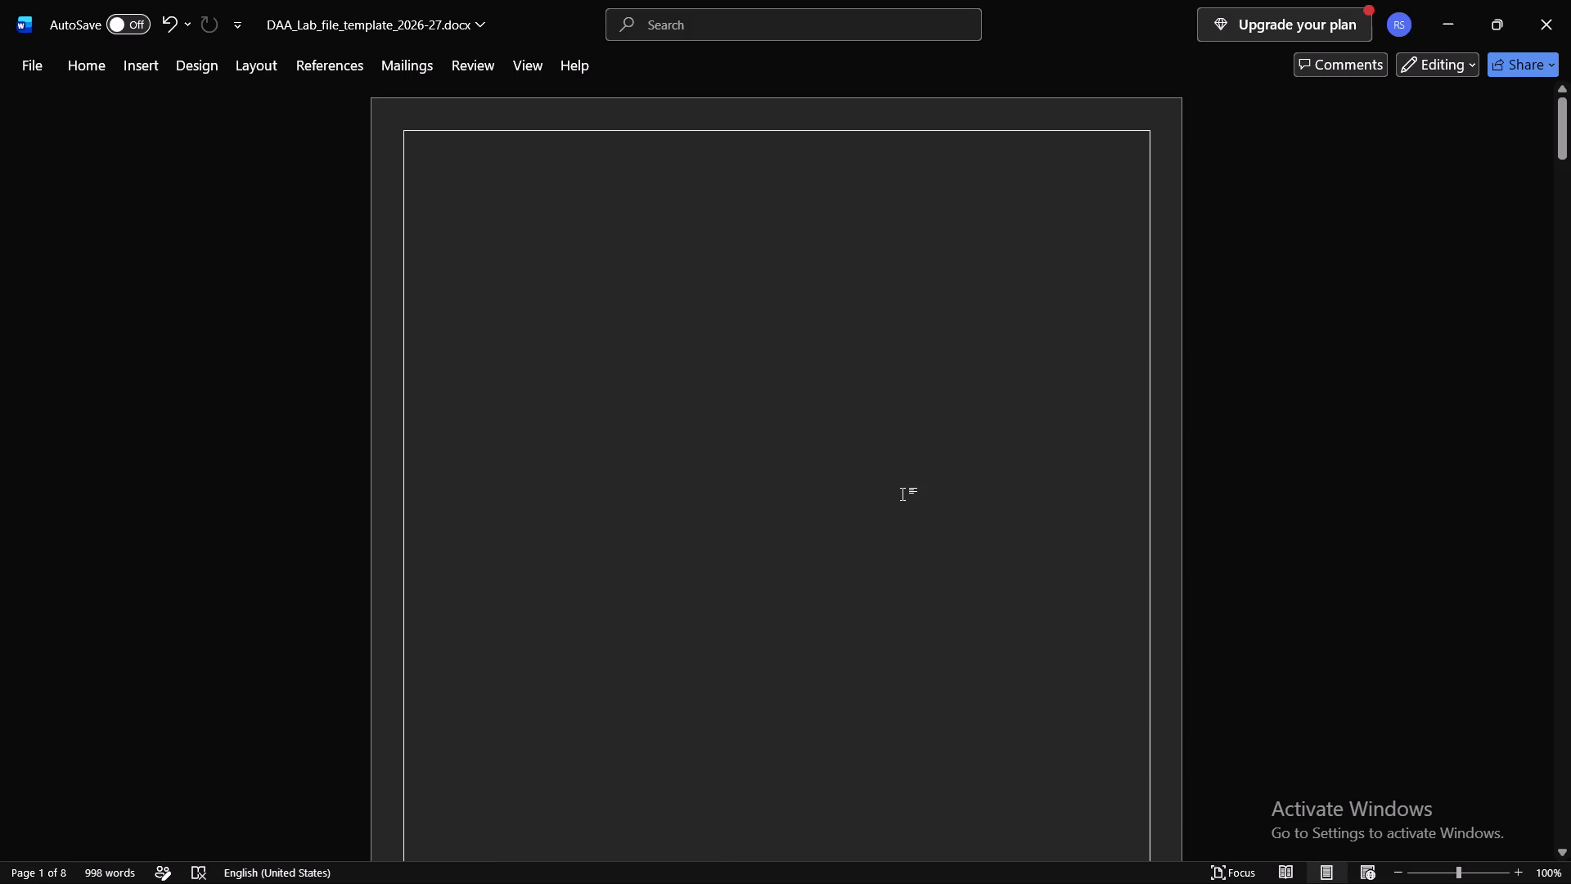
{"action": "key", "text": "Delete"}
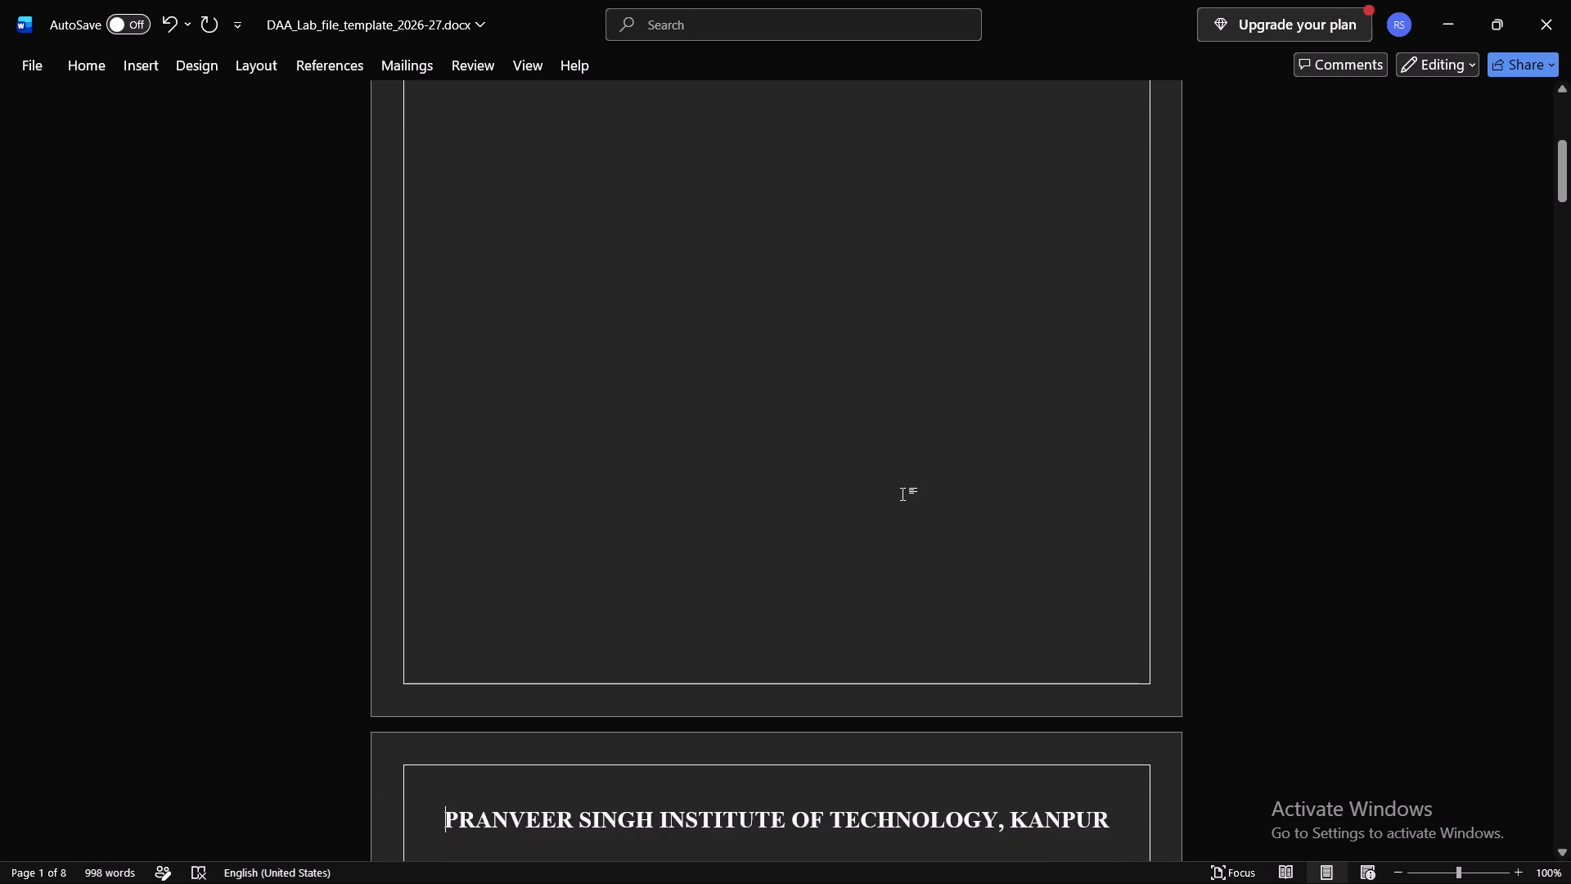
{"action": "scroll", "coordinate": [903, 494], "scroll_direction": "up", "scroll_amount": 2}
{"action": "left_click", "coordinate": [903, 494]}
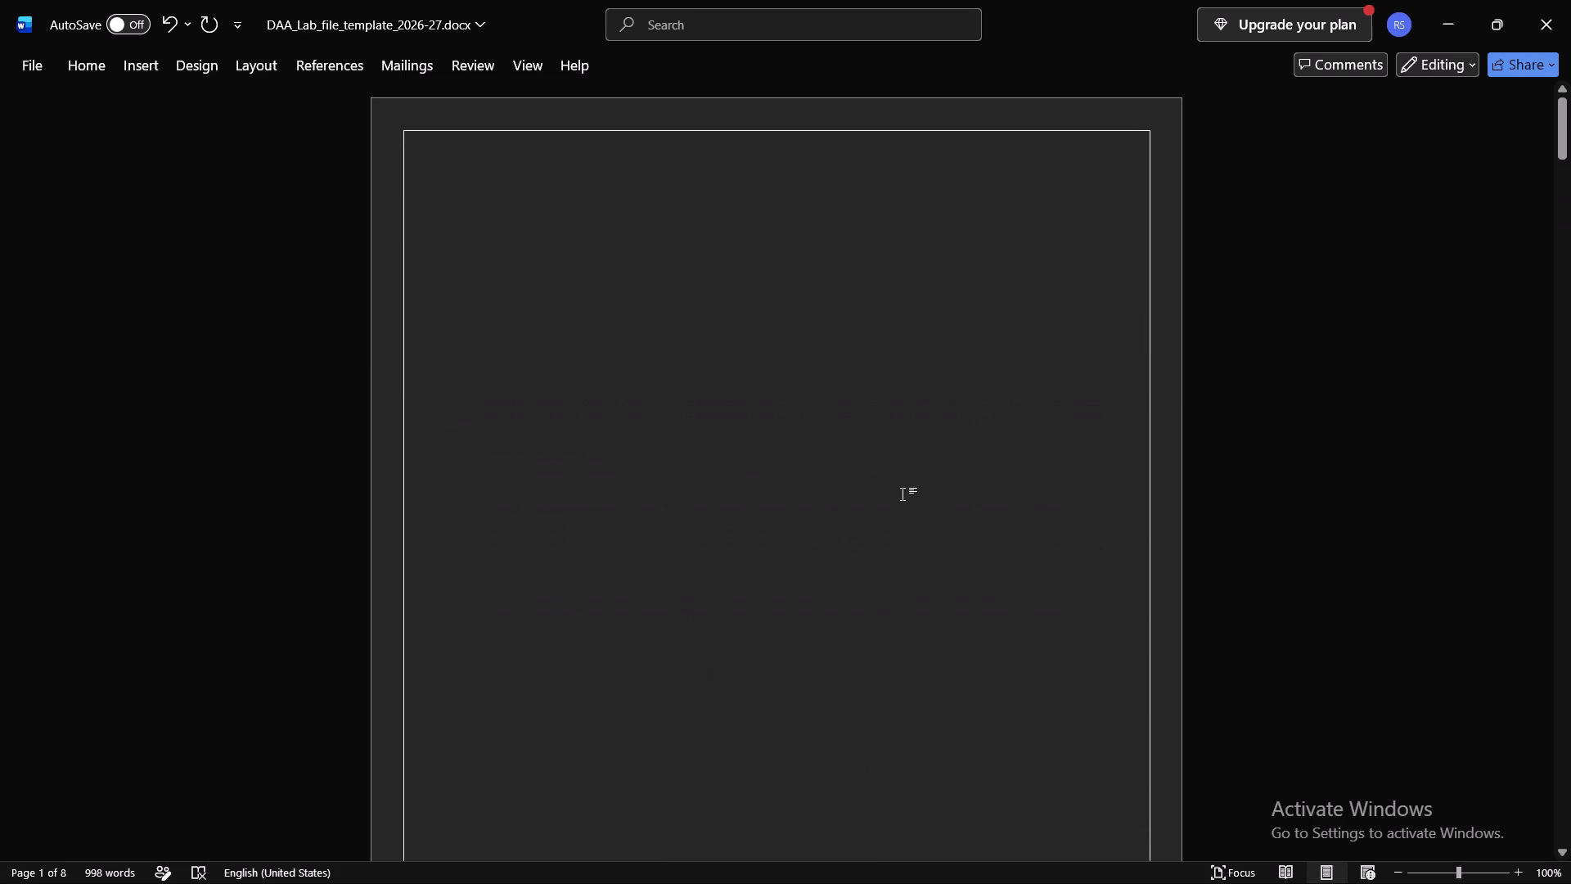
{"action": "right_click", "coordinate": [903, 494]}
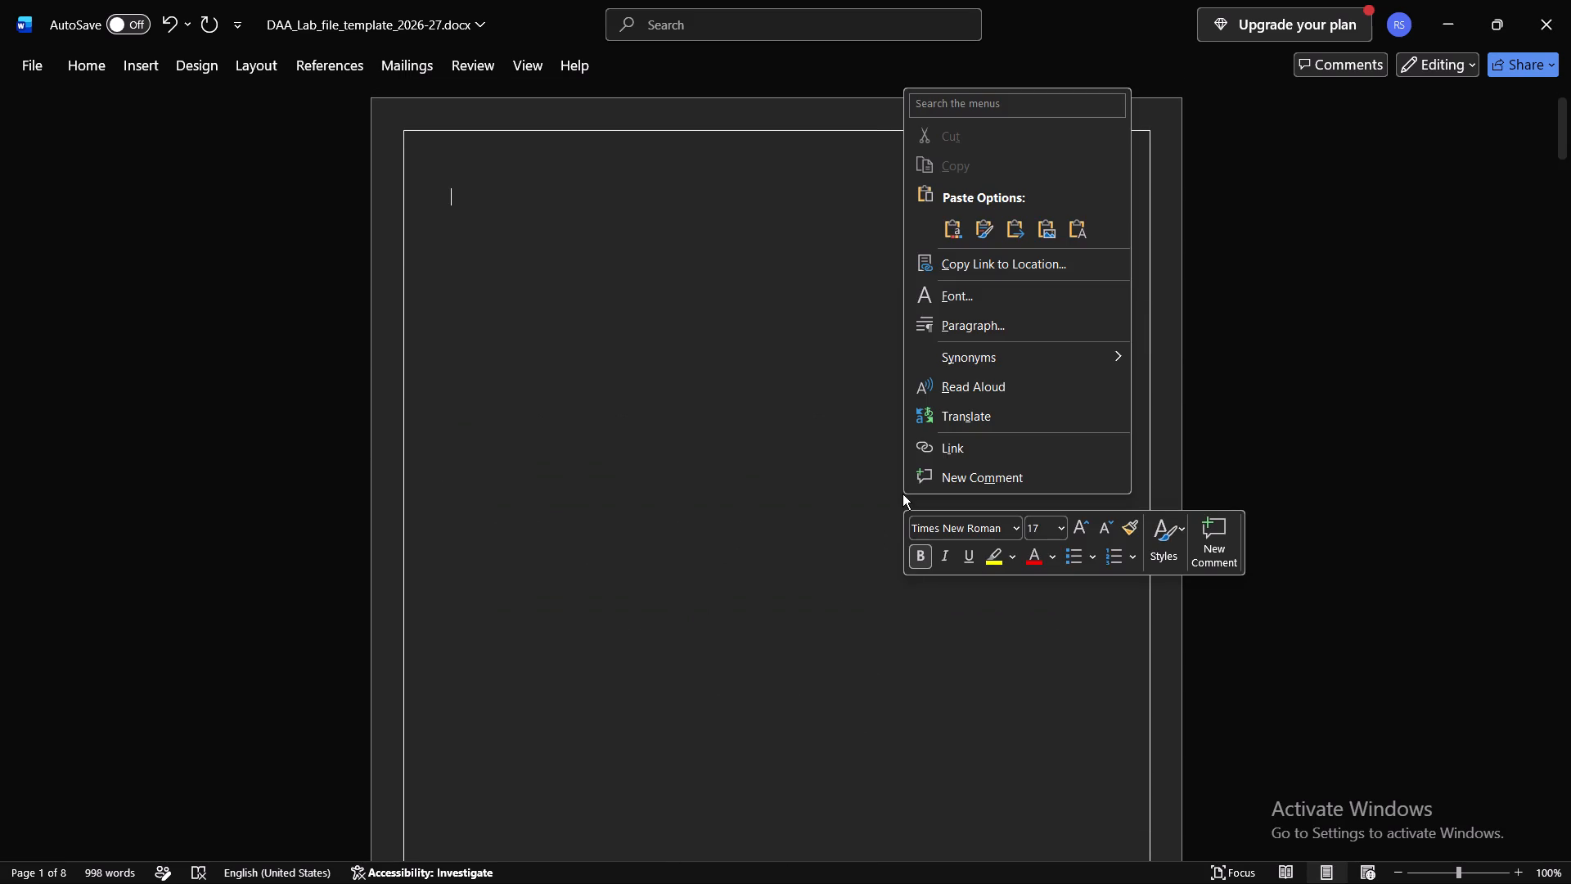
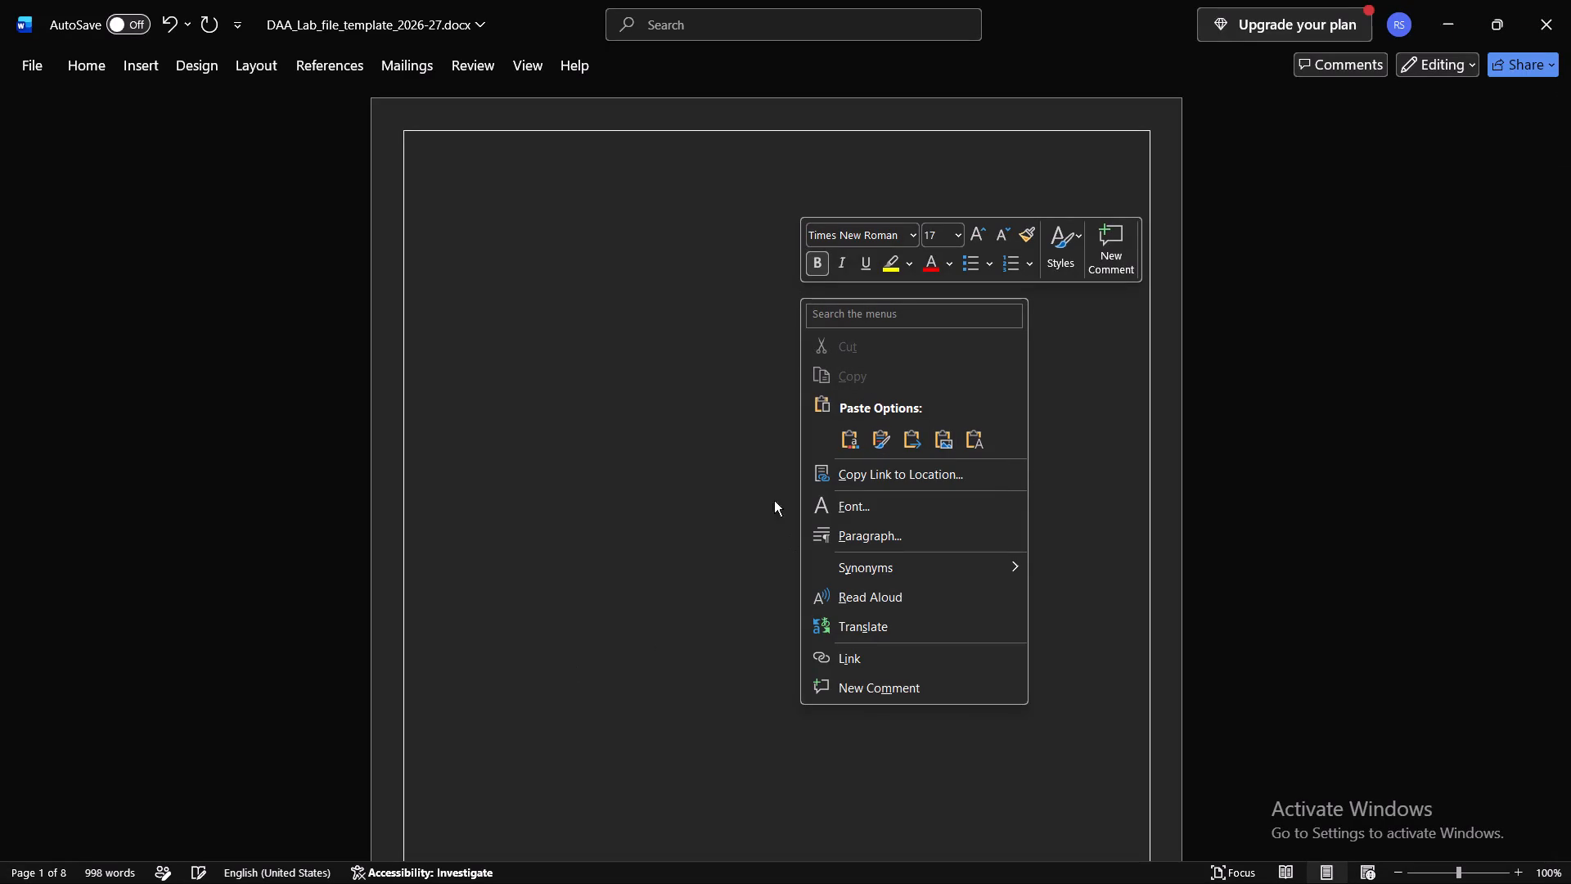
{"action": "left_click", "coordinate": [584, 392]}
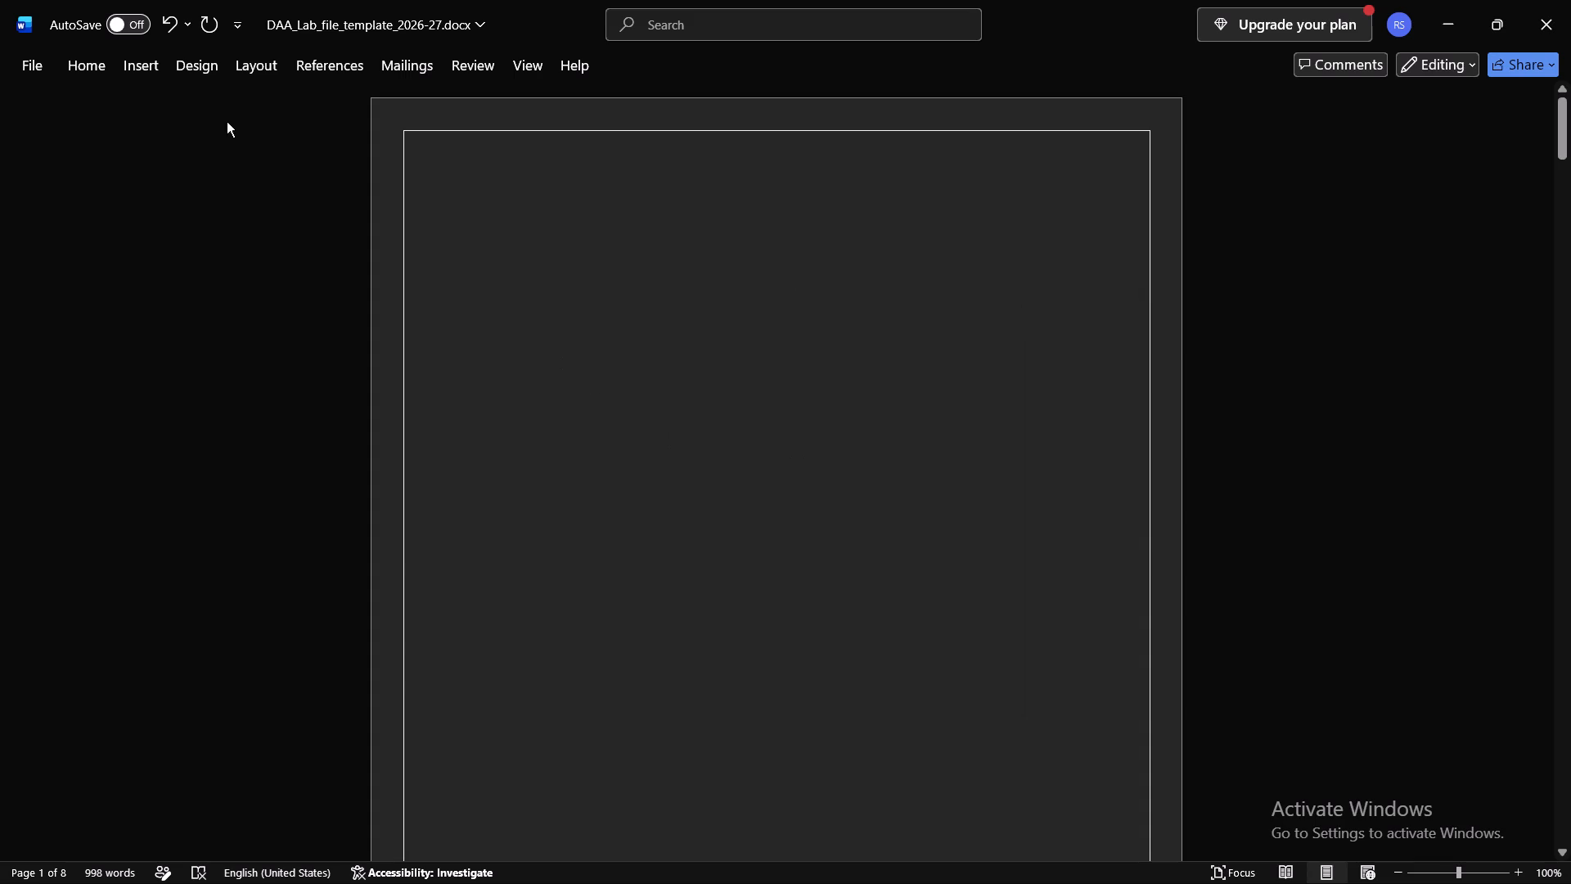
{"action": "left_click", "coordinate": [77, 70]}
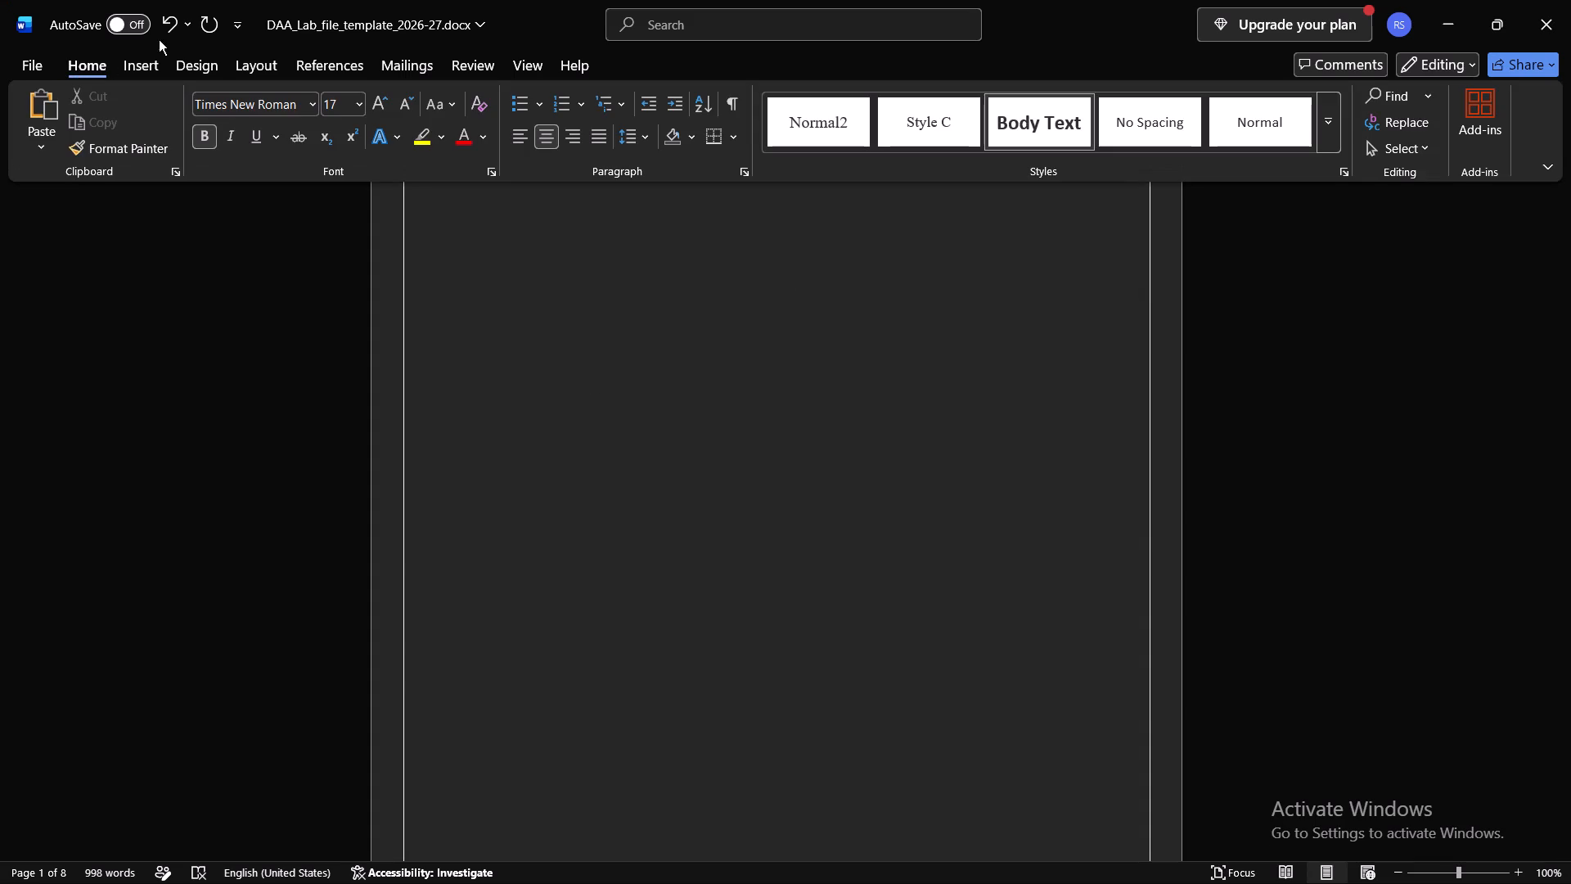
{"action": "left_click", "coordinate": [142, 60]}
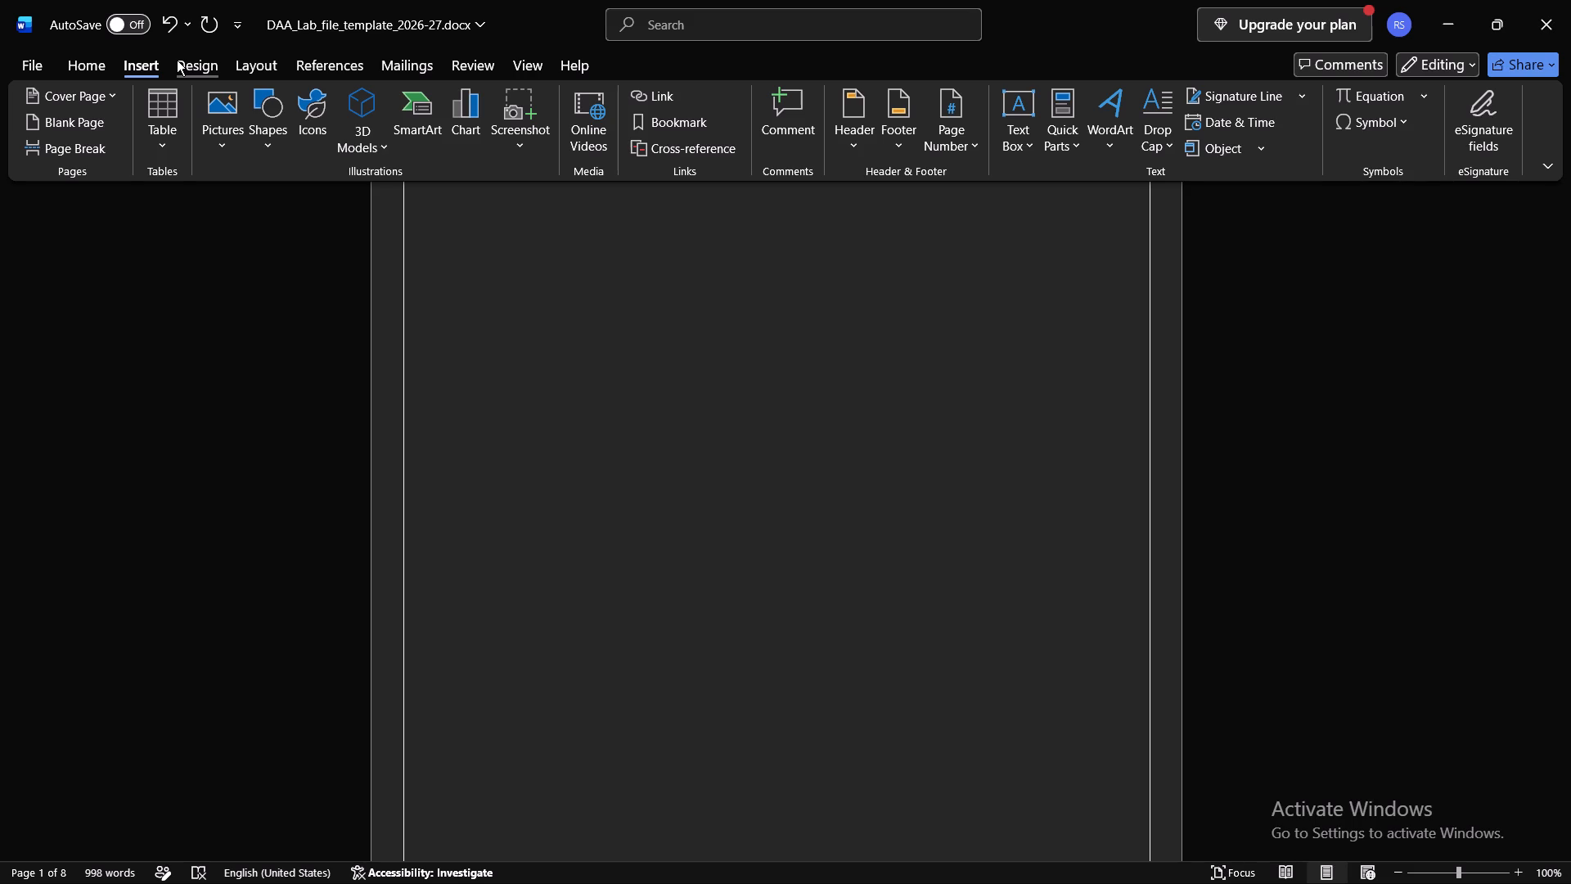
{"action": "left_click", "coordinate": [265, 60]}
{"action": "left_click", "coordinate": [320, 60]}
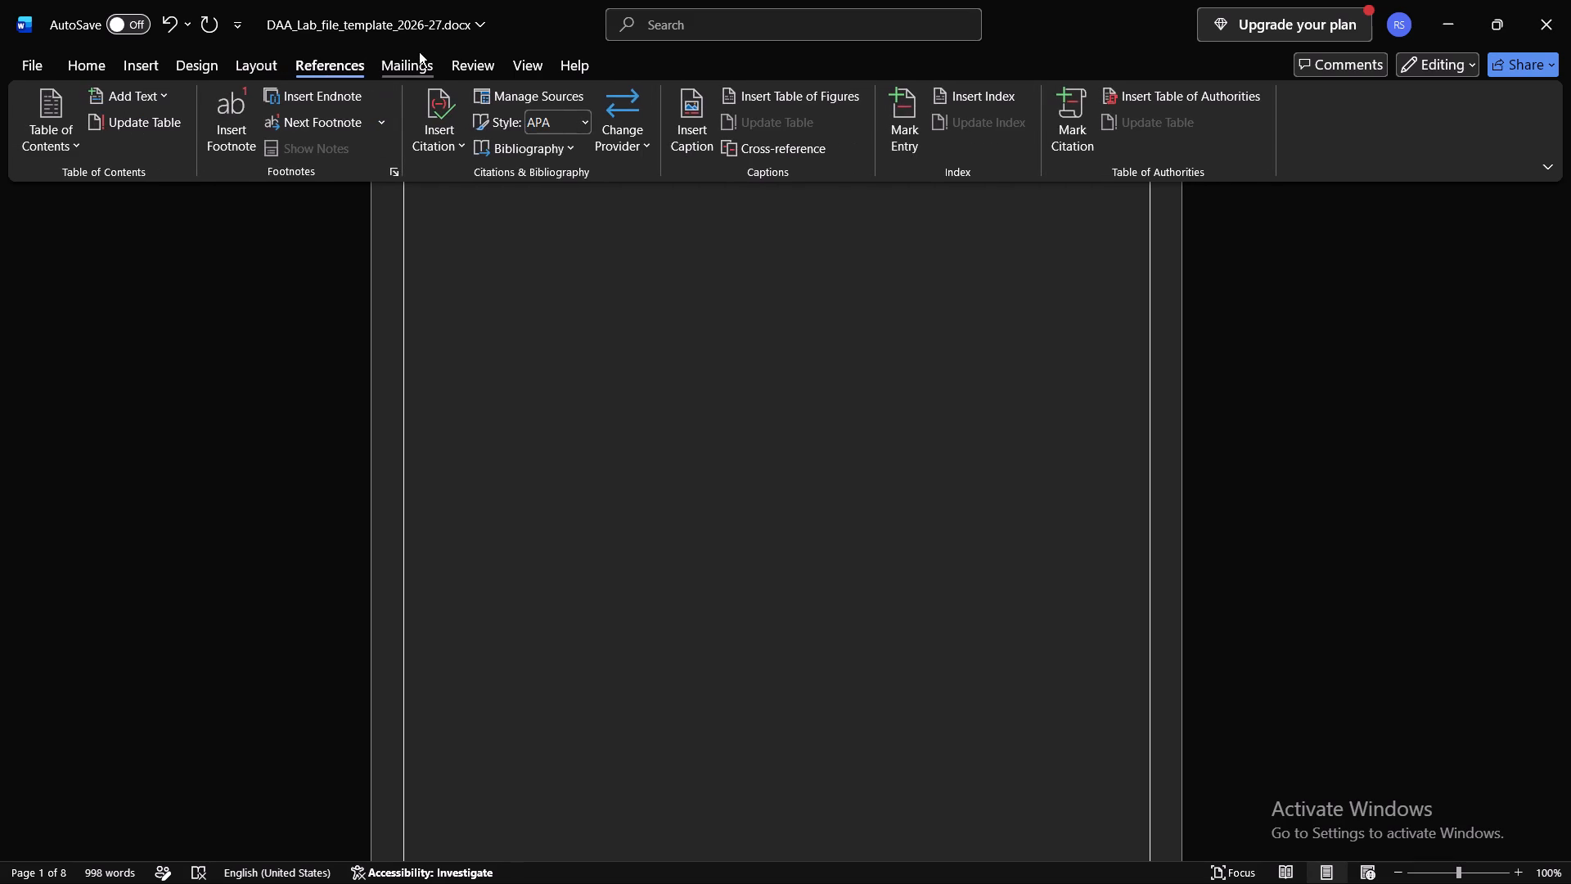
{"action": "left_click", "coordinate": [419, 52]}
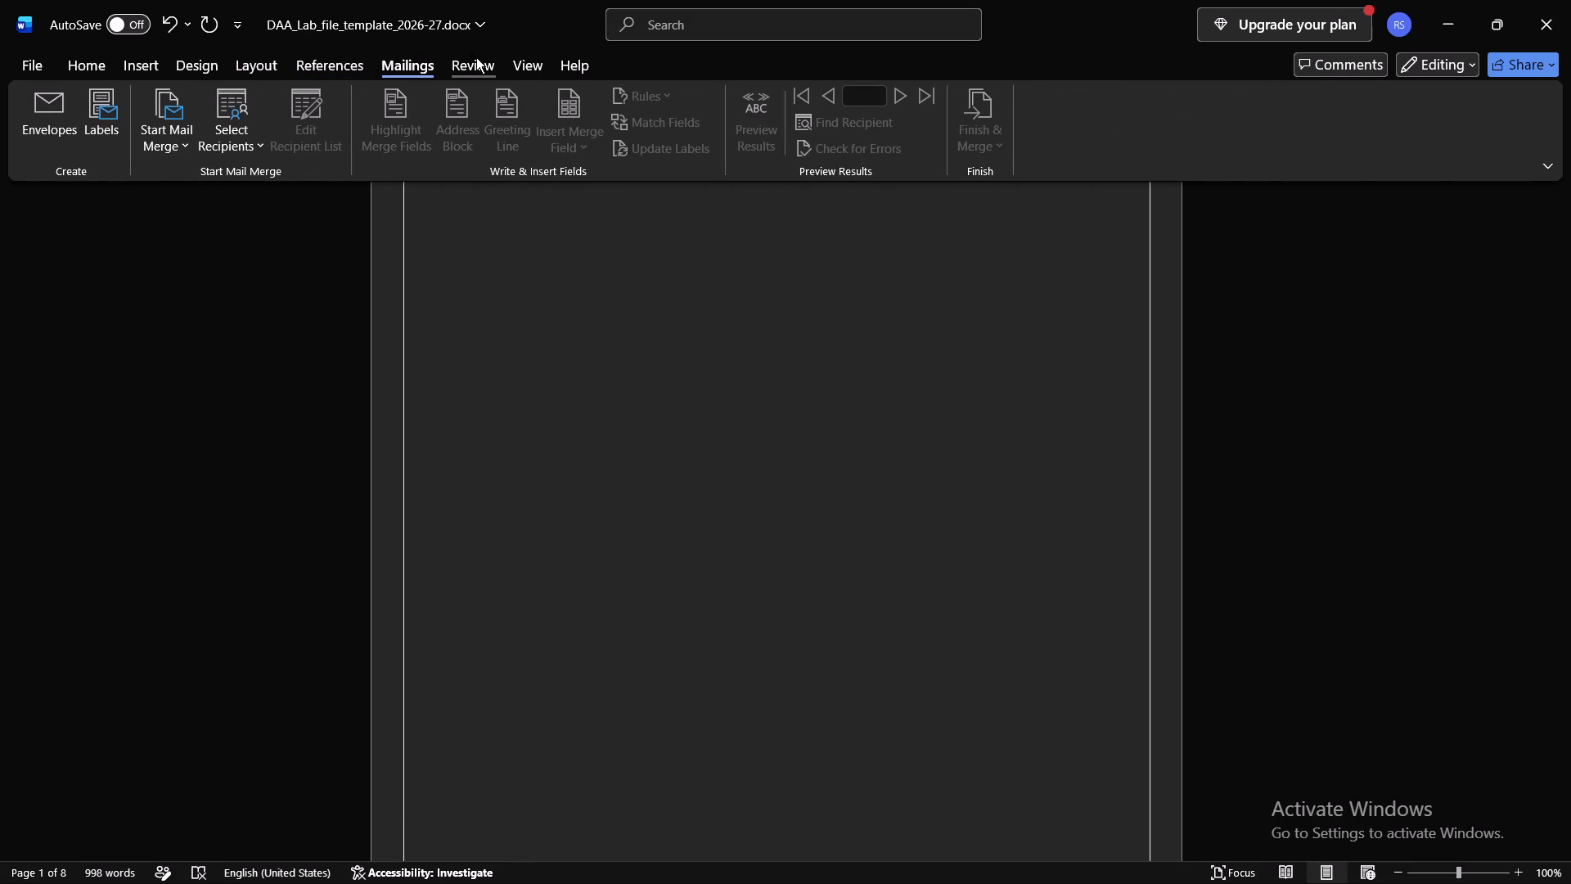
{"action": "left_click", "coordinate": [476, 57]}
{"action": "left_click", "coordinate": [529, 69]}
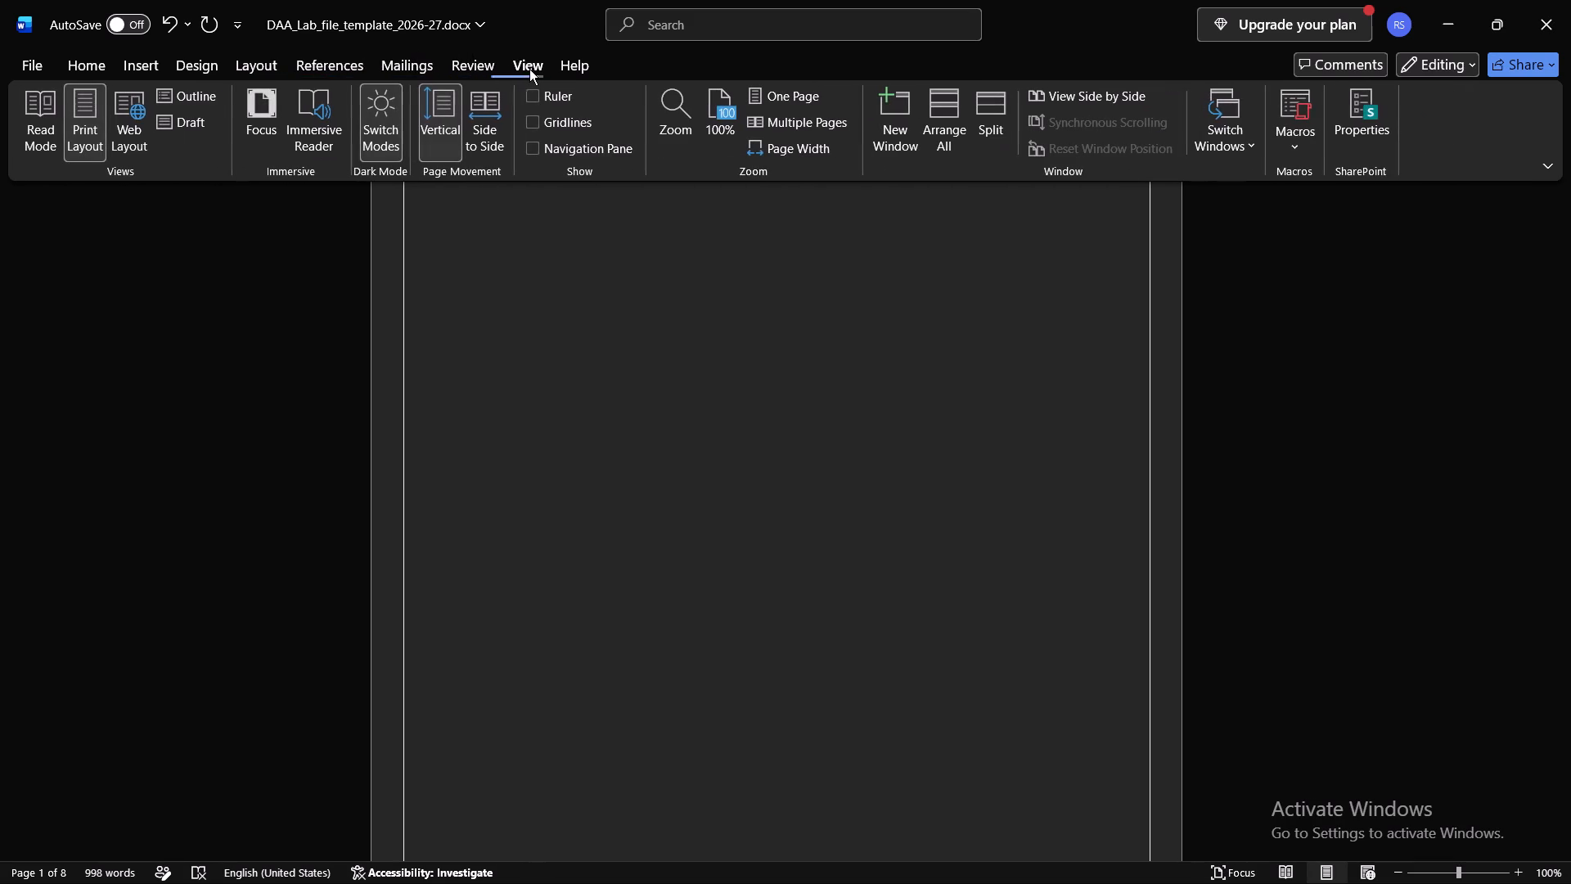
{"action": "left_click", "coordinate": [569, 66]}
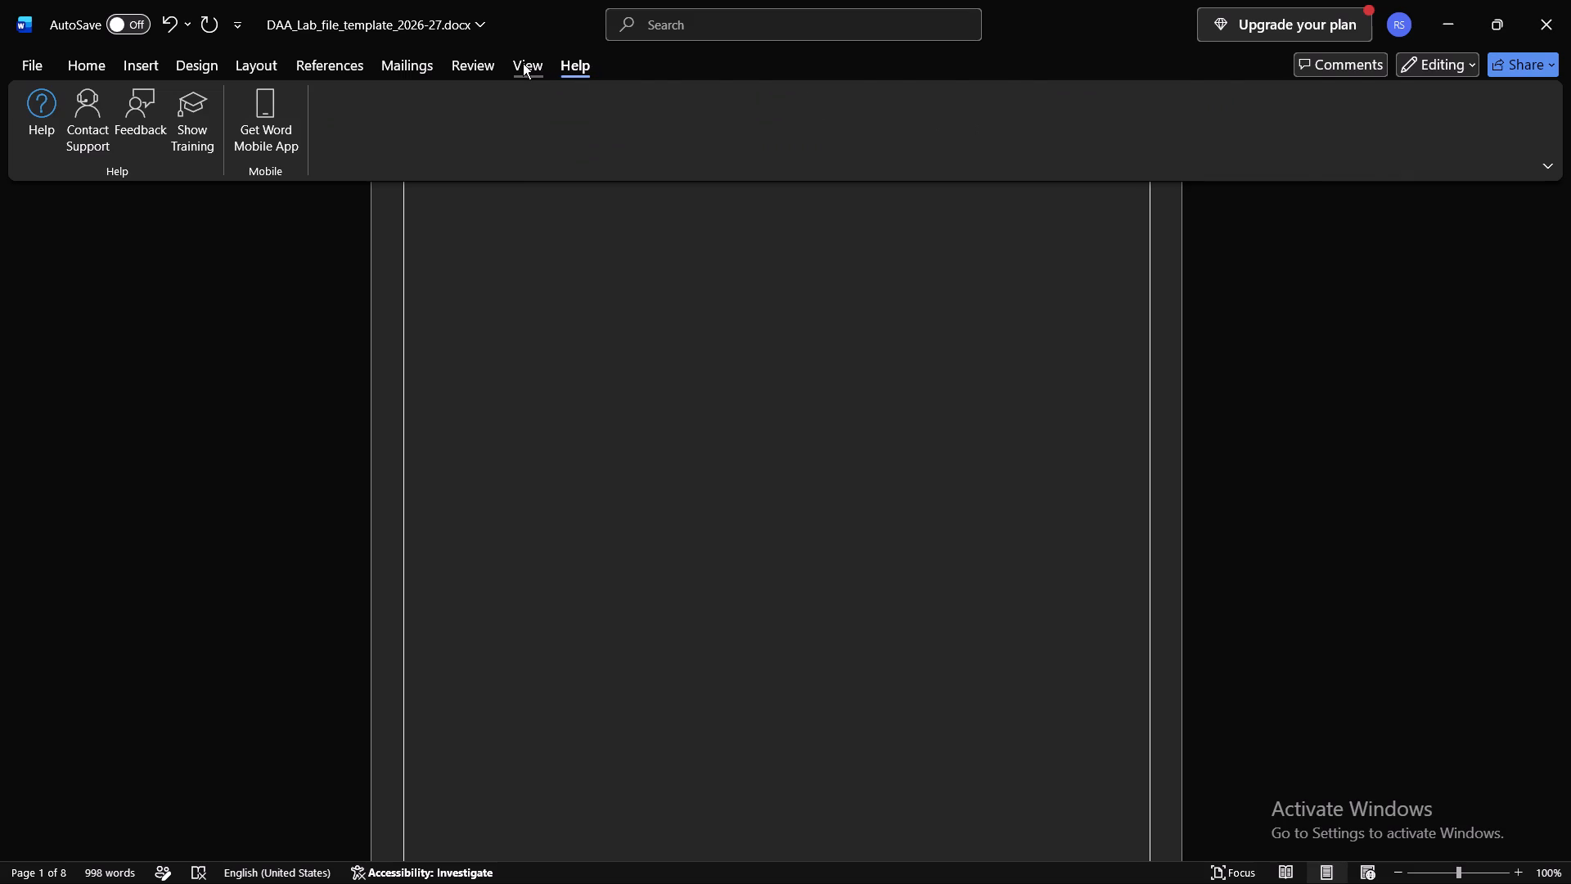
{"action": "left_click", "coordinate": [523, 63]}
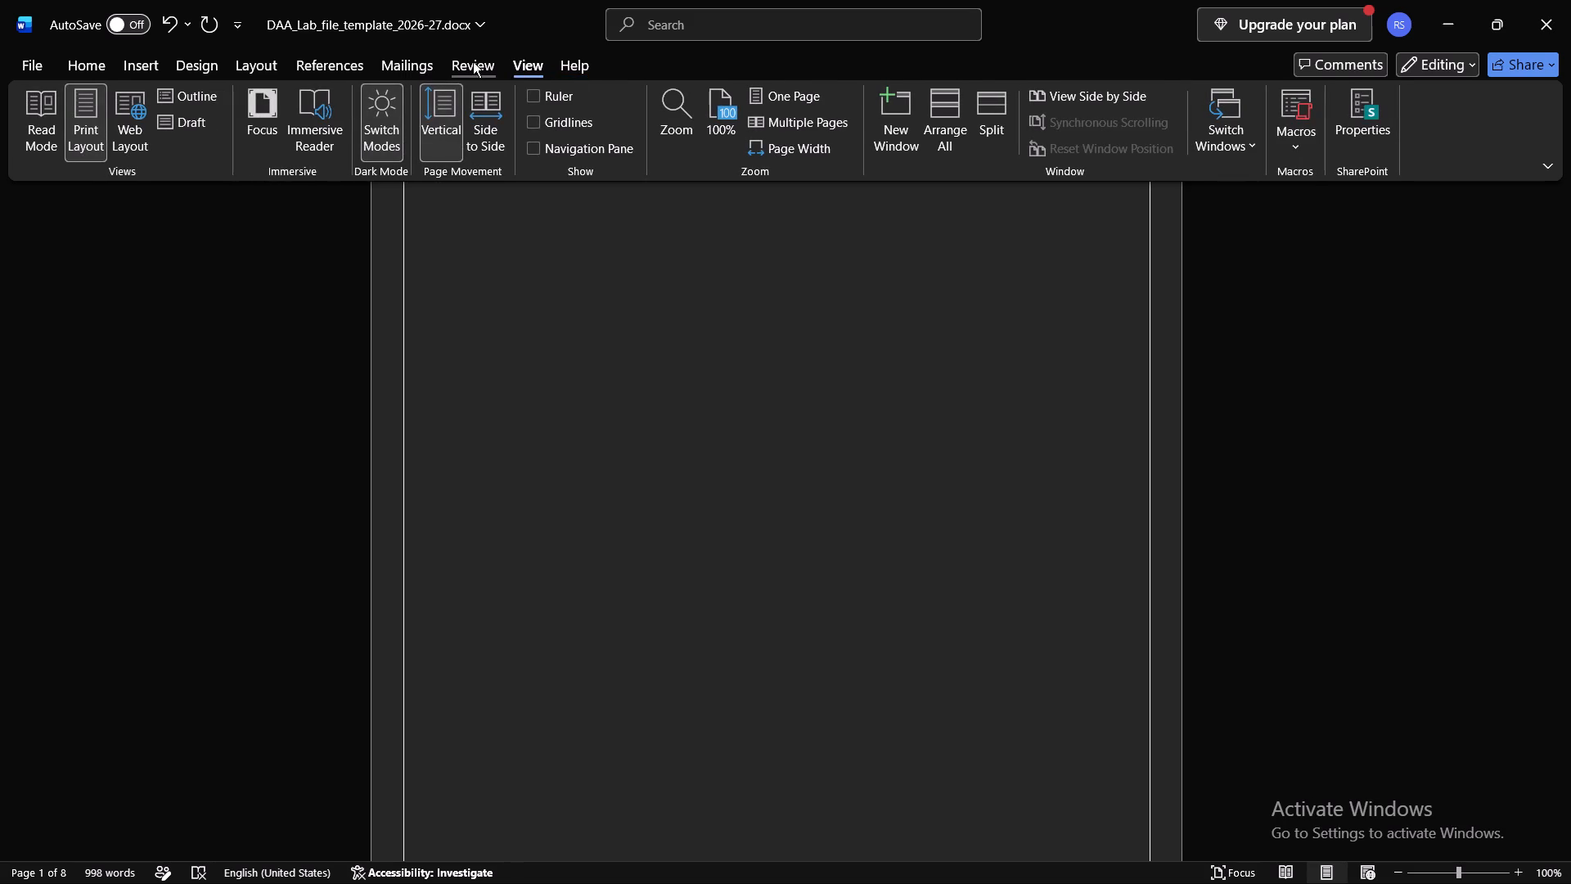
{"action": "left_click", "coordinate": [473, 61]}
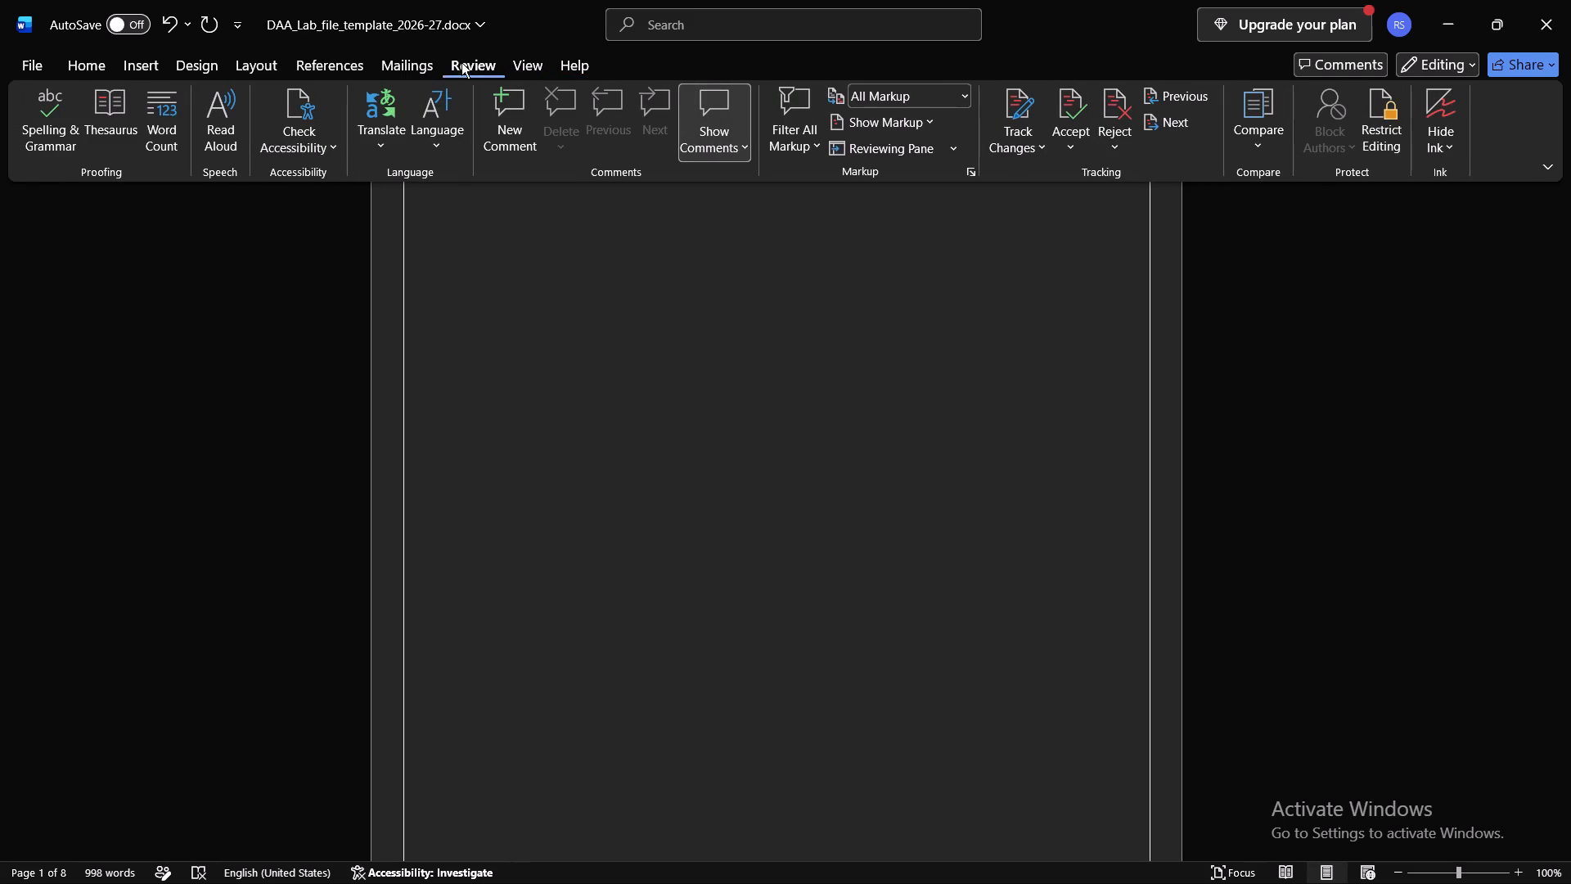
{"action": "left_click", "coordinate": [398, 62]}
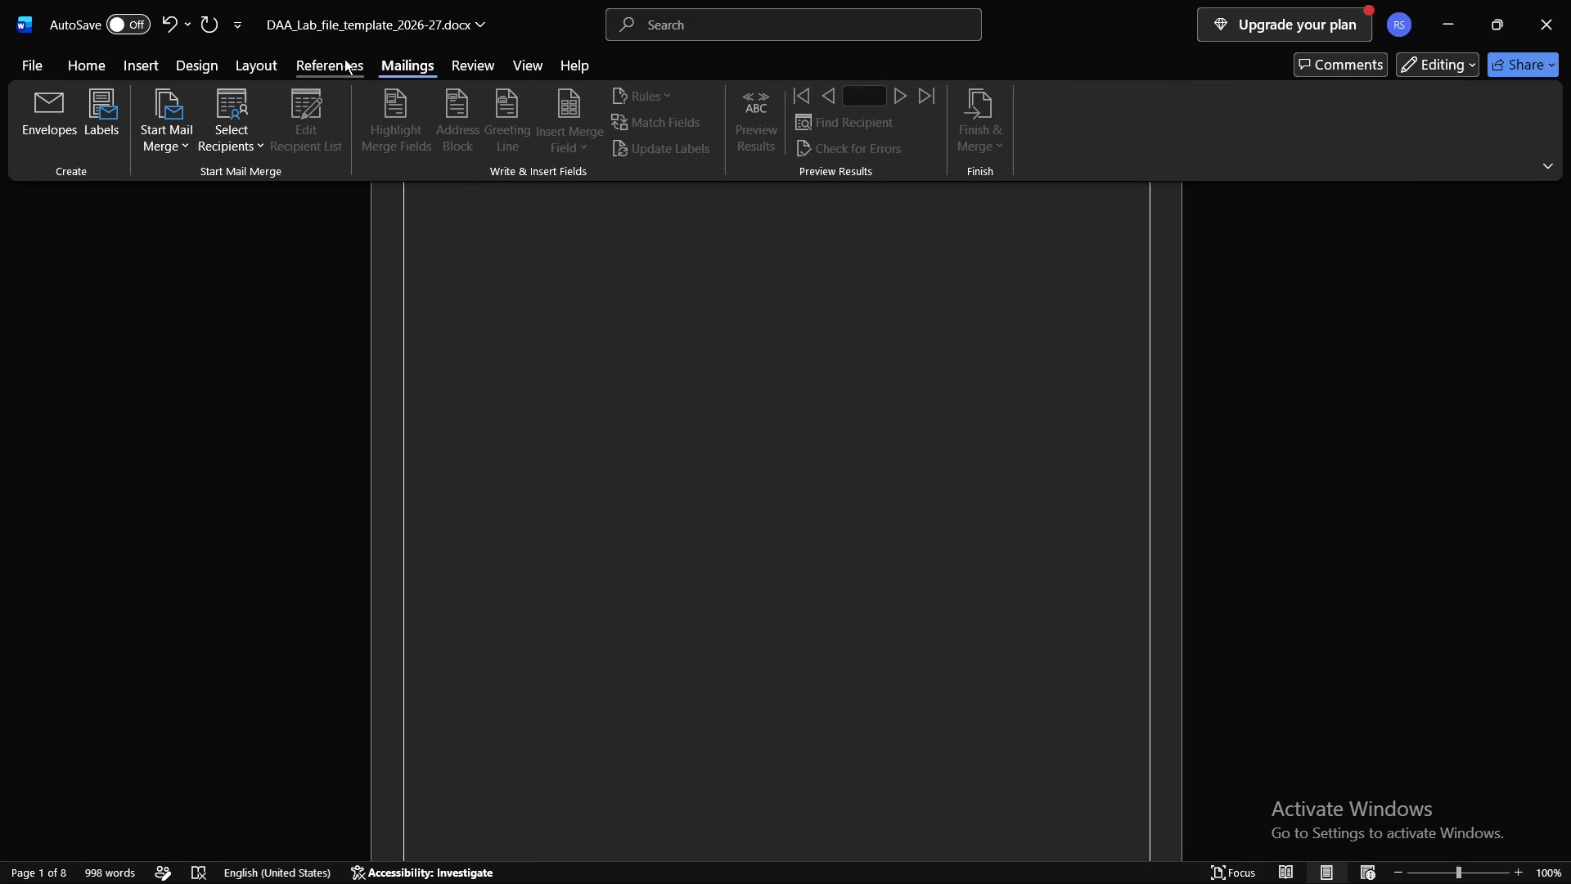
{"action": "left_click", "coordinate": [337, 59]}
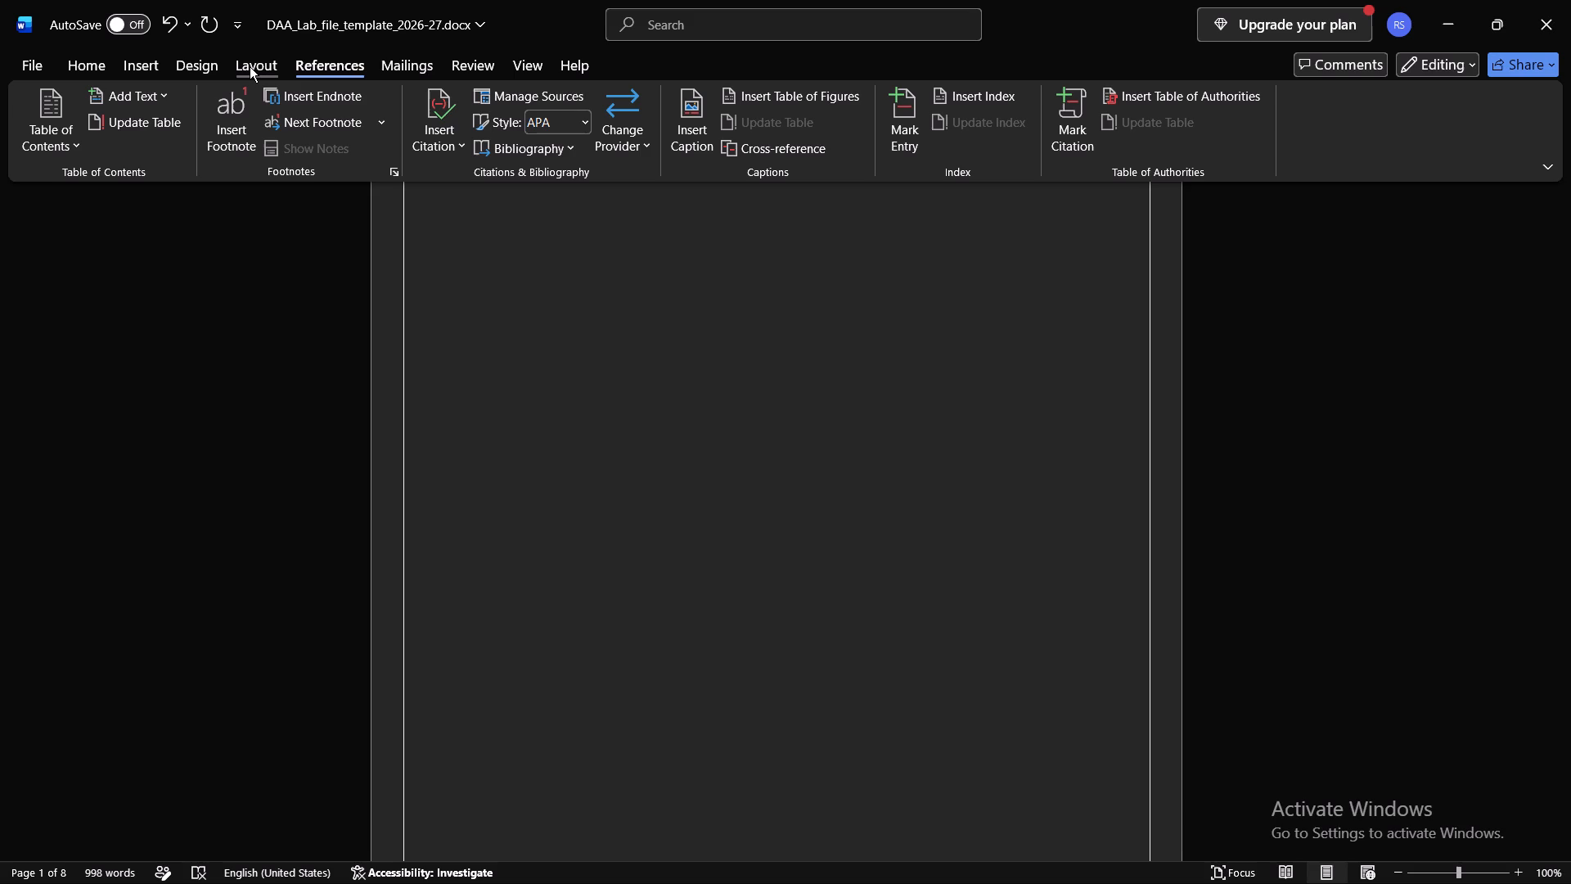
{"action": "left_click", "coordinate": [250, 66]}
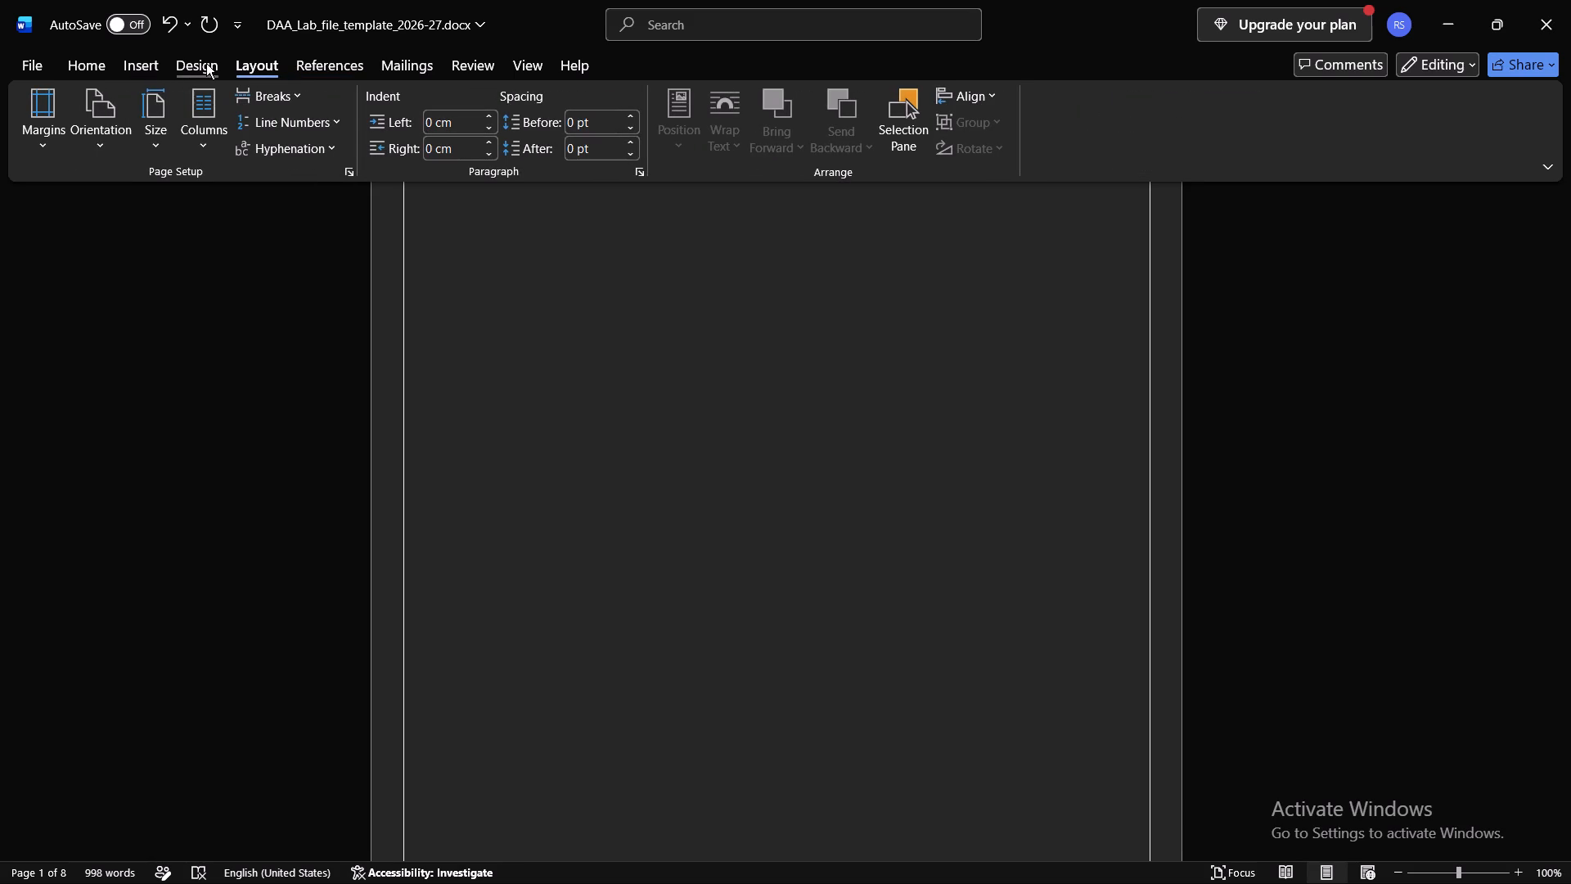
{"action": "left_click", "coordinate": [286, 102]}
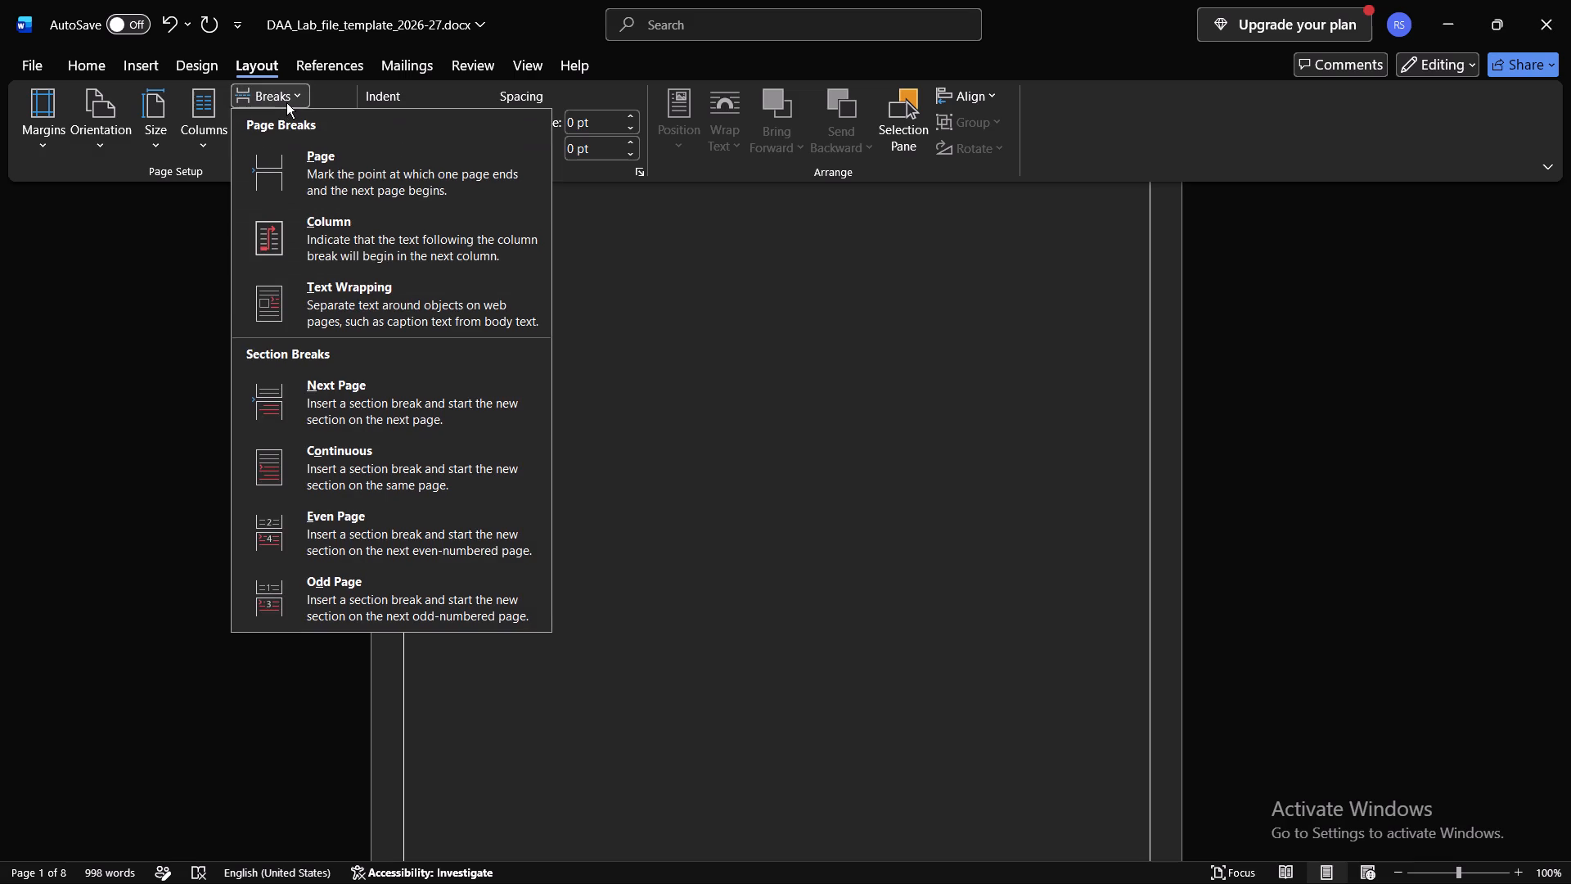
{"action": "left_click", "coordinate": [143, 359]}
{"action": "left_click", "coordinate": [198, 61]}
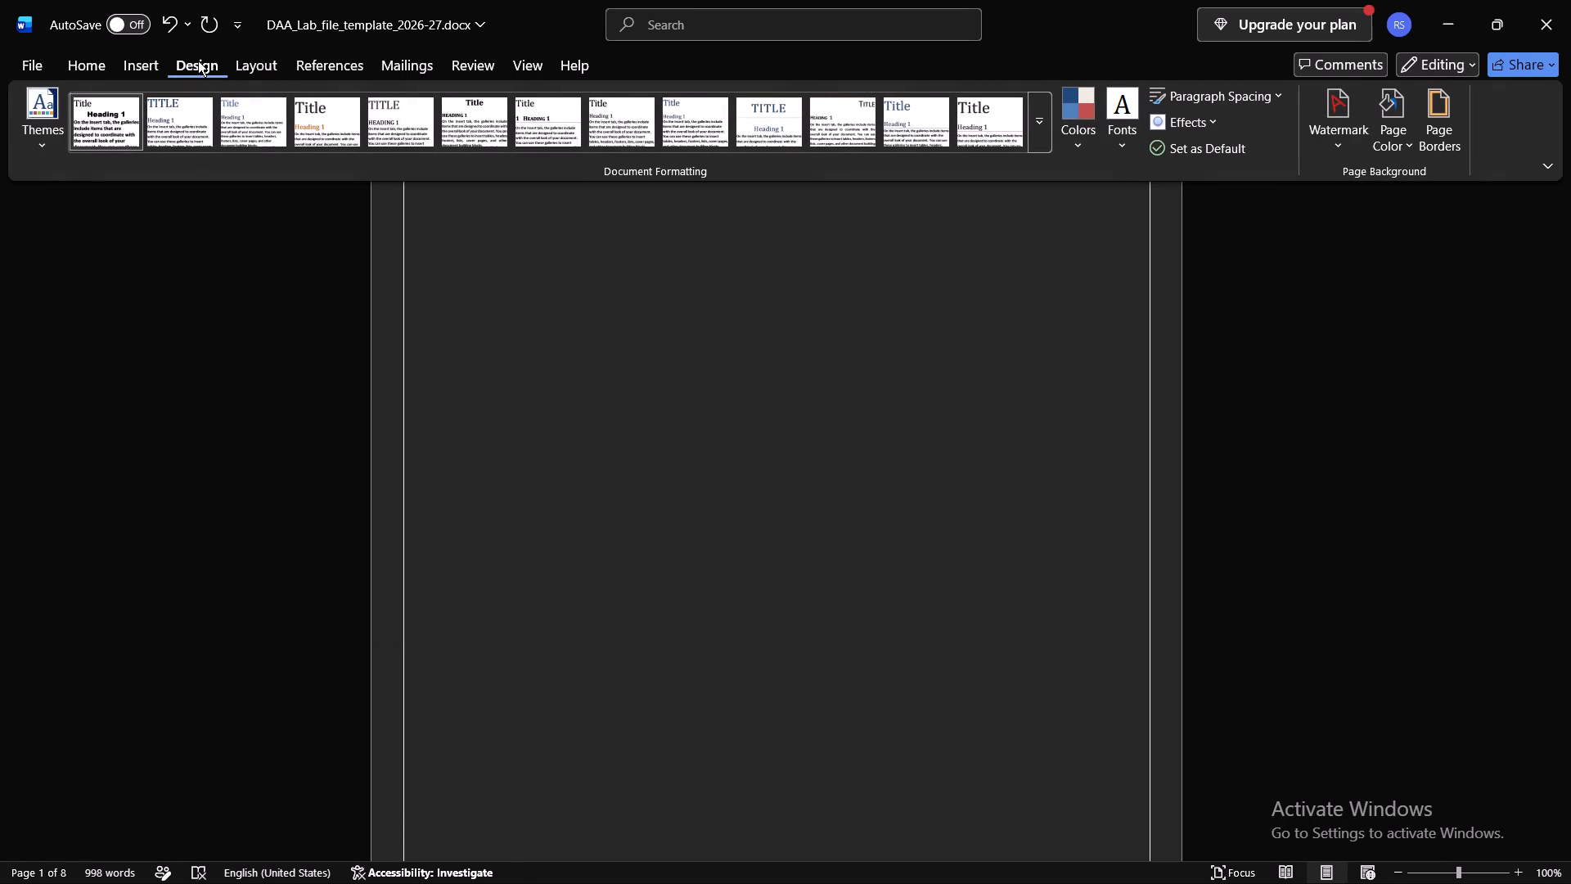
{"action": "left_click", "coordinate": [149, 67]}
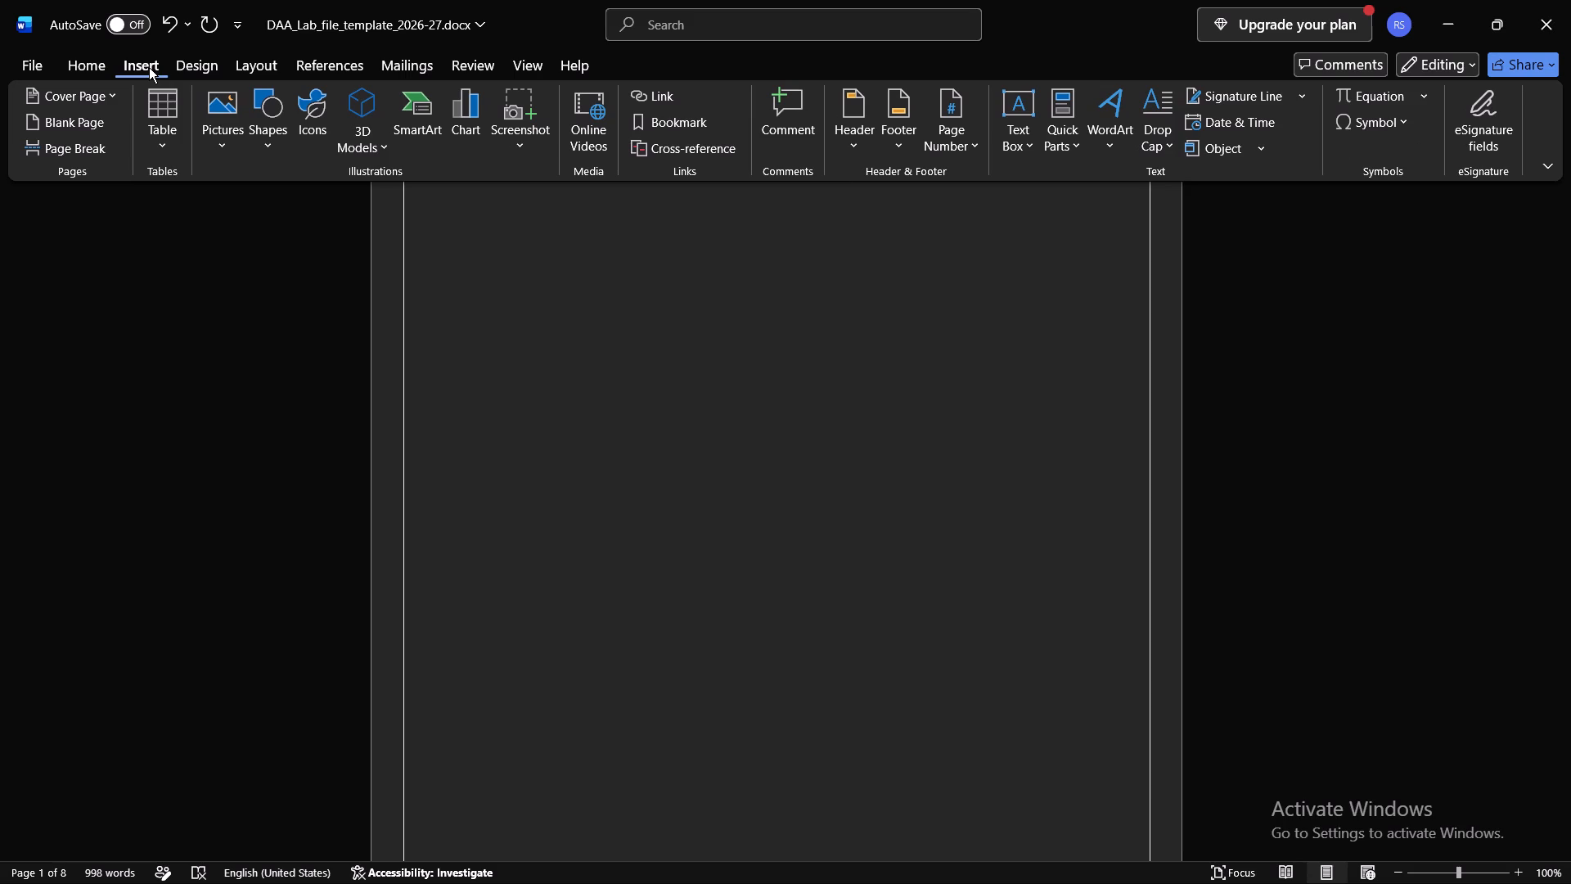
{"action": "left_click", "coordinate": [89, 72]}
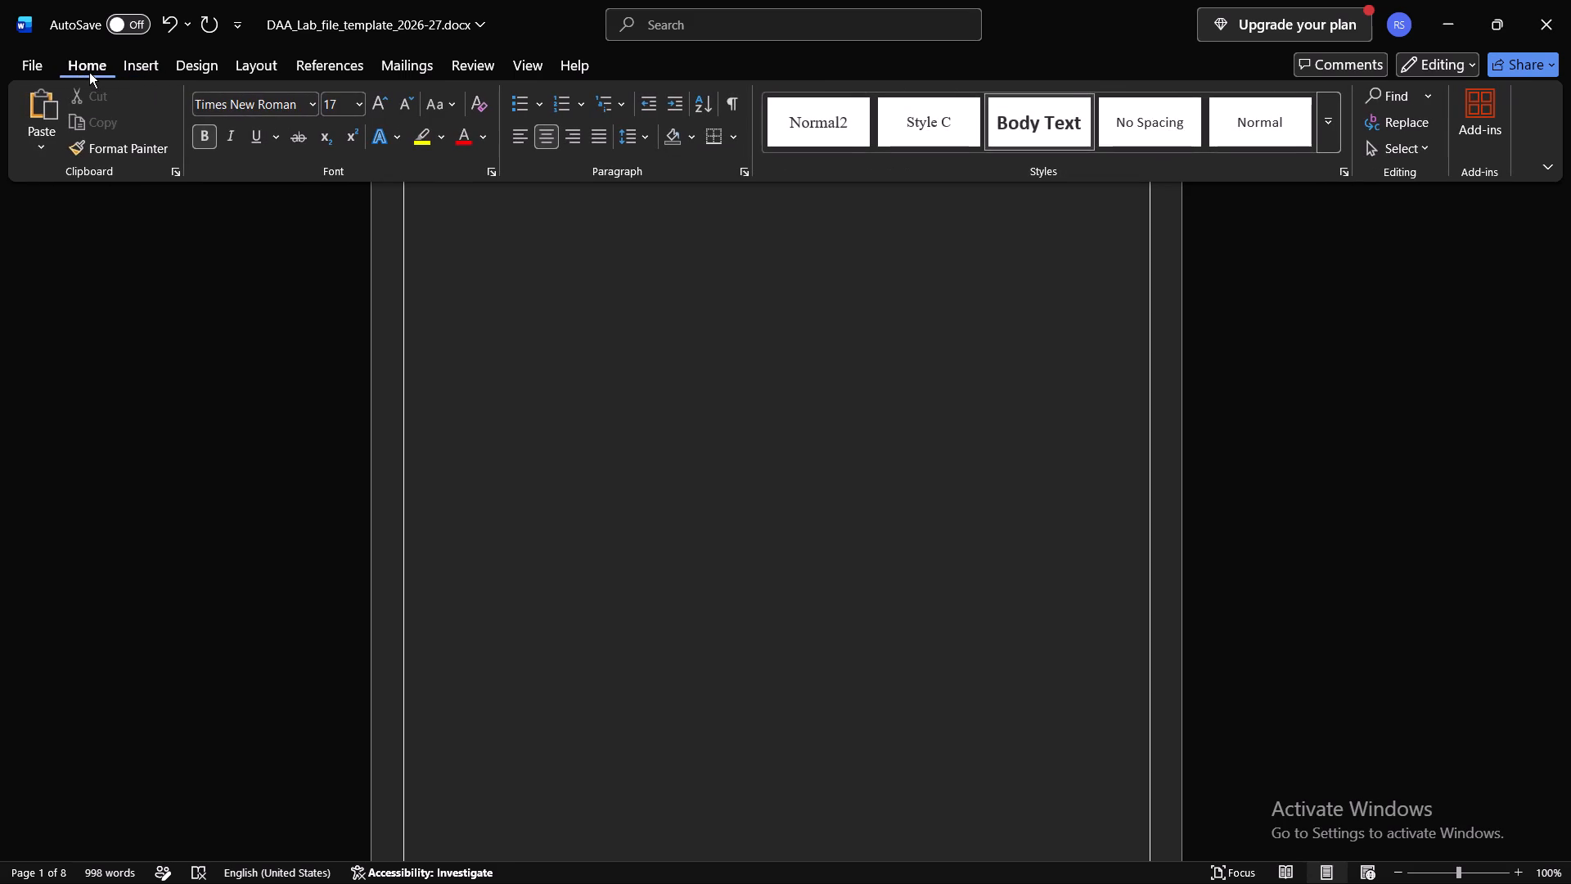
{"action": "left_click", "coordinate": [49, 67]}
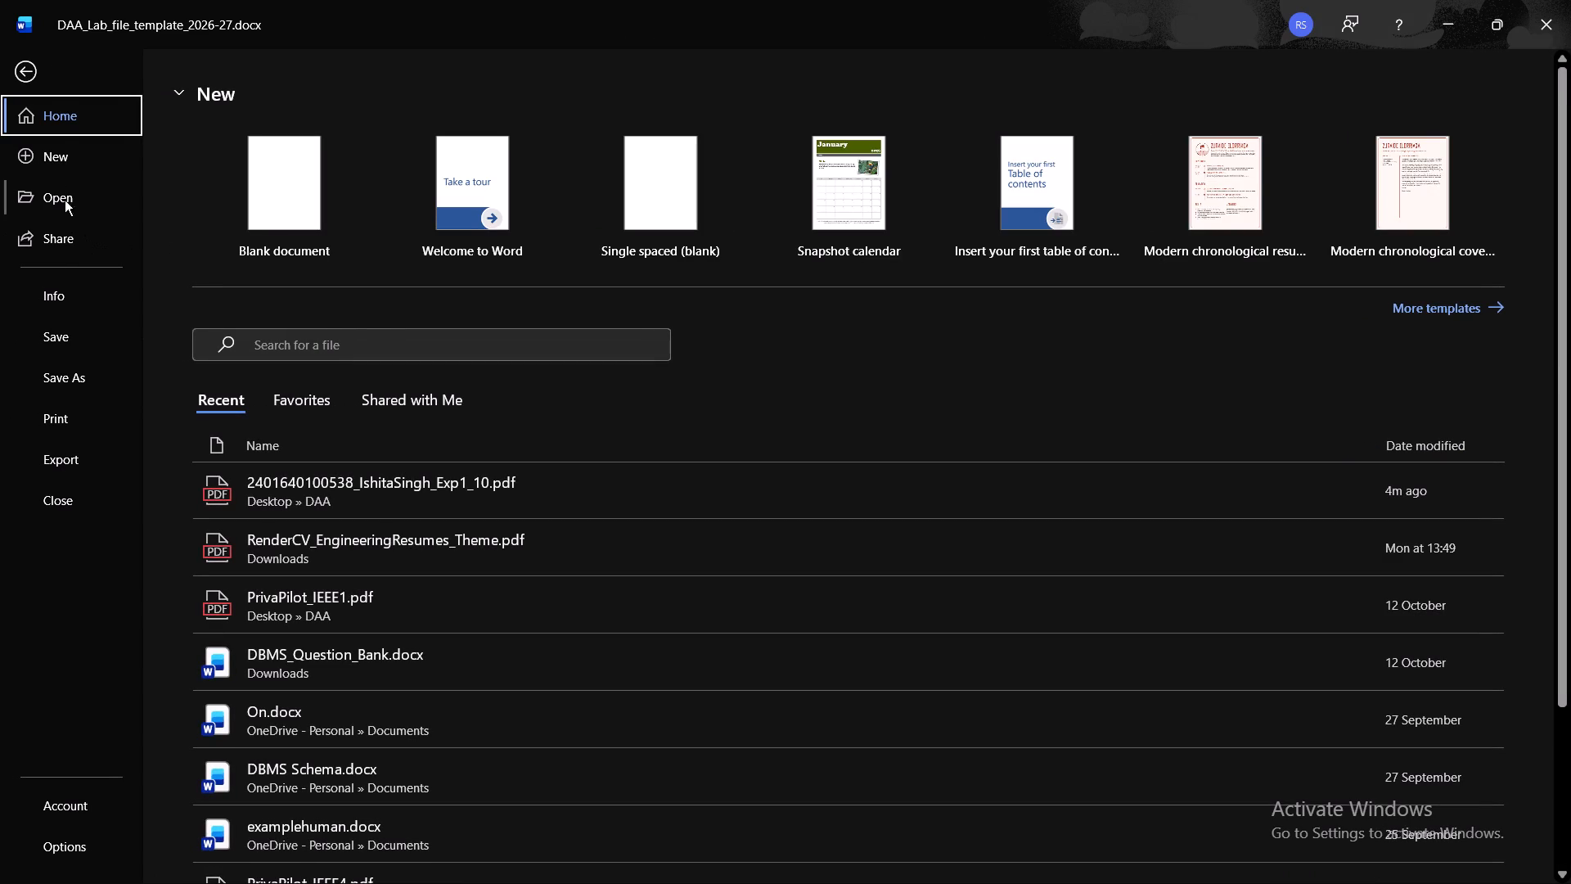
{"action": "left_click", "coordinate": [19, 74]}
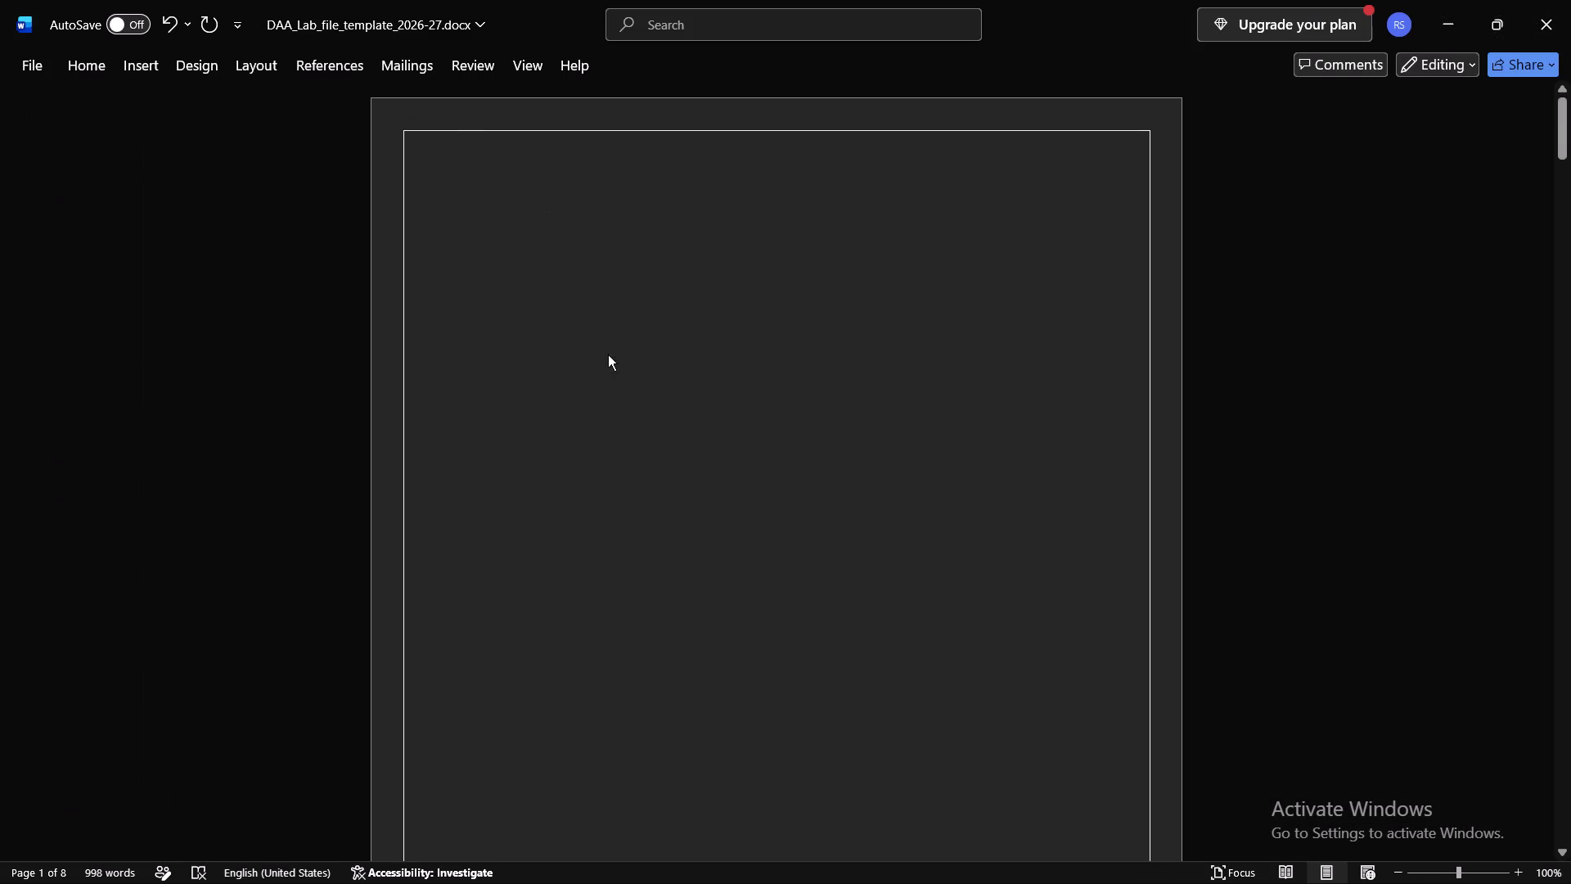
Open the footer at the end of the blank first page and check which commands are offered there.
{"action": "scroll", "coordinate": [613, 373], "scroll_direction": "down", "scroll_amount": 2}
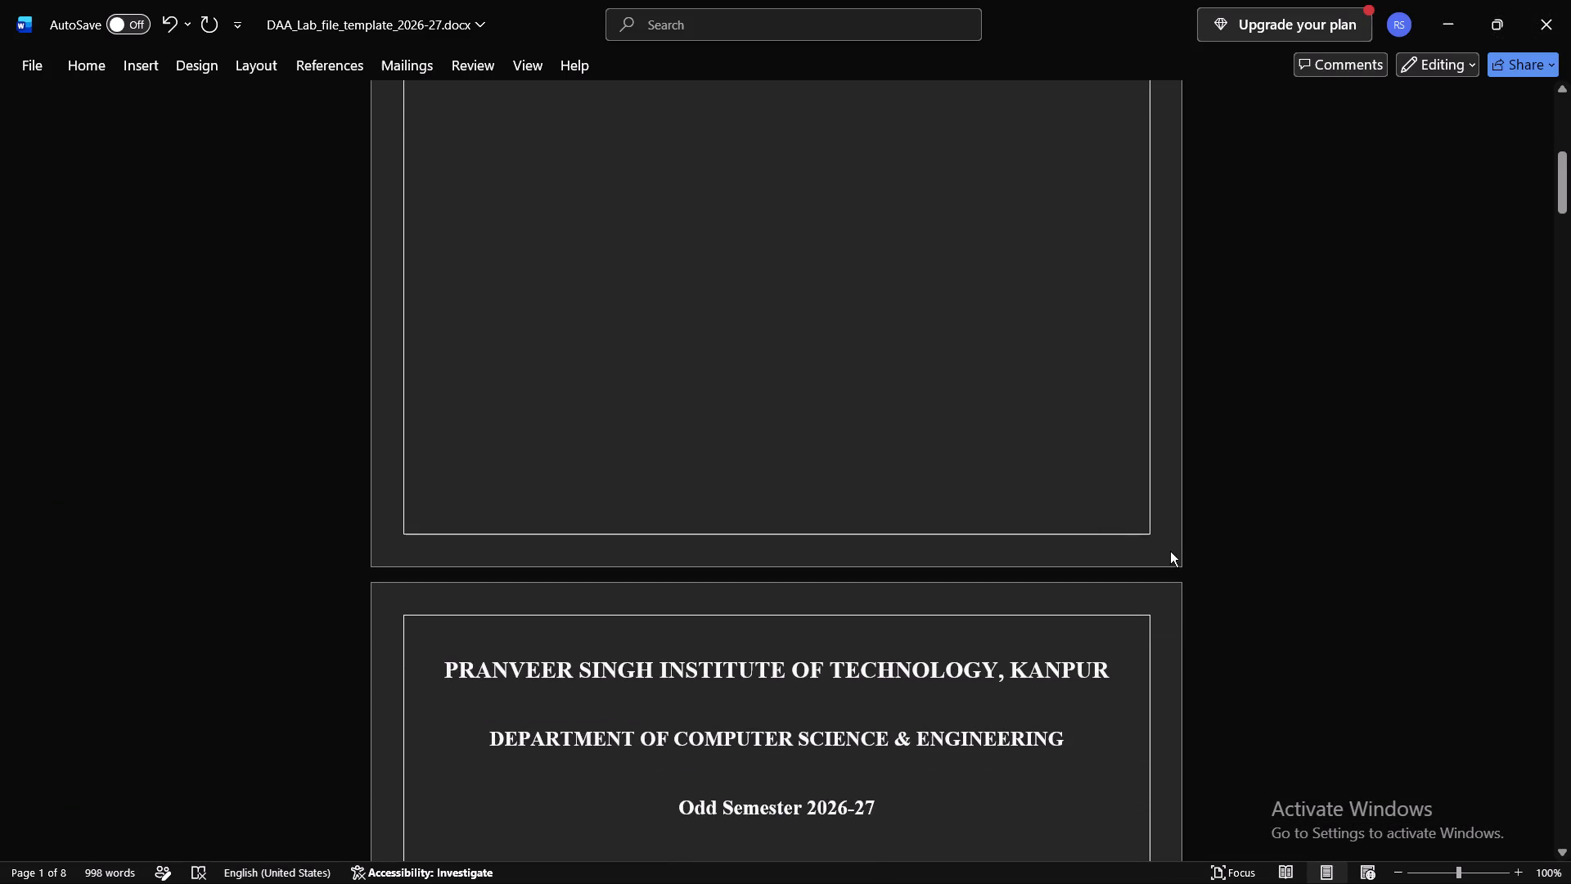
{"action": "left_click", "coordinate": [1158, 548]}
{"action": "double_click", "coordinate": [1160, 548]}
{"action": "right_click", "coordinate": [1160, 548]}
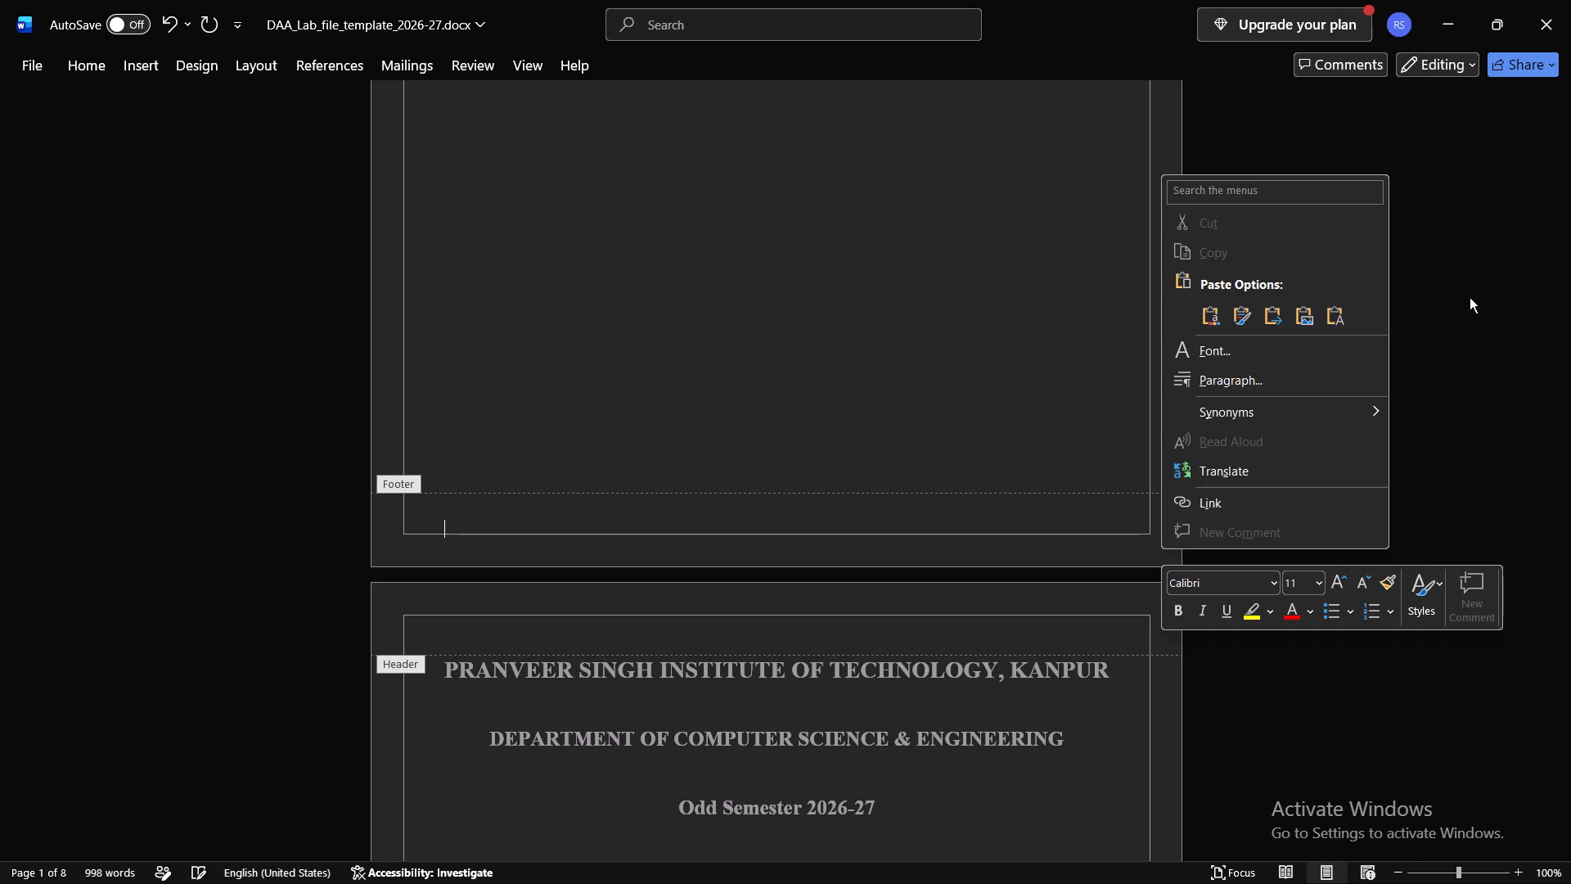
{"action": "left_click", "coordinate": [1470, 297]}
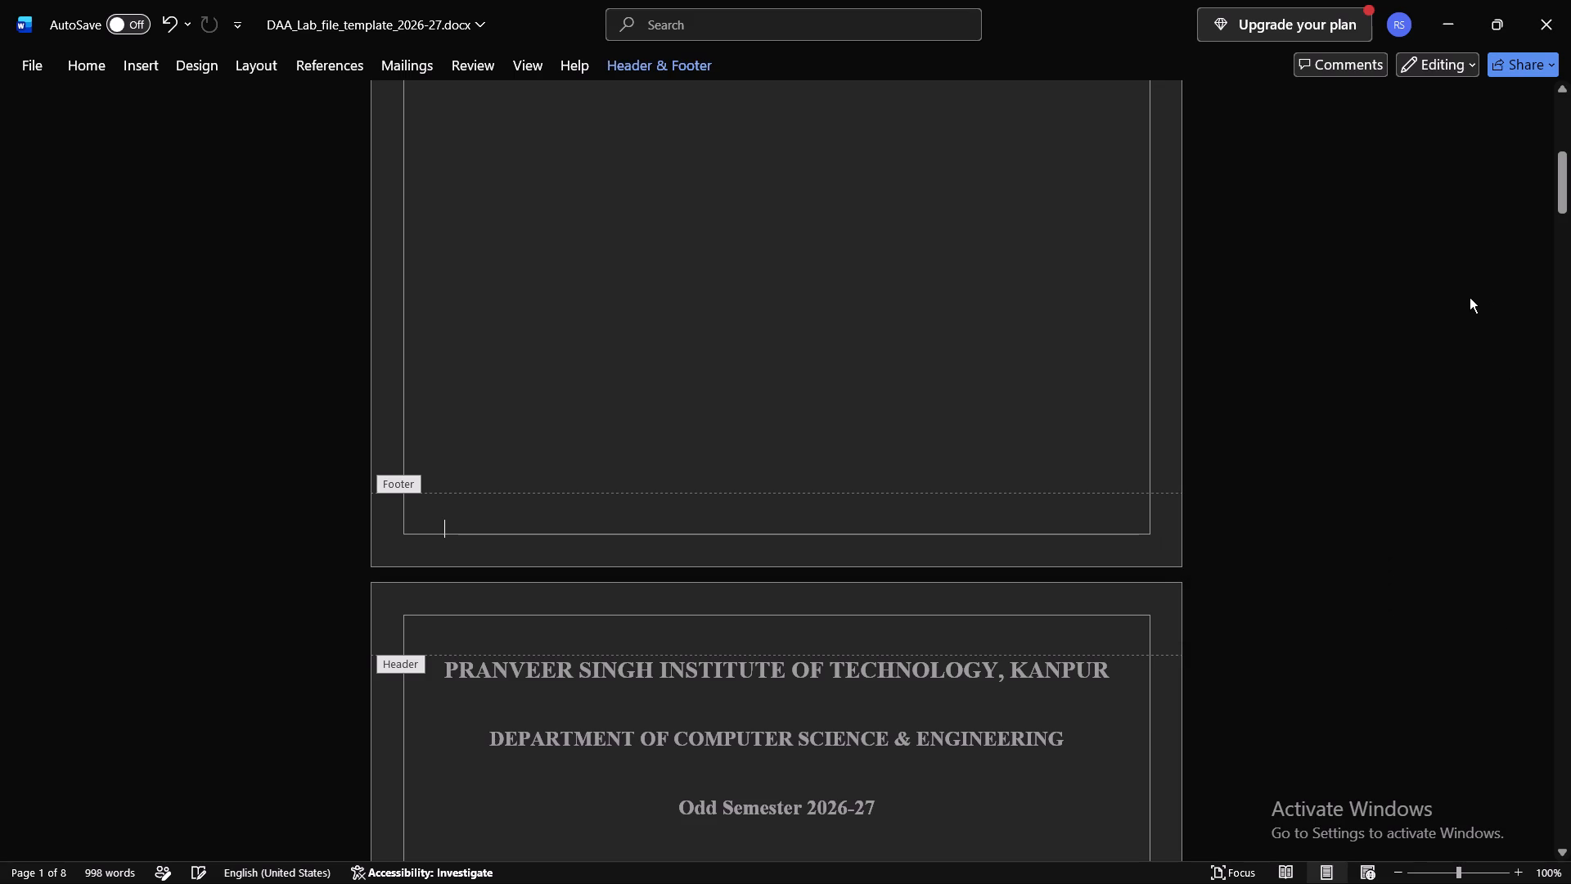
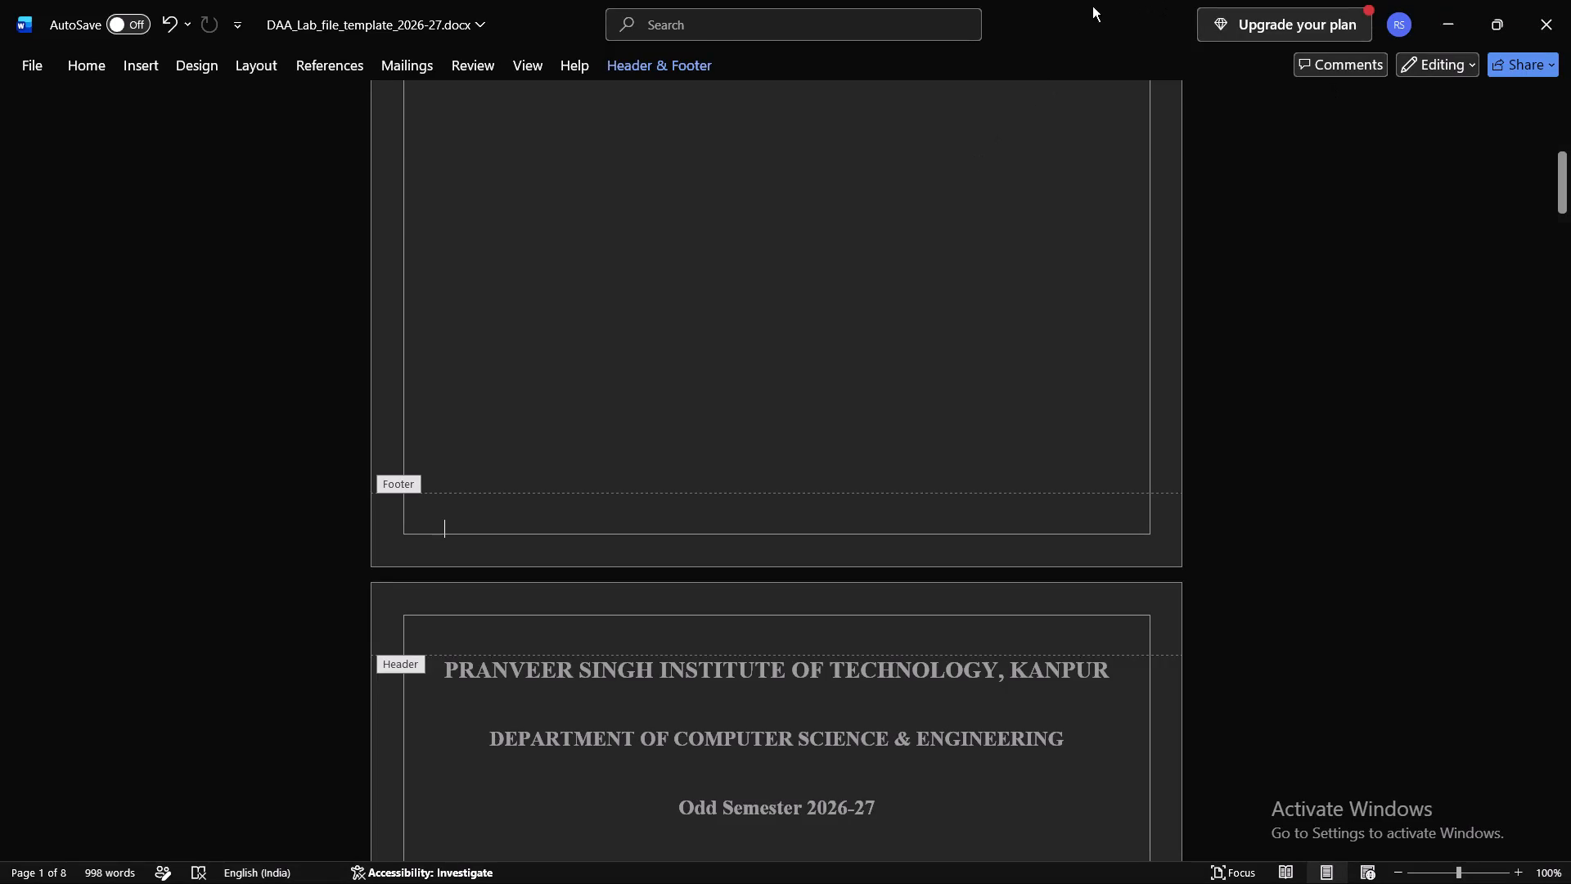
Switch to Chrome, search Google for "how to delete extra pages in word" and read the suggested methods.
{"action": "left_click_drag", "start_coordinate": [1143, 0], "coordinate": [944, 258]}
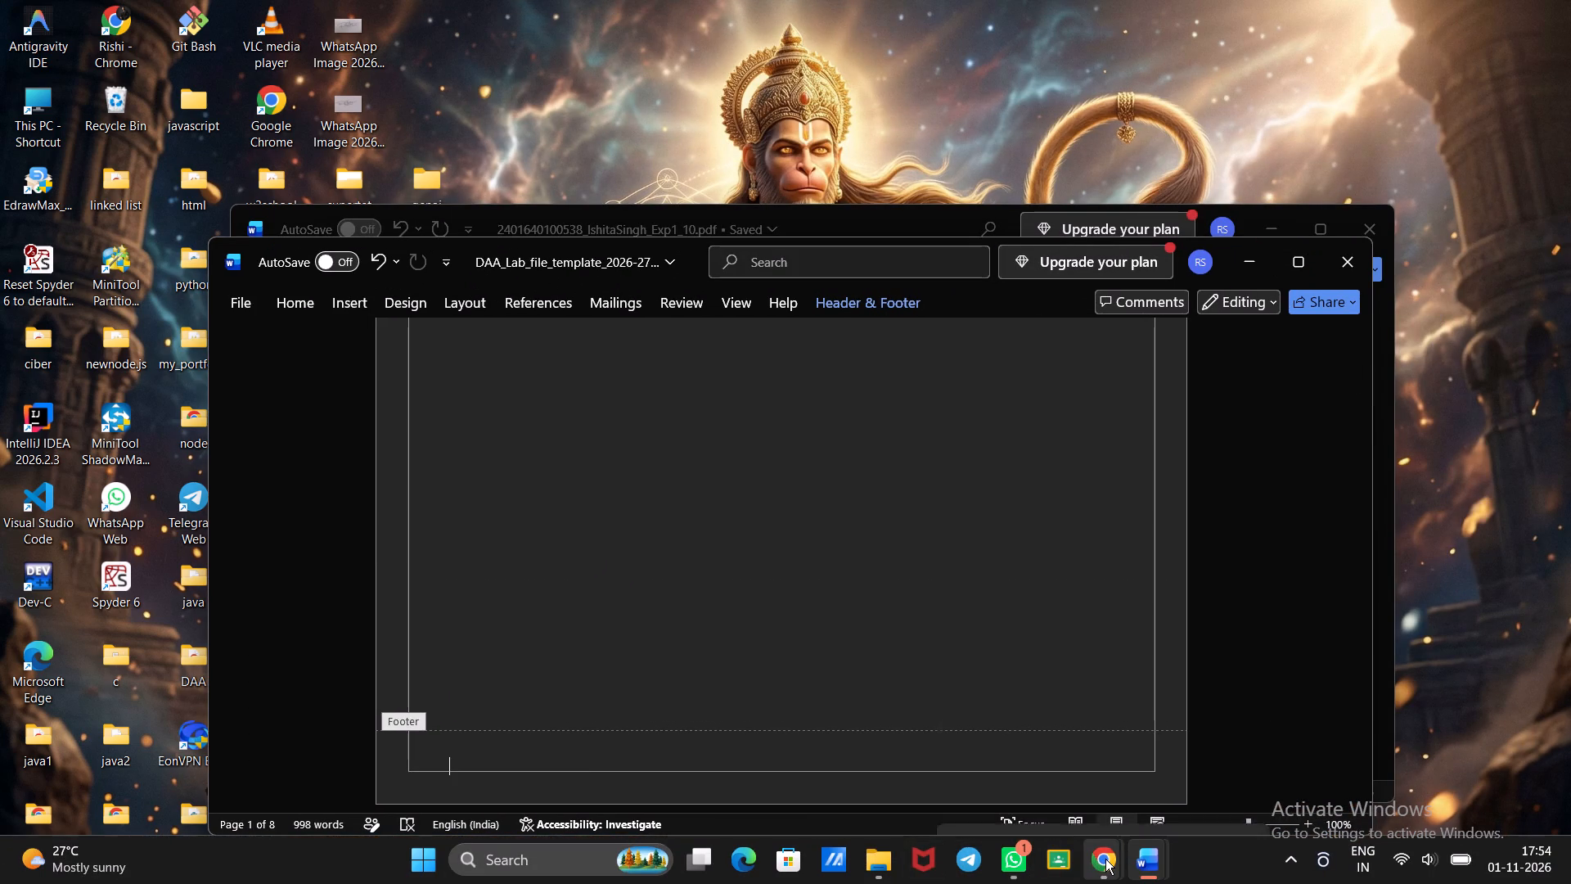
{"action": "left_click", "coordinate": [1105, 859]}
{"action": "left_click", "coordinate": [1080, 771]}
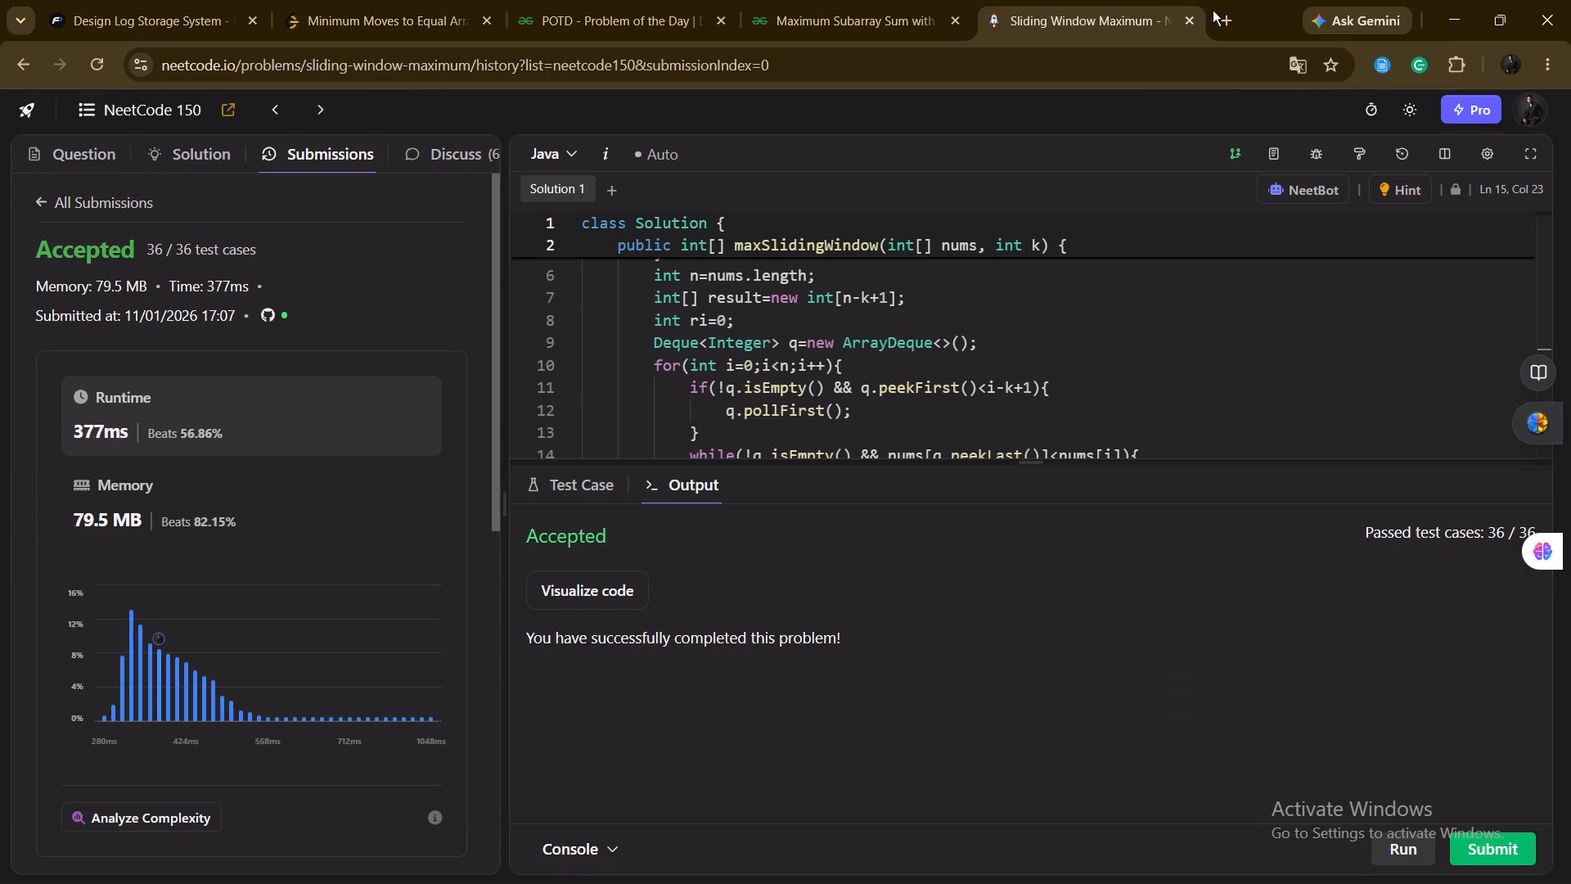
{"action": "left_click", "coordinate": [1223, 14]}
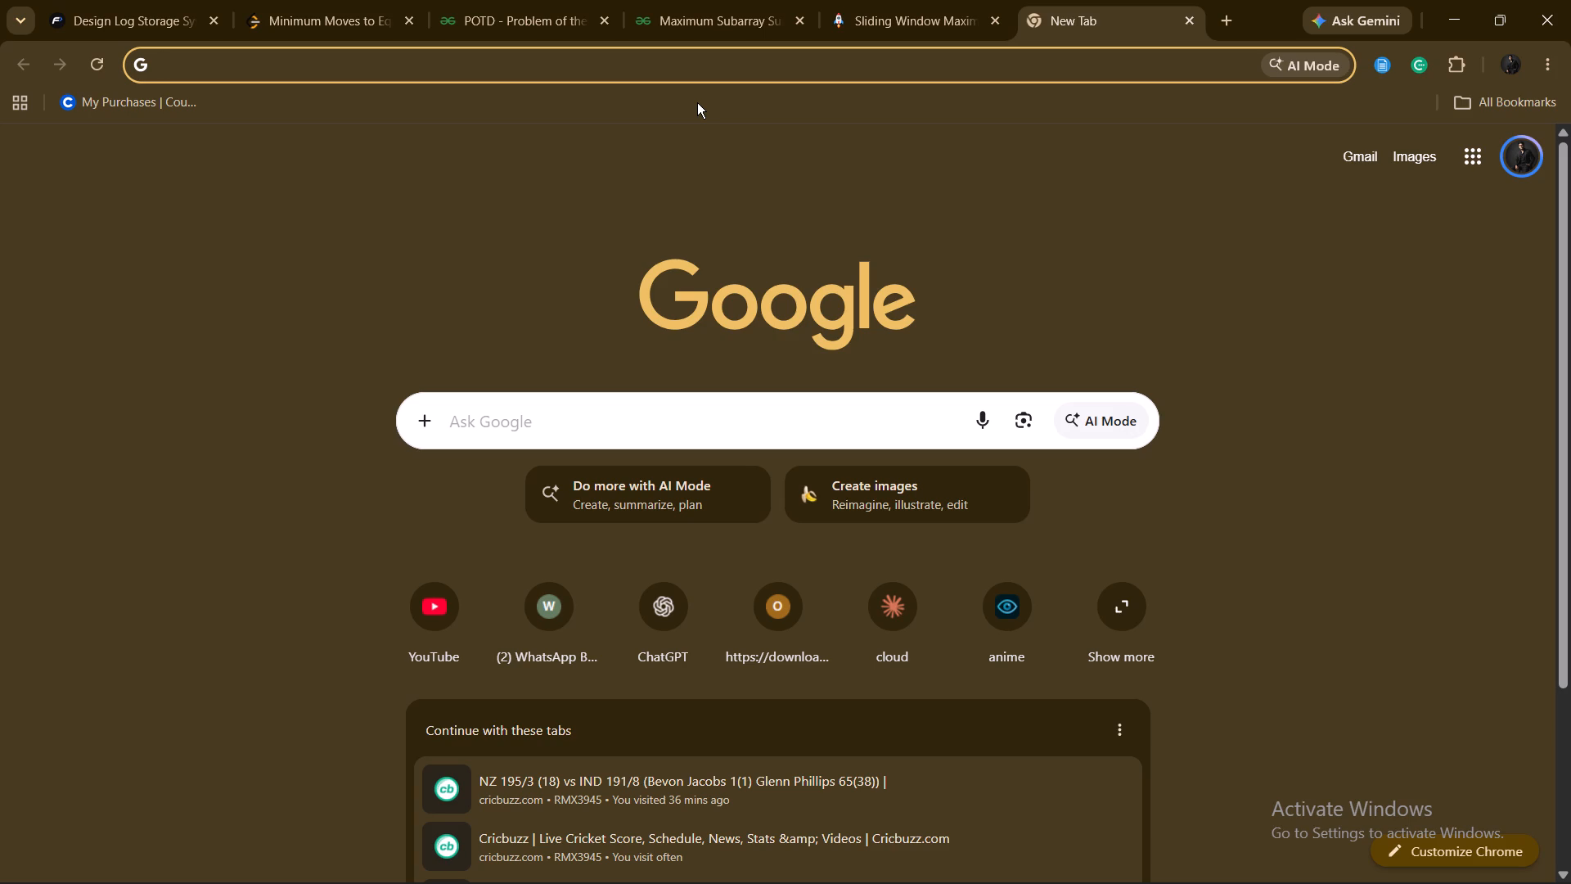
{"action": "type", "text": "how to deleete"}
{"action": "key", "text": "space"}
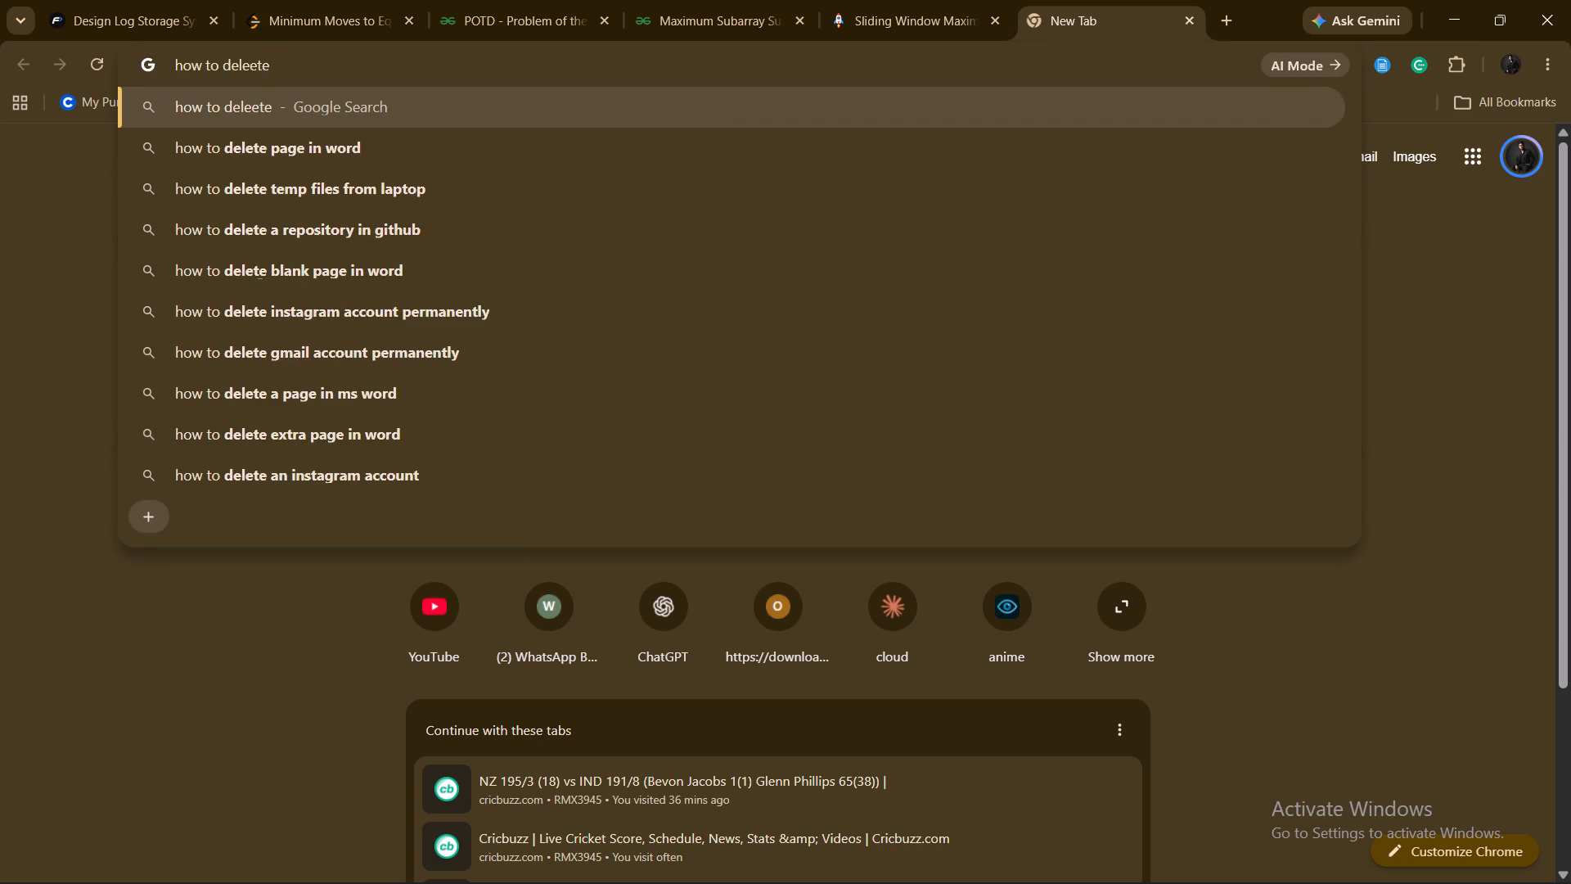
{"action": "type", "text": "ex"}
{"action": "type", "text": "tra pages"}
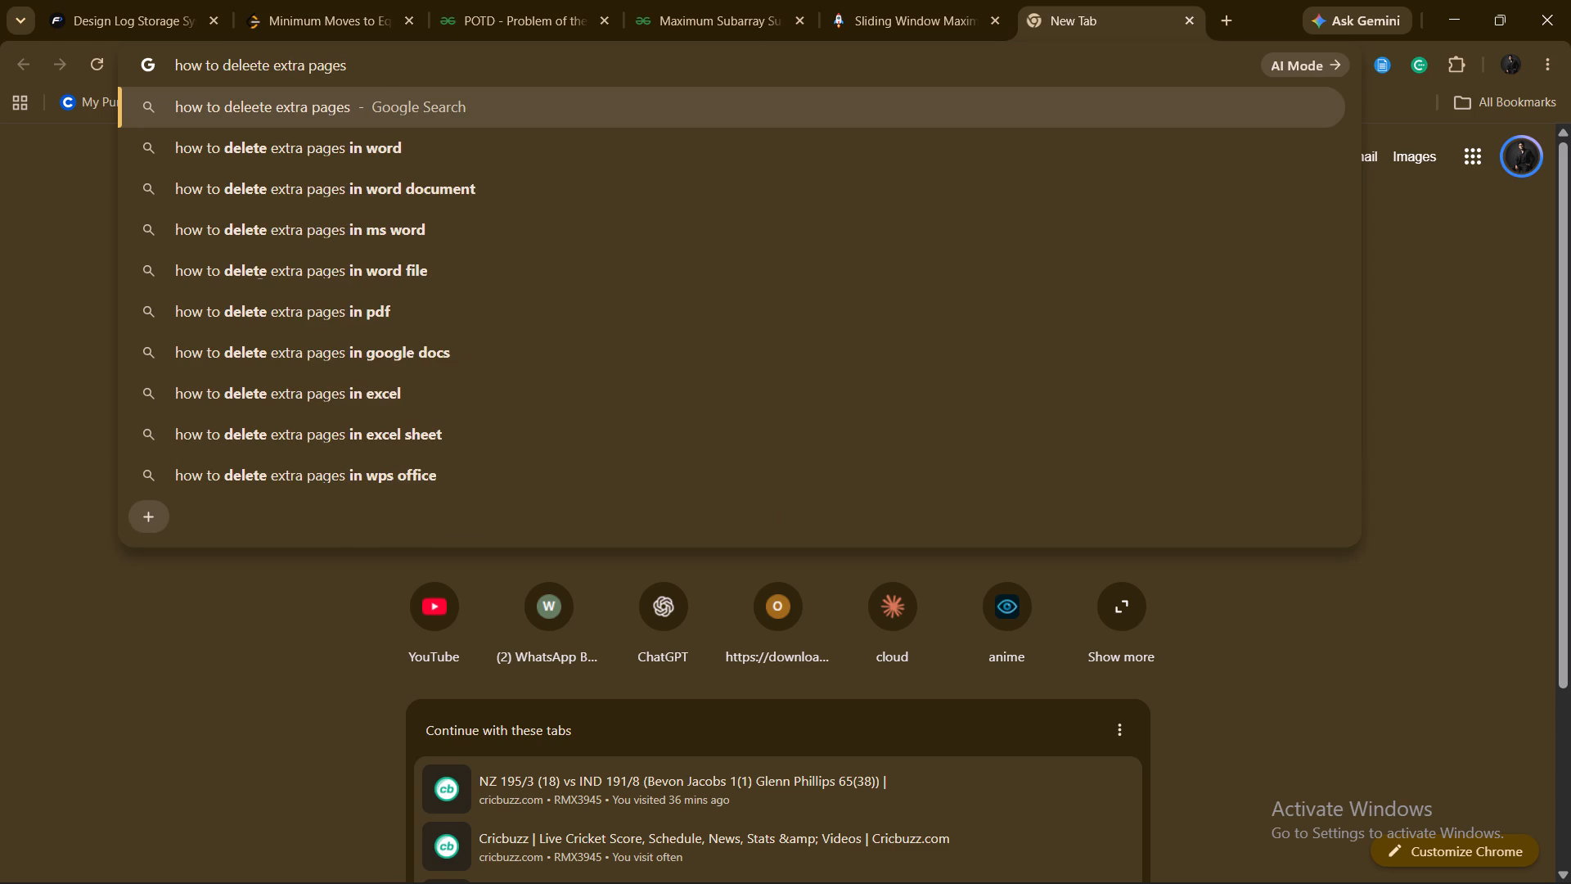
{"action": "key", "text": "Down"}
{"action": "key", "text": "Return"}
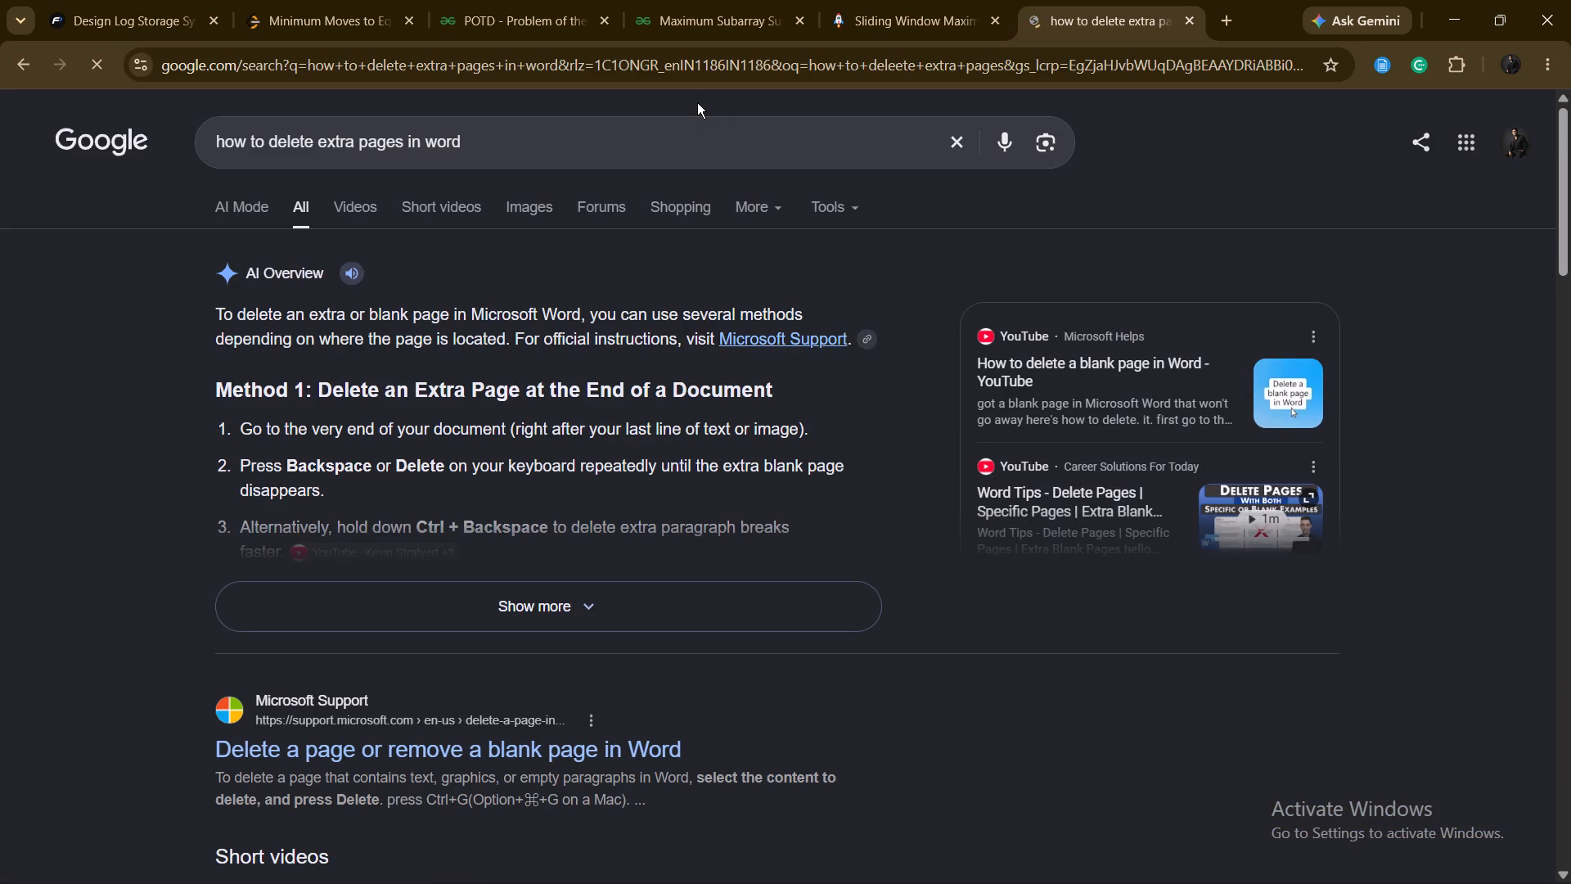
{"action": "left_click", "coordinate": [535, 605]}
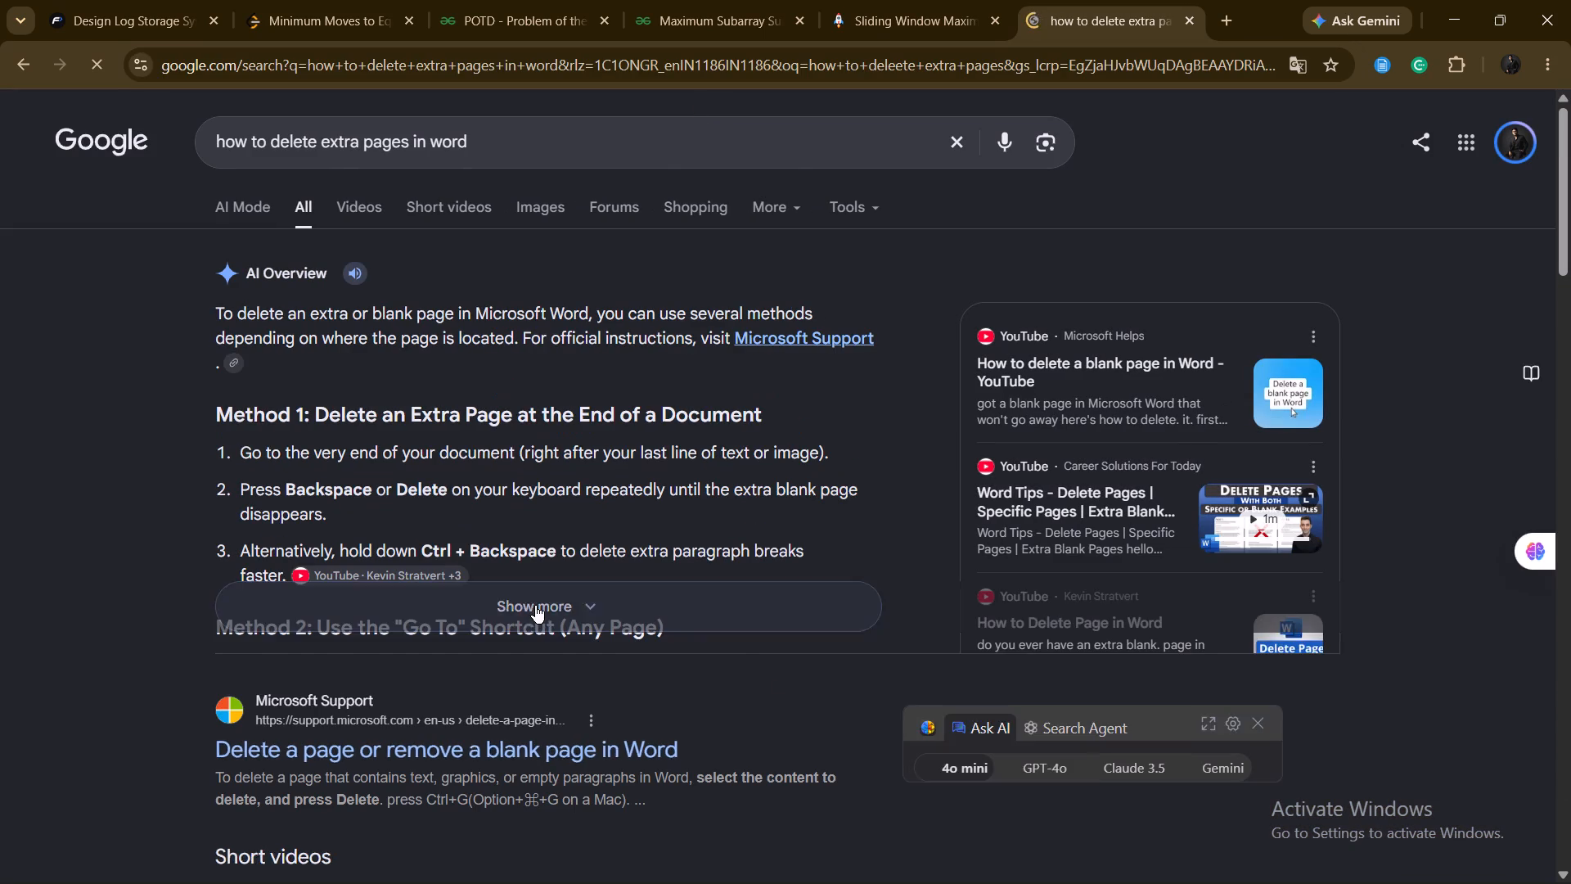
{"action": "scroll", "coordinate": [535, 605], "scroll_direction": "down", "scroll_amount": 1}
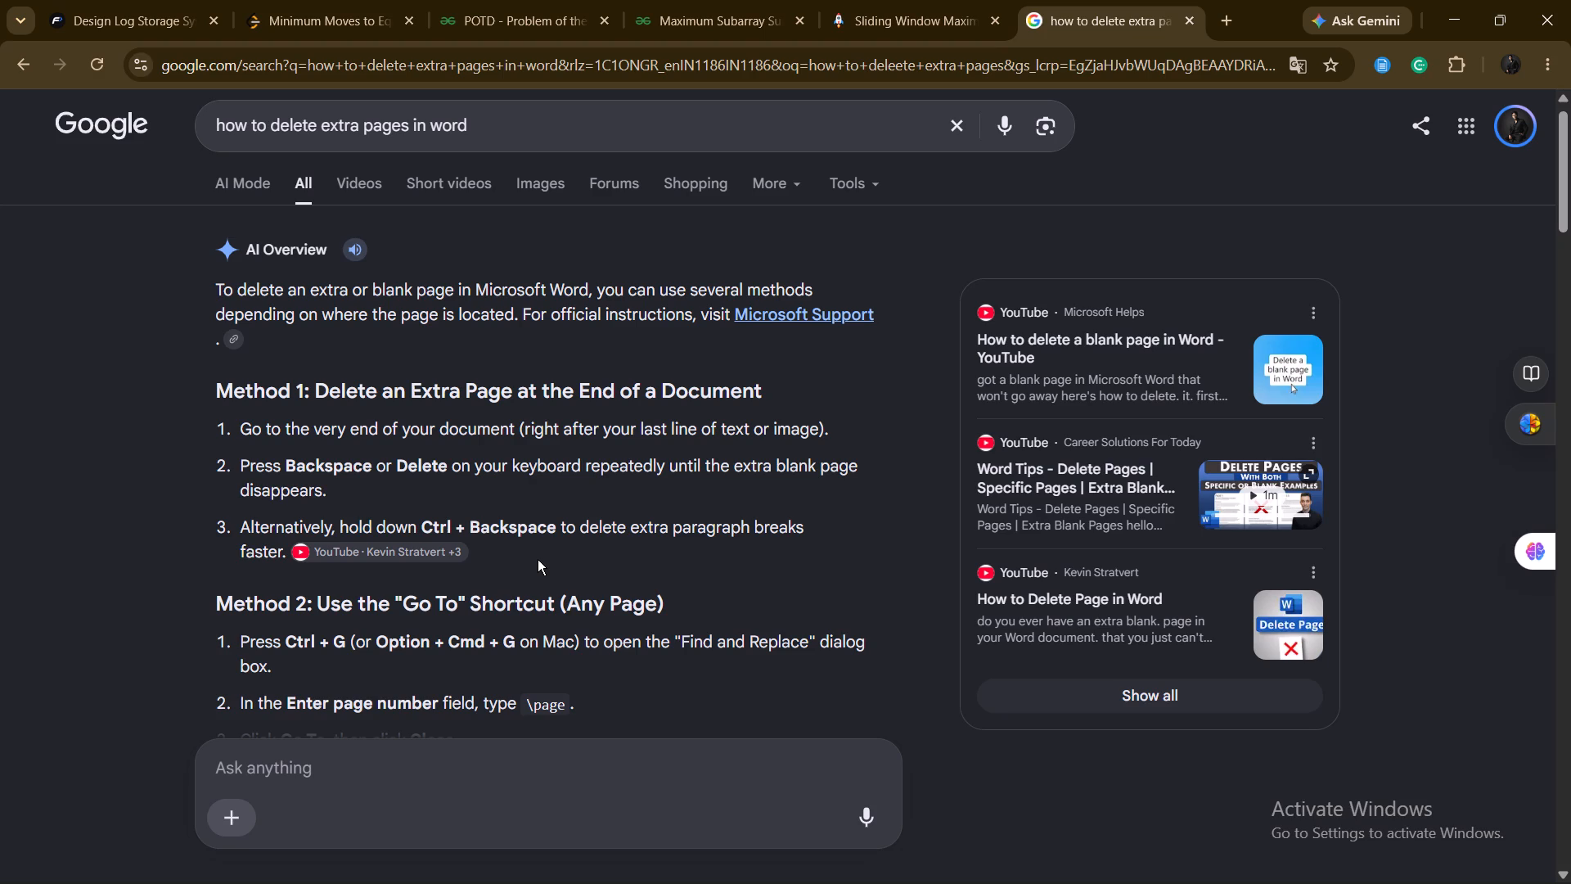
{"action": "scroll", "coordinate": [538, 559], "scroll_direction": "down", "scroll_amount": 1}
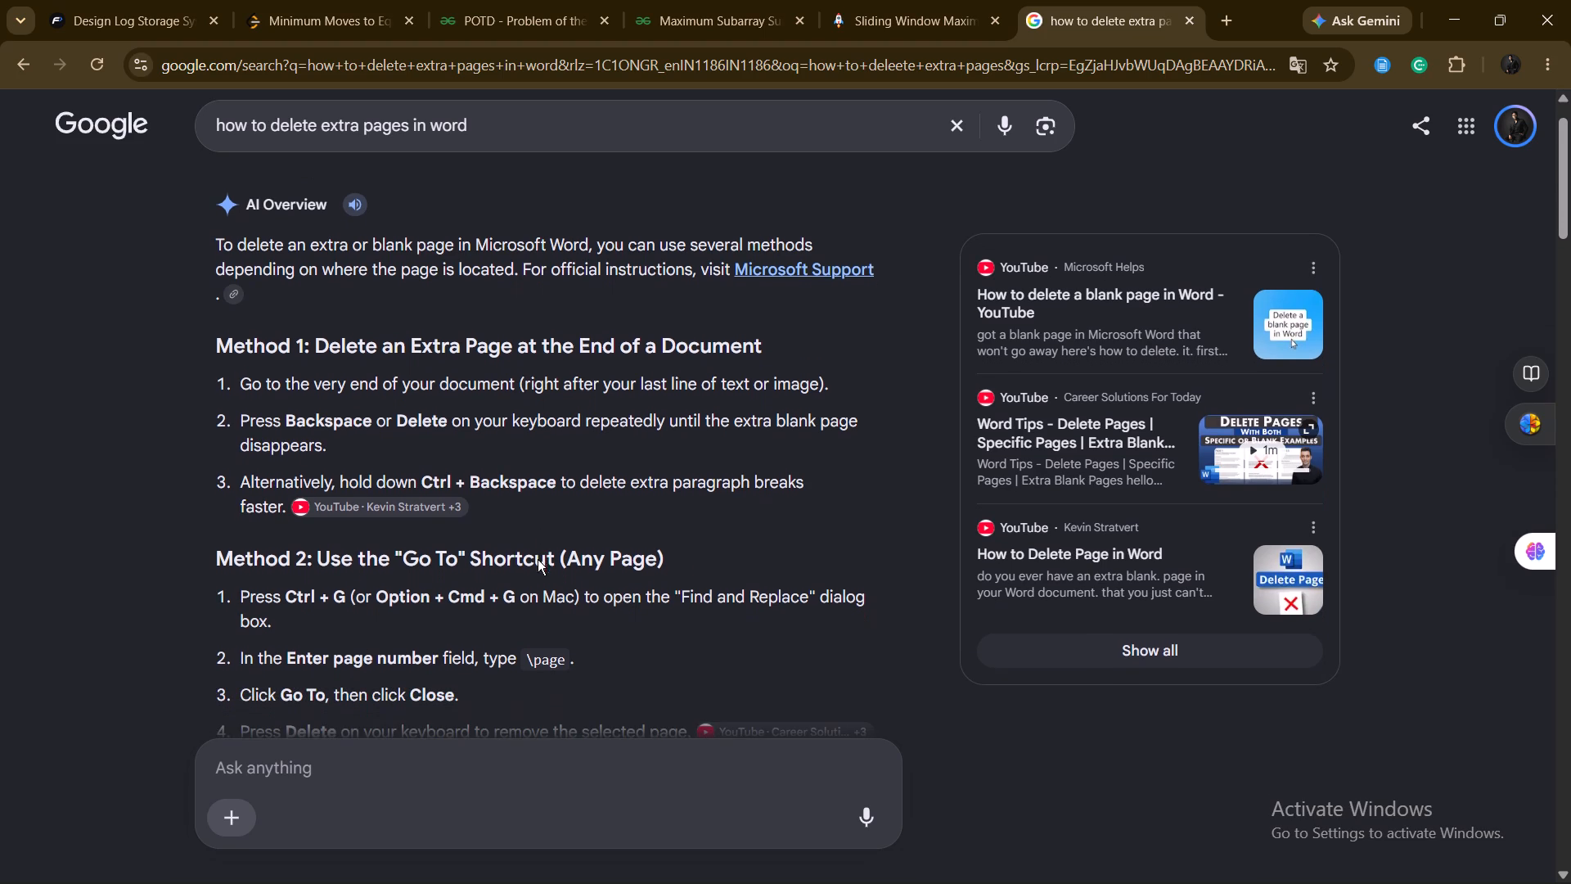
{"action": "scroll", "coordinate": [538, 559], "scroll_direction": "down", "scroll_amount": 1}
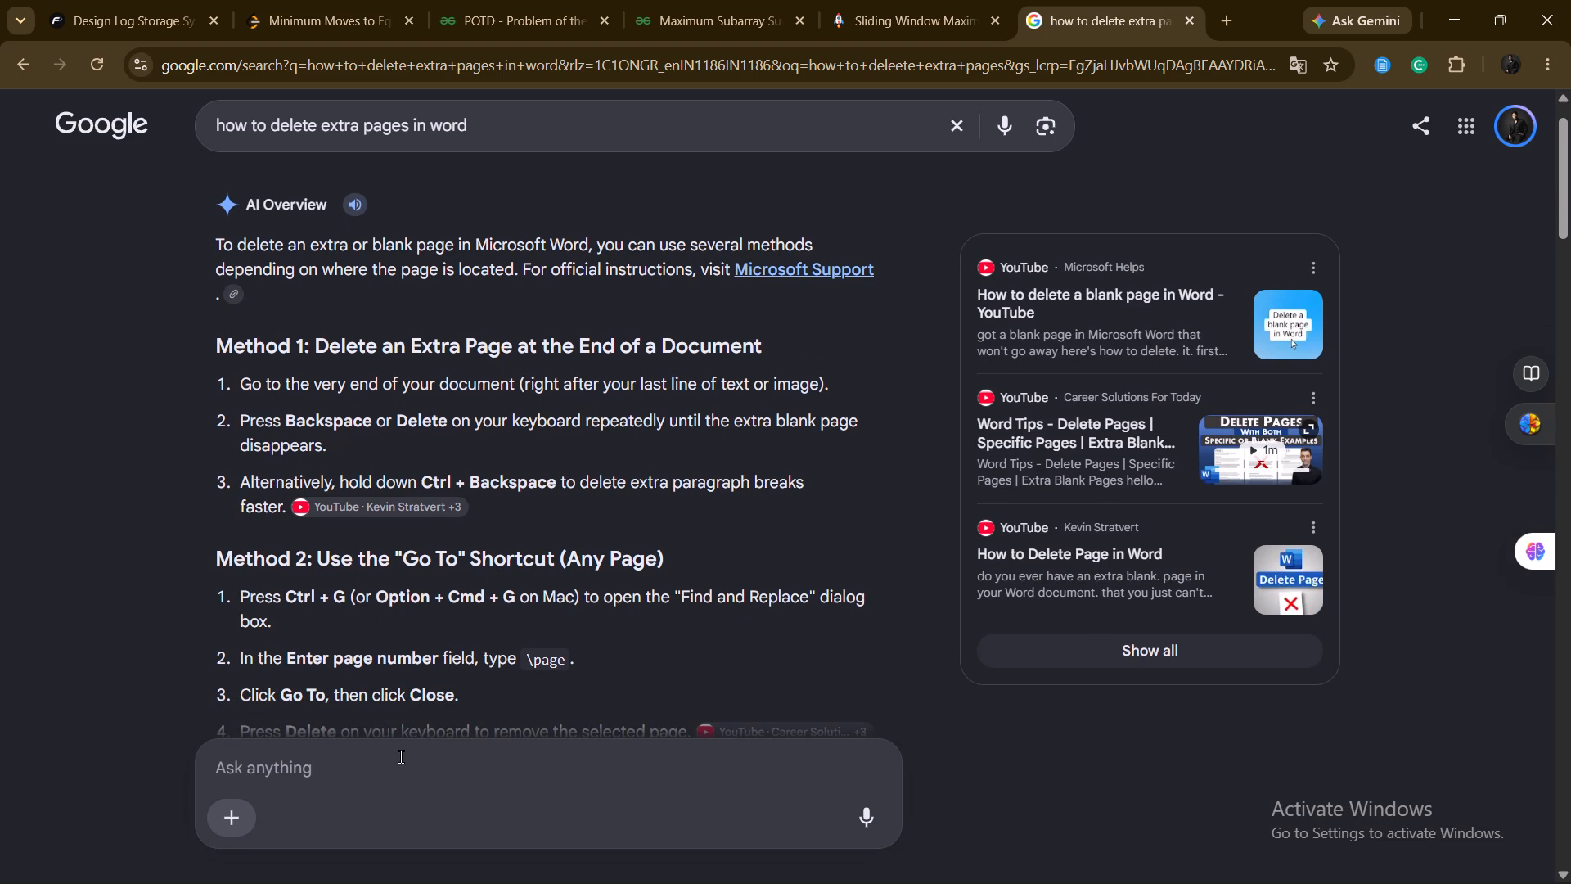
Ask the follow-up question "full extra page" below the search overview and read the answer.
{"action": "left_click", "coordinate": [401, 757]}
{"action": "type", "text": "full extra page"}
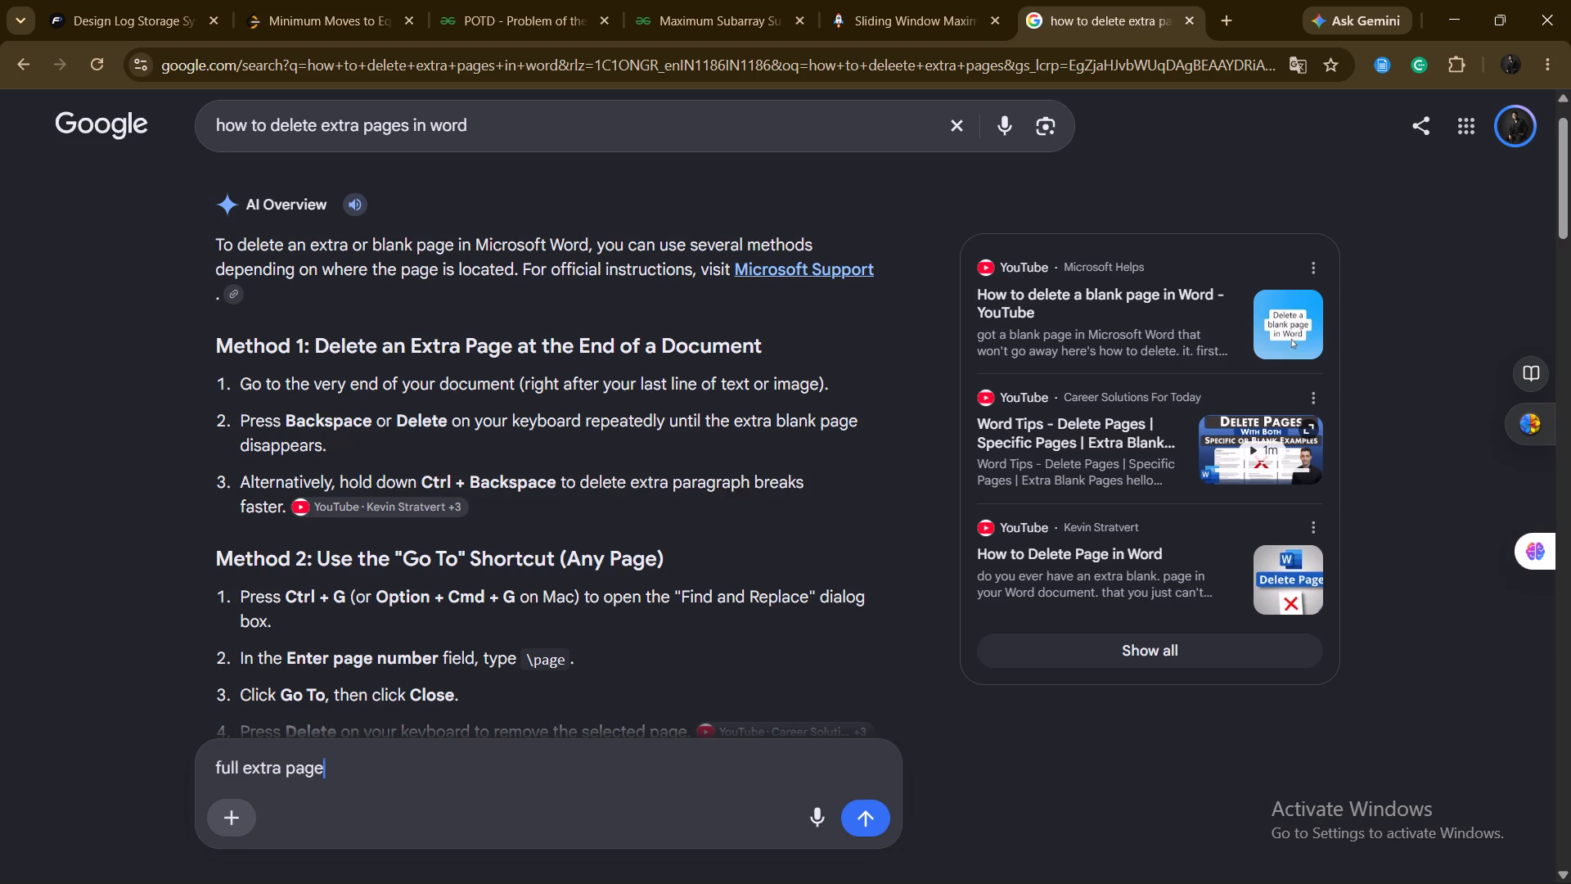
{"action": "key", "text": "Return"}
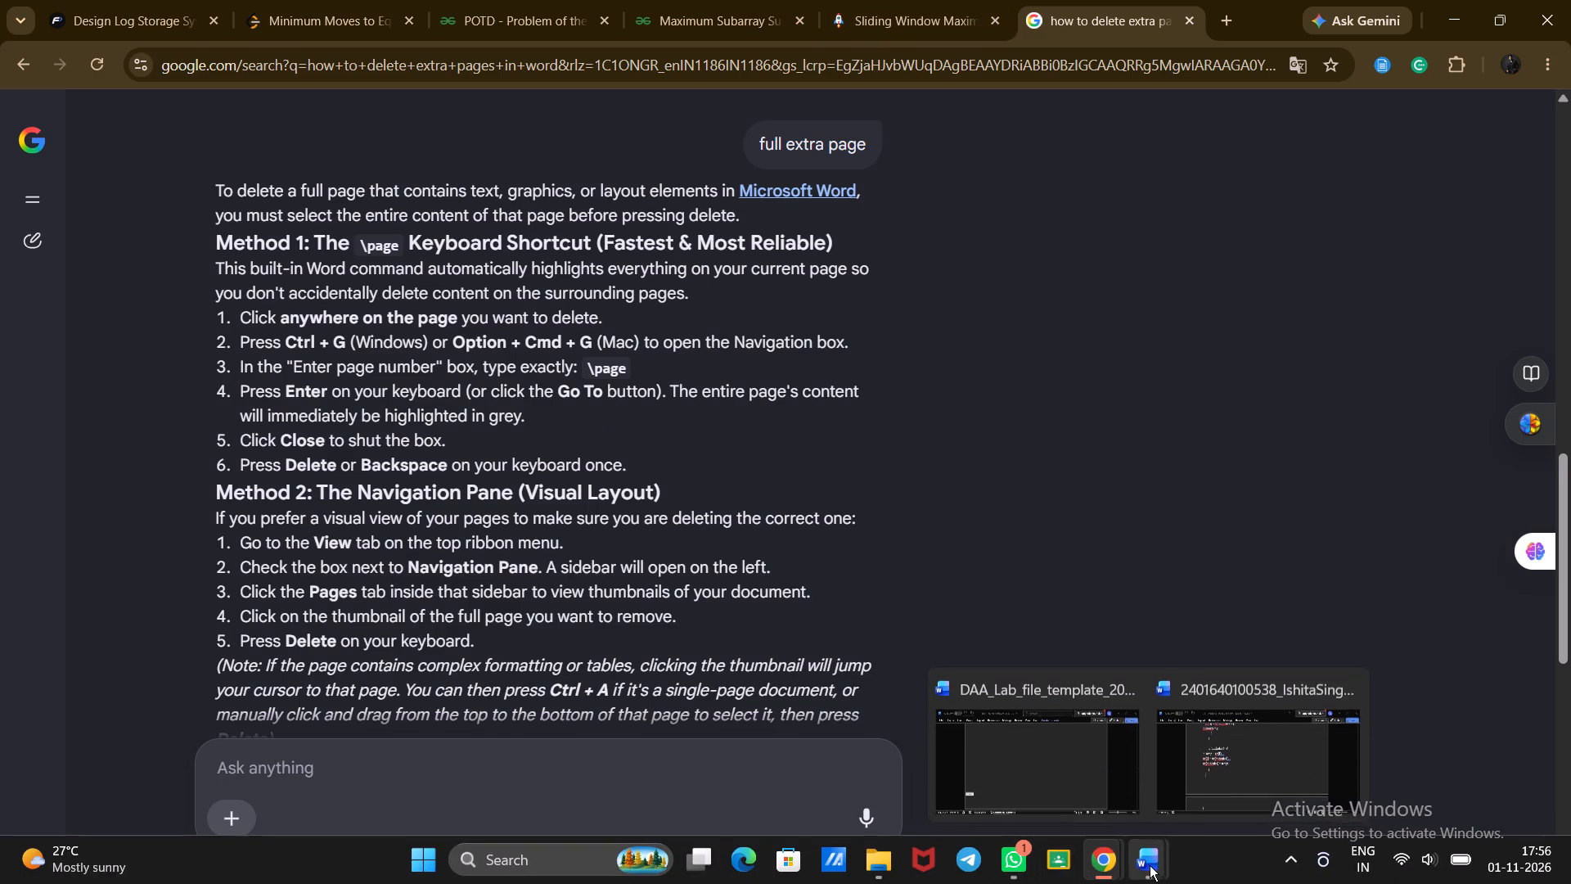
Switch back to the DAA_Lab_file_template_2026-27 document in Word and maximize its window.
{"action": "left_click", "coordinate": [1044, 767]}
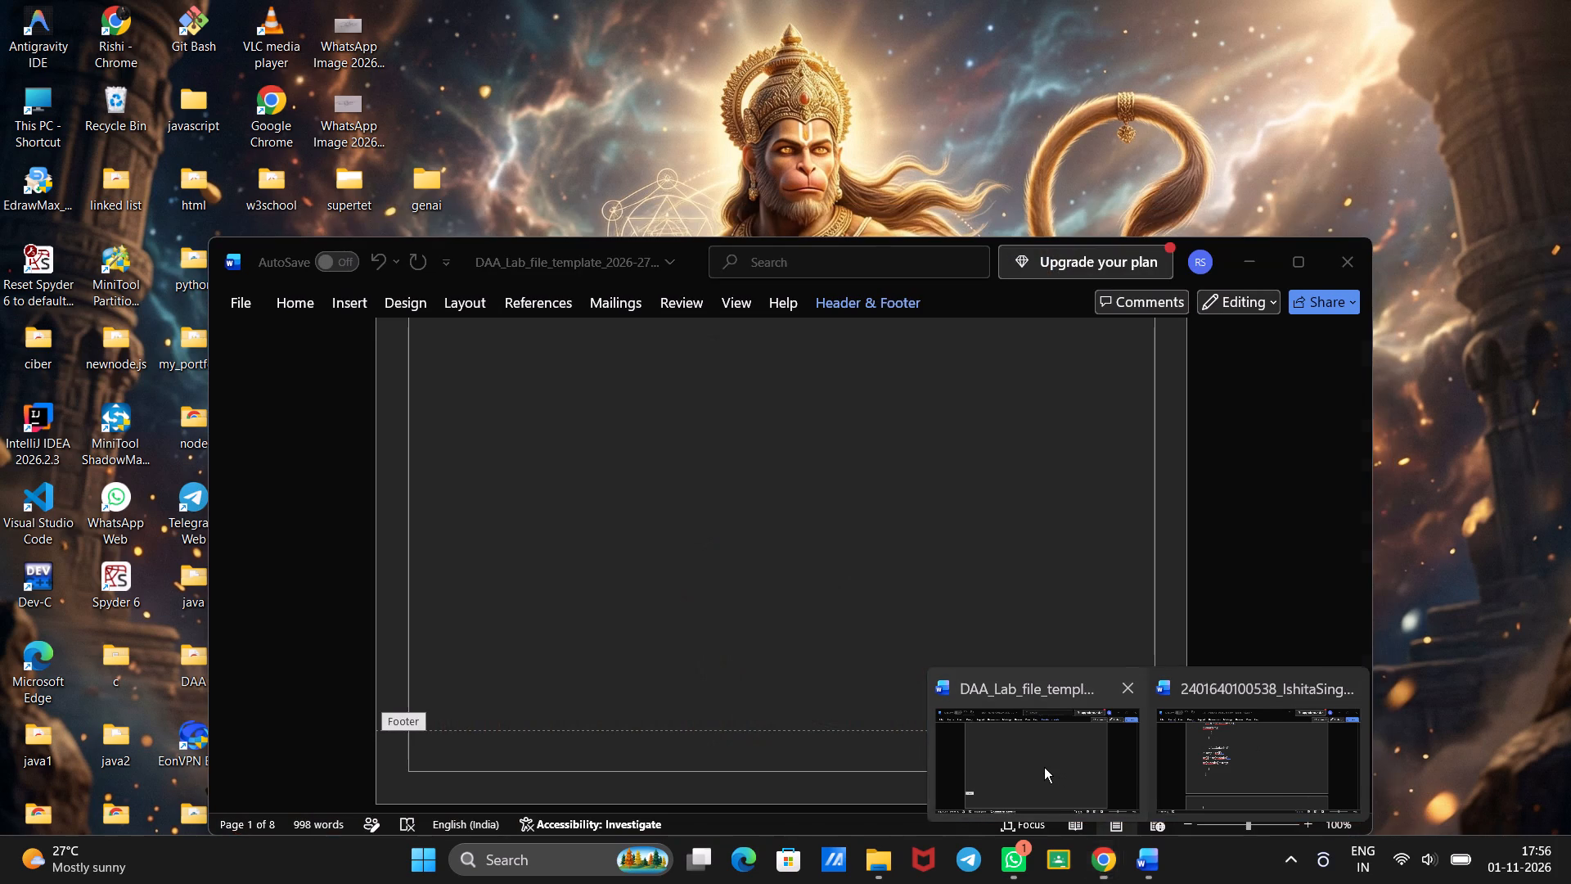
{"action": "left_click", "coordinate": [749, 533]}
{"action": "right_click", "coordinate": [749, 533]}
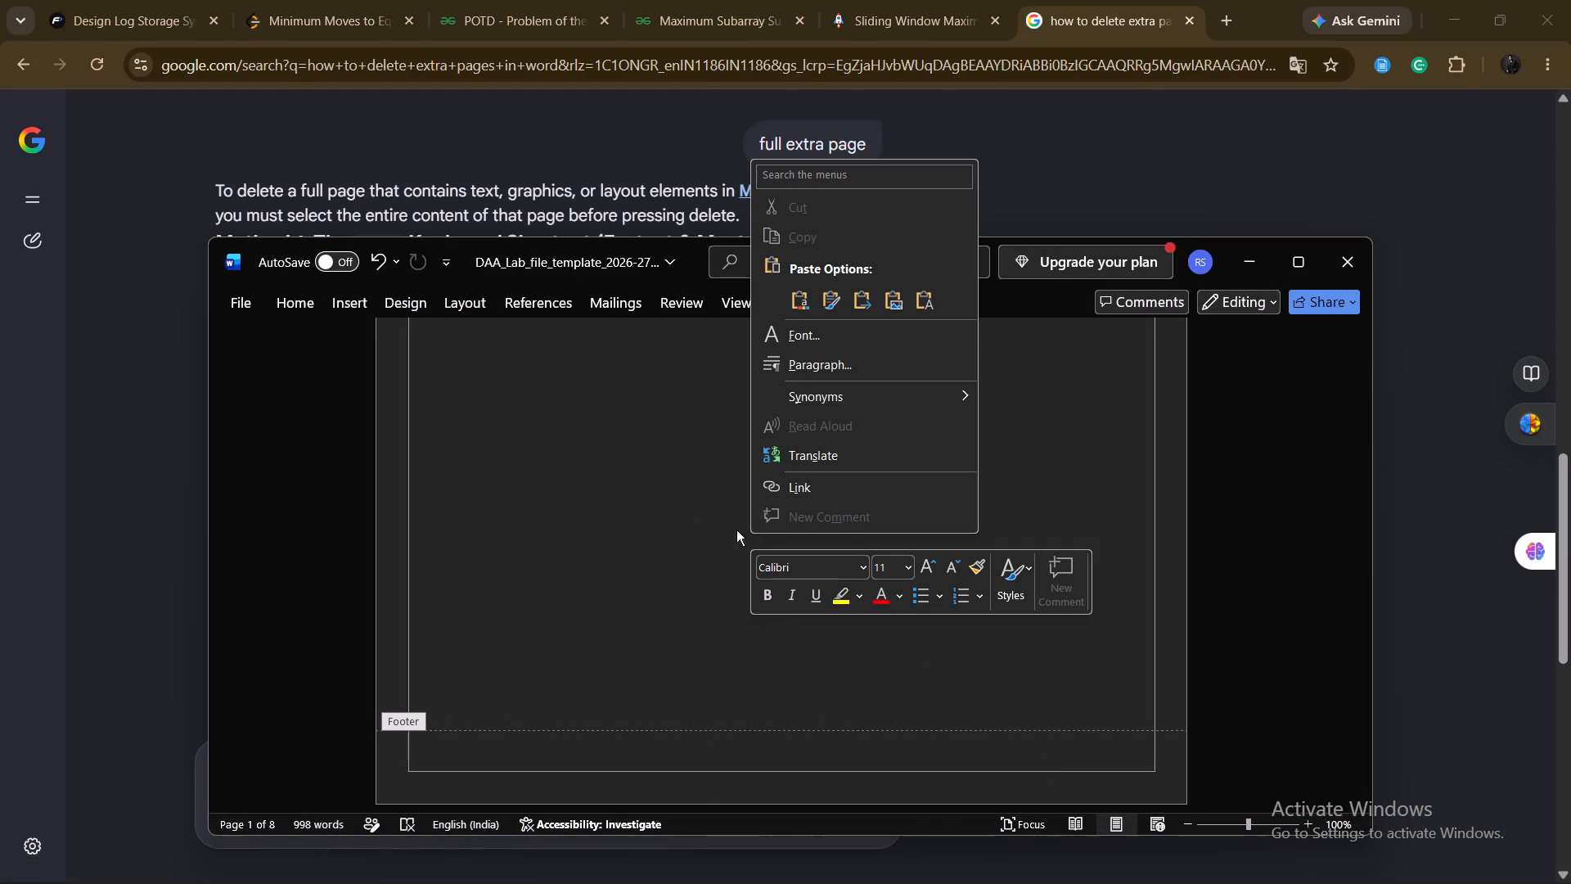
{"action": "left_click", "coordinate": [634, 484]}
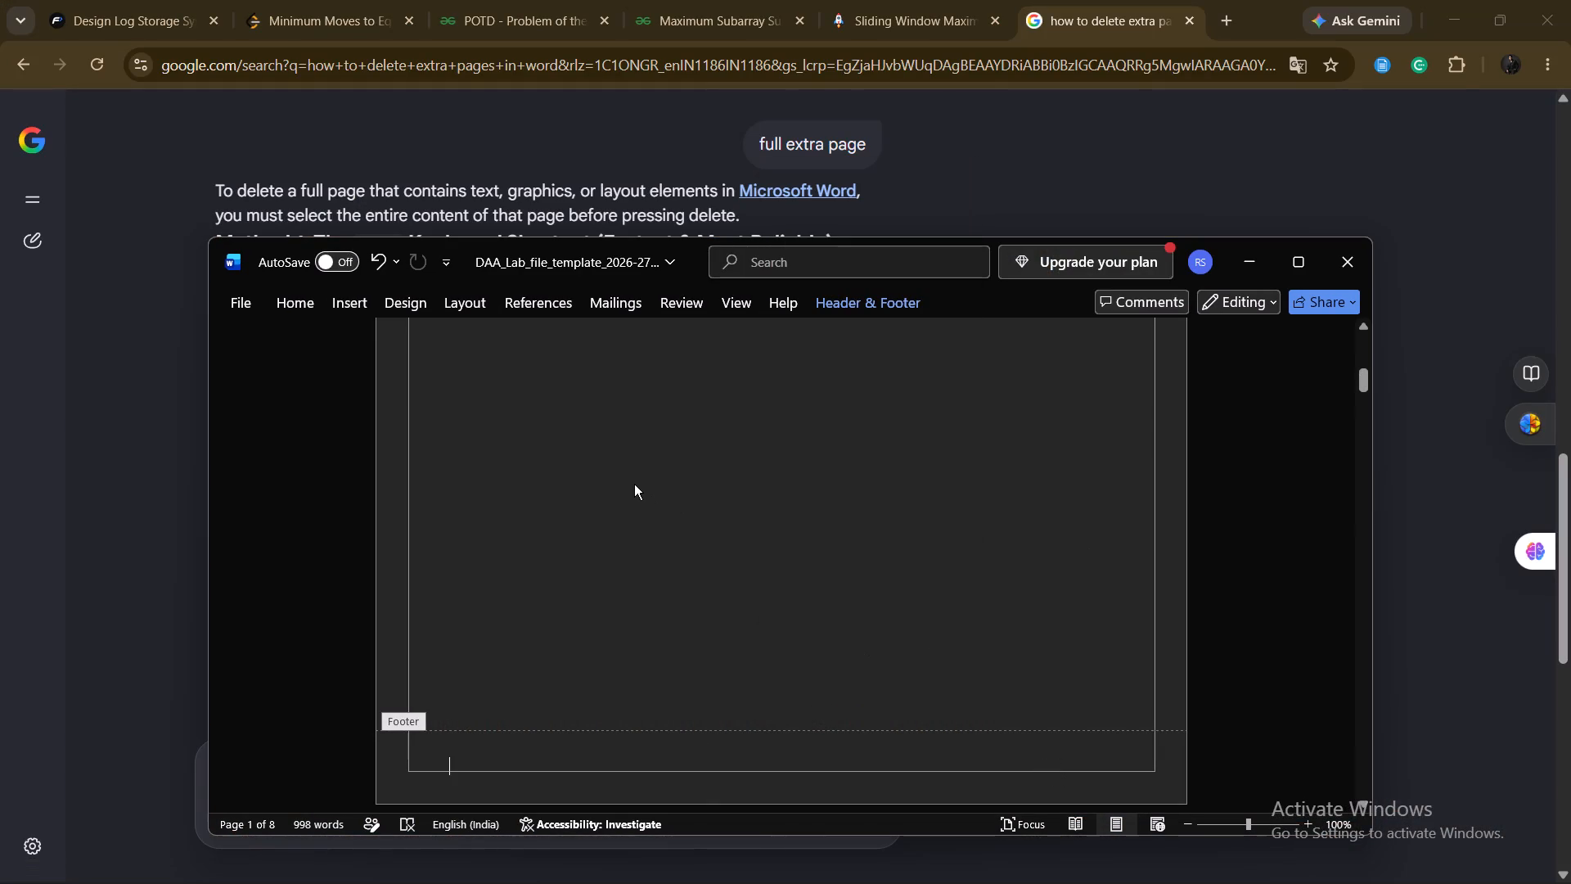
{"action": "key", "text": "ctrl+g"}
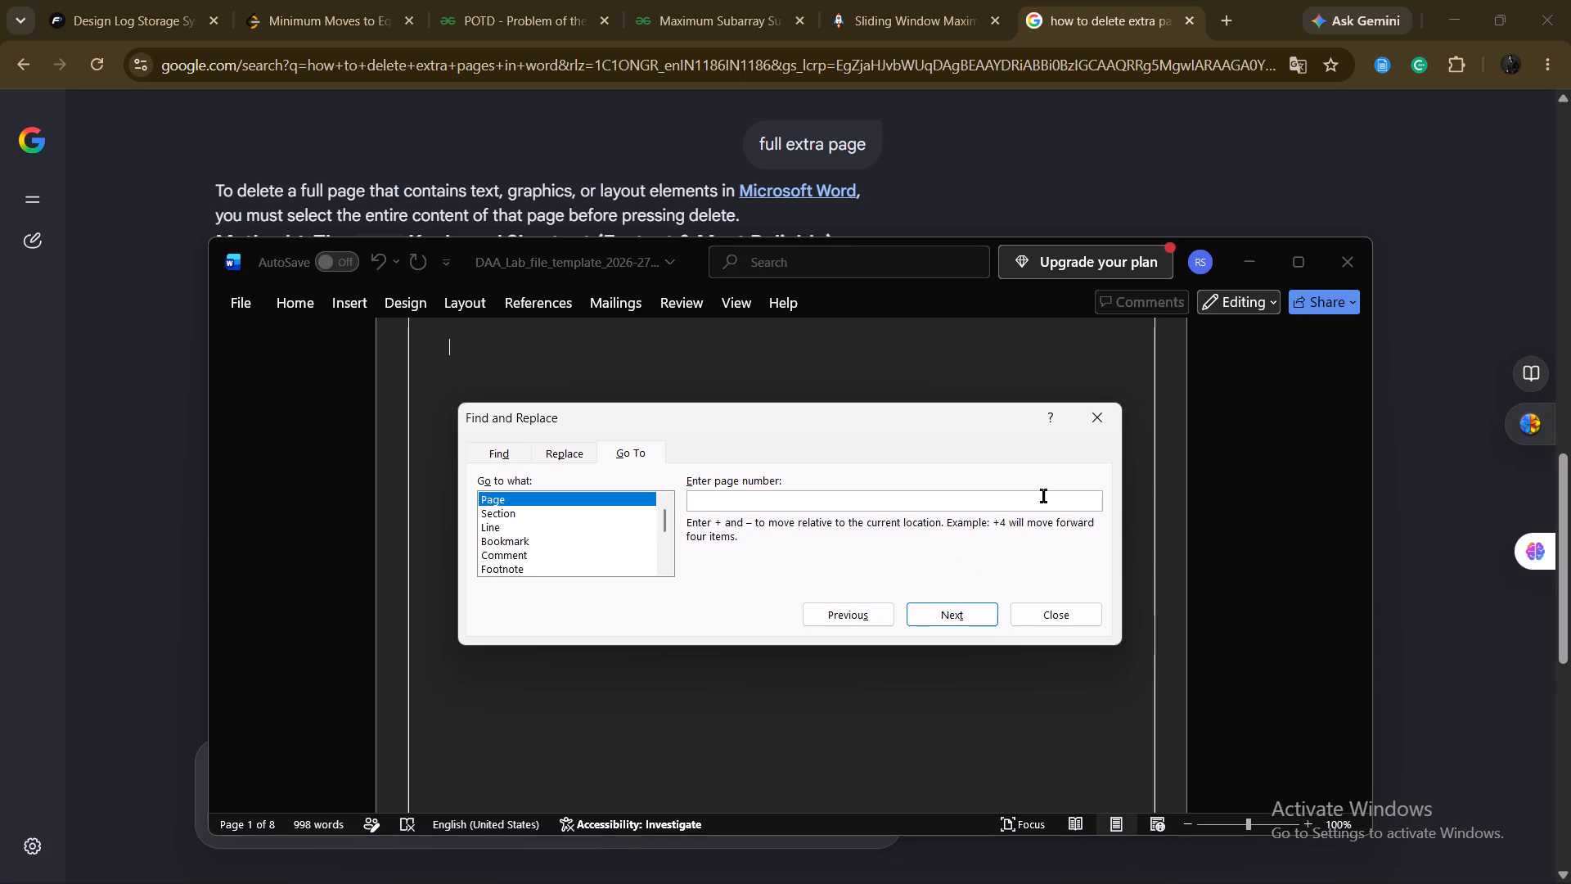
{"action": "left_click", "coordinate": [1098, 422]}
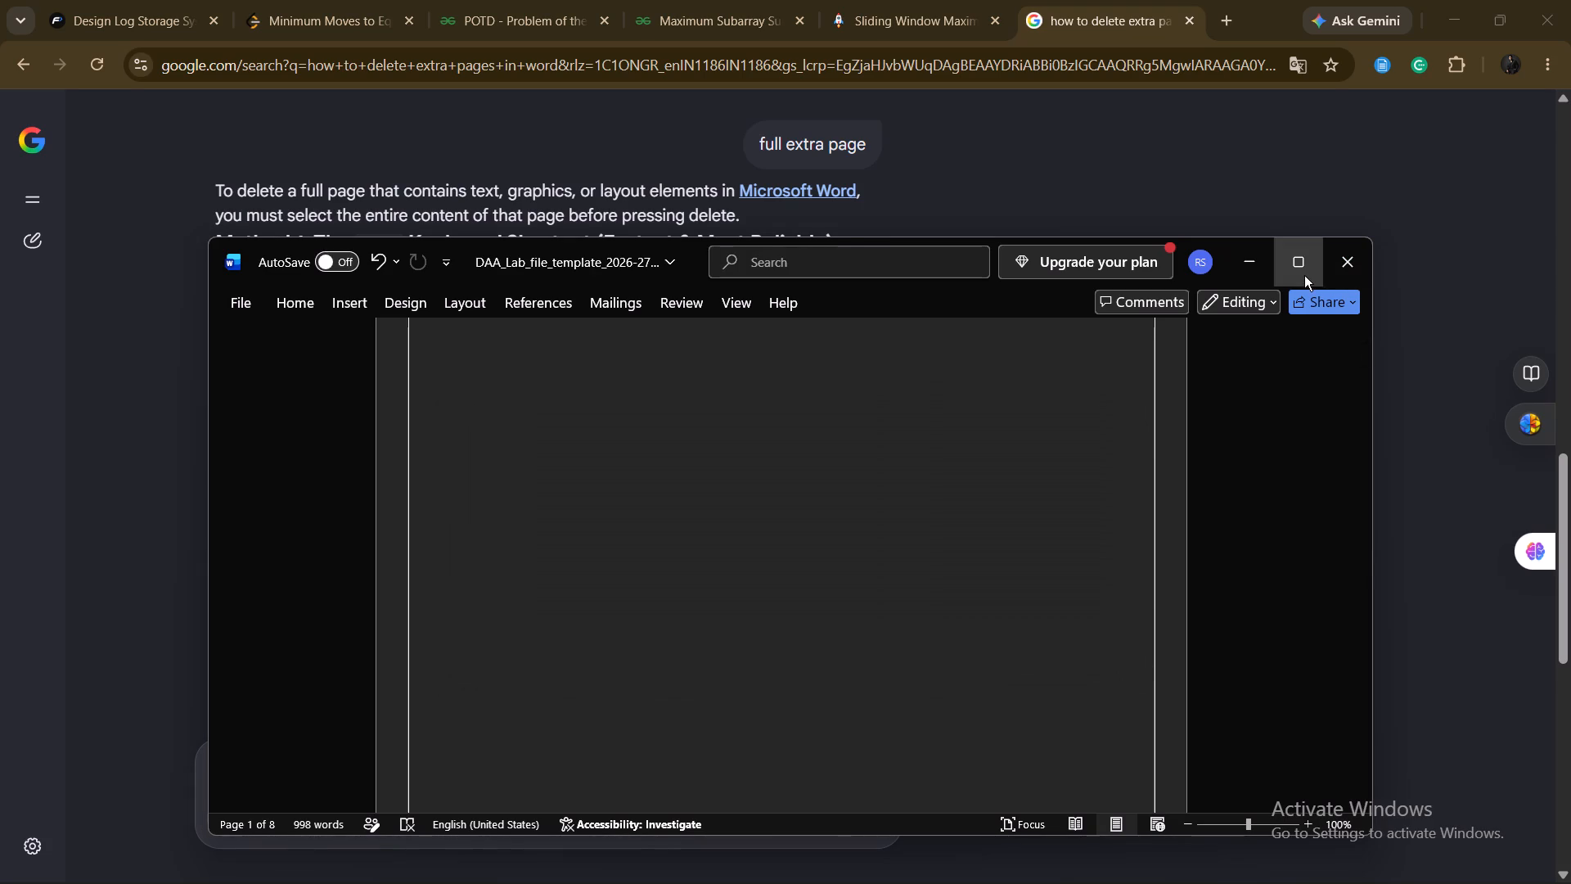
{"action": "left_click", "coordinate": [1302, 274]}
Place the cursor on the blank first page and use Go To with page number 1.
{"action": "scroll", "coordinate": [907, 193], "scroll_direction": "up", "scroll_amount": 1}
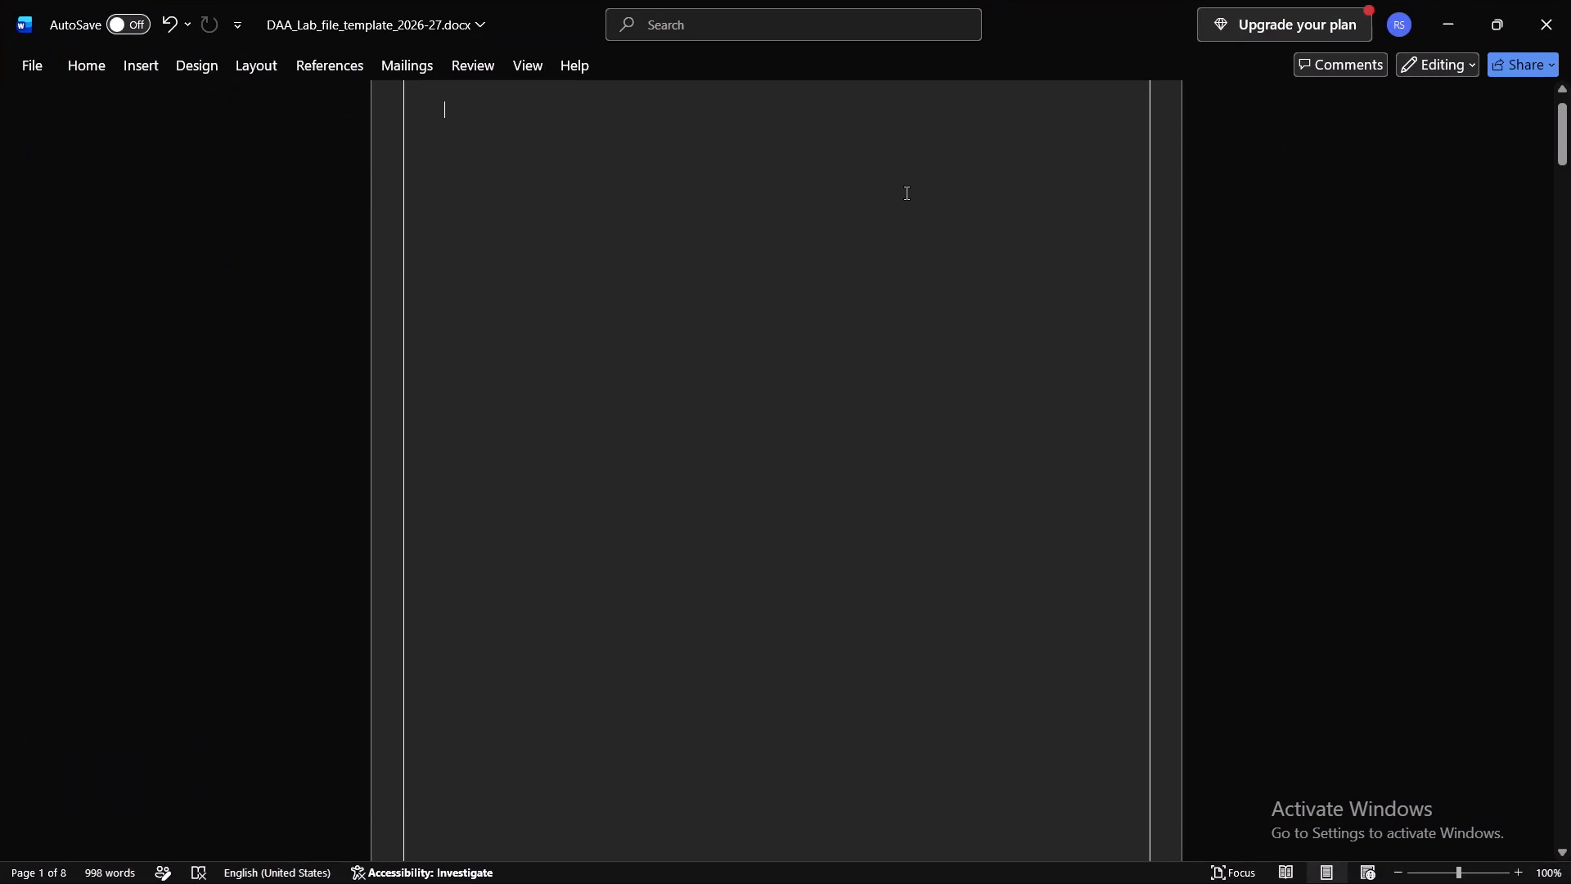
{"action": "scroll", "coordinate": [907, 193], "scroll_direction": "down", "scroll_amount": 3}
{"action": "scroll", "coordinate": [907, 193], "scroll_direction": "up", "scroll_amount": 2}
{"action": "left_click", "coordinate": [752, 356]}
{"action": "right_click", "coordinate": [752, 356]}
{"action": "left_click", "coordinate": [590, 399]}
{"action": "key", "text": "ctrl+g"}
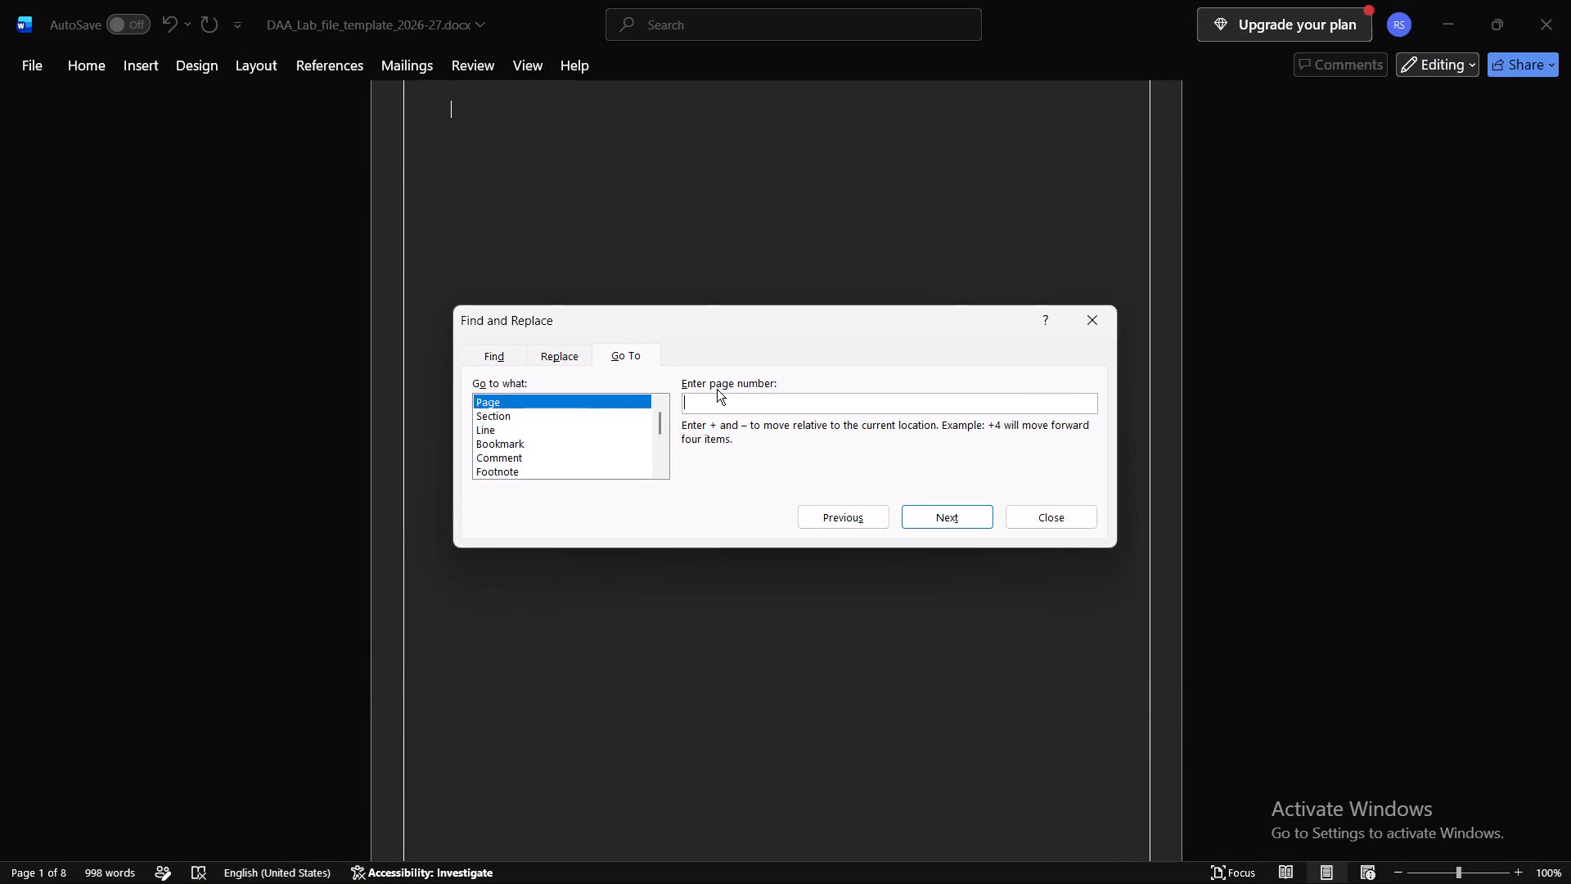
{"action": "left_click", "coordinate": [727, 404]}
{"action": "key", "text": "1"}
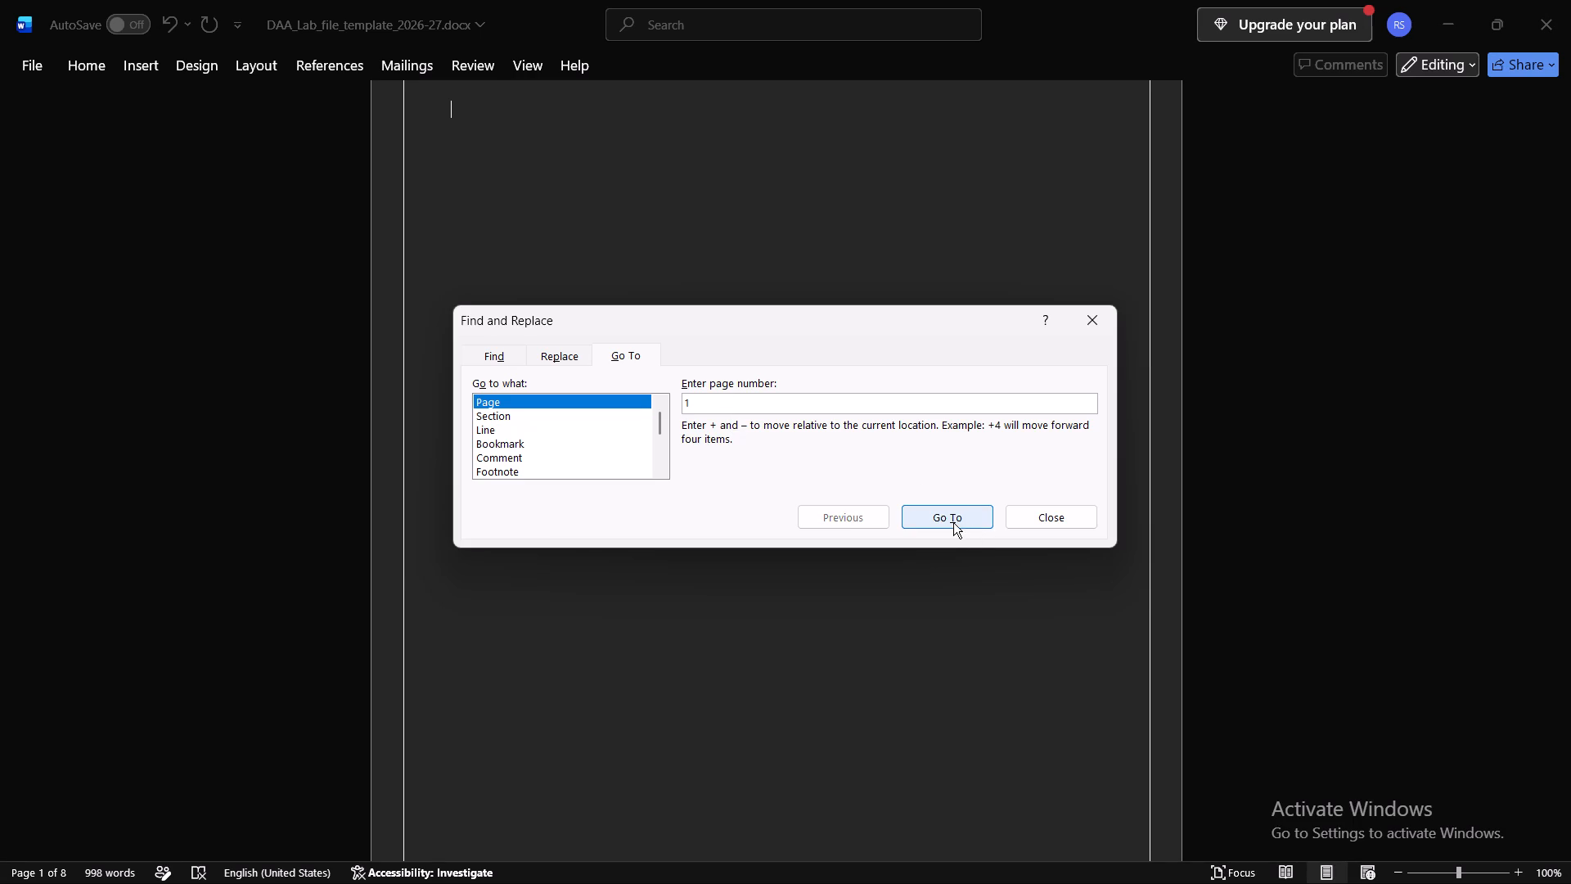
{"action": "scroll", "coordinate": [579, 454], "scroll_direction": "down", "scroll_amount": 2}
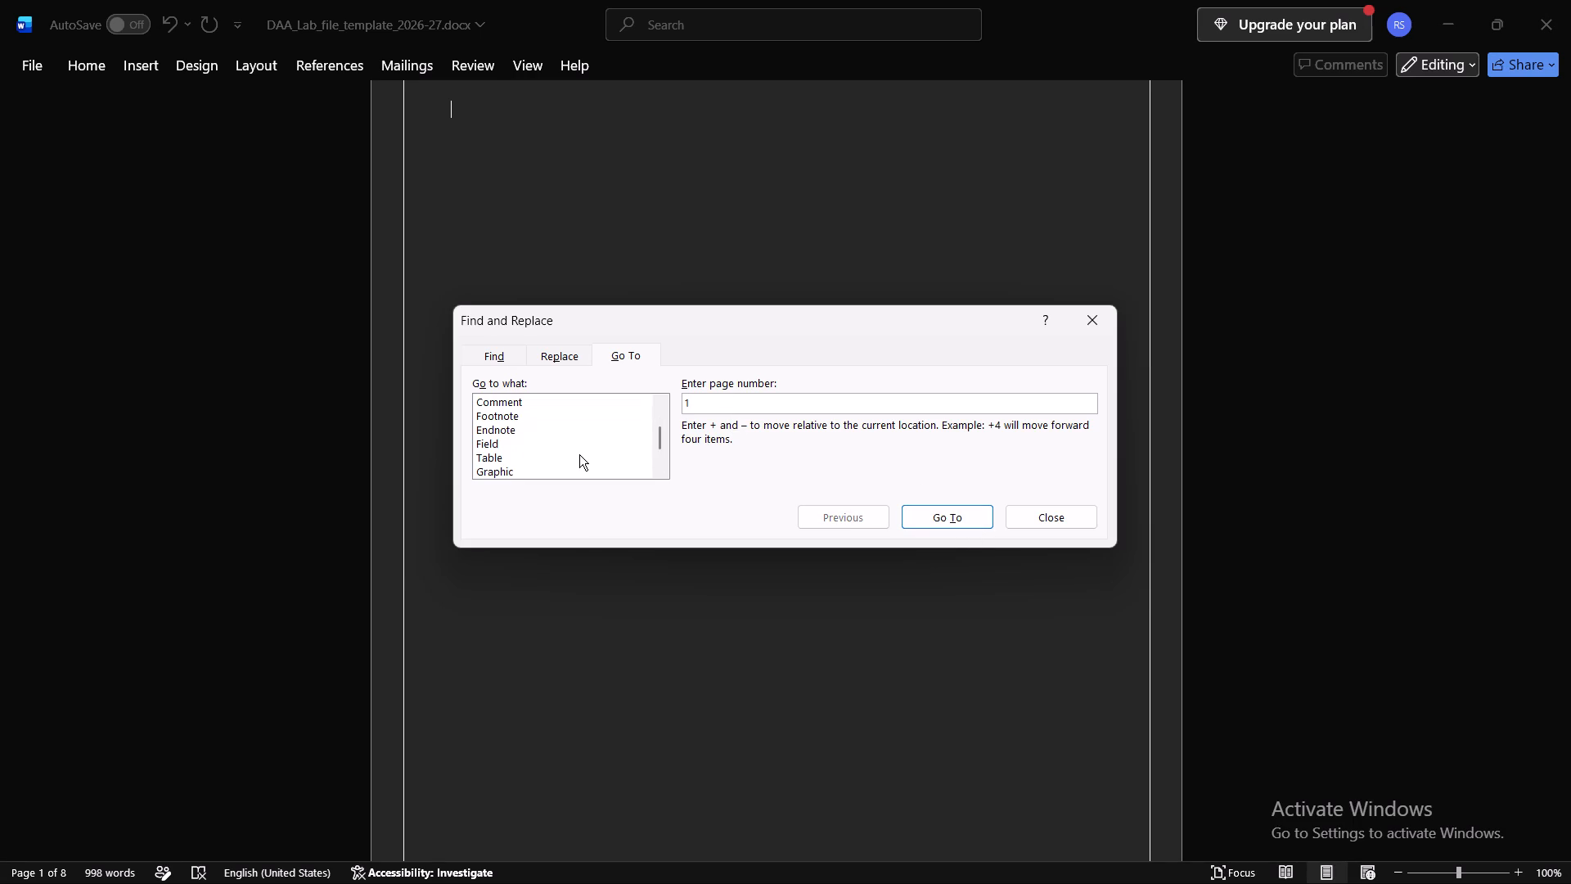
{"action": "left_click_drag", "start_coordinate": [661, 444], "coordinate": [661, 439]}
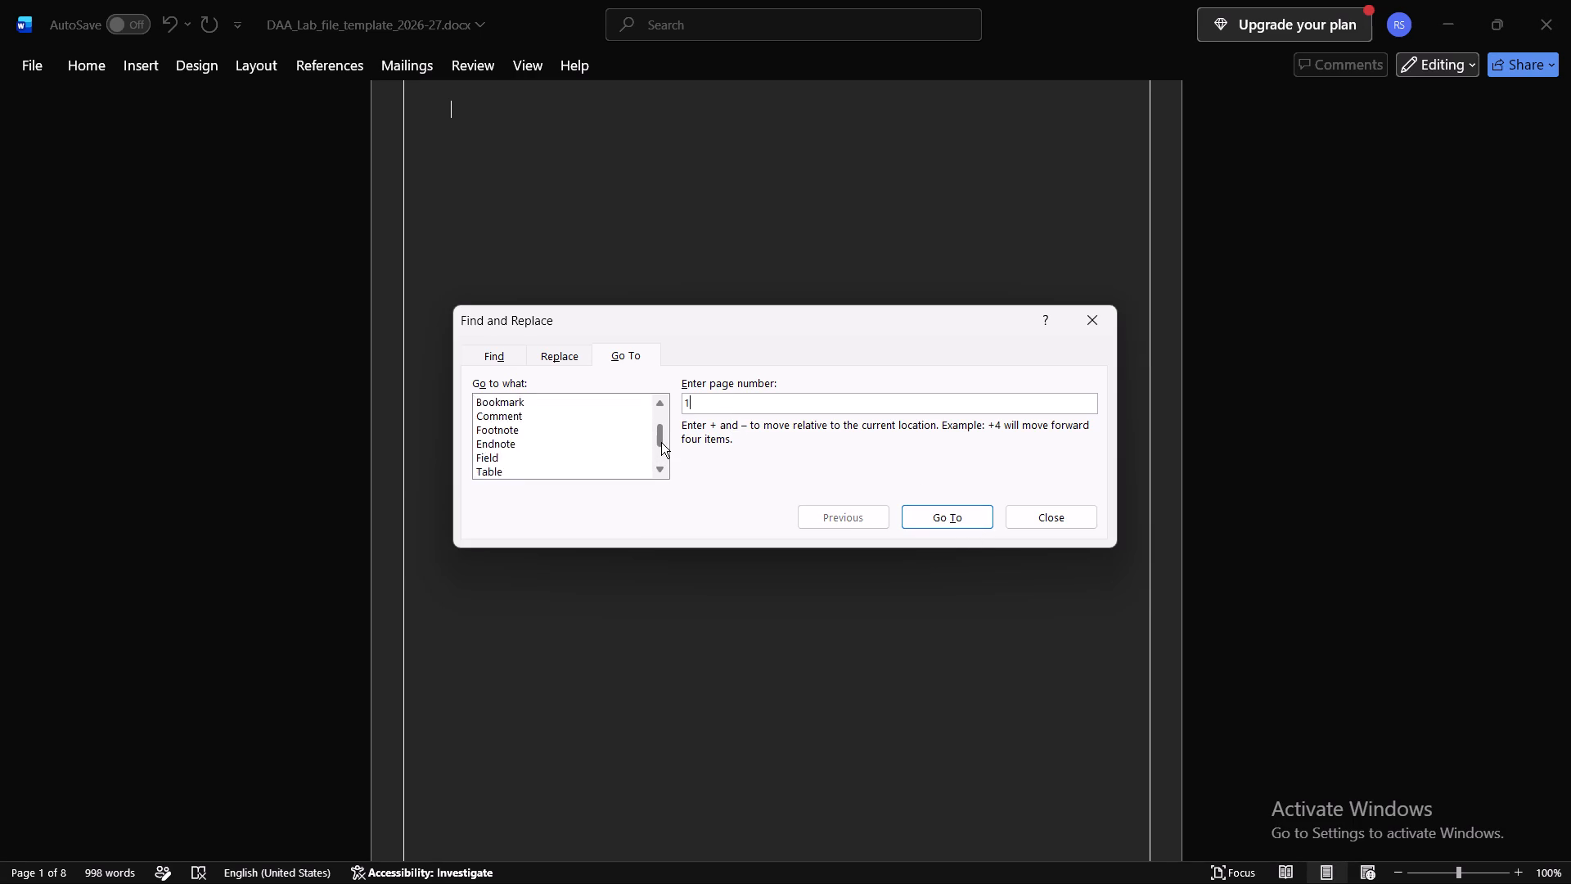
{"action": "left_click_drag", "start_coordinate": [661, 439], "coordinate": [661, 444]}
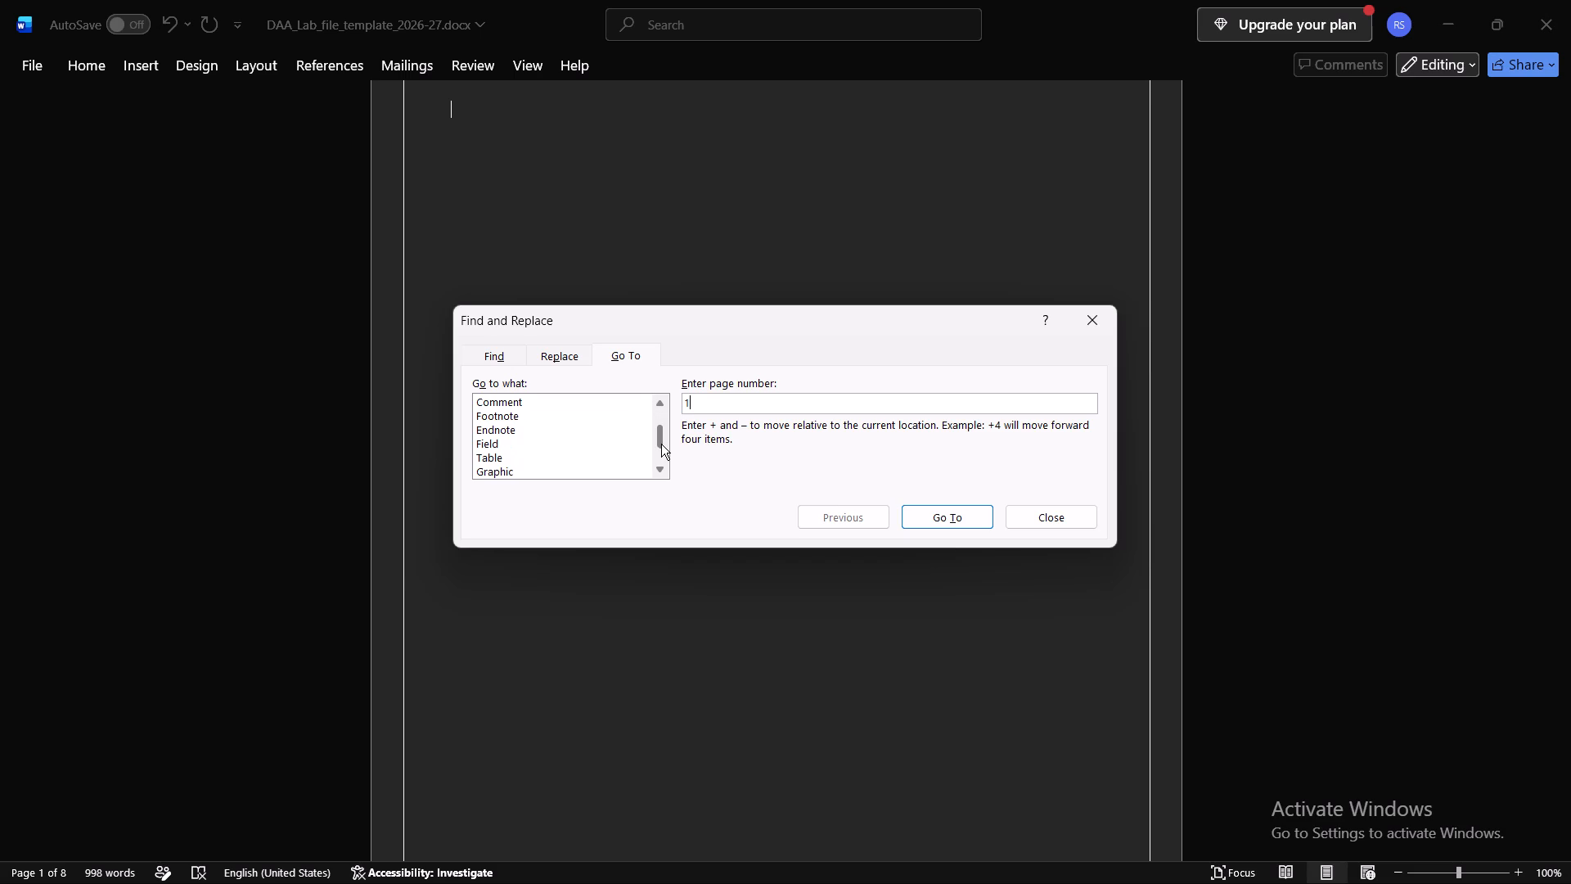
{"action": "left_click_drag", "start_coordinate": [661, 444], "coordinate": [666, 460]}
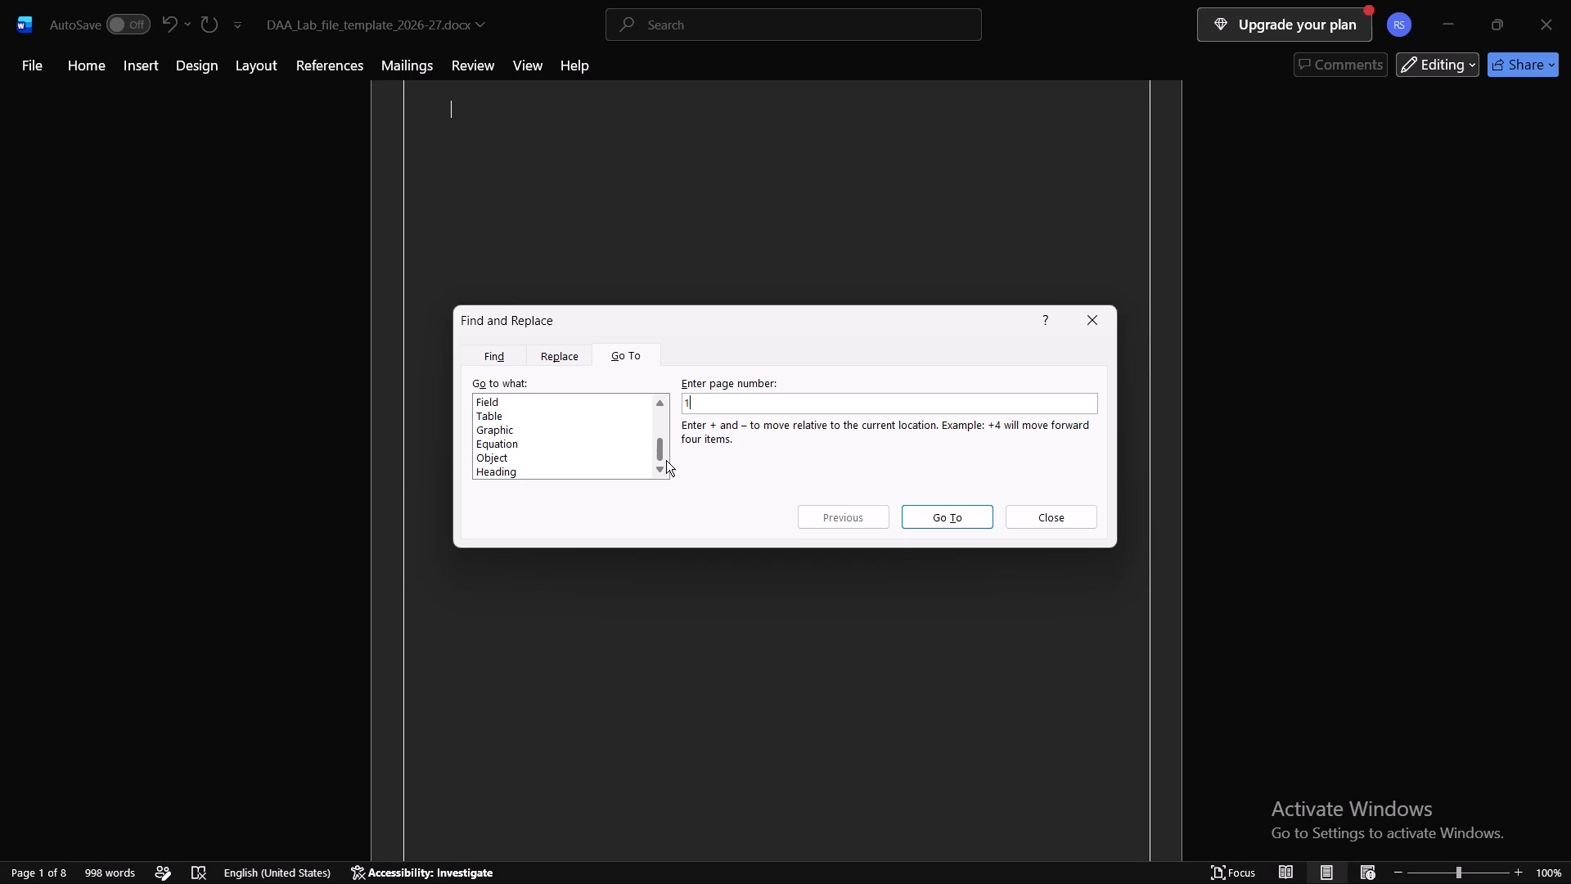
{"action": "left_click_drag", "start_coordinate": [666, 460], "coordinate": [664, 463]}
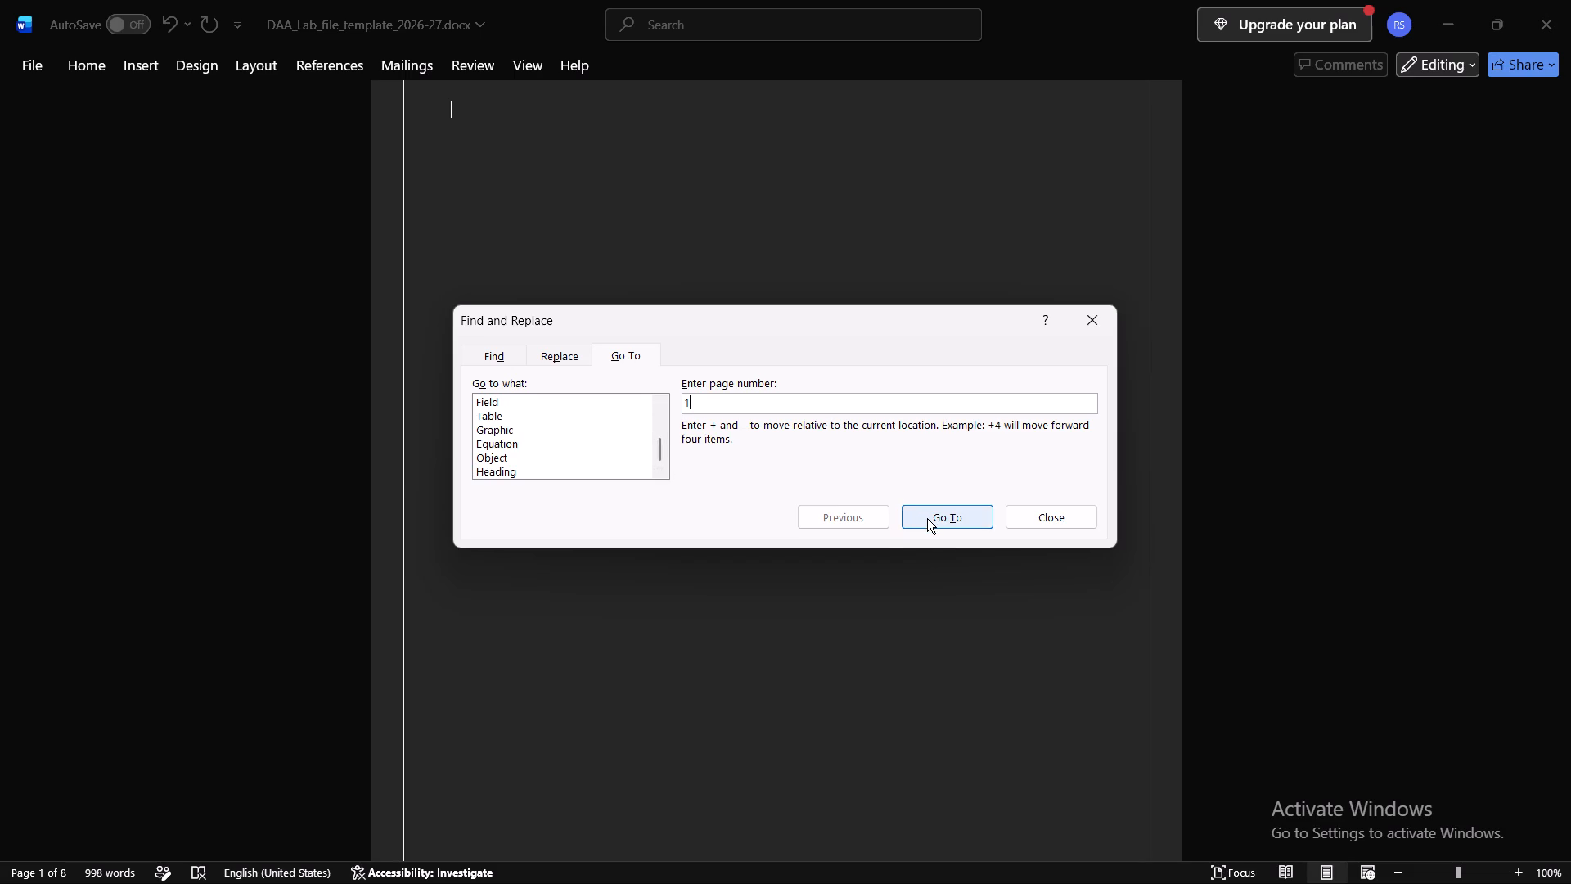
{"action": "left_click", "coordinate": [927, 518]}
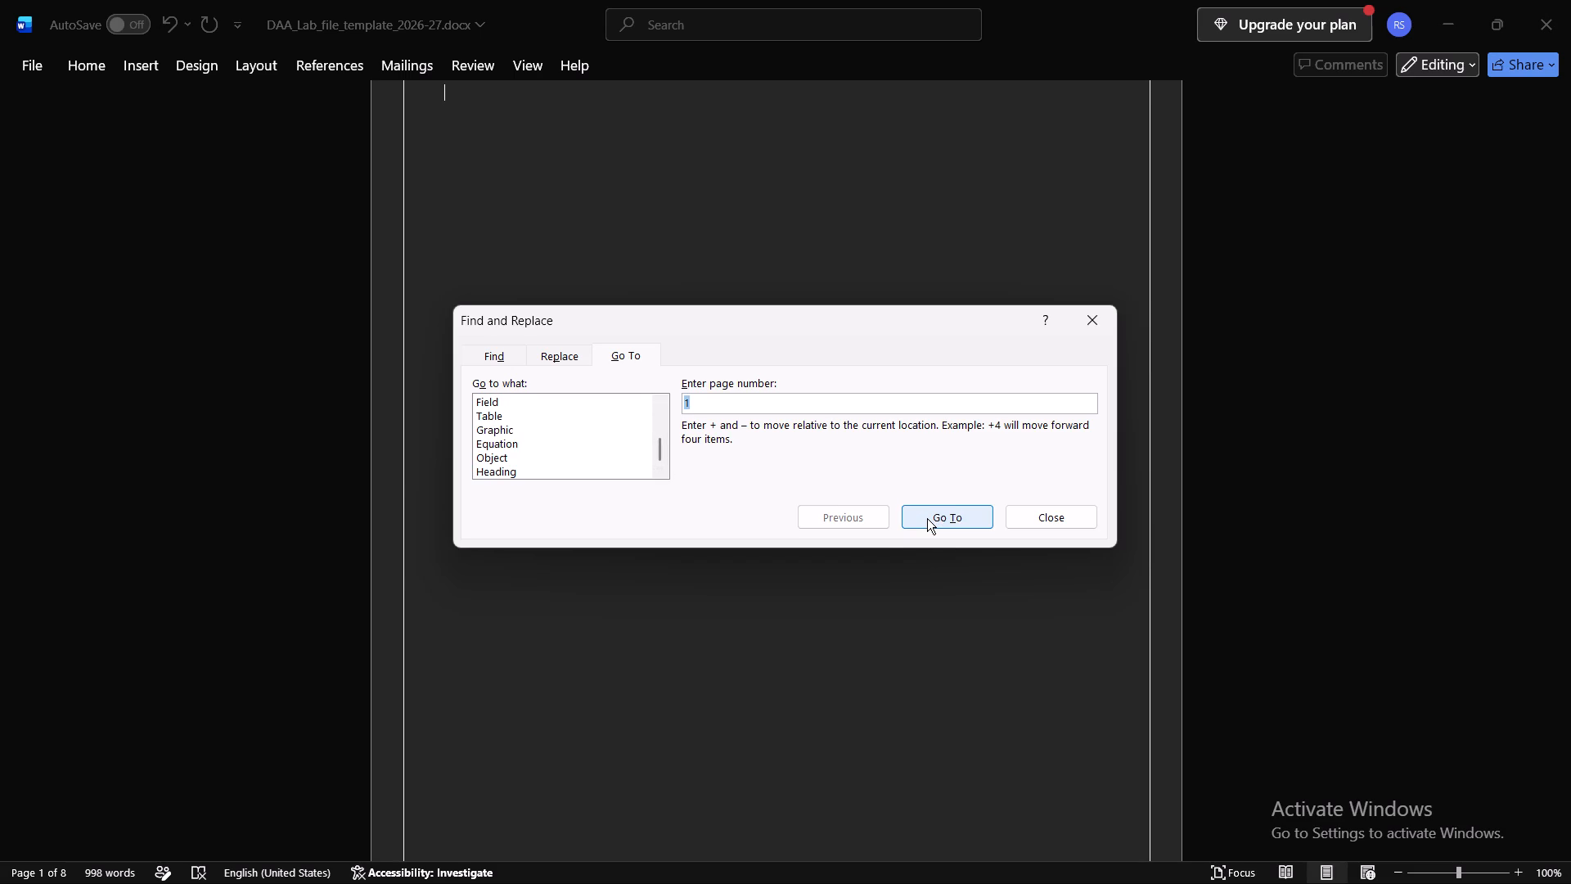
{"action": "left_click", "coordinate": [927, 518]}
{"action": "left_click", "coordinate": [1087, 319]}
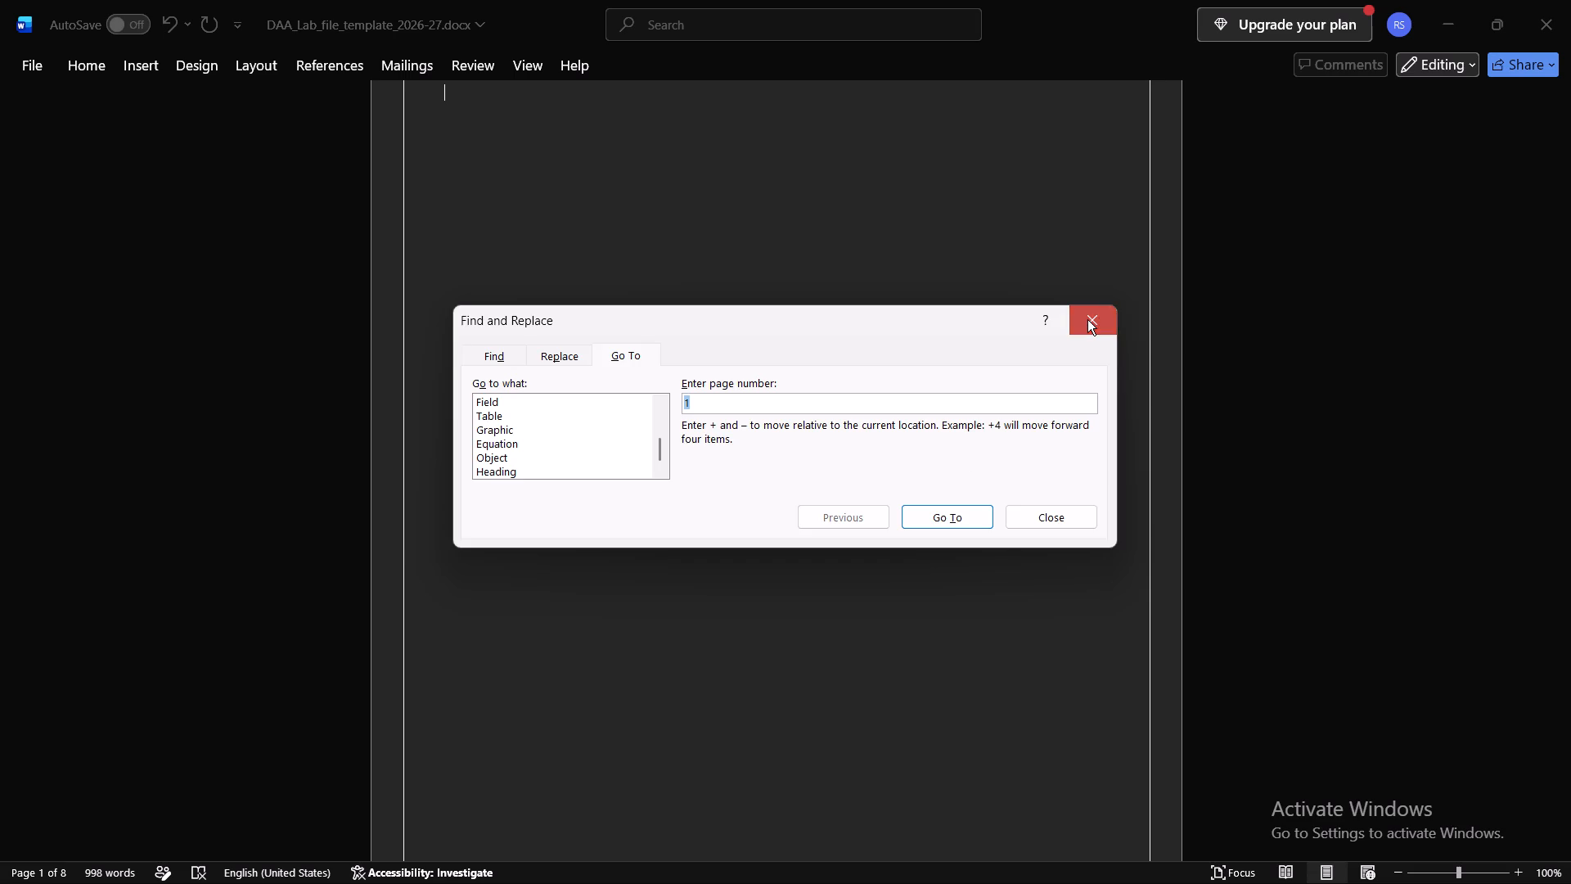
Search the commands offered for the blank first page for "de" to look for a delete option.
{"action": "right_click", "coordinate": [807, 297]}
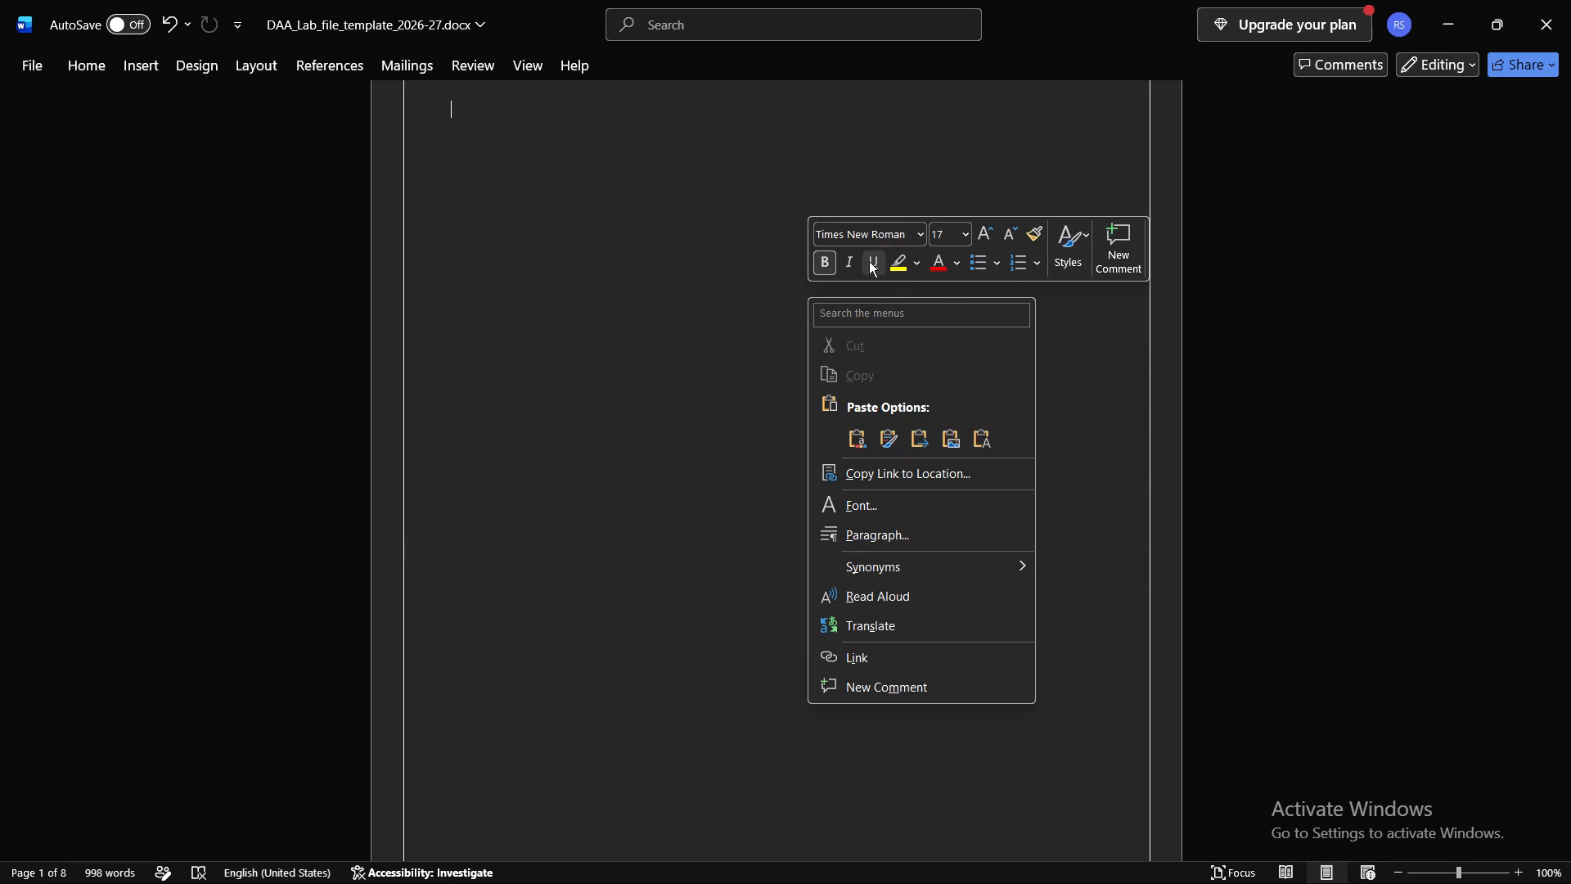
{"action": "left_click", "coordinate": [845, 315]}
{"action": "type", "text": "de"}
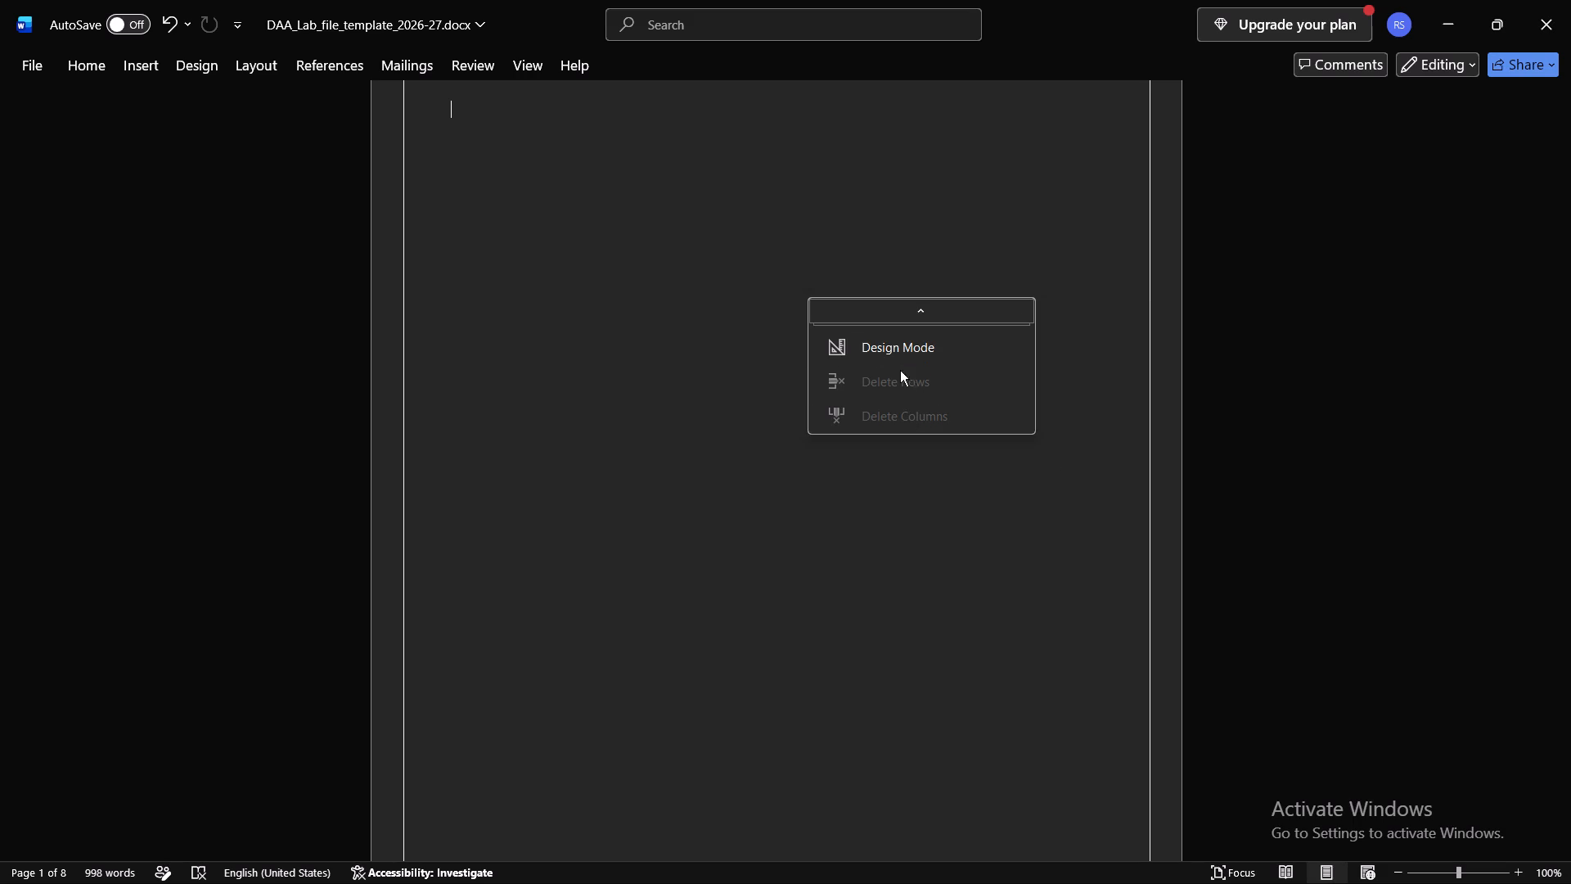
{"action": "scroll", "coordinate": [884, 354], "scroll_direction": "down", "scroll_amount": 1}
{"action": "scroll", "coordinate": [884, 354], "scroll_direction": "up", "scroll_amount": 1}
{"action": "scroll", "coordinate": [884, 354], "scroll_direction": "down", "scroll_amount": 2}
{"action": "left_click", "coordinate": [651, 657]}
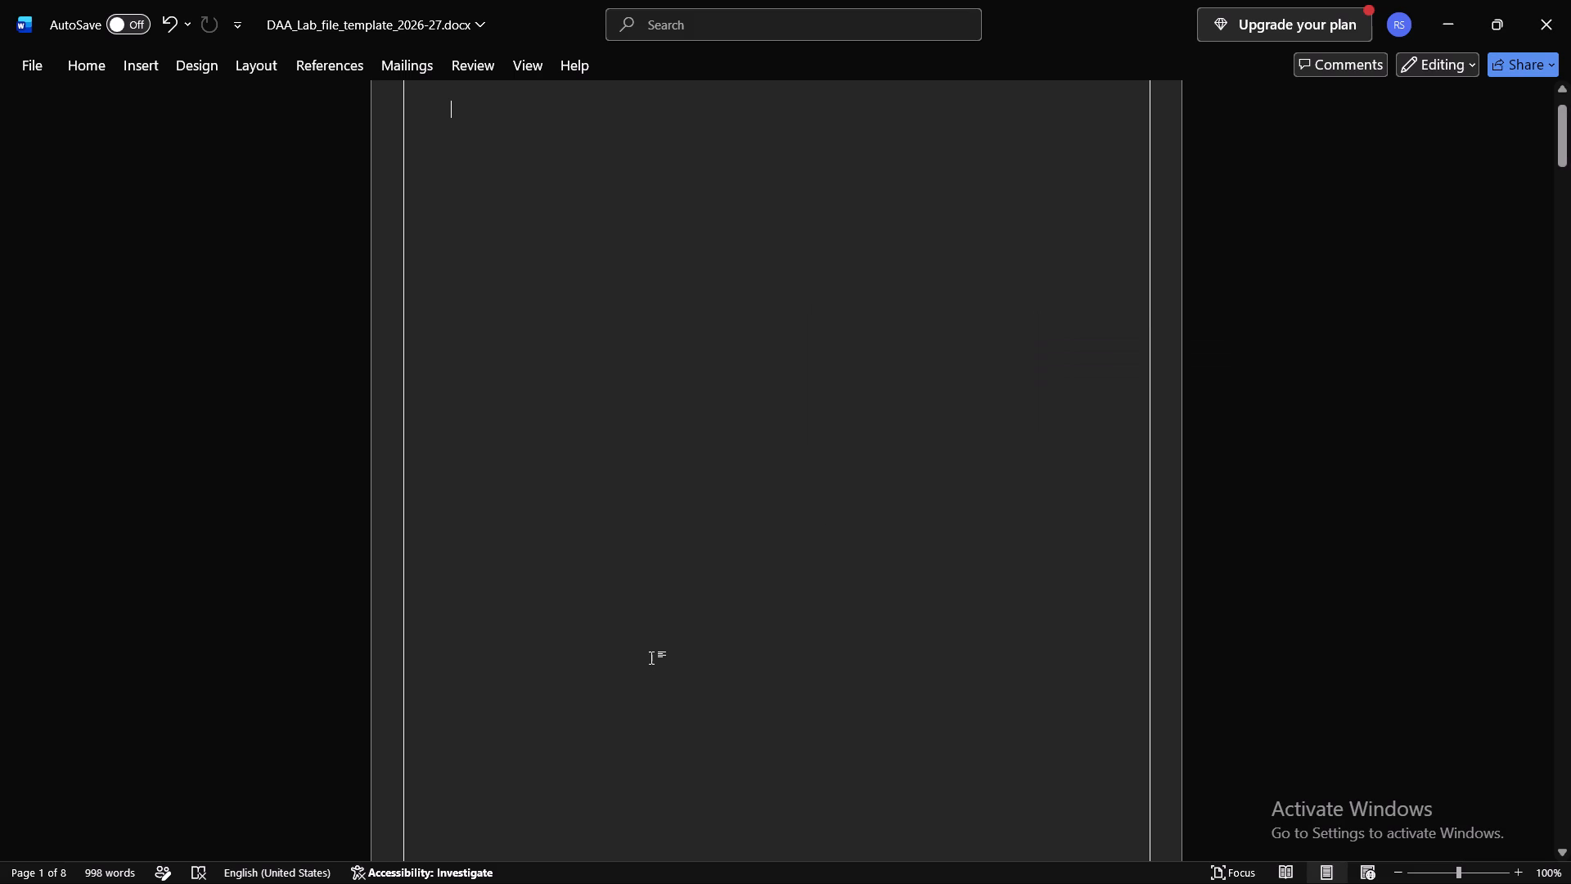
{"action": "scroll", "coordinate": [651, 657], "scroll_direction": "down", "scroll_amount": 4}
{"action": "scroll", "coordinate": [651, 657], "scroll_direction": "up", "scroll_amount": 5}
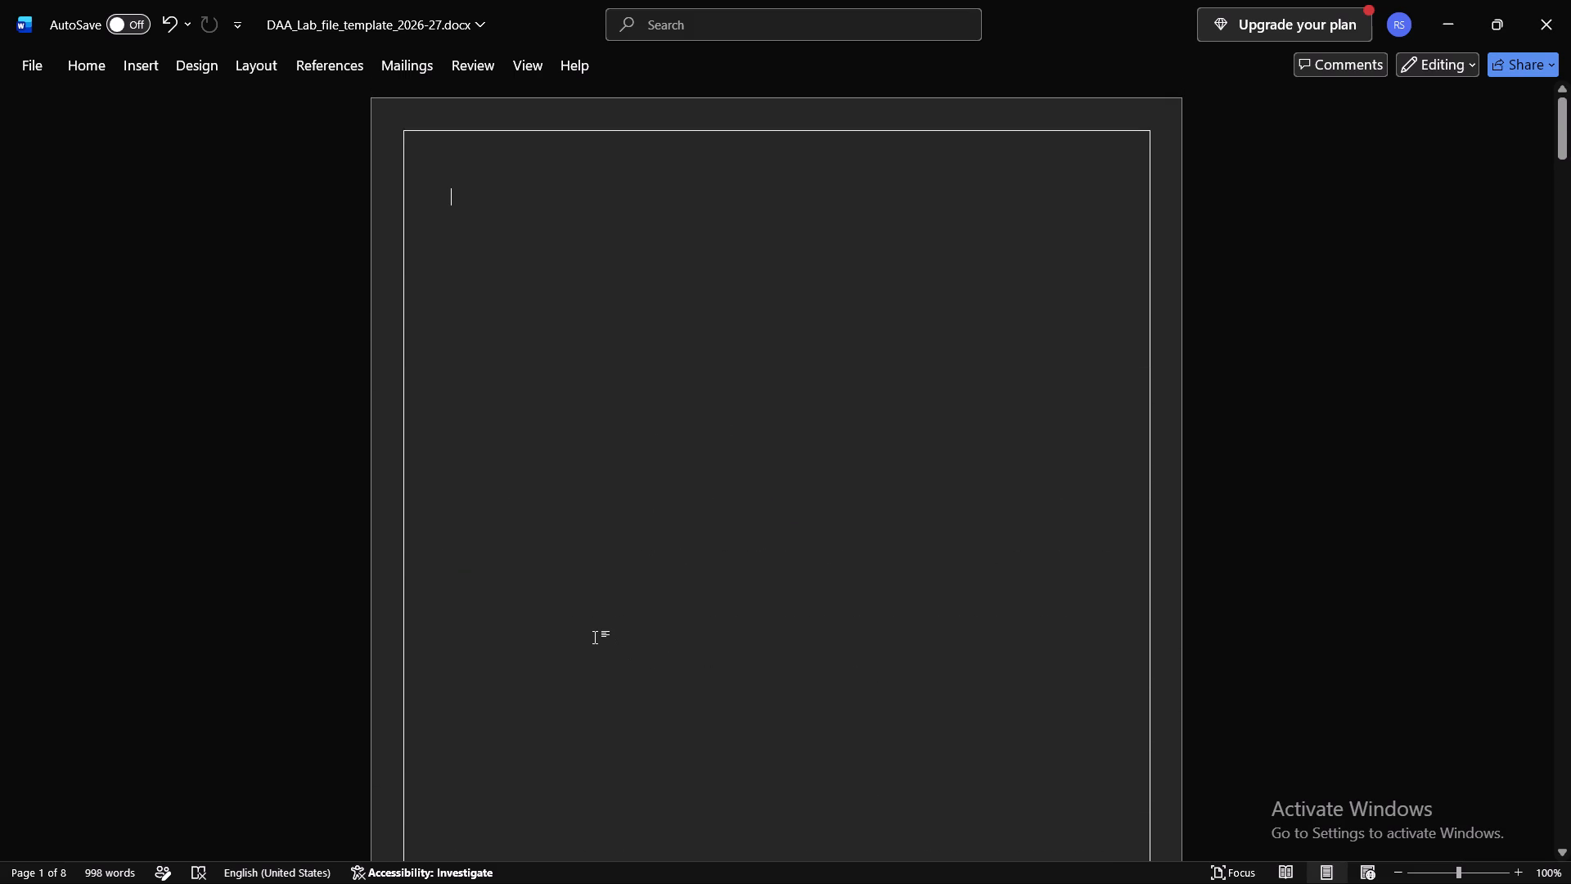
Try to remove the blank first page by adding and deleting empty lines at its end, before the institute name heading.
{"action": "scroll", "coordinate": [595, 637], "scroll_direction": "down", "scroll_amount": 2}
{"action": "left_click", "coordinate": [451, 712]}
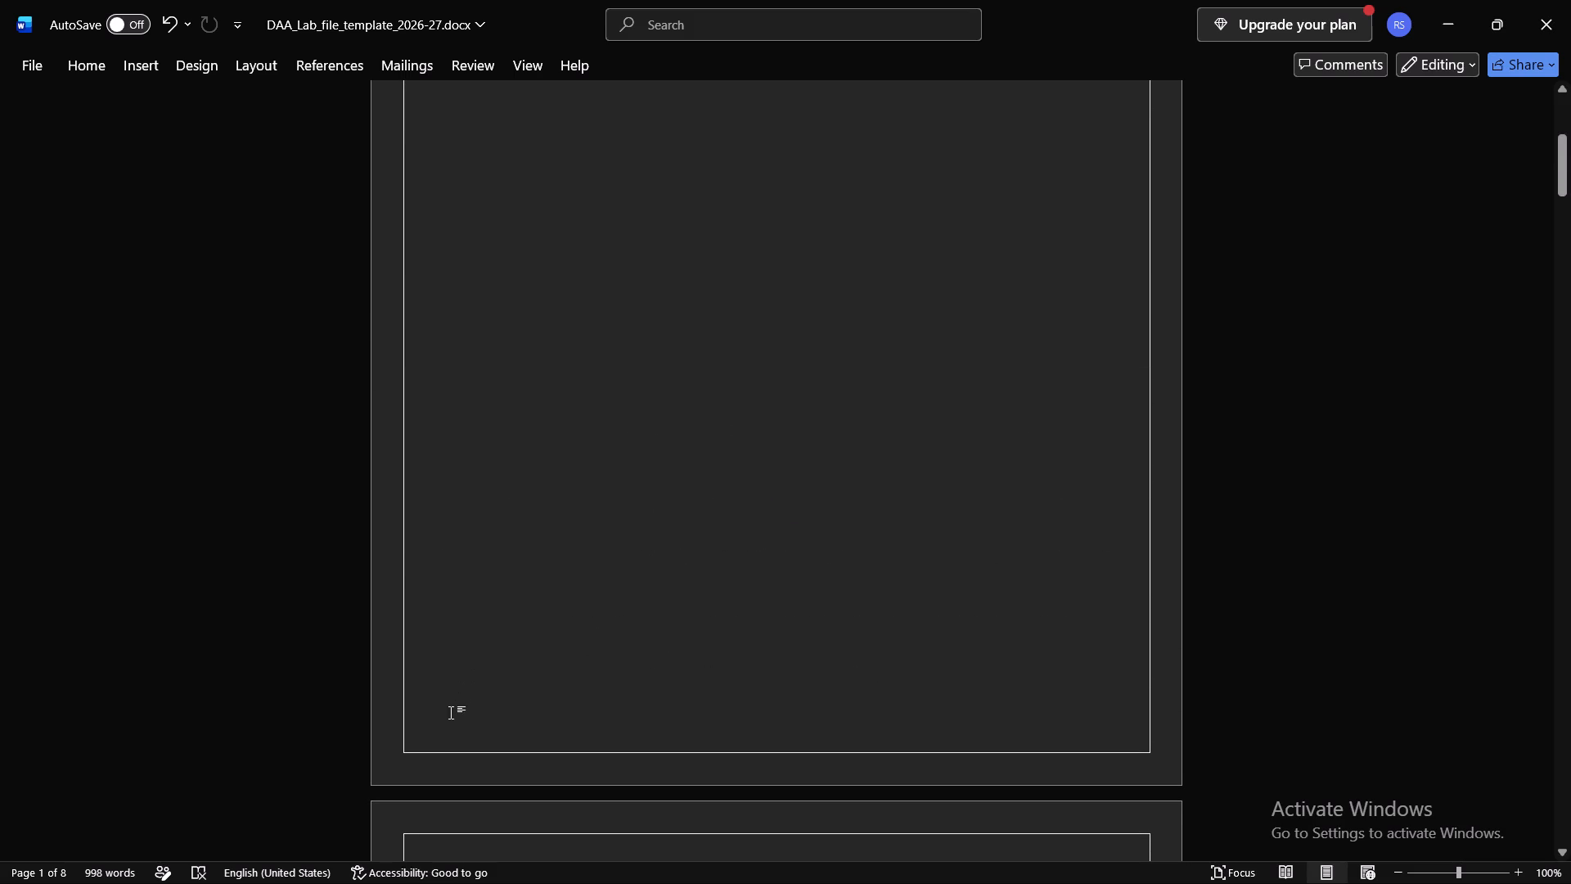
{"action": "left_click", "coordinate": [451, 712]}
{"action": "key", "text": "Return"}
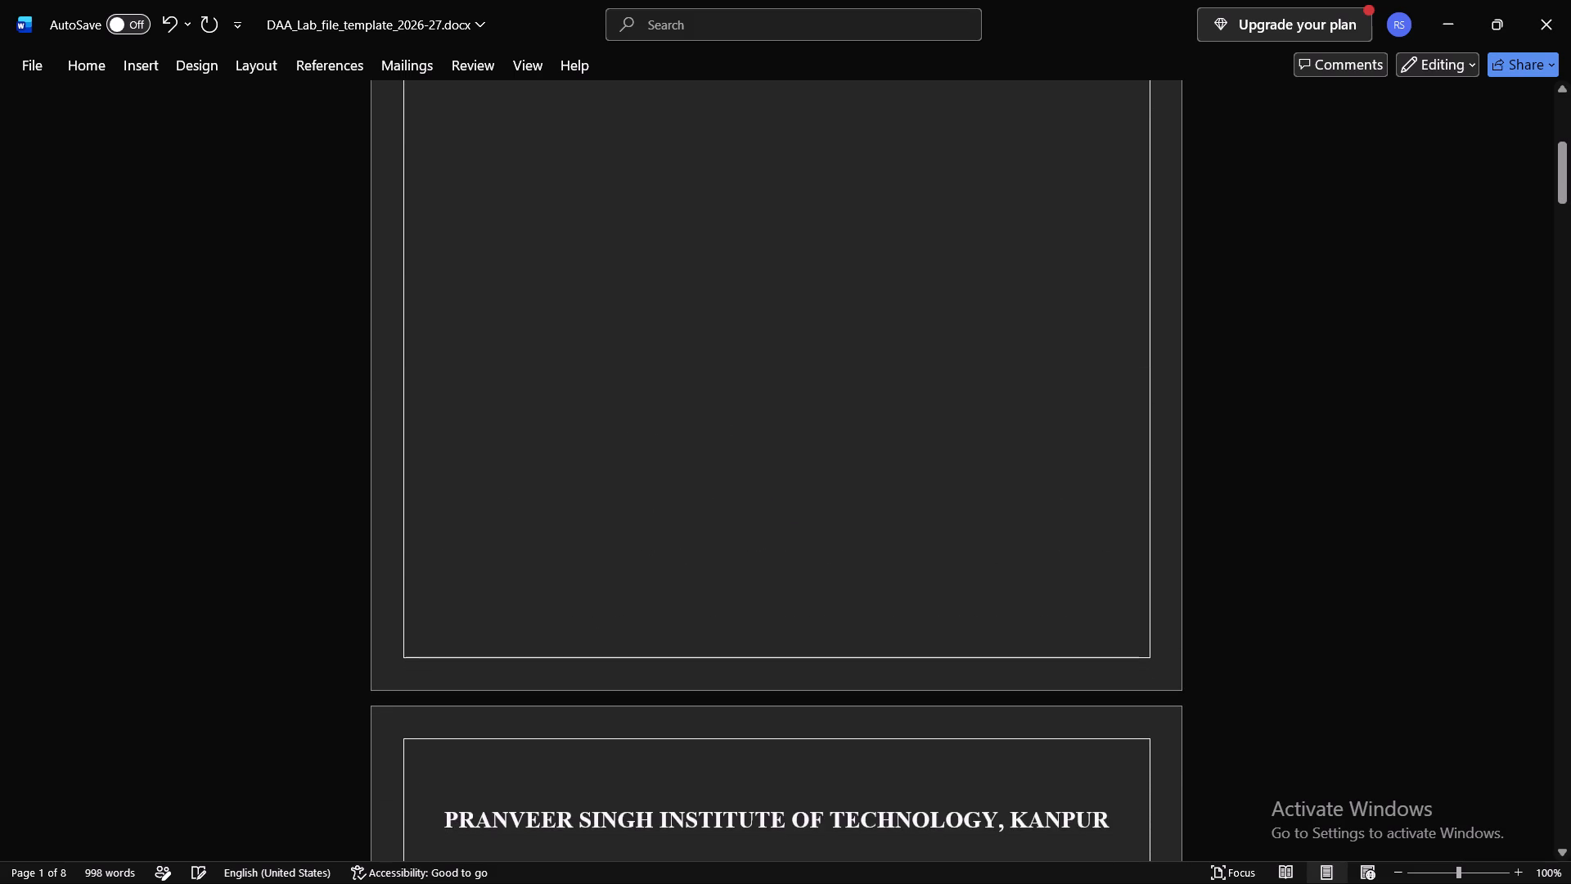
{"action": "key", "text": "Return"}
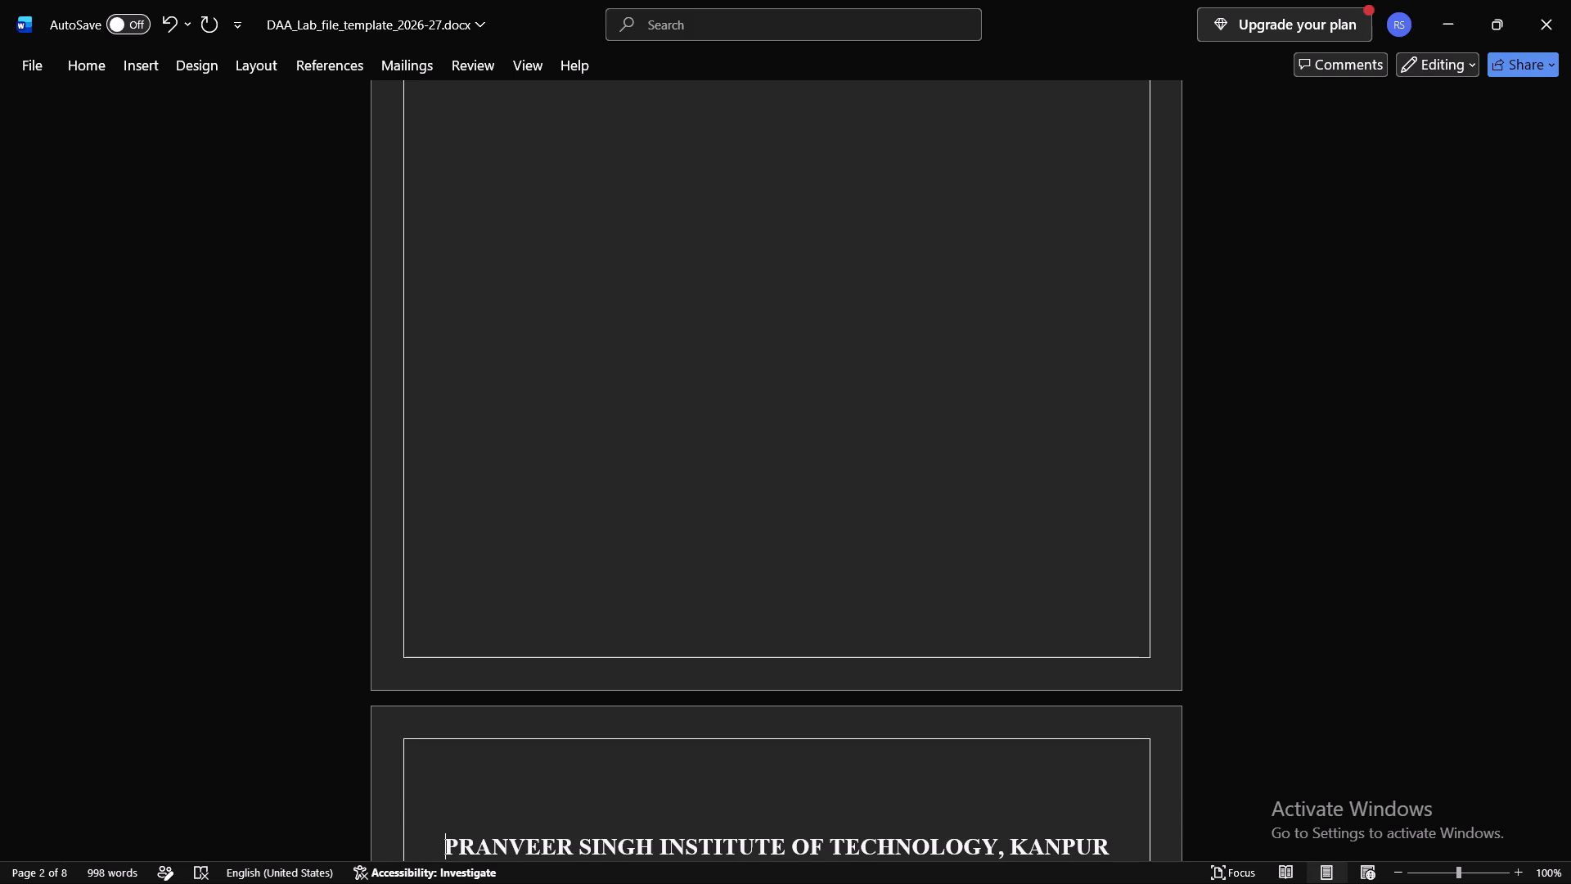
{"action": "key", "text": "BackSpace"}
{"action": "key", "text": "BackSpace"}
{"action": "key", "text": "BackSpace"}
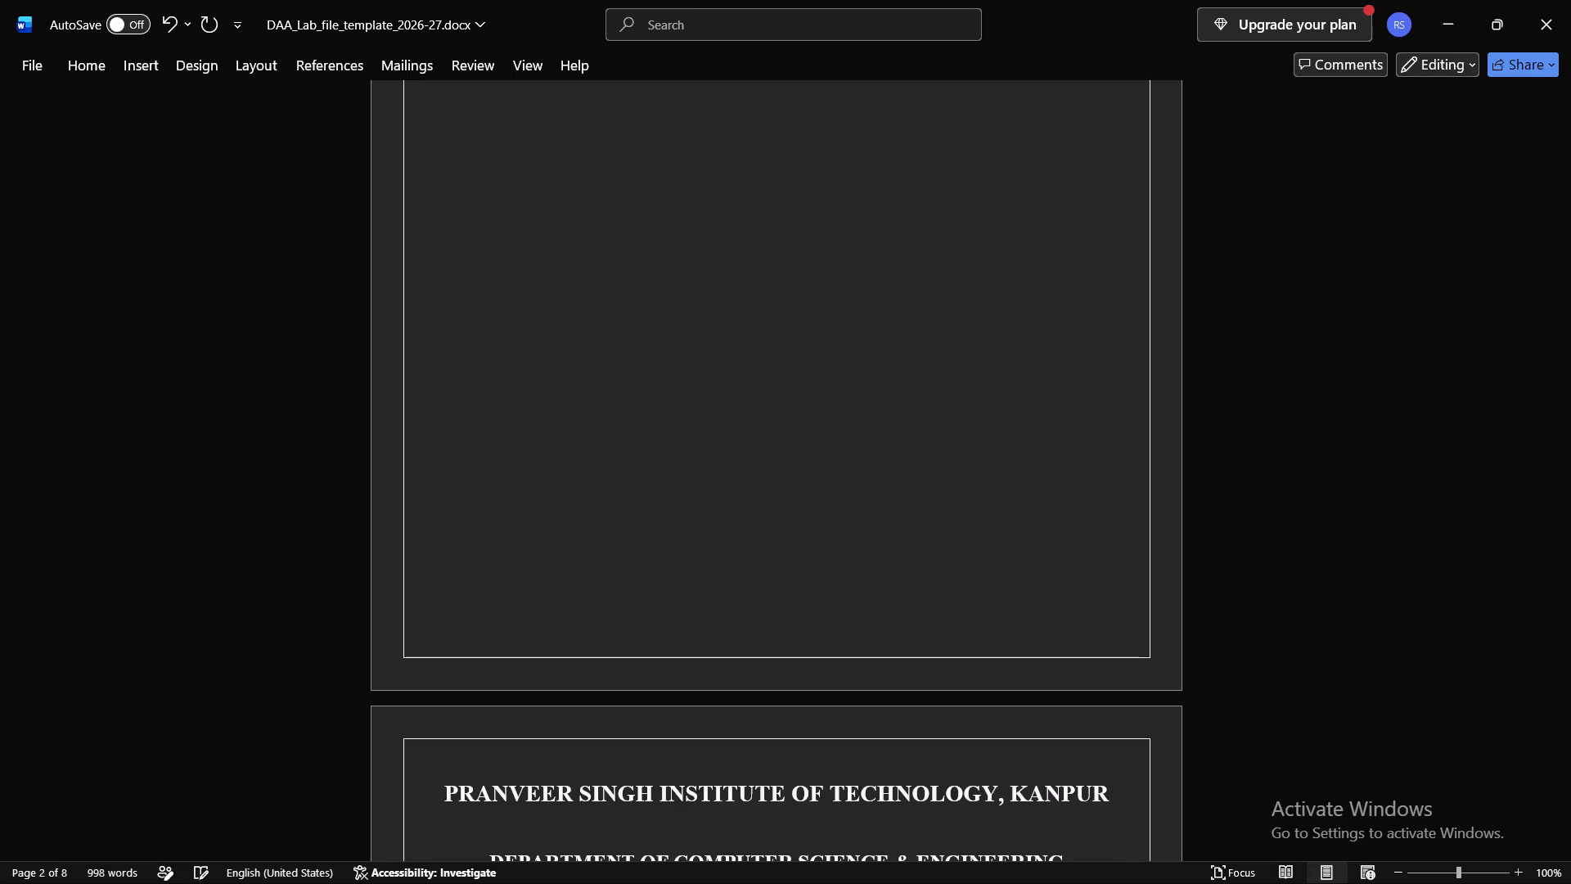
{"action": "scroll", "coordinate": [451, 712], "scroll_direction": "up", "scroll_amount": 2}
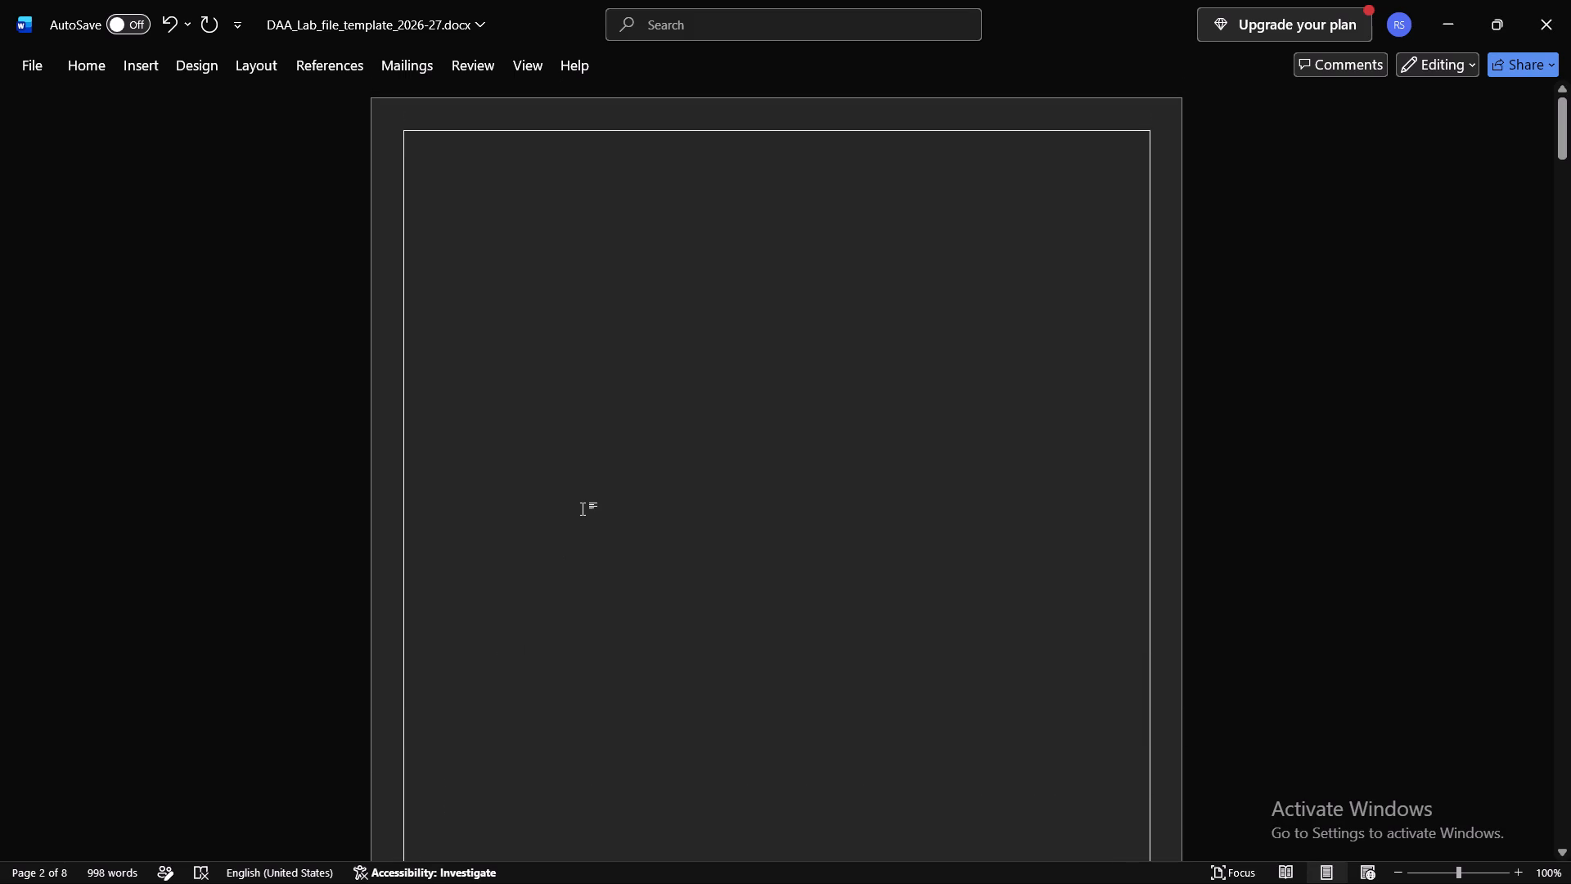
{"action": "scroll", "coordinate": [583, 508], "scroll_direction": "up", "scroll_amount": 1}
Insert an empty line before the List of Experiments heading so it moves to the page with its table.
{"action": "scroll", "coordinate": [583, 508], "scroll_direction": "down", "scroll_amount": 10}
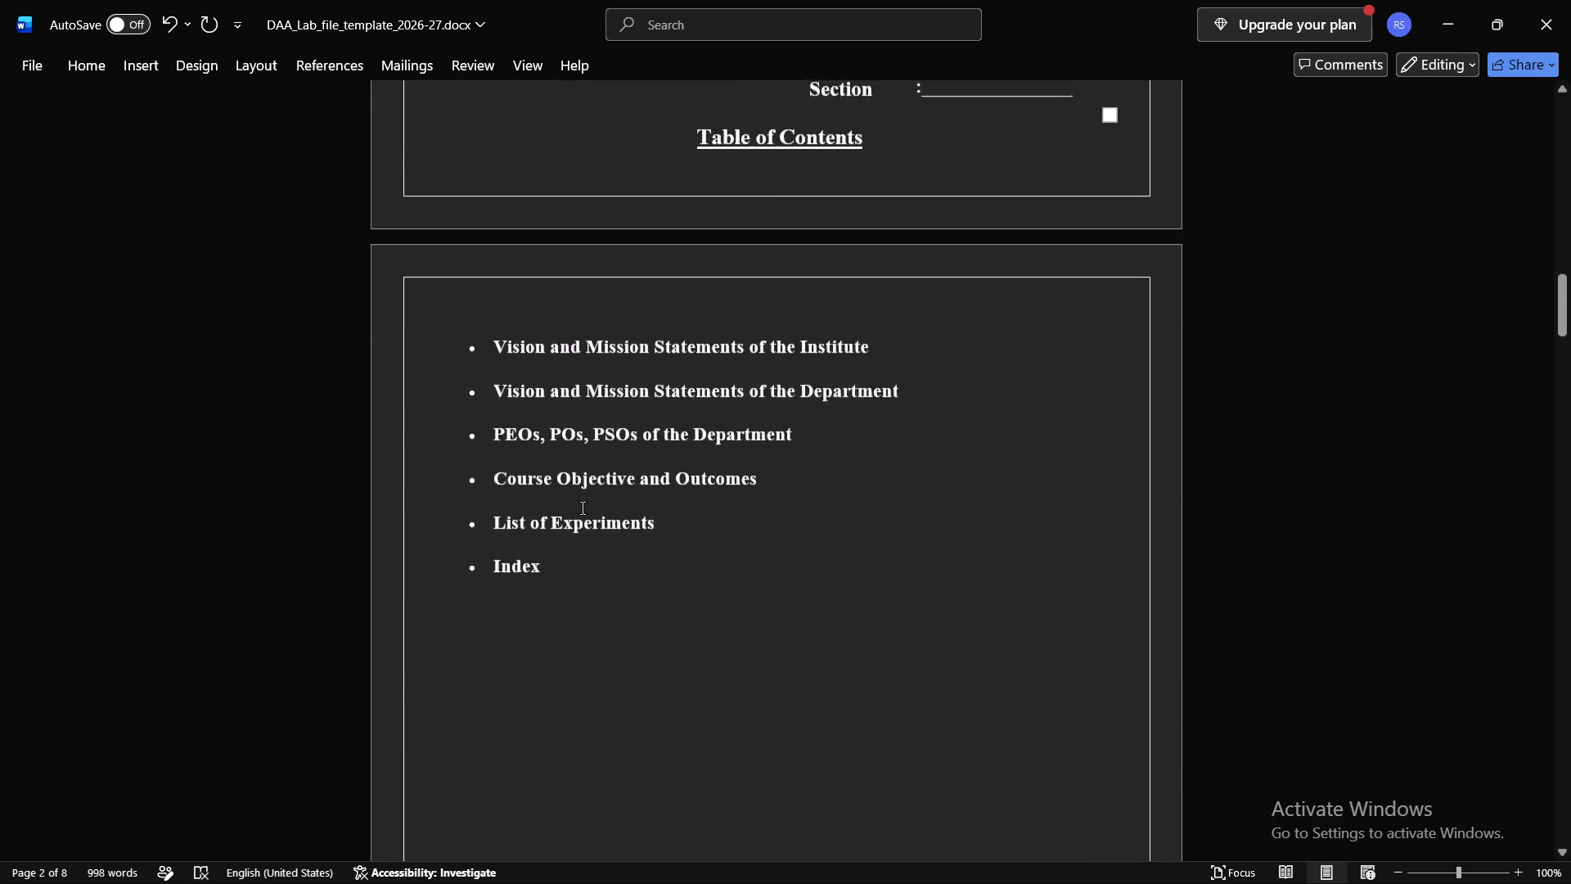
{"action": "scroll", "coordinate": [583, 508], "scroll_direction": "down", "scroll_amount": 10}
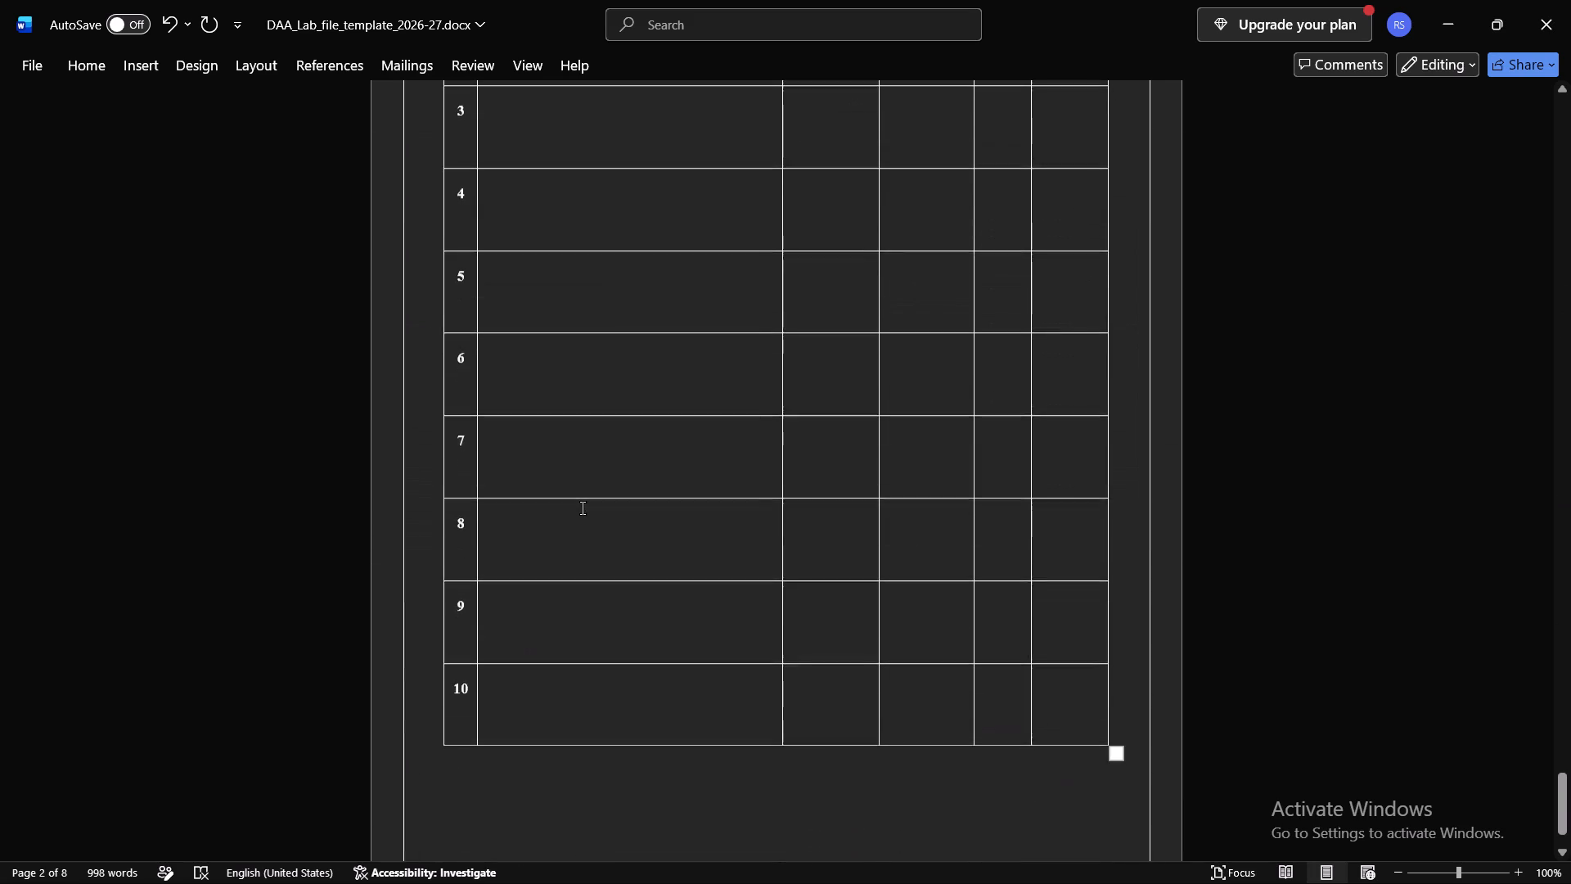
{"action": "scroll", "coordinate": [583, 508], "scroll_direction": "up", "scroll_amount": 6}
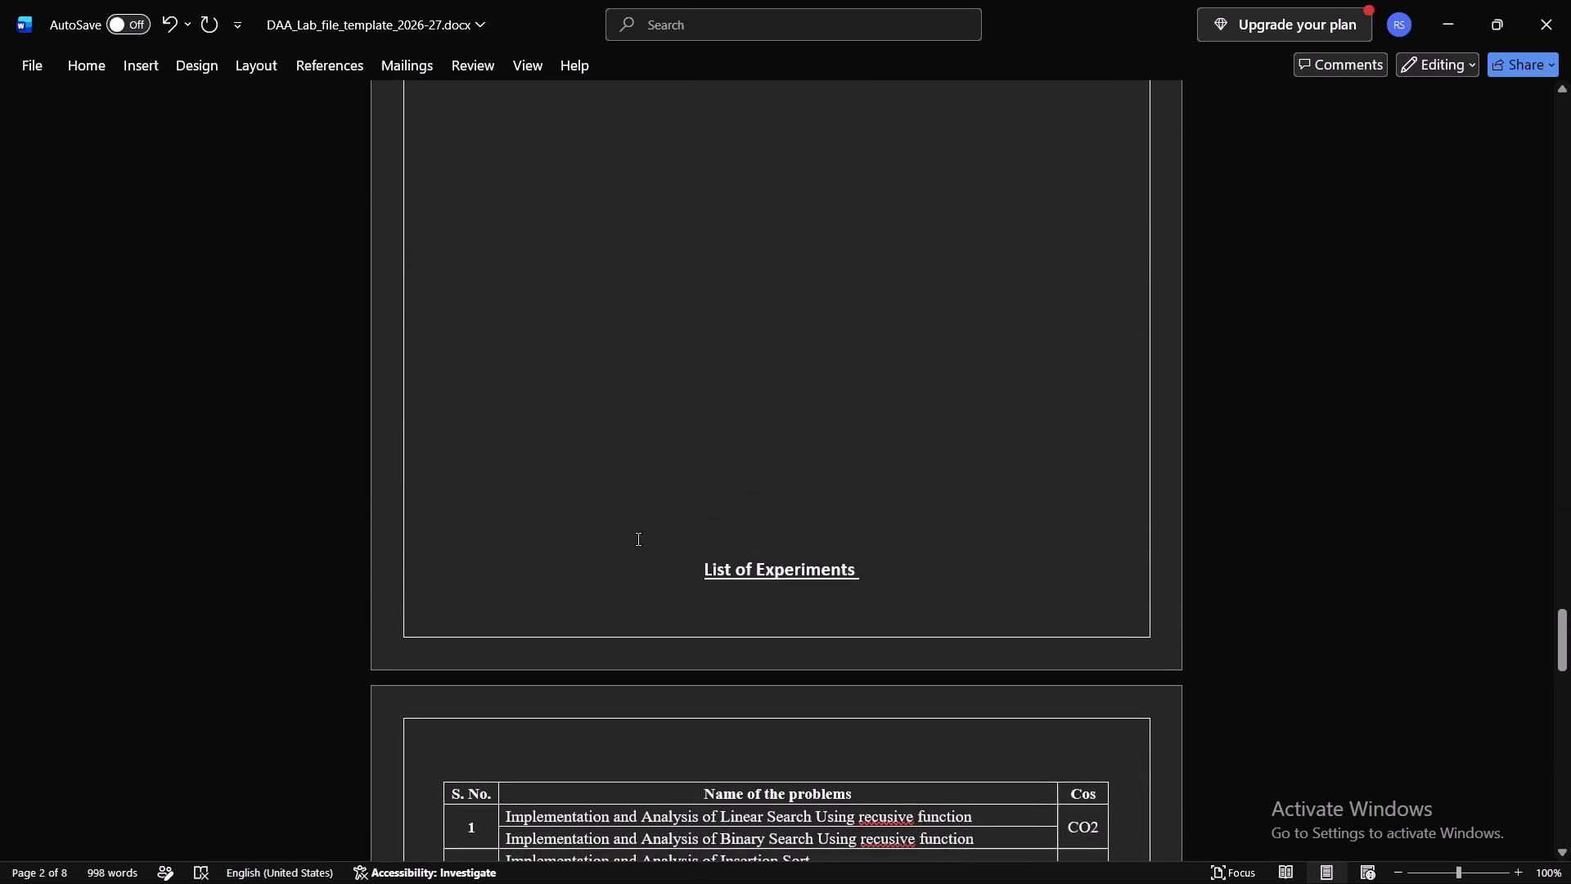
{"action": "left_click", "coordinate": [694, 571]}
{"action": "key", "text": "Return"}
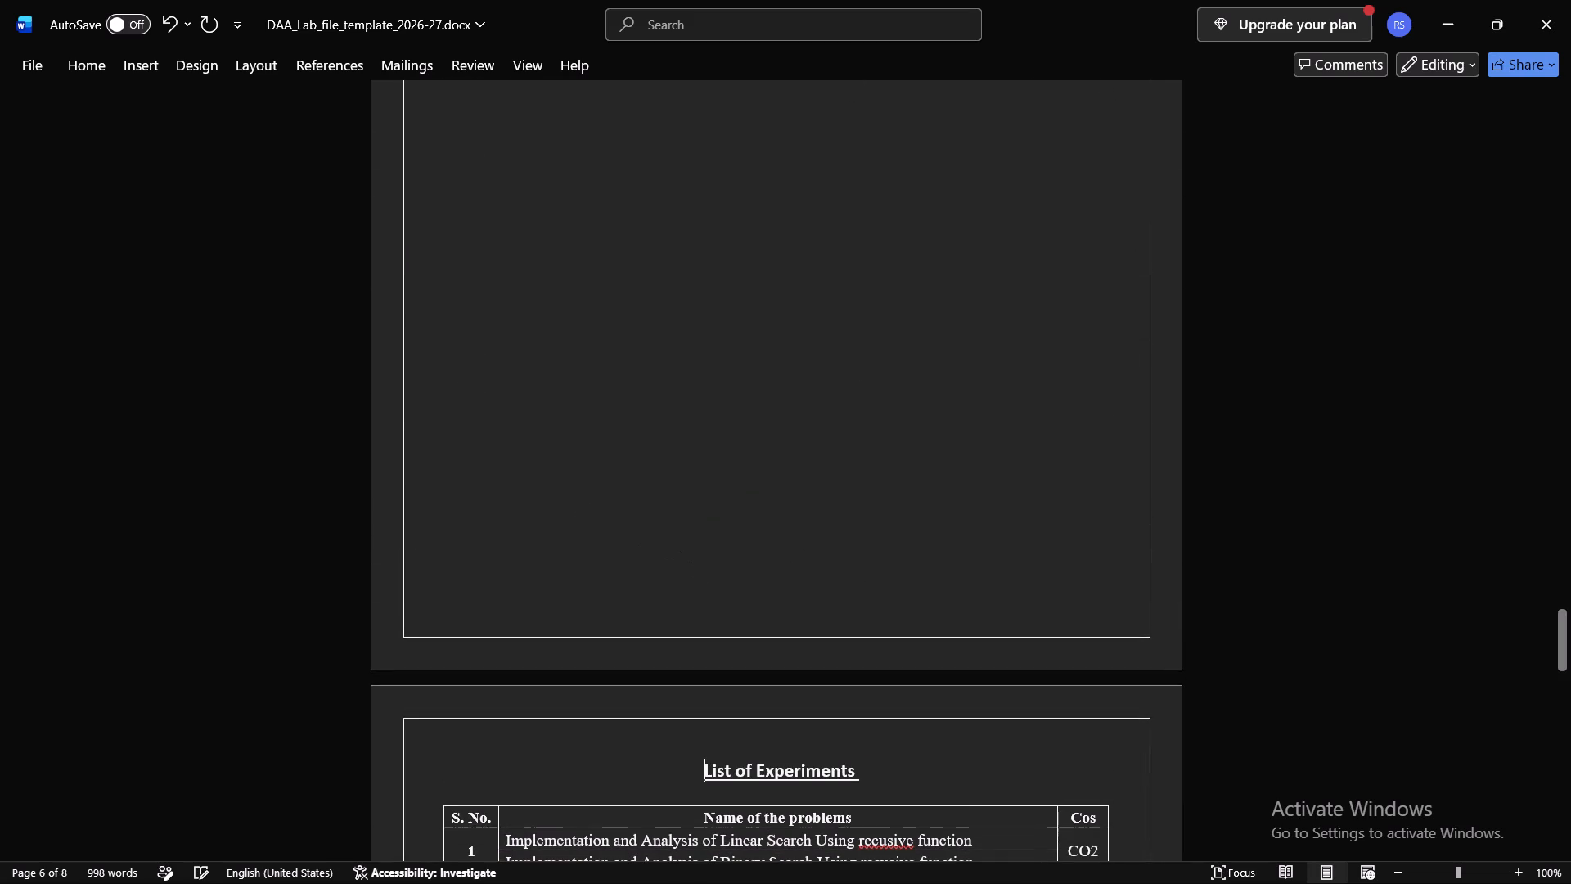
Insert an empty line before the Department Program Specific Outcomes (PSOs) heading to move it onto the following page.
{"action": "scroll", "coordinate": [694, 571], "scroll_direction": "up", "scroll_amount": 4}
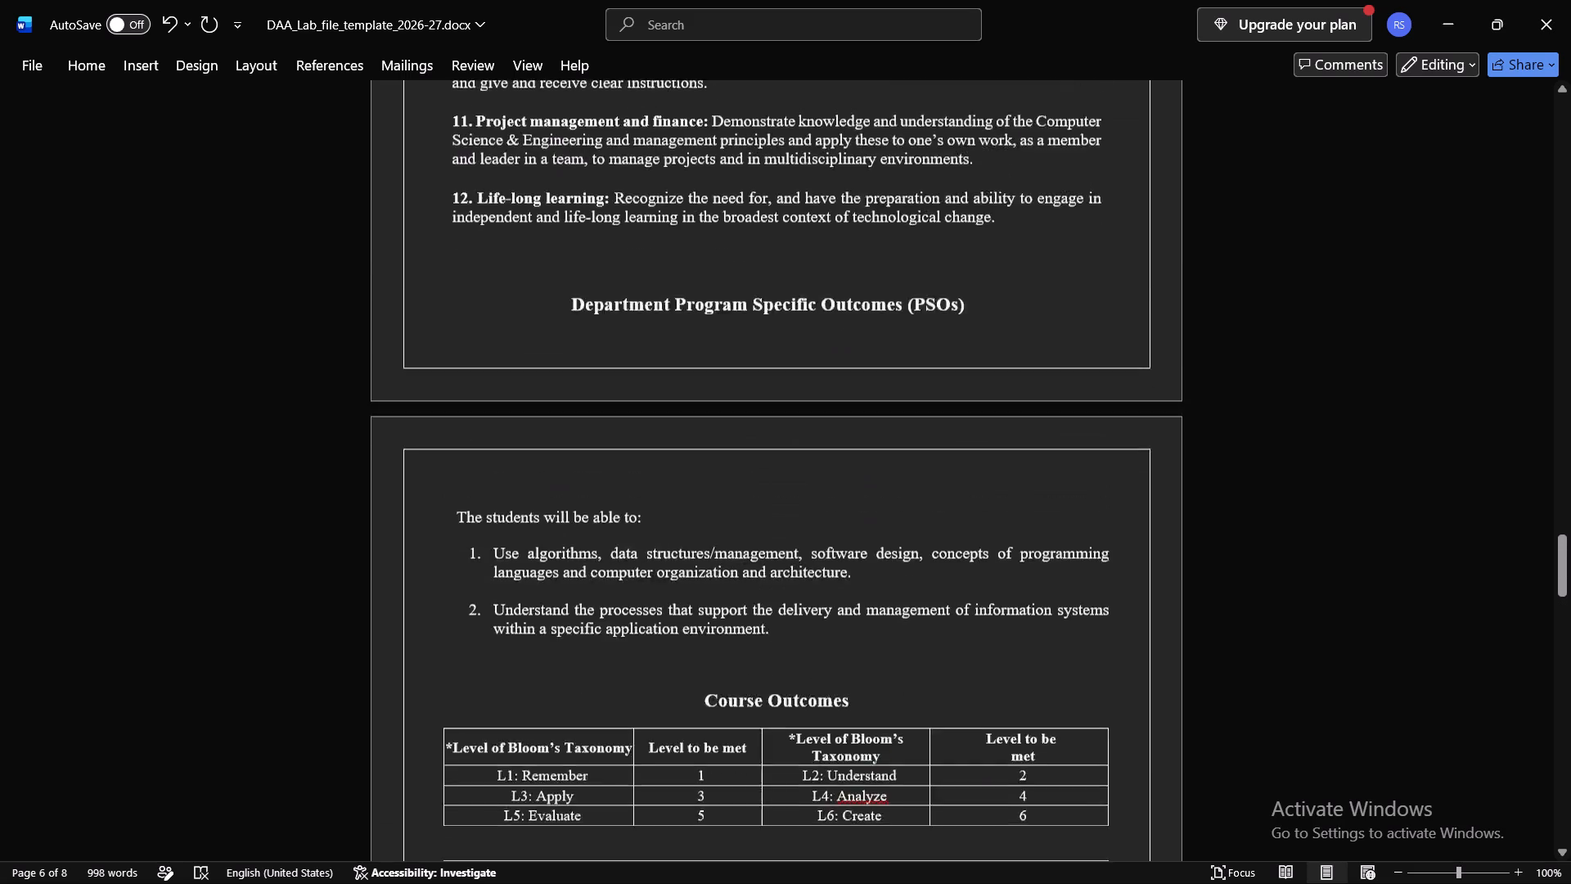
{"action": "scroll", "coordinate": [694, 571], "scroll_direction": "up", "scroll_amount": 1}
{"action": "left_click", "coordinate": [563, 498]}
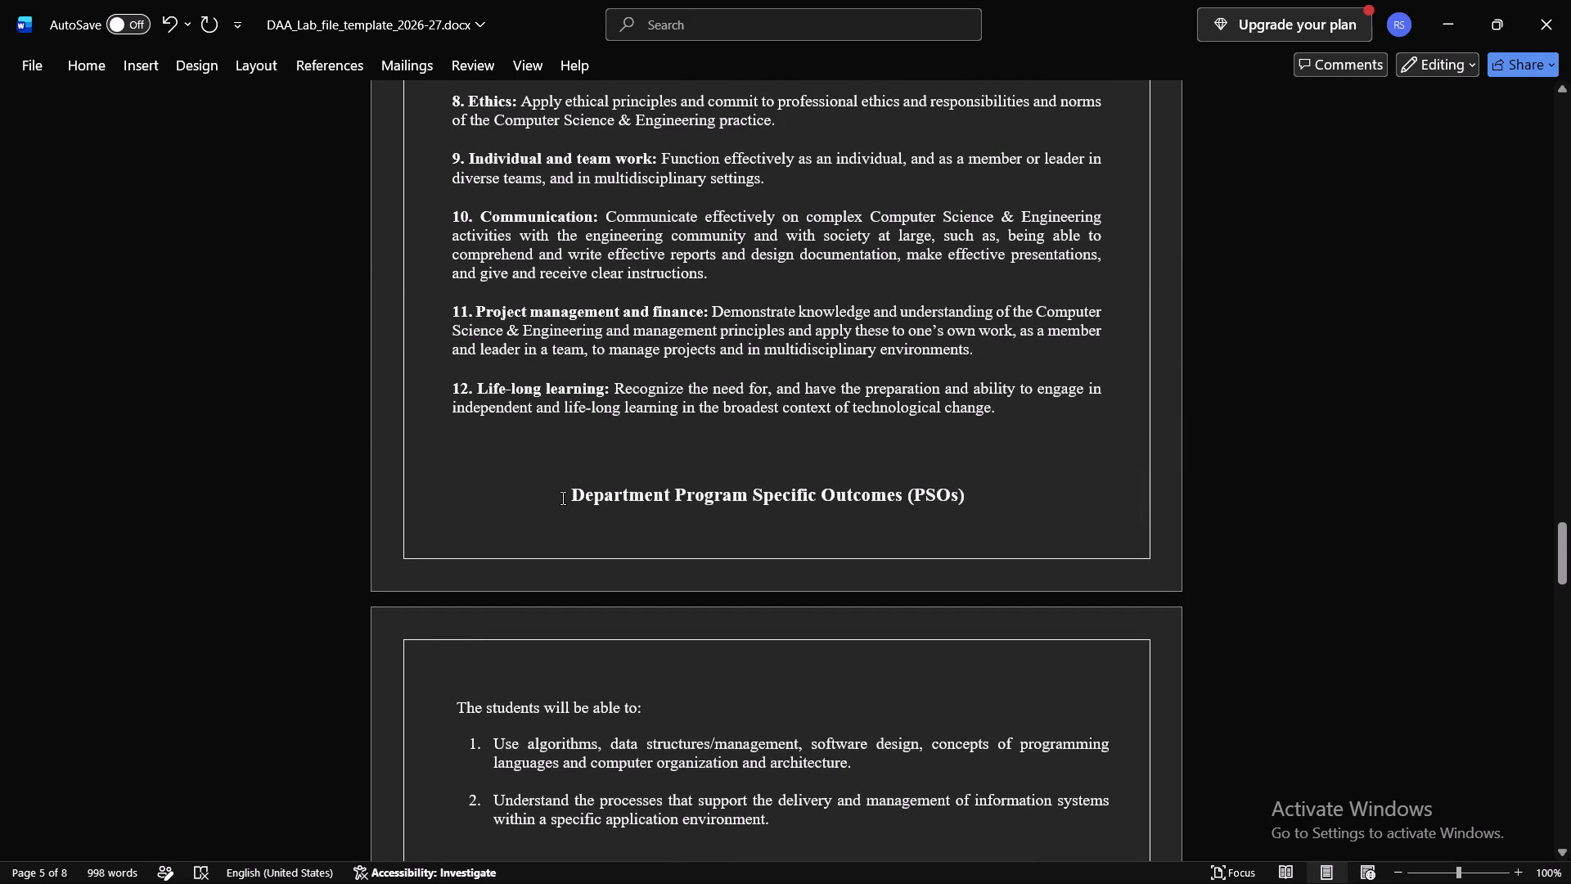
{"action": "key", "text": "Return"}
Insert two empty lines before the Department Program Outcomes (POs) heading to move it to the next page.
{"action": "scroll", "coordinate": [563, 498], "scroll_direction": "up", "scroll_amount": 2}
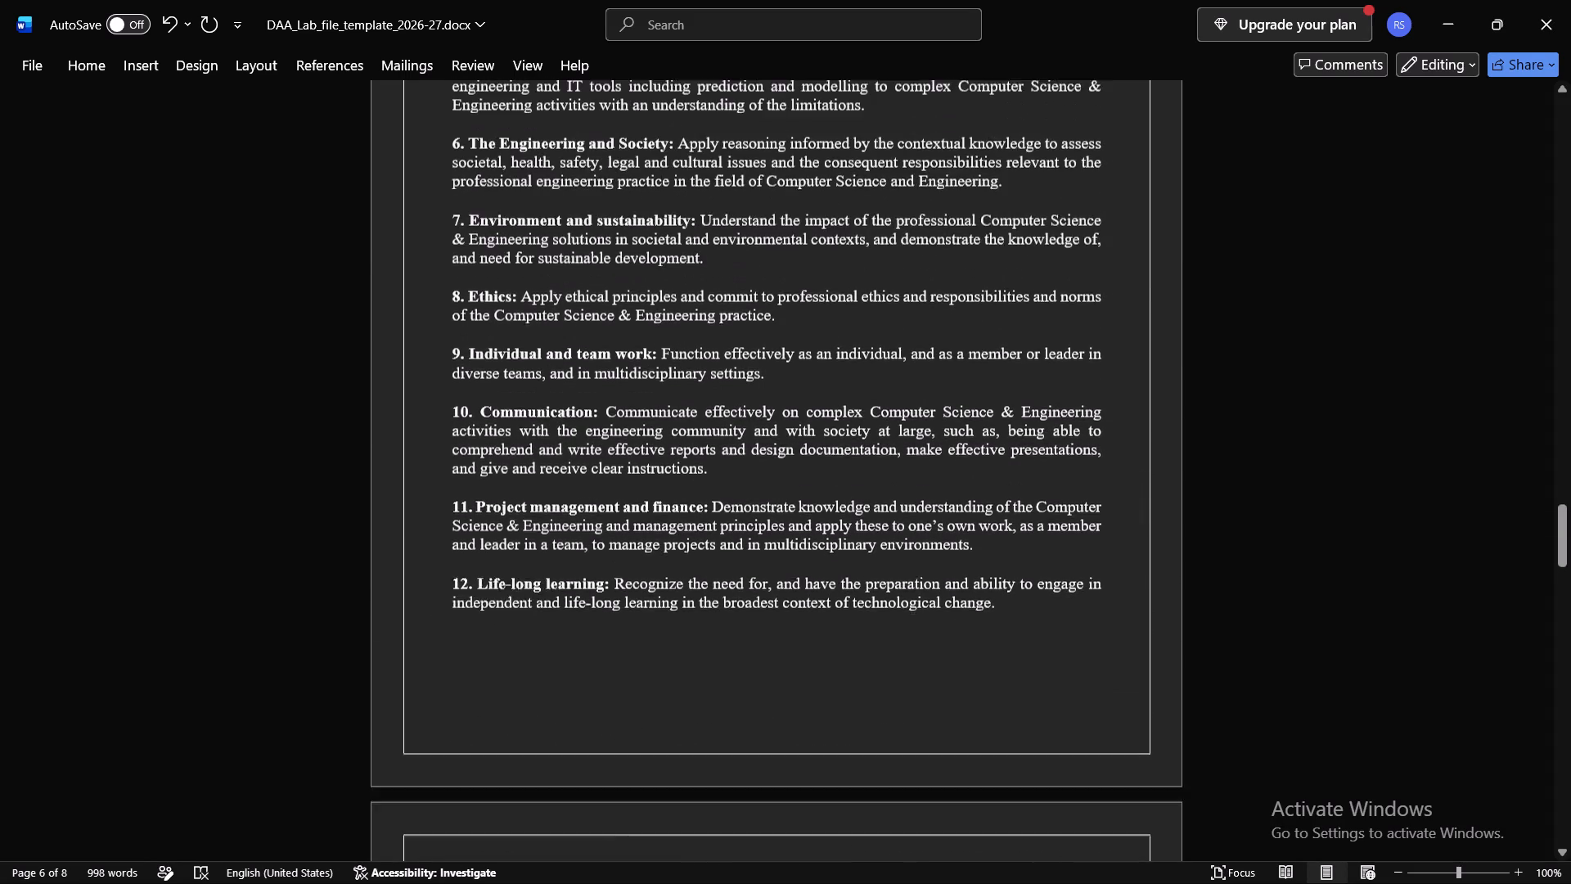
{"action": "scroll", "coordinate": [563, 498], "scroll_direction": "up", "scroll_amount": 3}
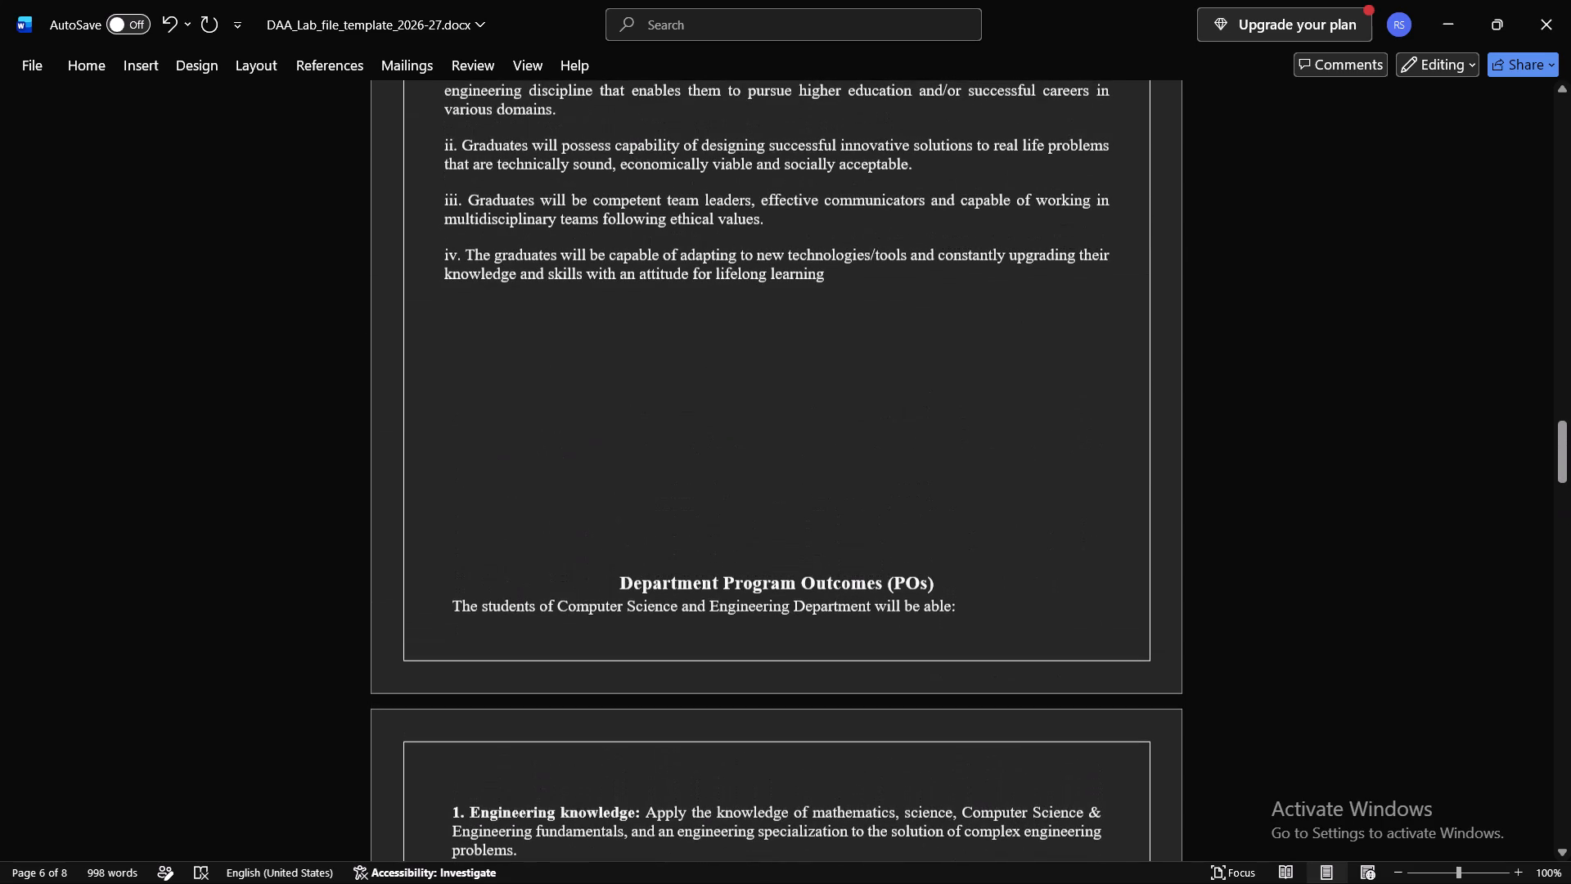
{"action": "left_click", "coordinate": [611, 577]}
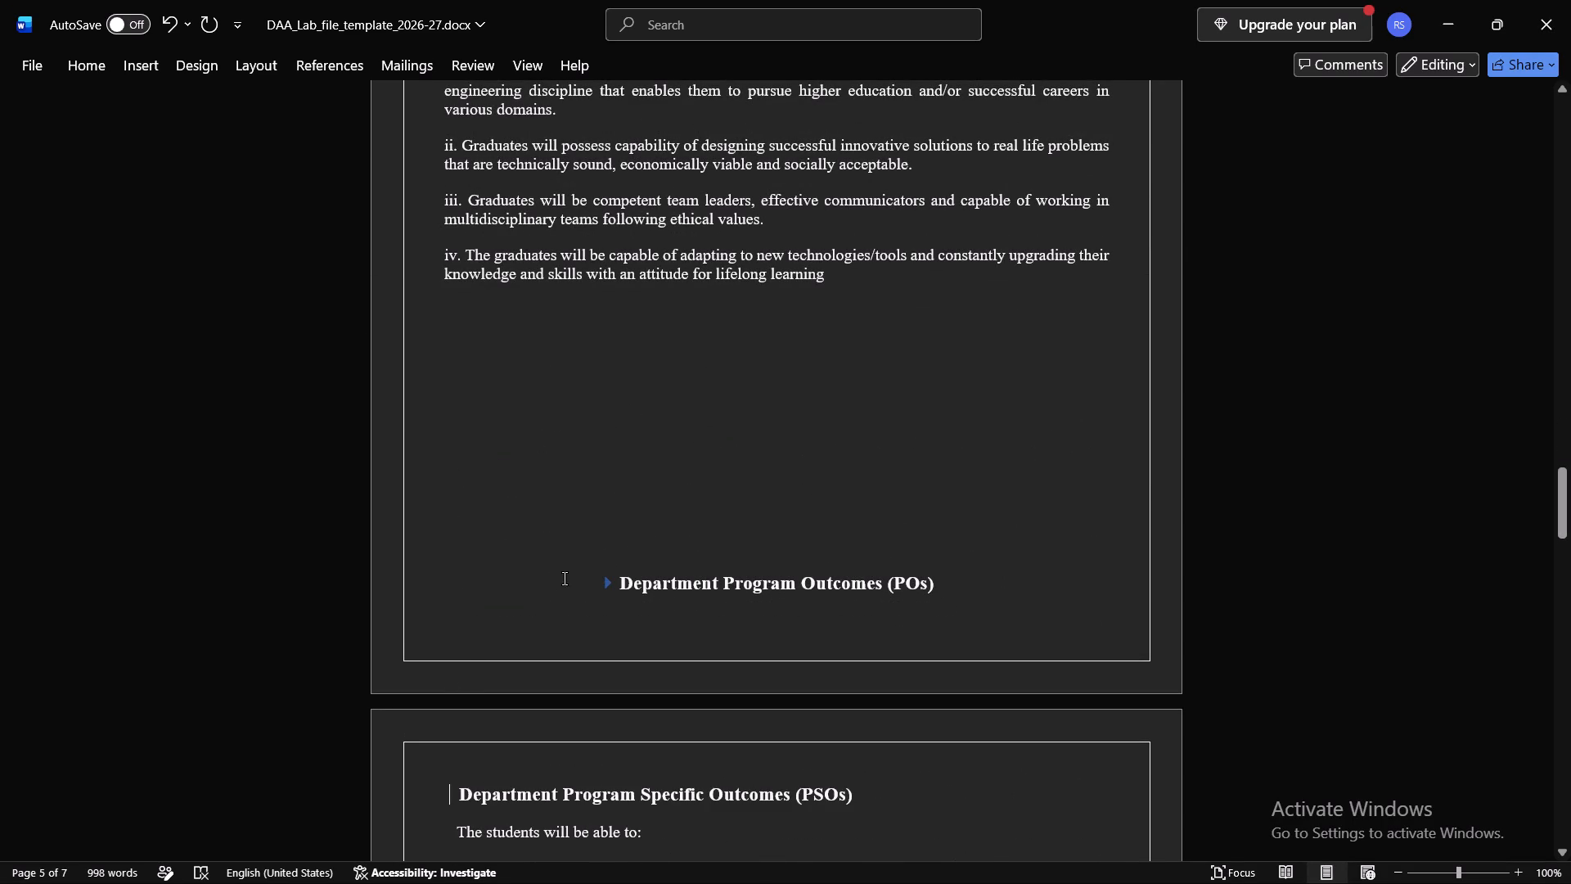
{"action": "left_click", "coordinate": [574, 574]}
{"action": "key", "text": "Return"}
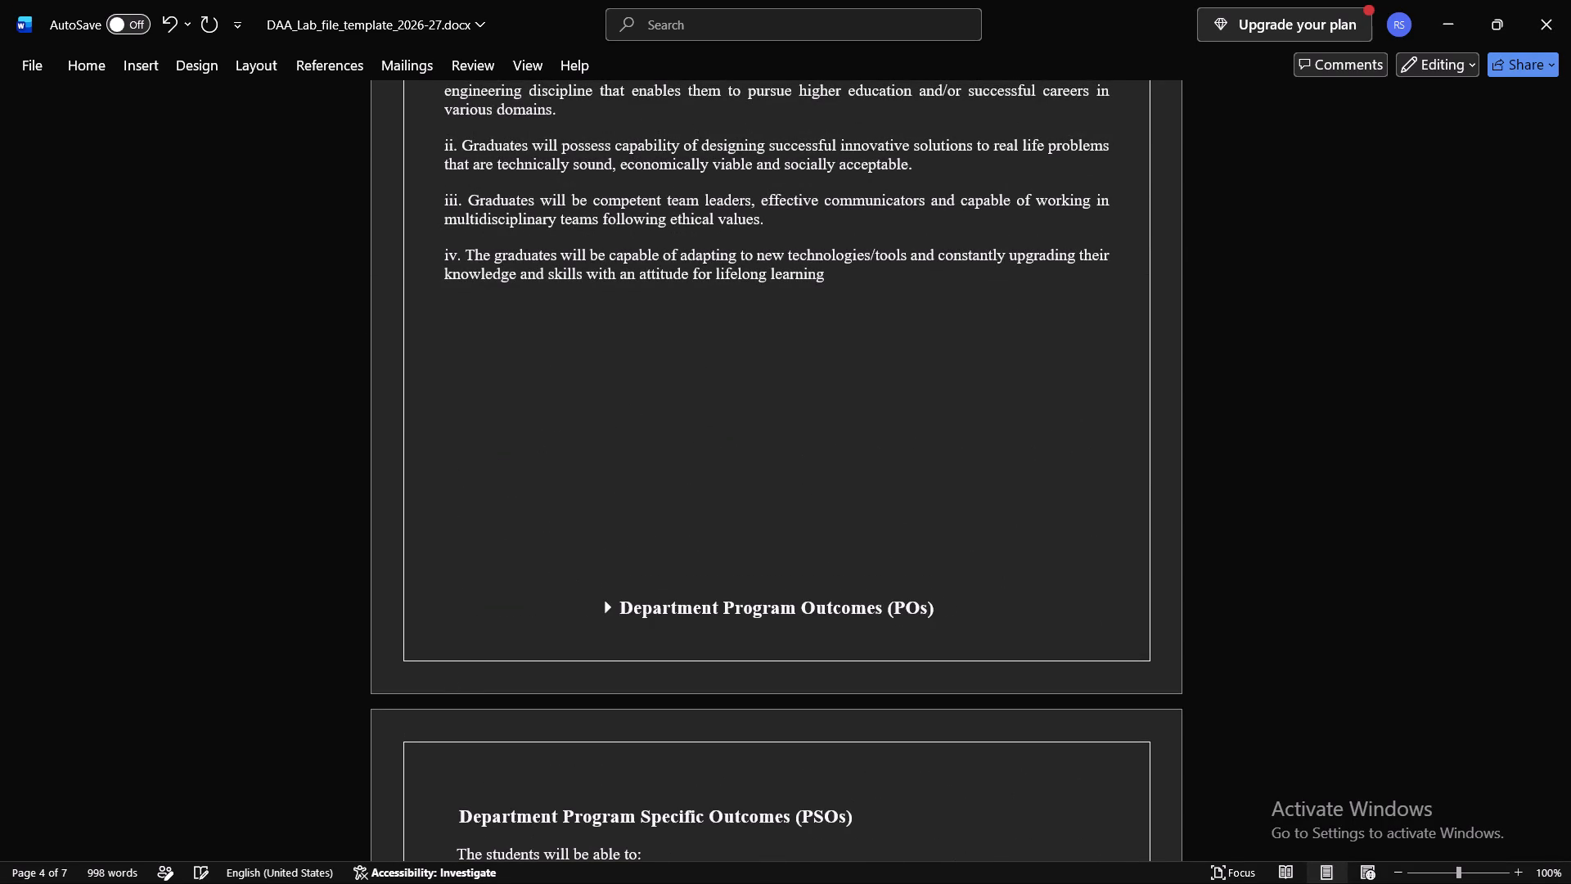
{"action": "key", "text": "Return"}
Insert an empty line before the Table of Contents heading so it moves to the page with its bullet list.
{"action": "scroll", "coordinate": [574, 574], "scroll_direction": "down", "scroll_amount": 1}
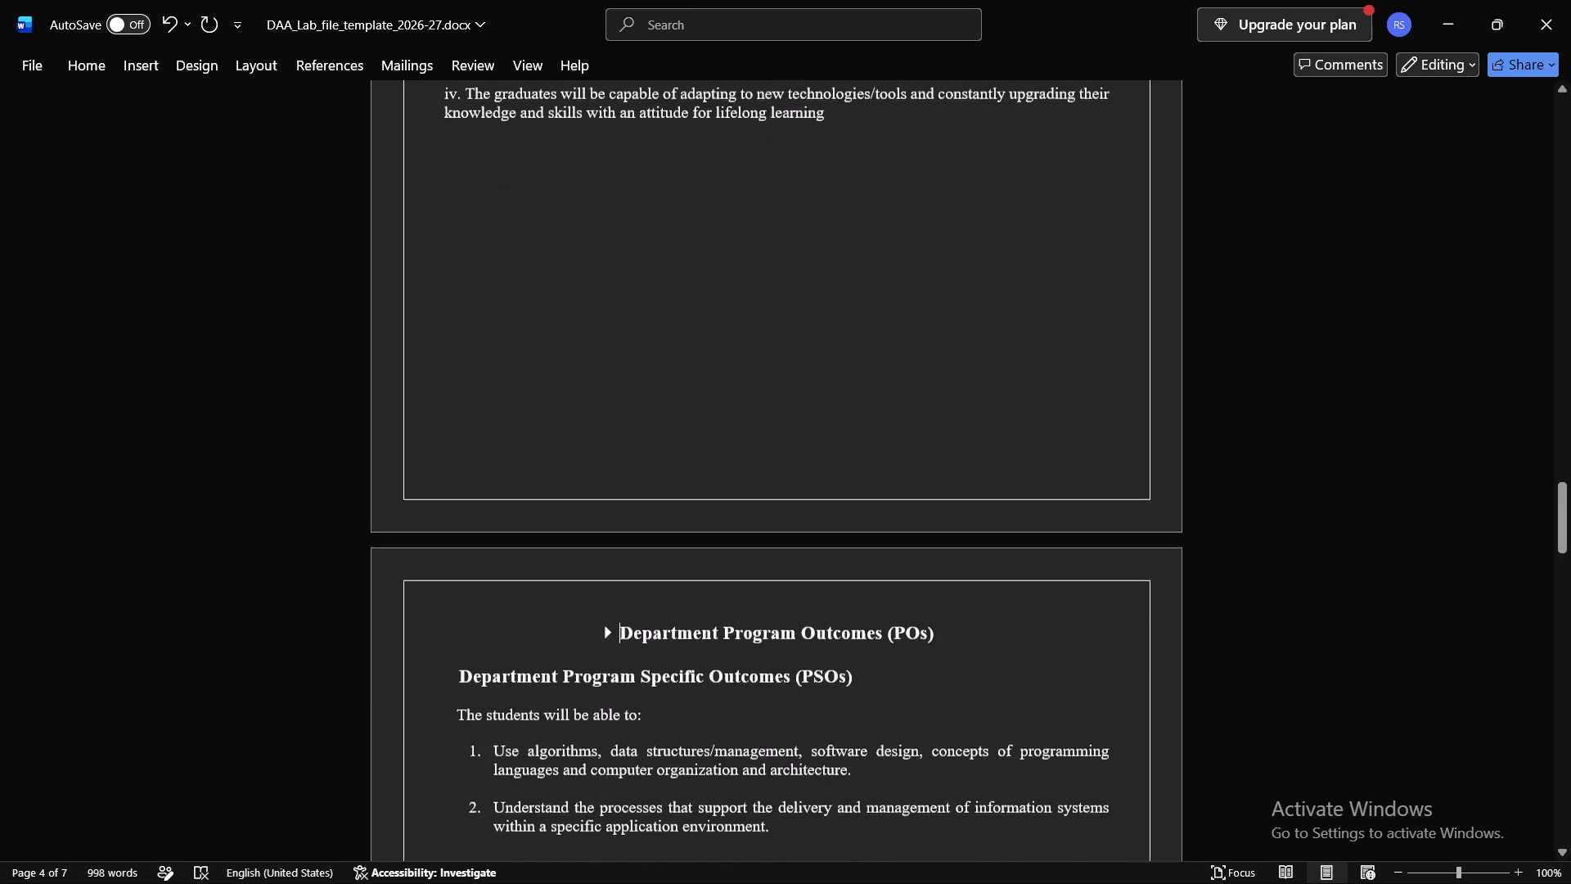
{"action": "scroll", "coordinate": [574, 574], "scroll_direction": "up", "scroll_amount": 2}
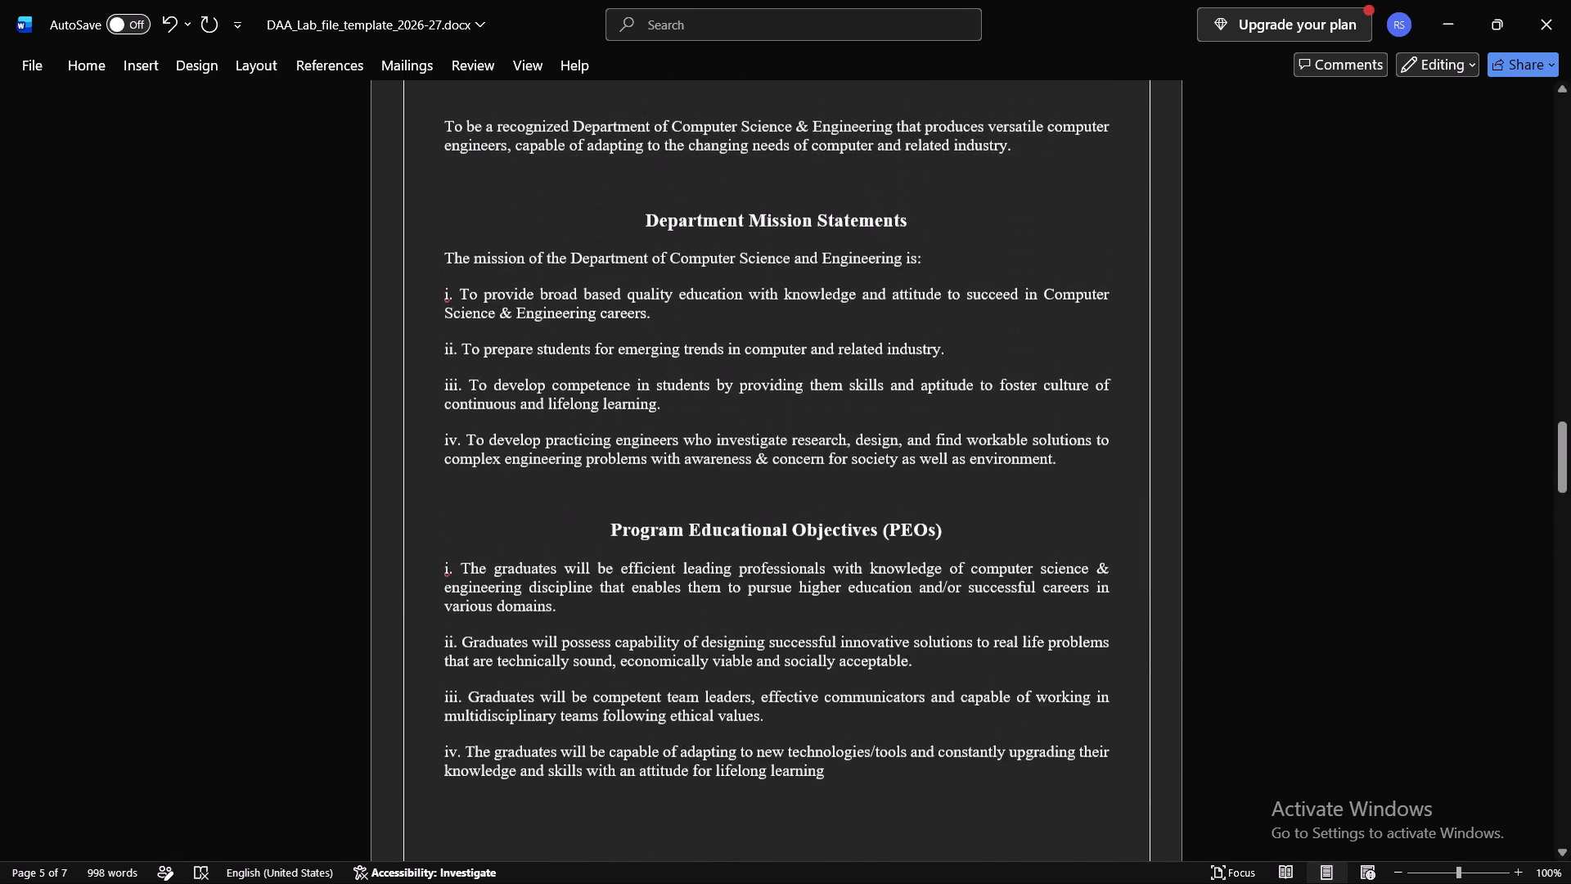
{"action": "scroll", "coordinate": [574, 574], "scroll_direction": "up", "scroll_amount": 3}
{"action": "scroll", "coordinate": [574, 574], "scroll_direction": "down", "scroll_amount": 1}
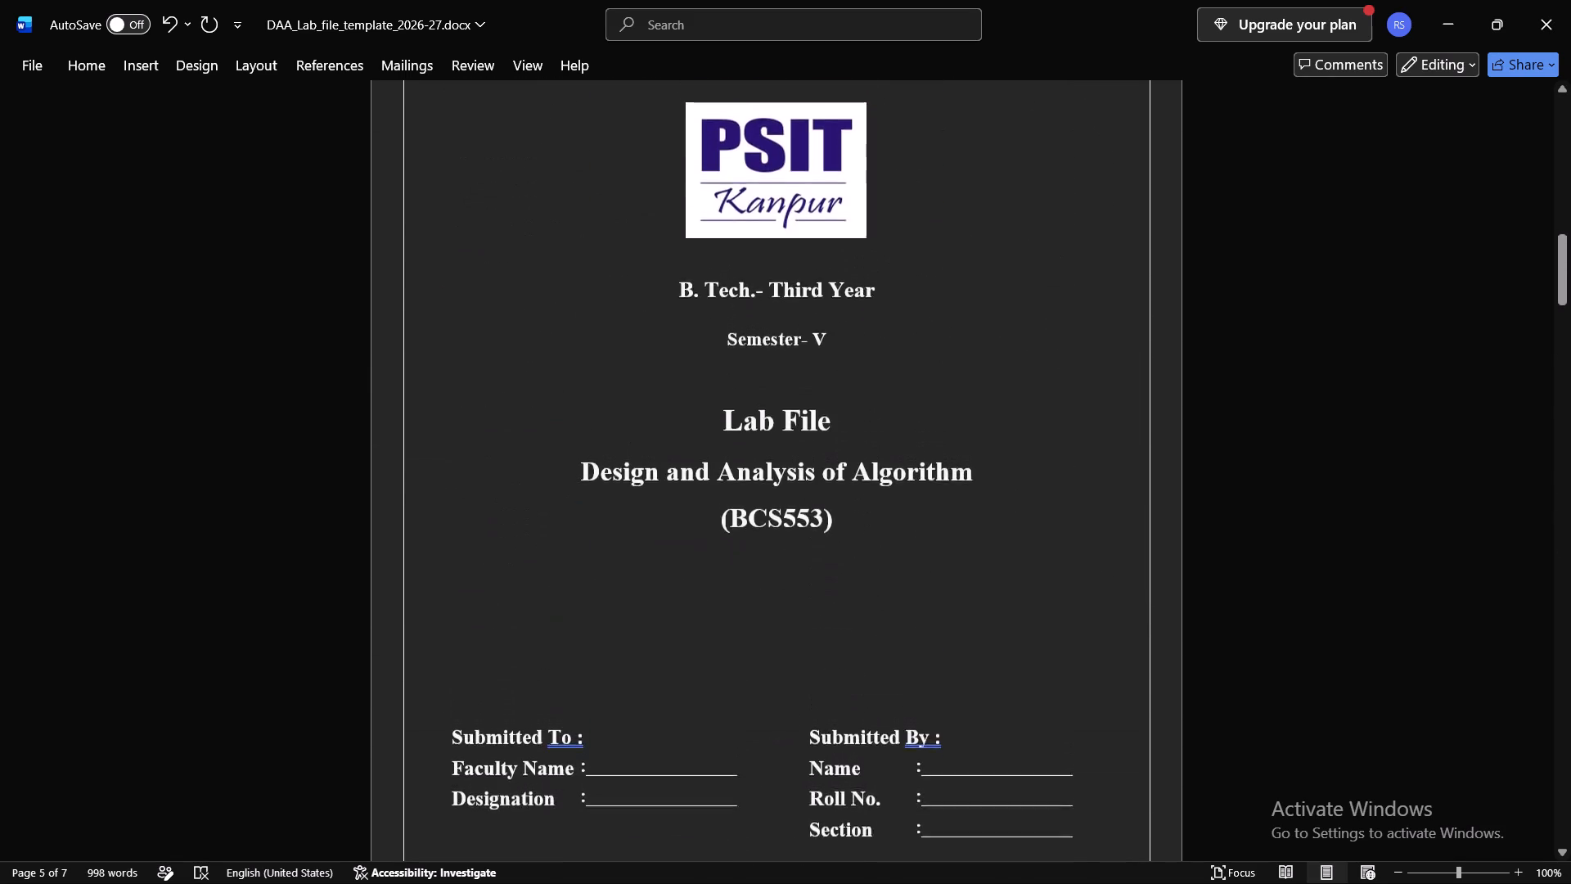
{"action": "scroll", "coordinate": [574, 574], "scroll_direction": "down", "scroll_amount": 1}
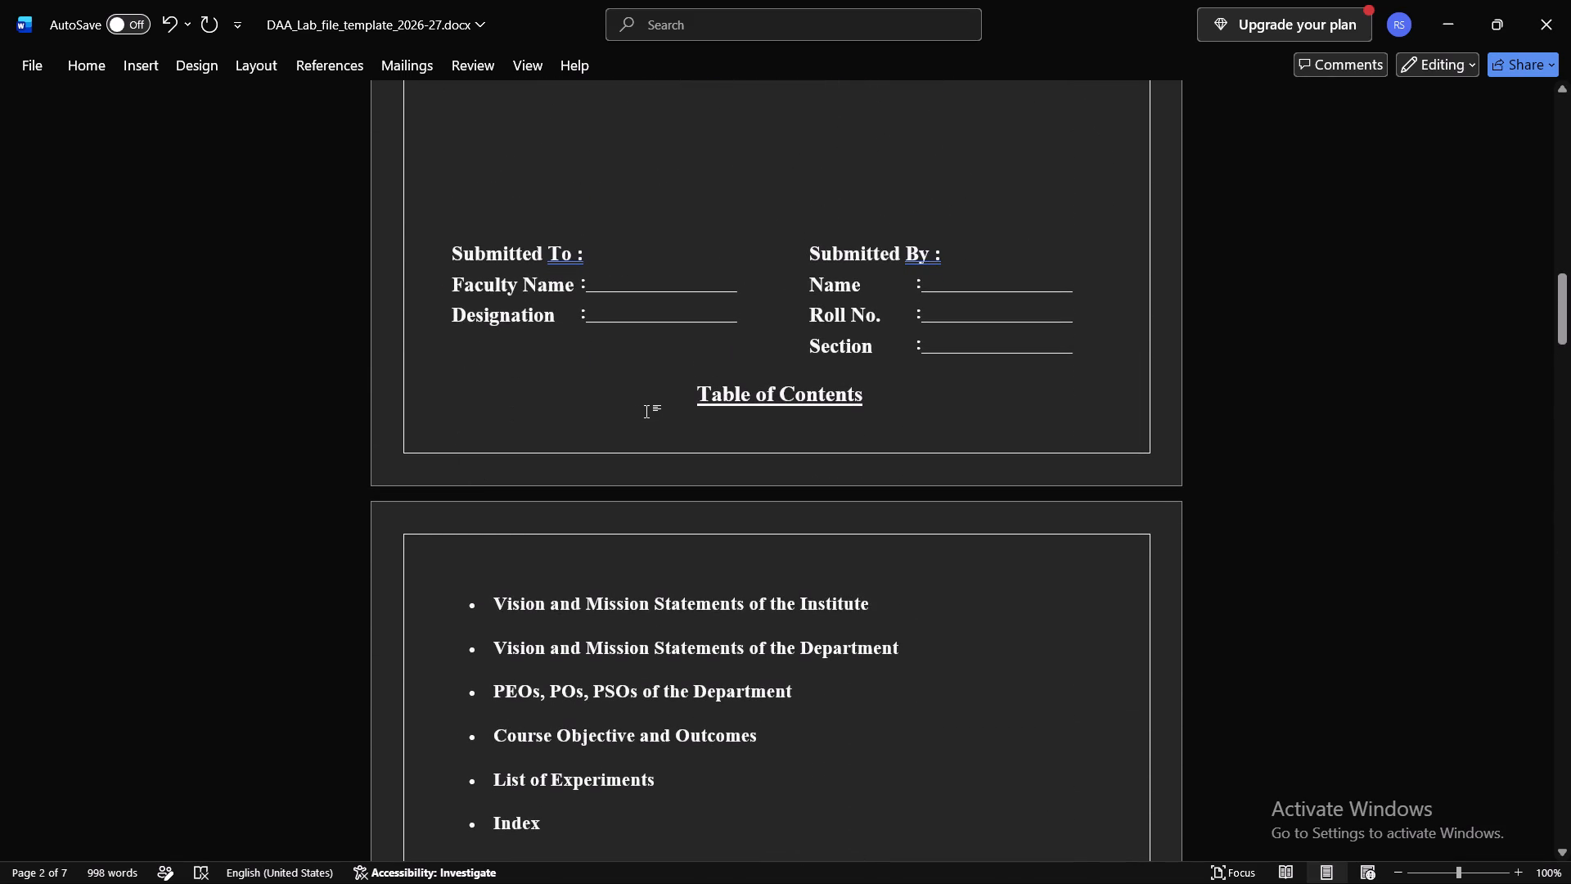
{"action": "left_click", "coordinate": [668, 387]}
{"action": "key", "text": "Return"}
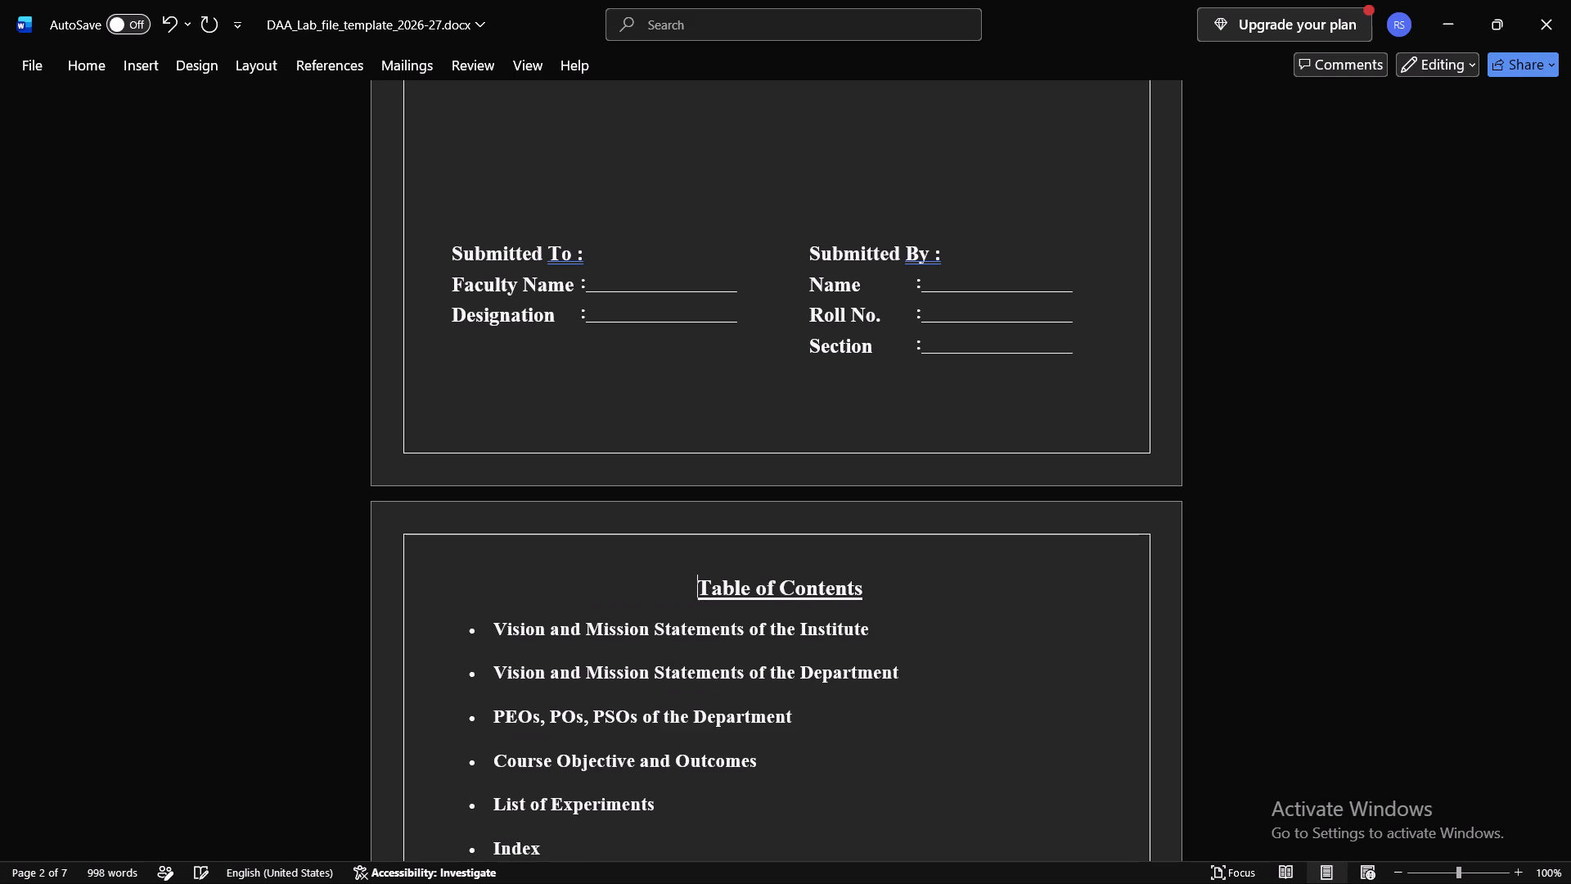
Paste the copied experiments onto the blank page after the INDEX table at the end of the document.
{"action": "scroll", "coordinate": [668, 387], "scroll_direction": "up", "scroll_amount": 2}
{"action": "scroll", "coordinate": [668, 387], "scroll_direction": "down", "scroll_amount": 4}
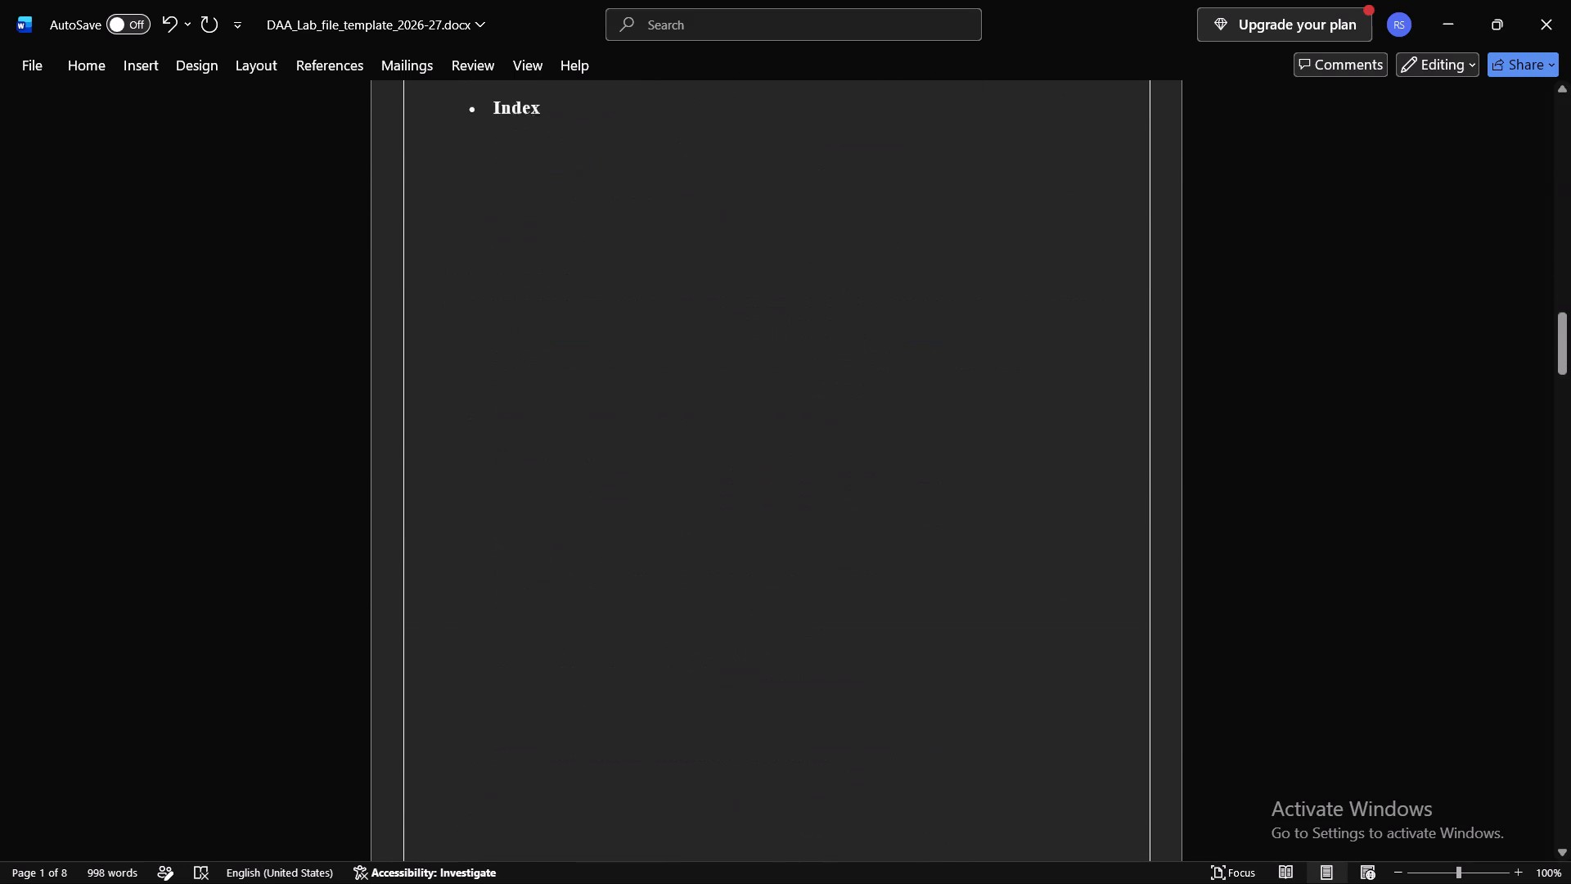
{"action": "scroll", "coordinate": [668, 387], "scroll_direction": "down", "scroll_amount": 6}
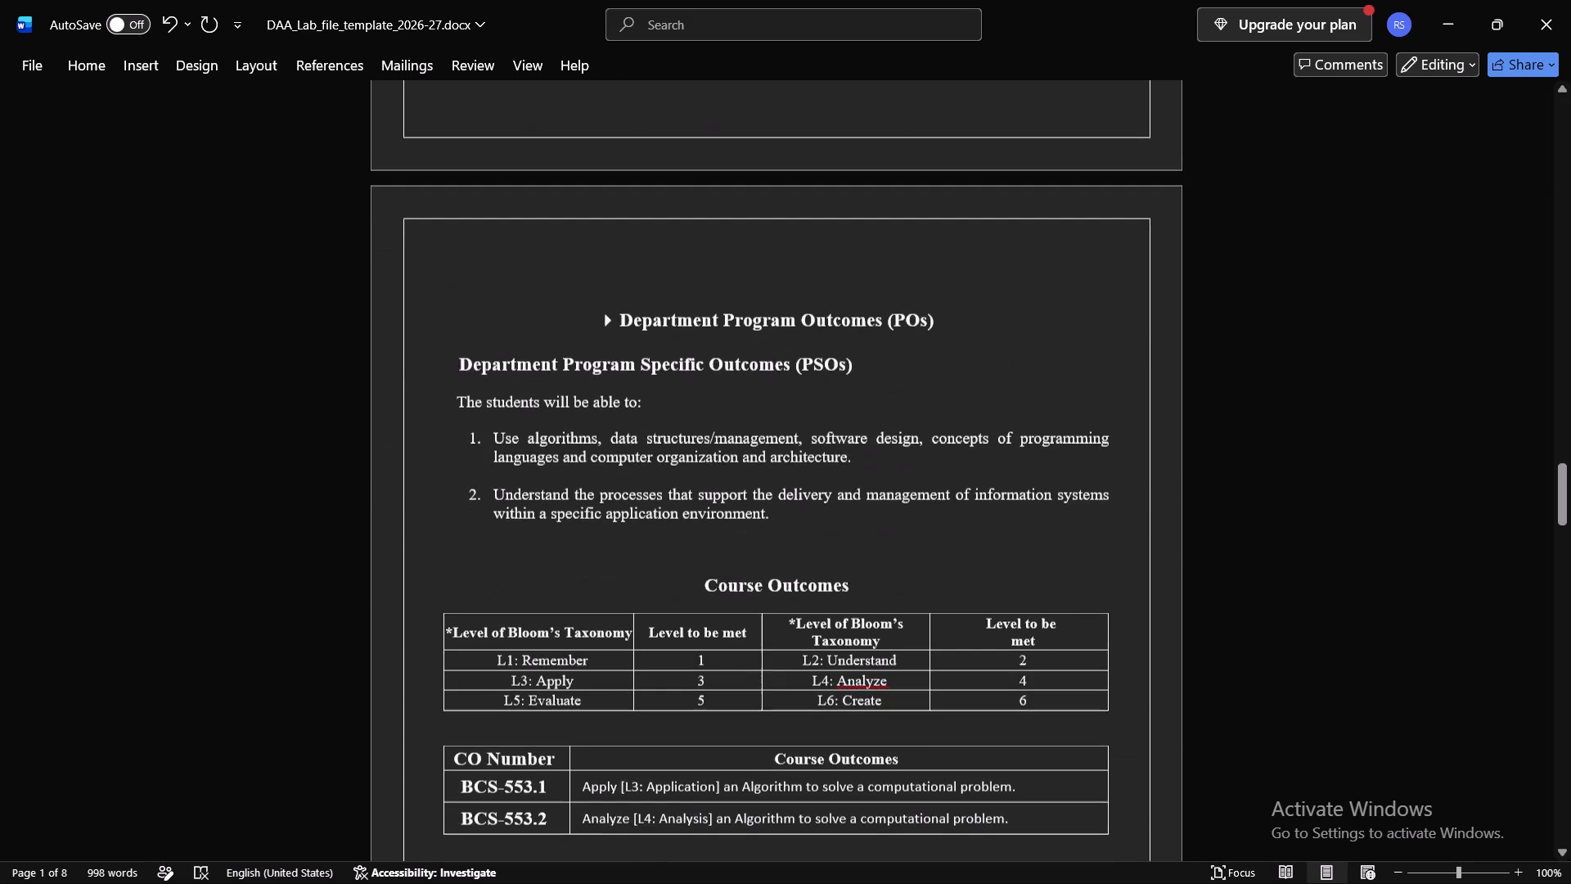
{"action": "scroll", "coordinate": [668, 387], "scroll_direction": "down", "scroll_amount": 6}
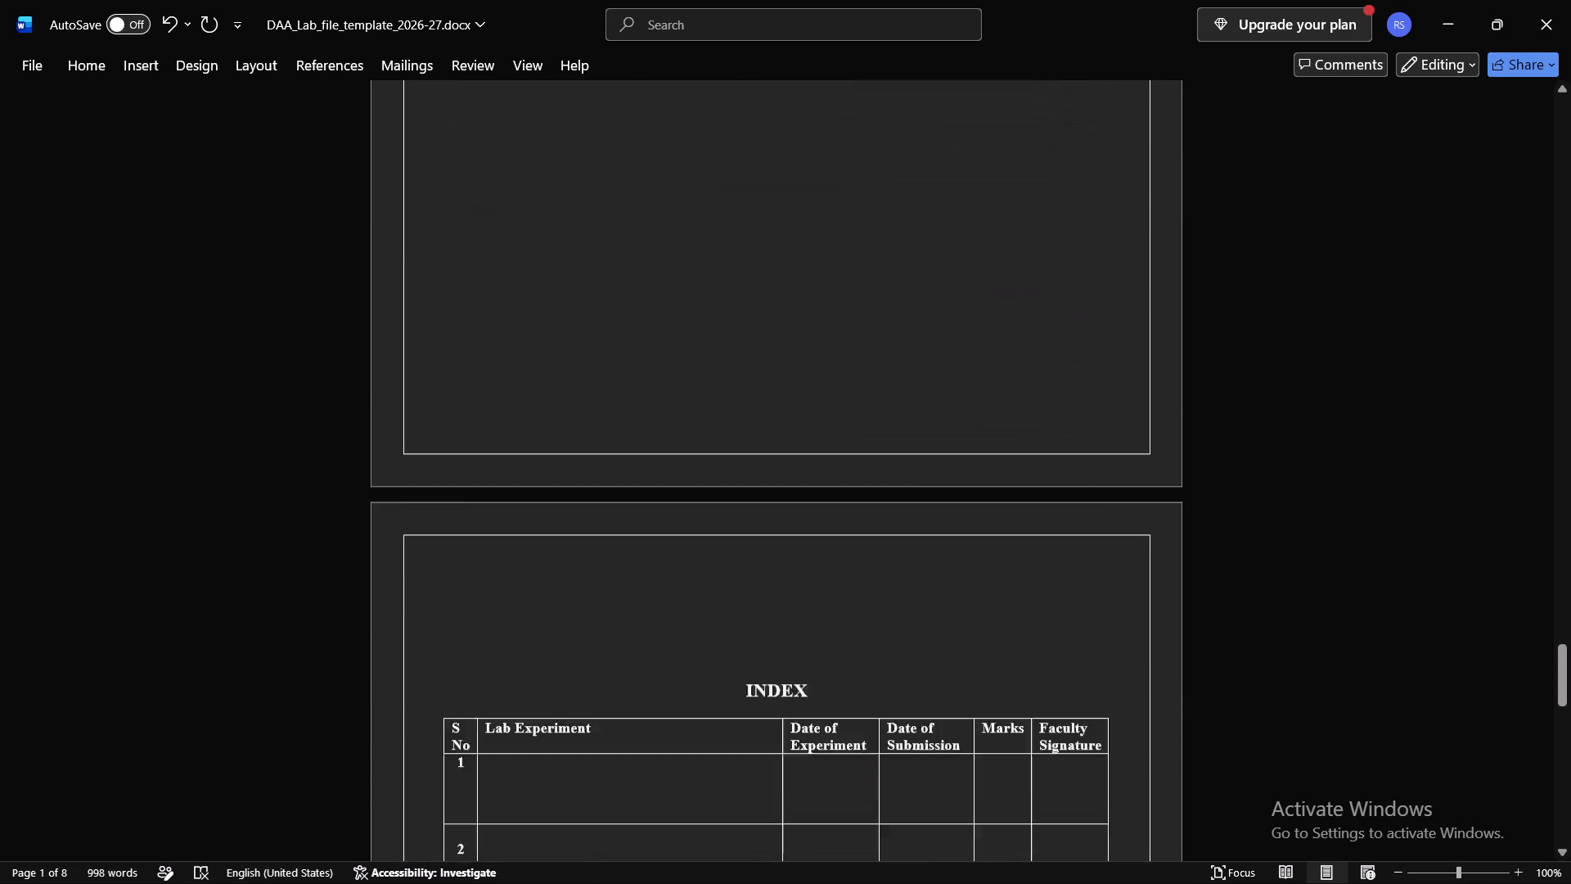
{"action": "scroll", "coordinate": [668, 387], "scroll_direction": "down", "scroll_amount": 3}
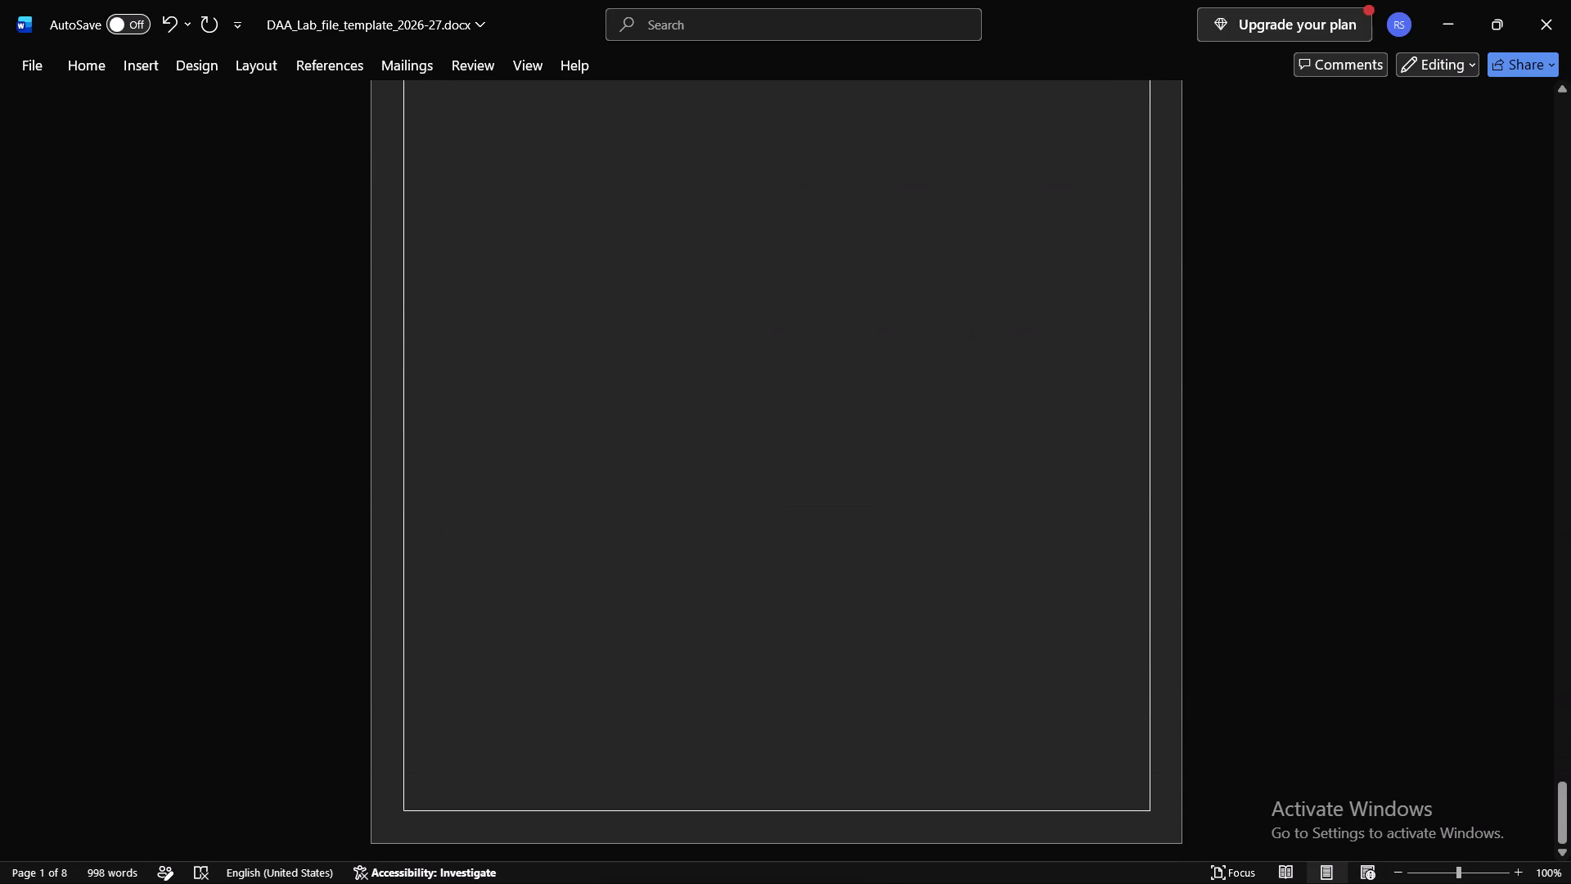
{"action": "scroll", "coordinate": [668, 387], "scroll_direction": "down", "scroll_amount": 2}
{"action": "scroll", "coordinate": [668, 387], "scroll_direction": "up", "scroll_amount": 2}
{"action": "scroll", "coordinate": [668, 387], "scroll_direction": "down", "scroll_amount": 1}
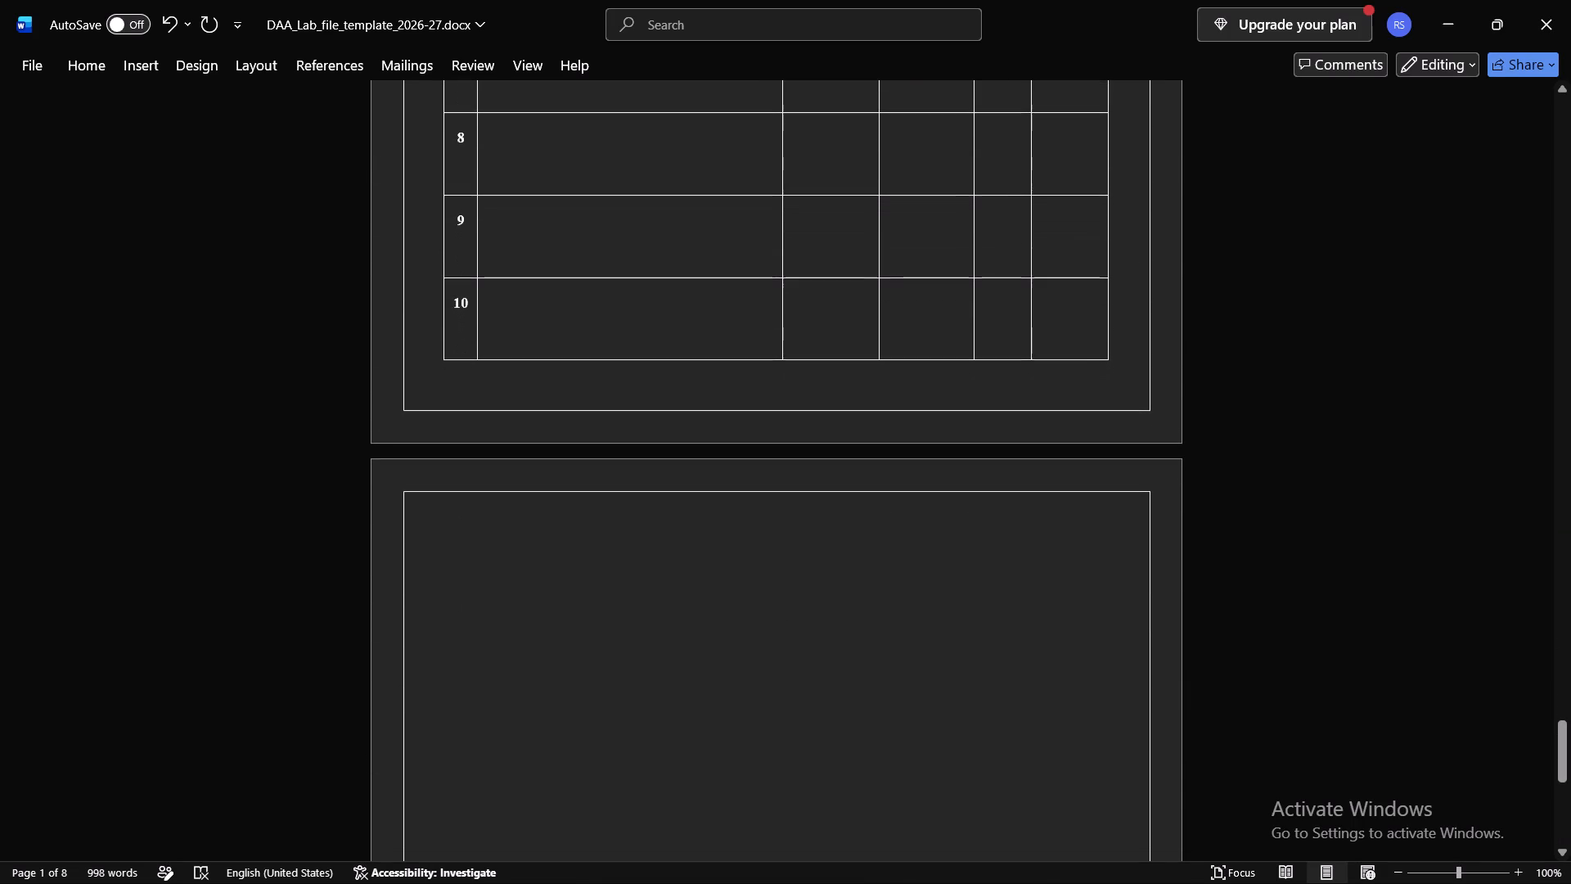
{"action": "left_click", "coordinate": [479, 532]}
{"action": "key", "text": "ctrl+v"}
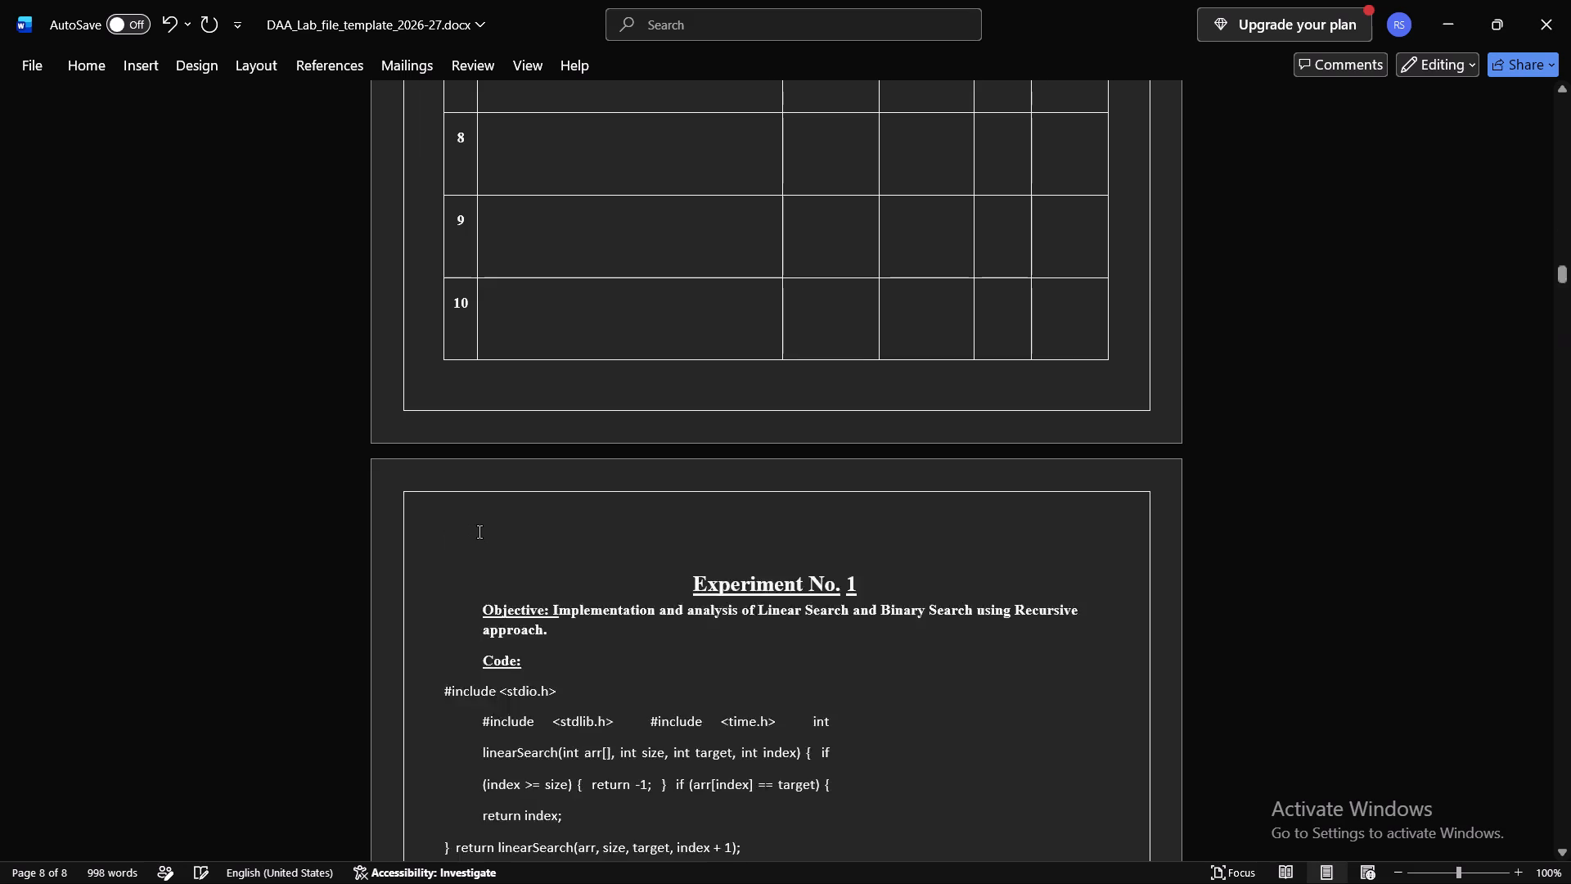
Delete the trailing blank page left after the last pasted experiment.
{"action": "scroll", "coordinate": [613, 585], "scroll_direction": "down", "scroll_amount": 3}
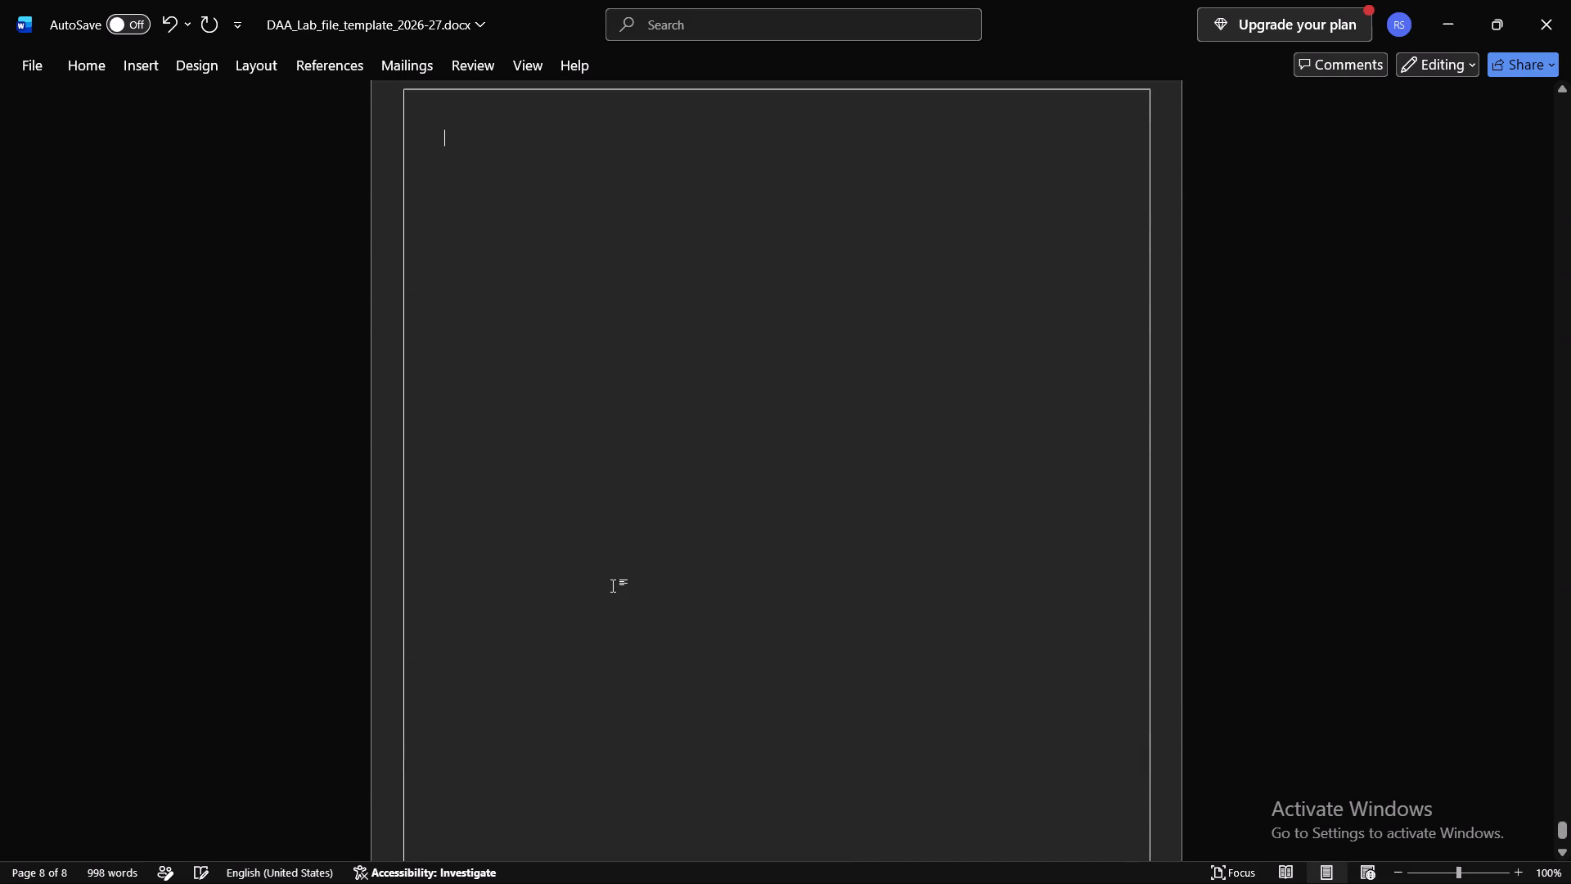
{"action": "scroll", "coordinate": [613, 585], "scroll_direction": "up", "scroll_amount": 1}
{"action": "key", "text": "BackSpace"}
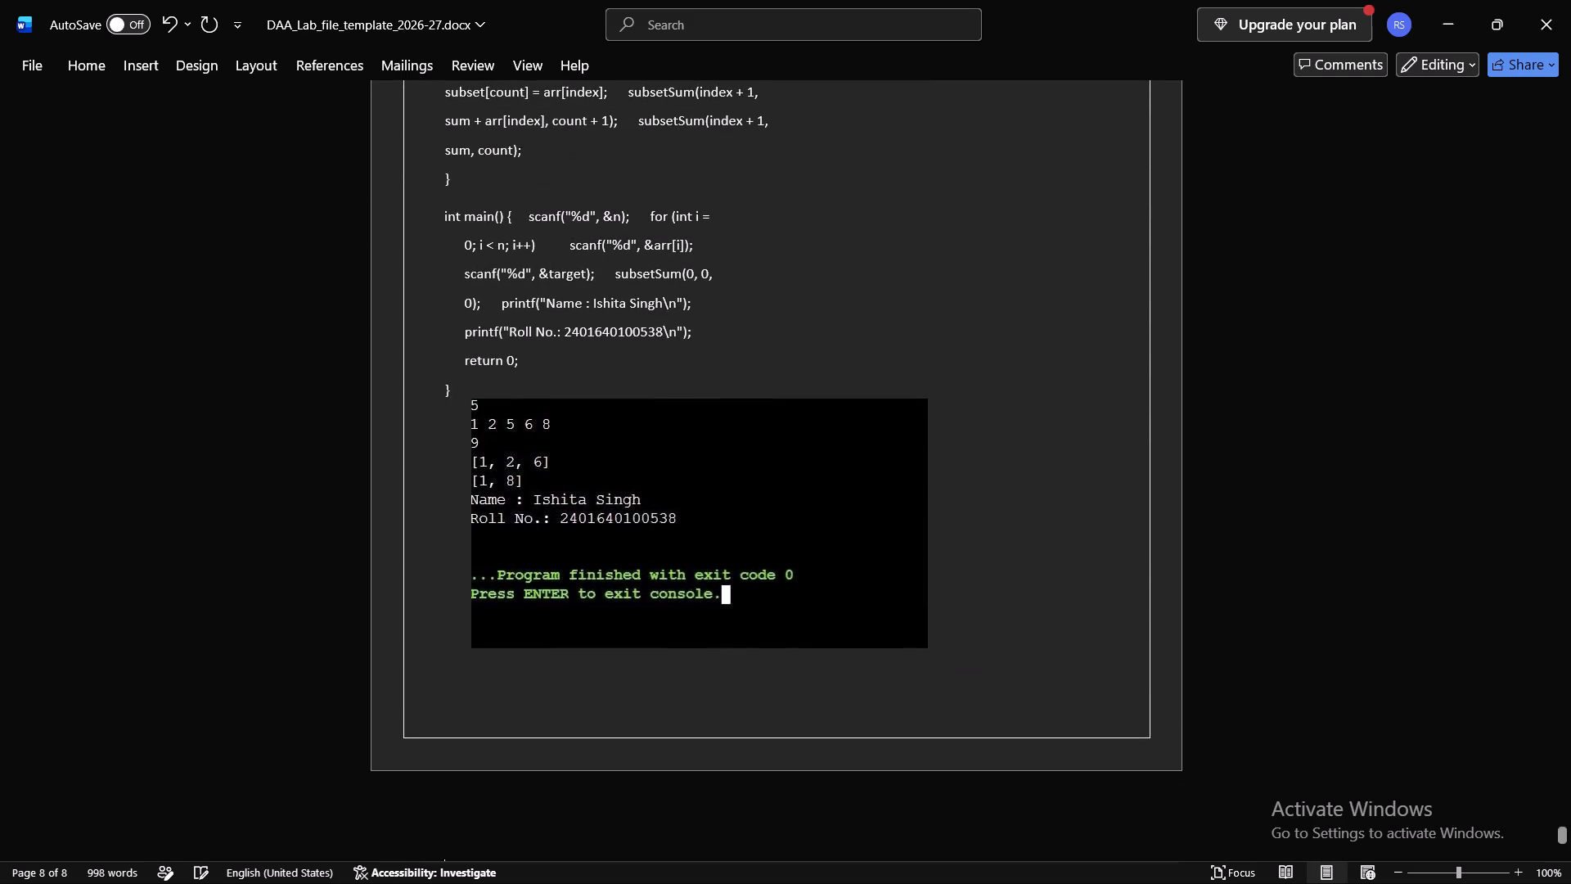
Review the pasted experiments from the last one back to the INDEX table, checking page gaps and layout.
{"action": "scroll", "coordinate": [613, 585], "scroll_direction": "up", "scroll_amount": 5}
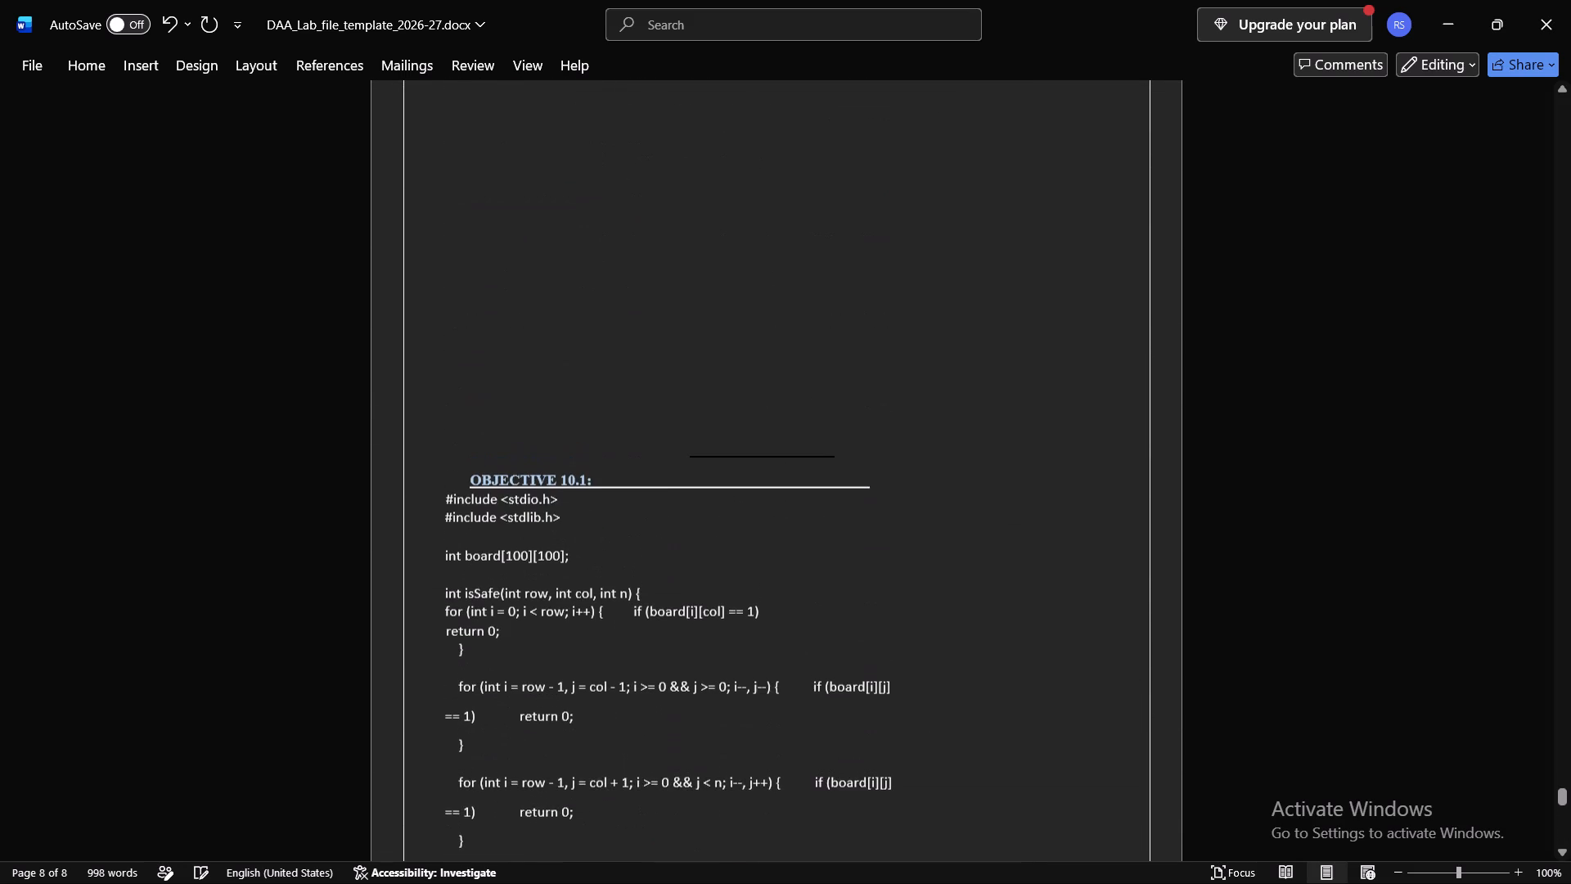
{"action": "scroll", "coordinate": [613, 585], "scroll_direction": "up", "scroll_amount": 7}
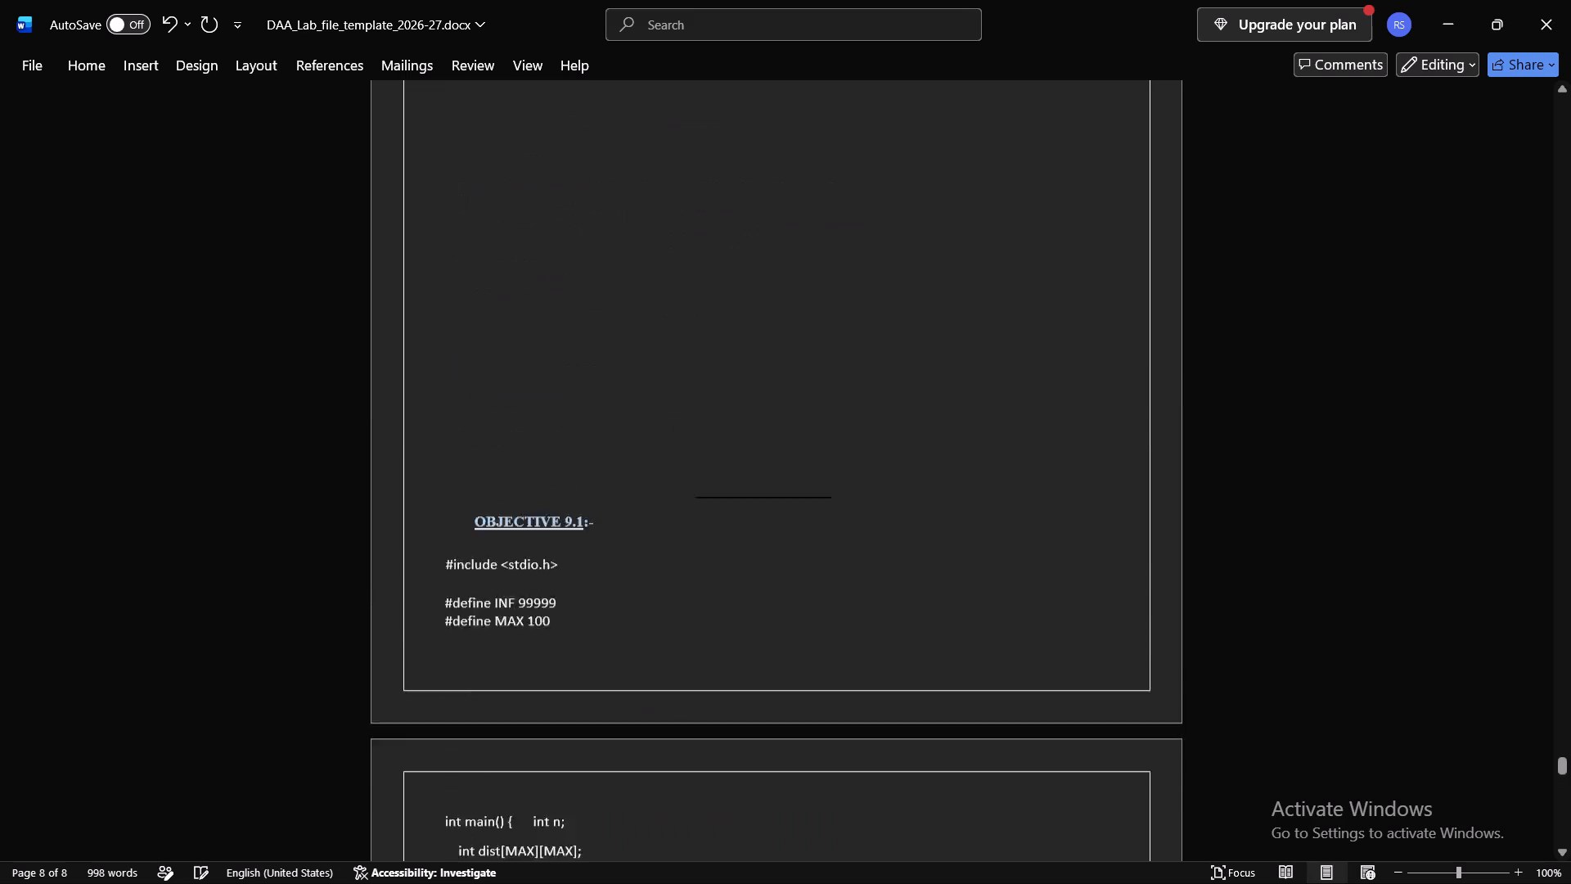
{"action": "scroll", "coordinate": [613, 585], "scroll_direction": "up", "scroll_amount": 7}
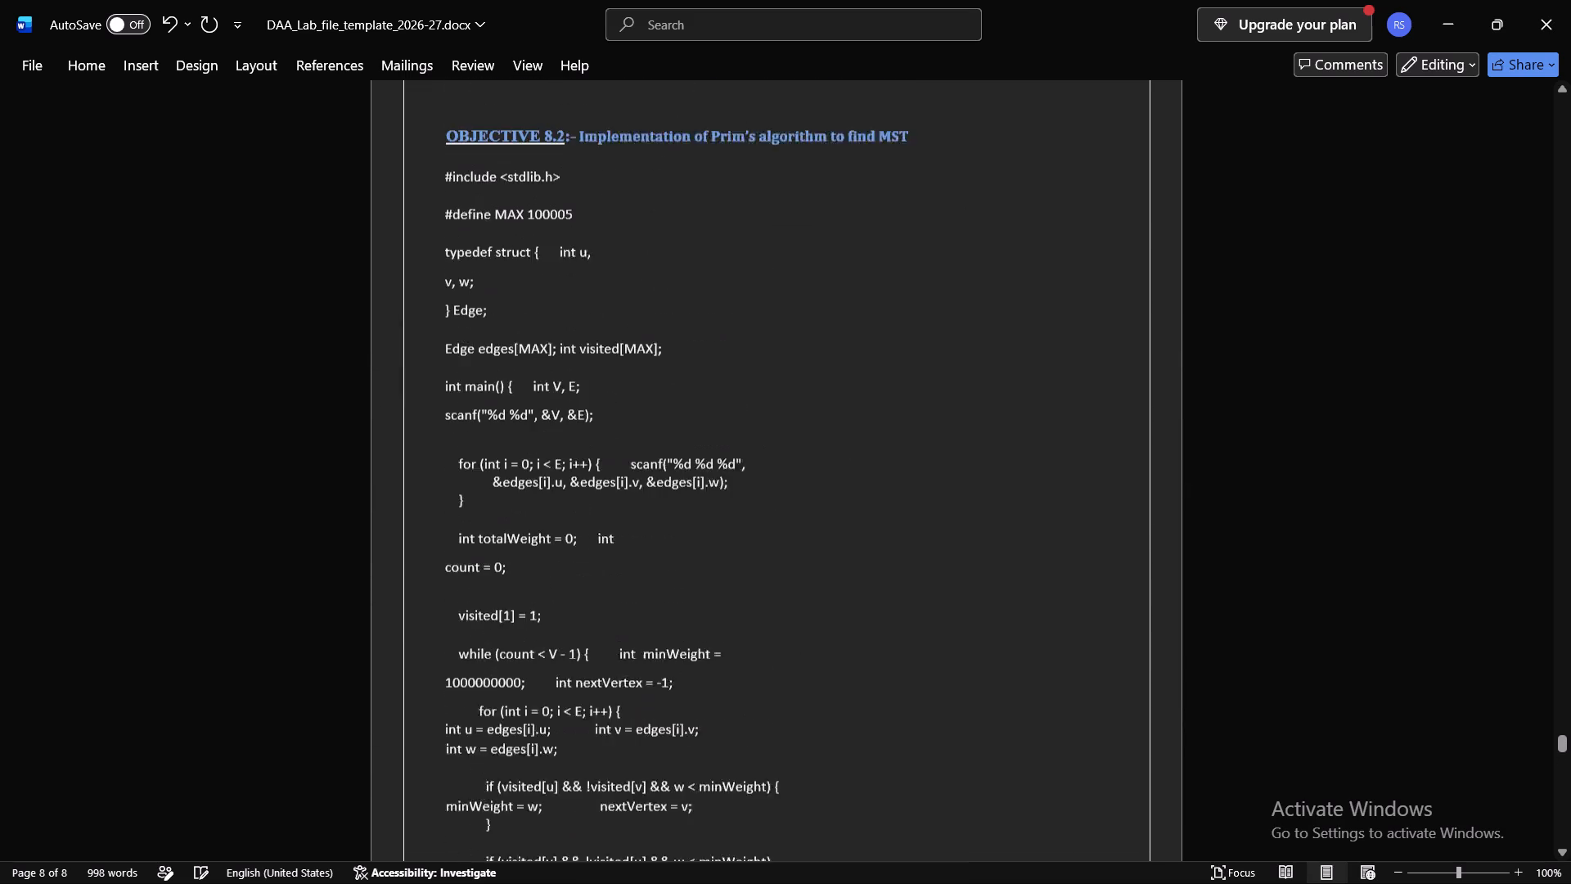
{"action": "scroll", "coordinate": [613, 585], "scroll_direction": "up", "scroll_amount": 5}
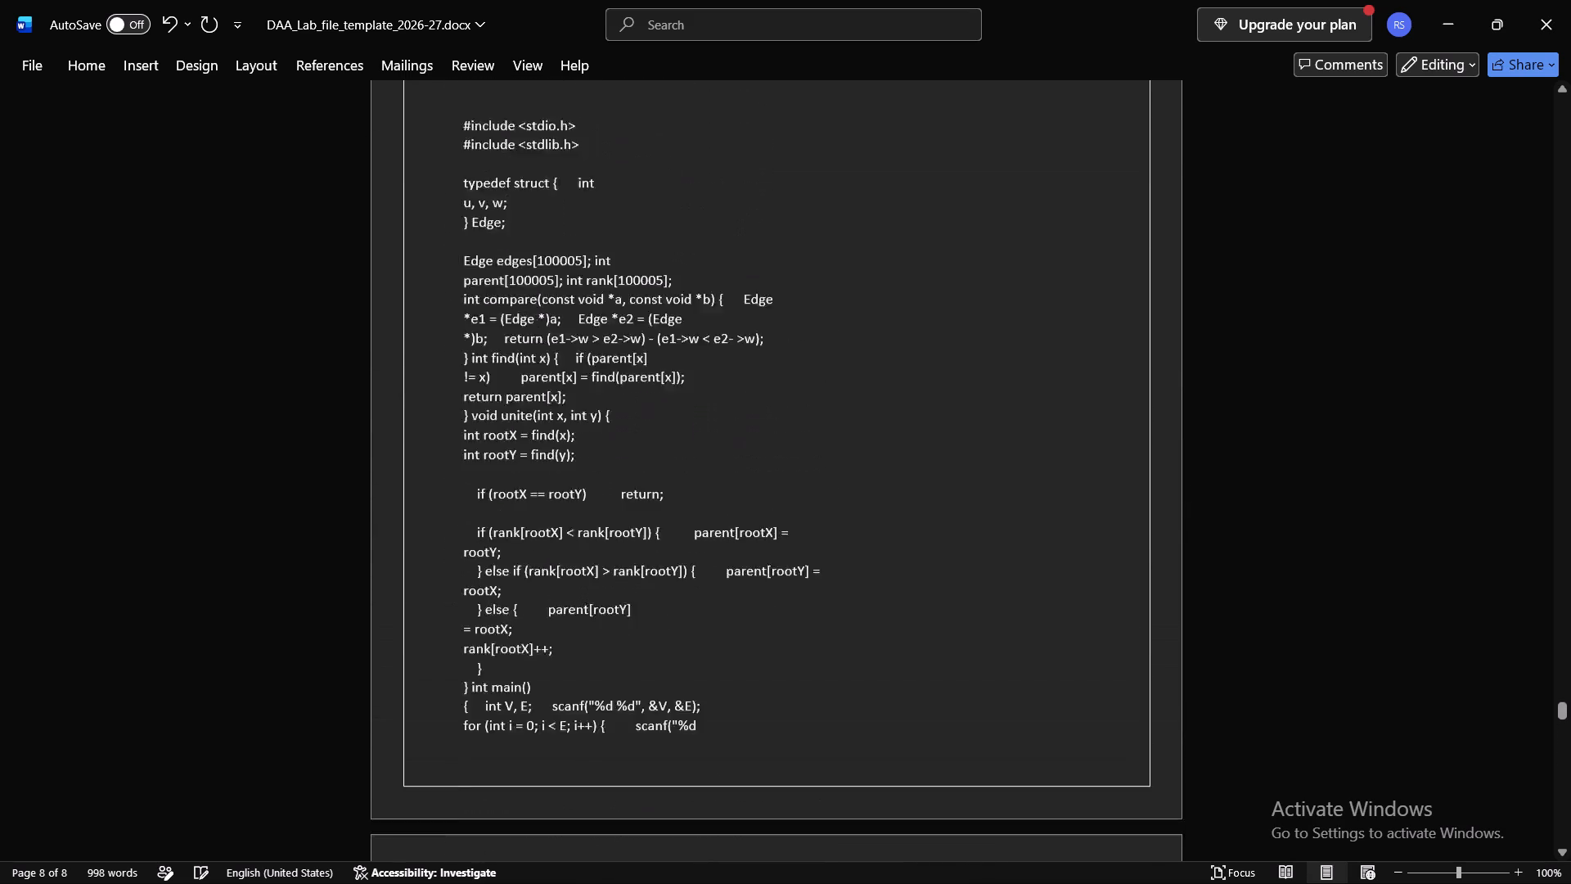
{"action": "scroll", "coordinate": [613, 585], "scroll_direction": "up", "scroll_amount": 7}
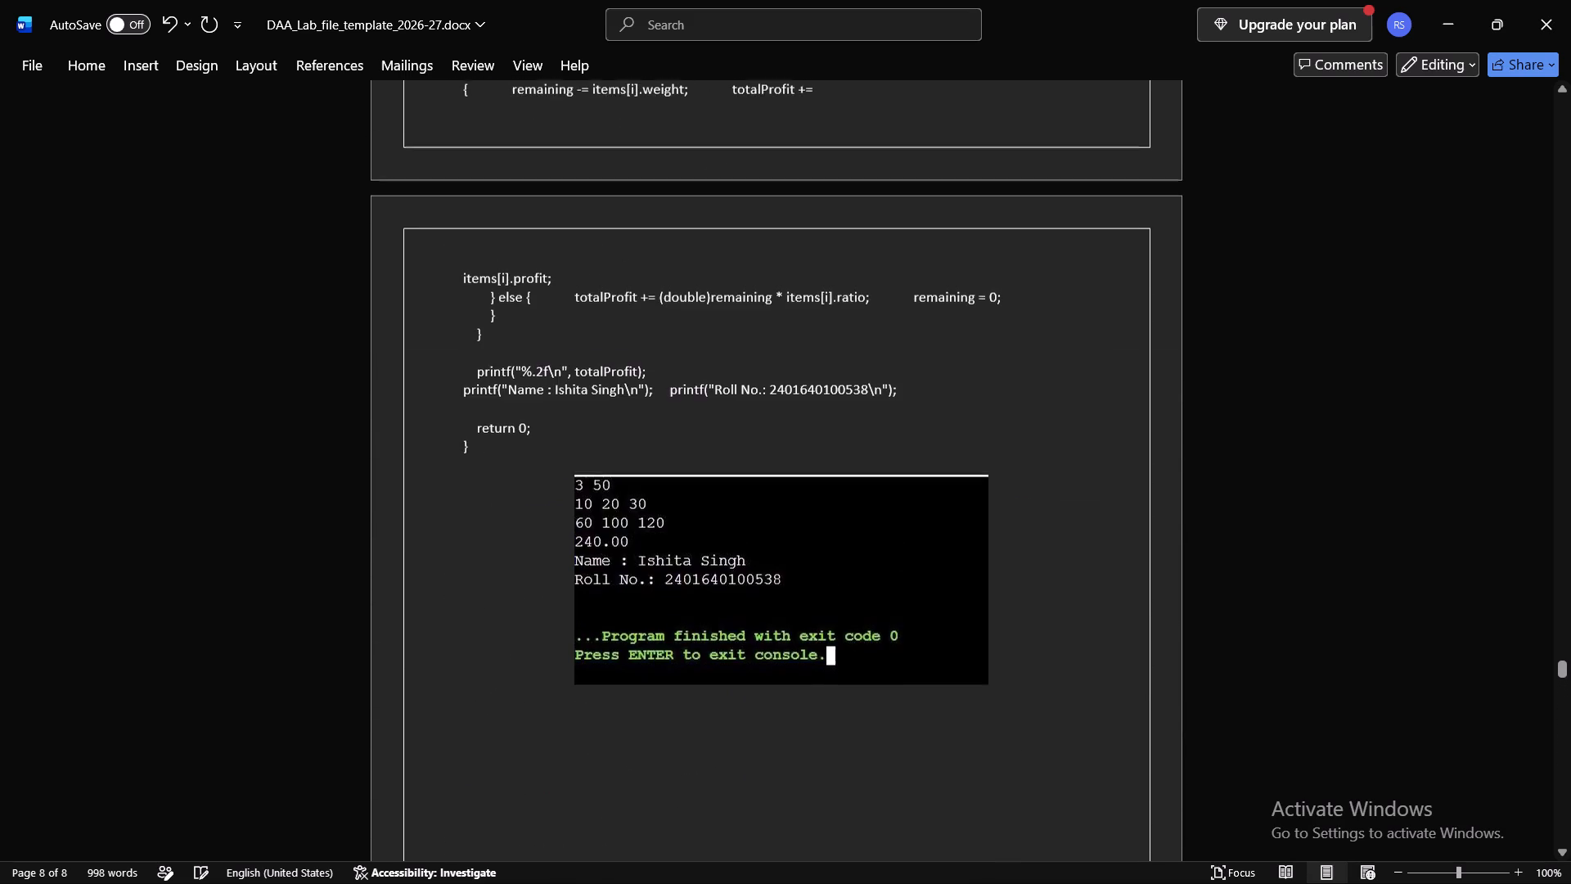
{"action": "scroll", "coordinate": [613, 585], "scroll_direction": "up", "scroll_amount": 20}
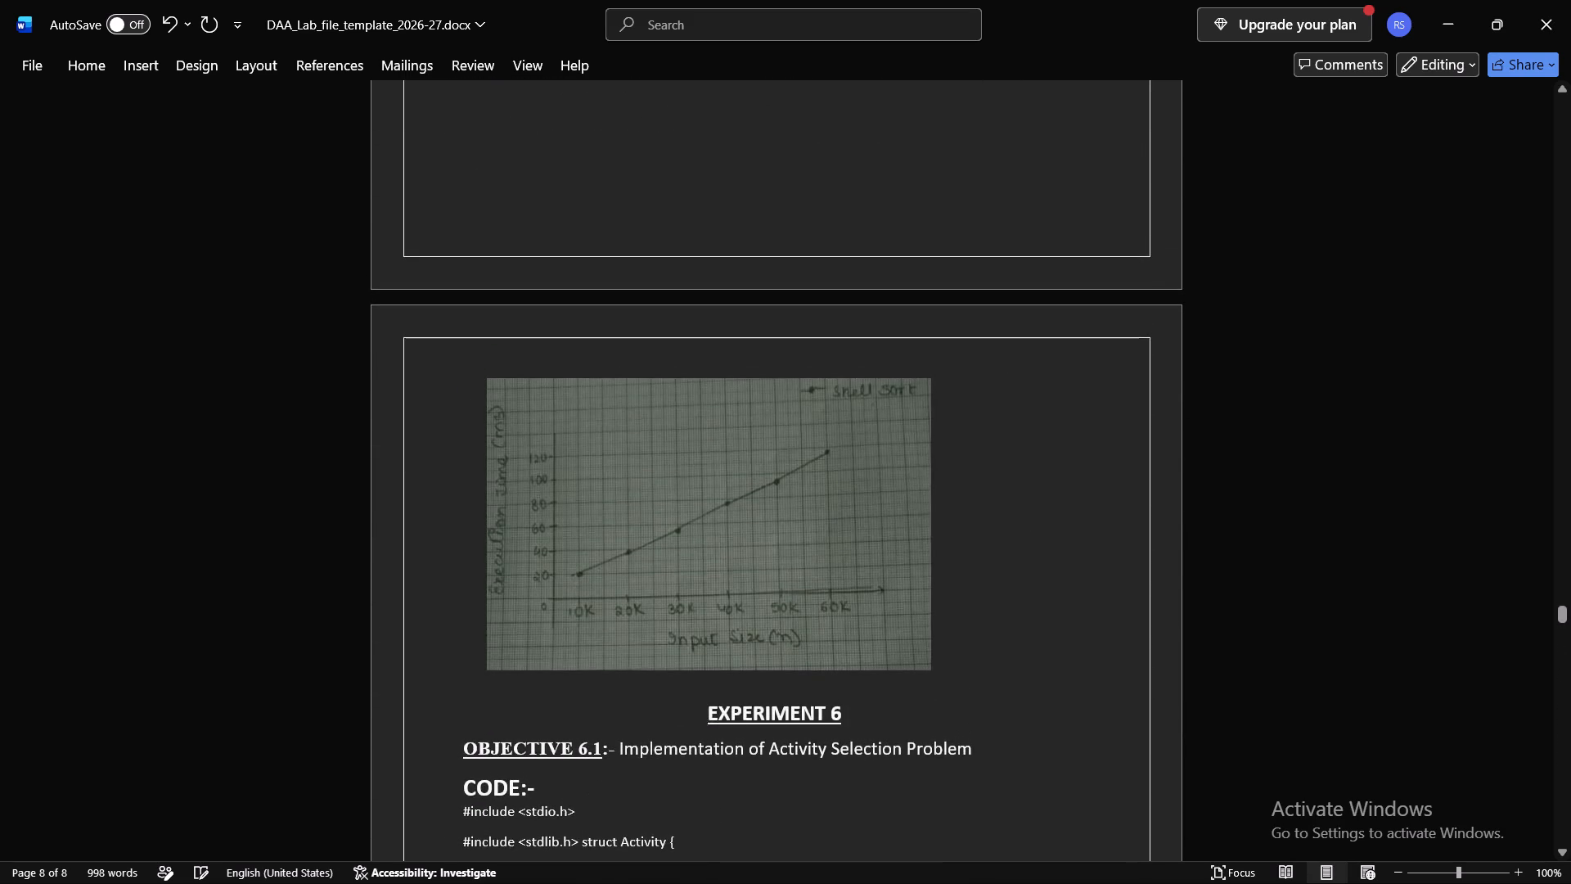
{"action": "scroll", "coordinate": [613, 585], "scroll_direction": "up", "scroll_amount": 6}
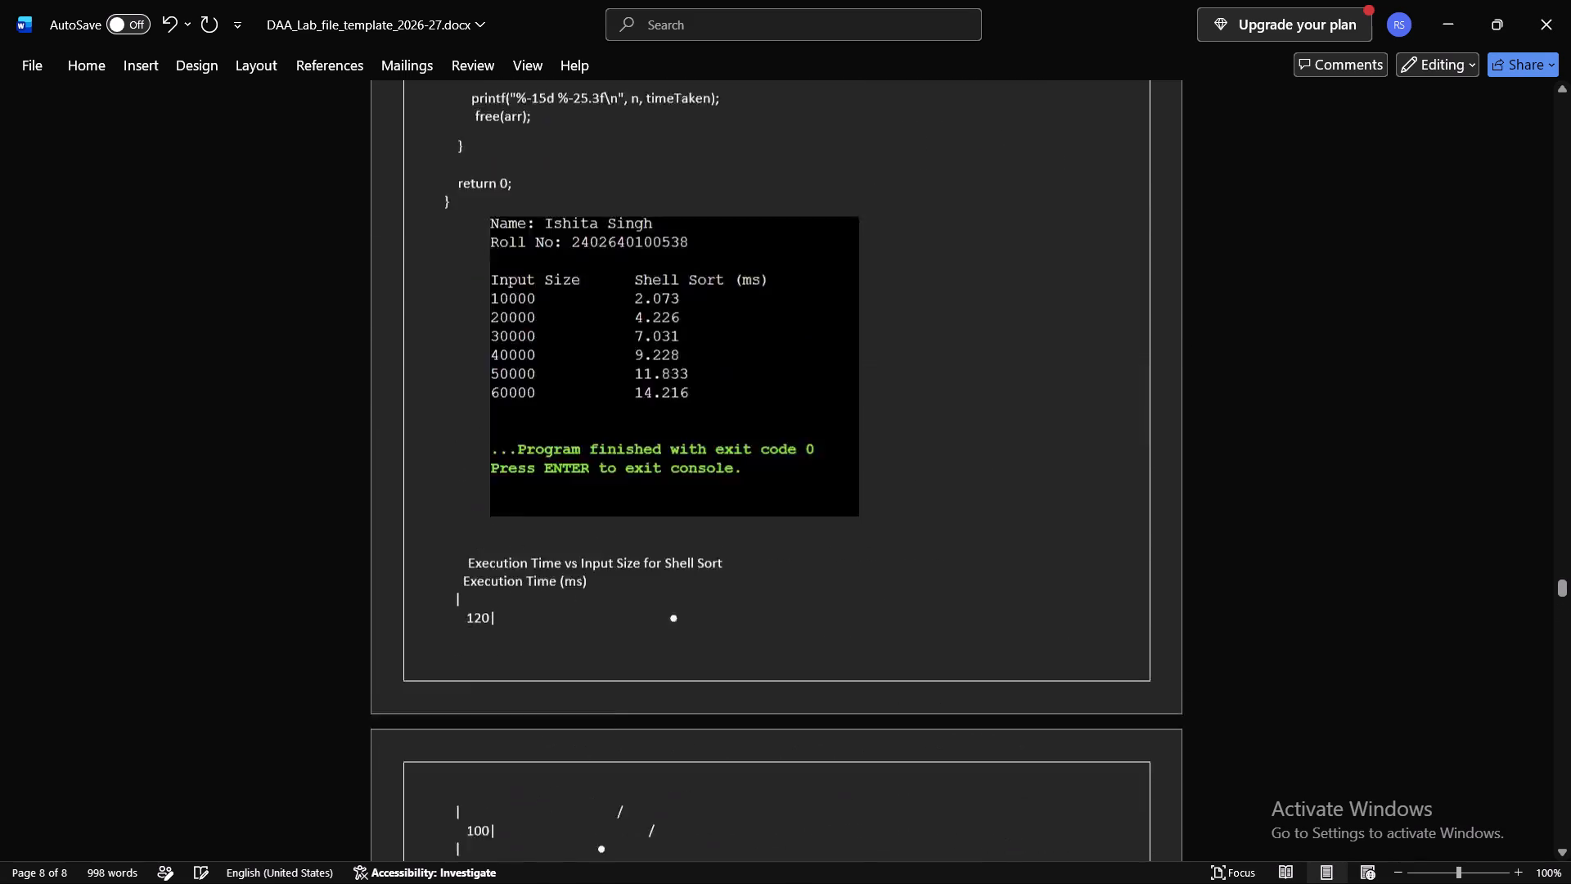
{"action": "scroll", "coordinate": [613, 585], "scroll_direction": "up", "scroll_amount": 1}
{"action": "scroll", "coordinate": [613, 585], "scroll_direction": "up", "scroll_amount": 20}
{"action": "scroll", "coordinate": [613, 585], "scroll_direction": "up", "scroll_amount": 20}
{"action": "scroll", "coordinate": [613, 585], "scroll_direction": "up", "scroll_amount": 20}
{"action": "scroll", "coordinate": [613, 585], "scroll_direction": "up", "scroll_amount": 7}
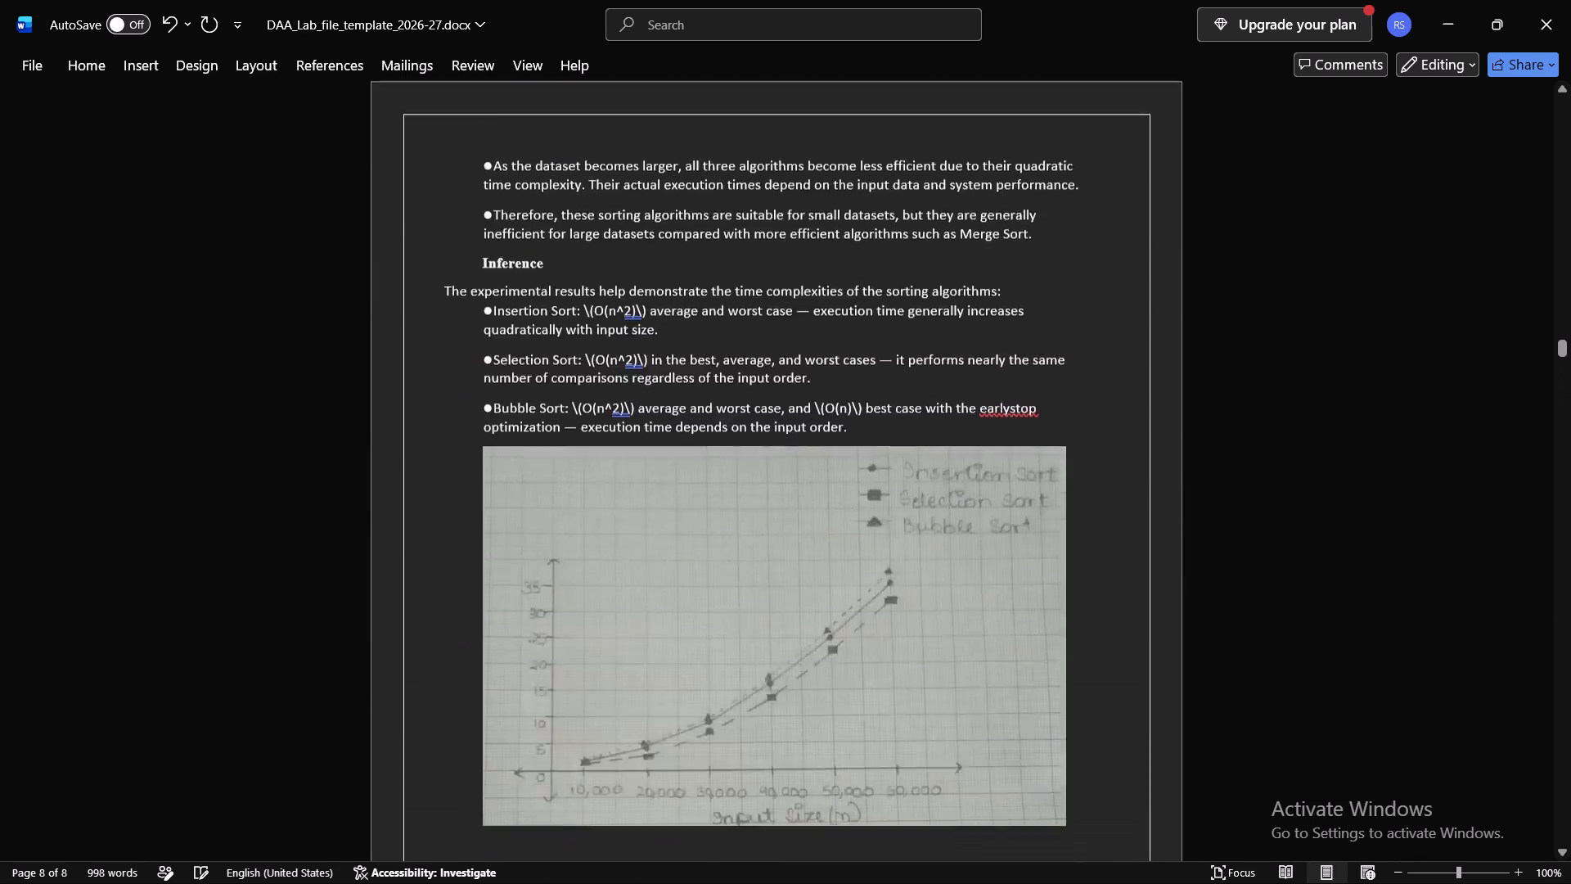
{"action": "scroll", "coordinate": [613, 585], "scroll_direction": "up", "scroll_amount": 13}
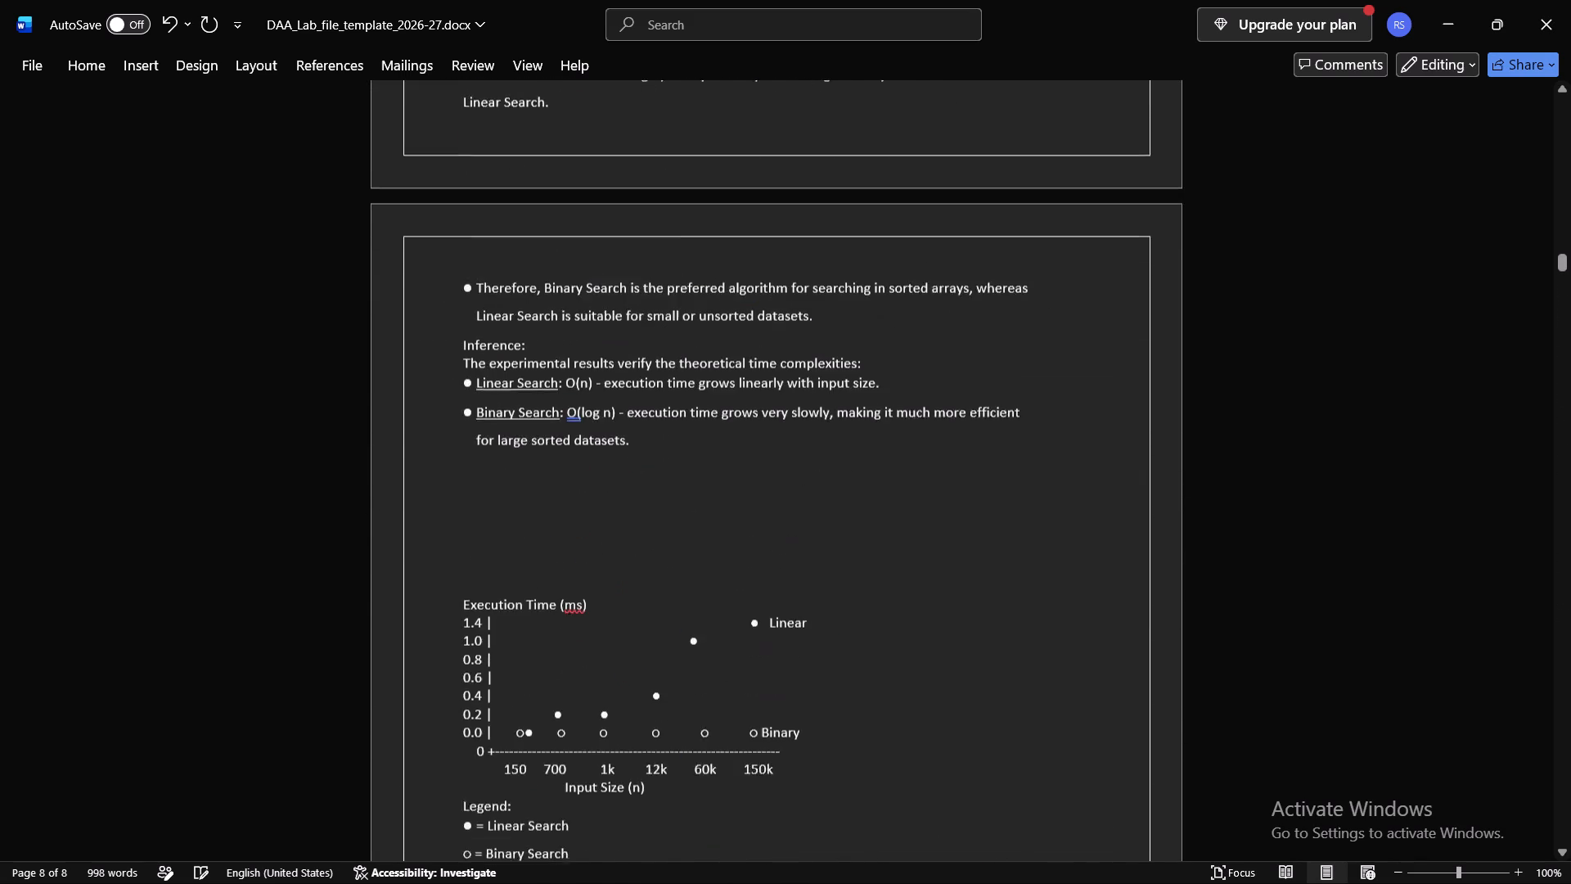
{"action": "scroll", "coordinate": [613, 585], "scroll_direction": "up", "scroll_amount": 6}
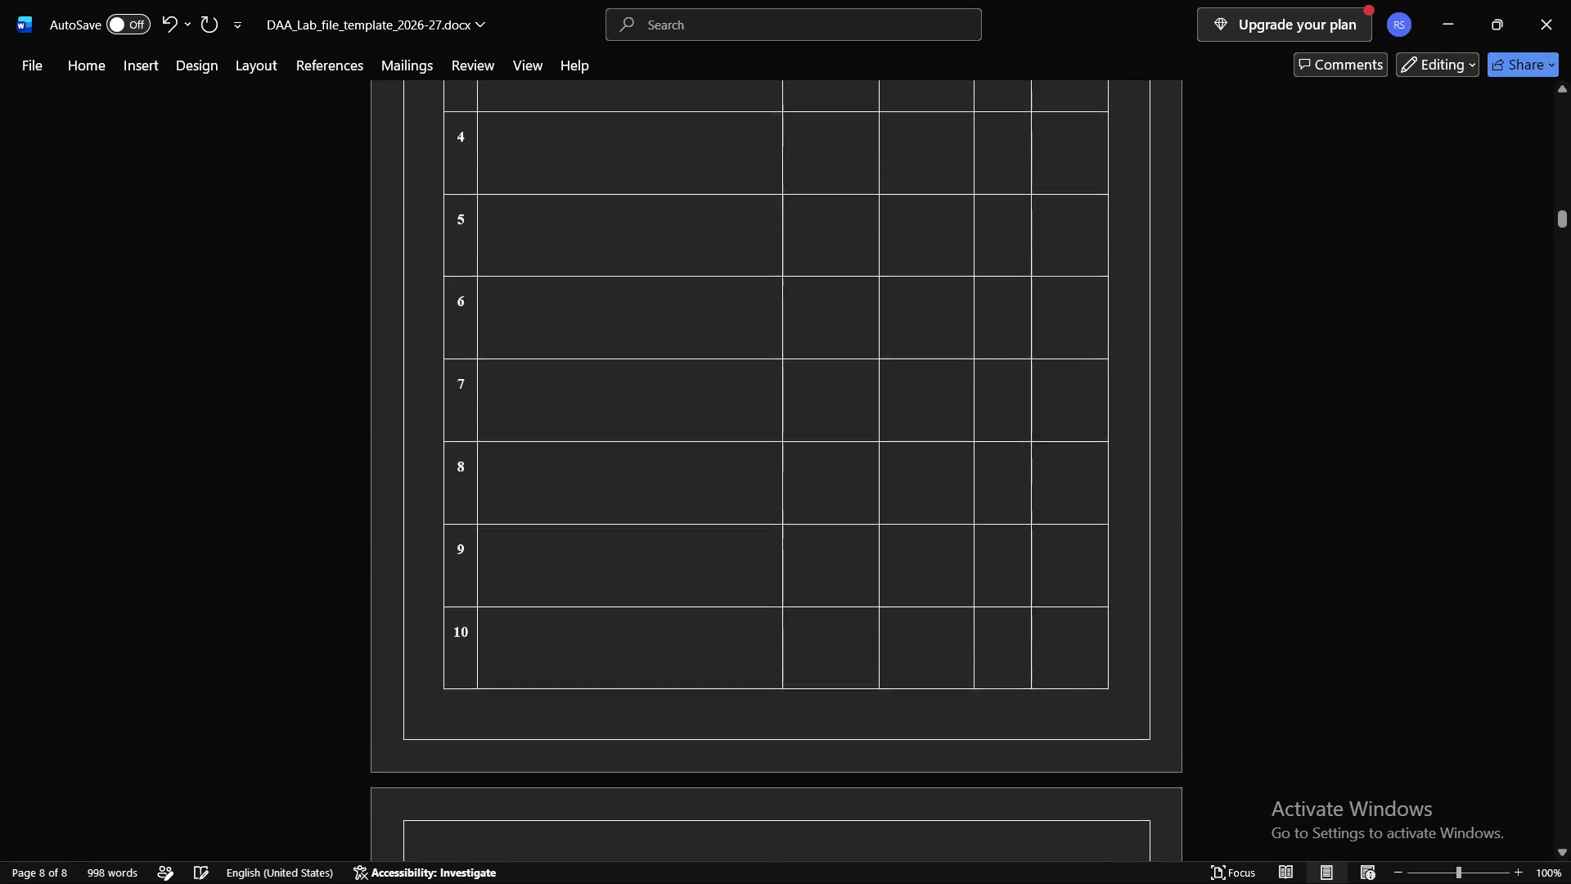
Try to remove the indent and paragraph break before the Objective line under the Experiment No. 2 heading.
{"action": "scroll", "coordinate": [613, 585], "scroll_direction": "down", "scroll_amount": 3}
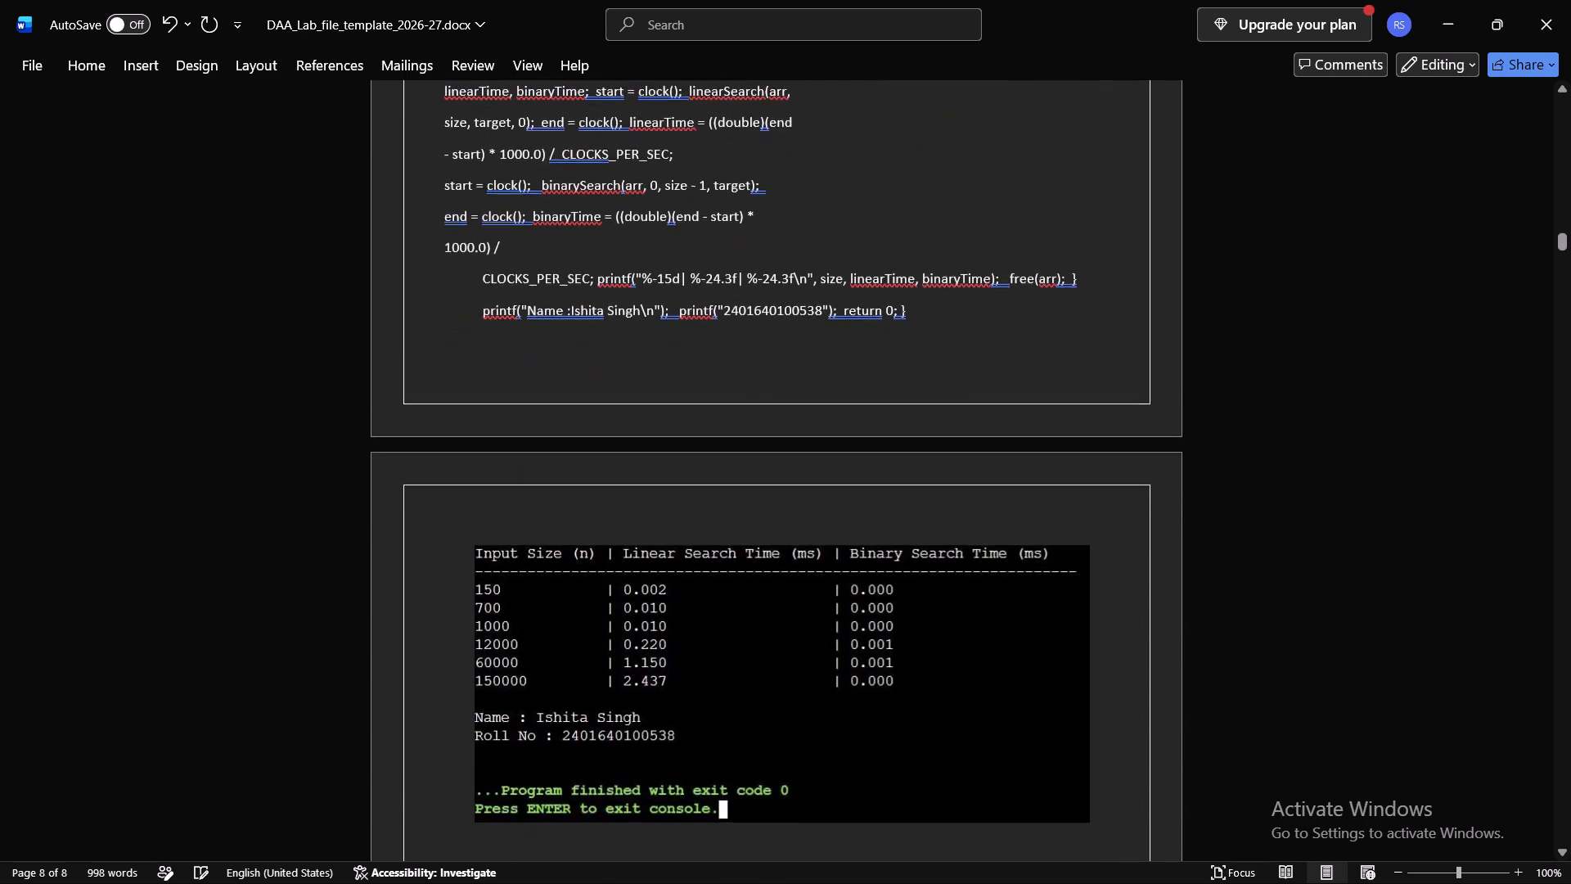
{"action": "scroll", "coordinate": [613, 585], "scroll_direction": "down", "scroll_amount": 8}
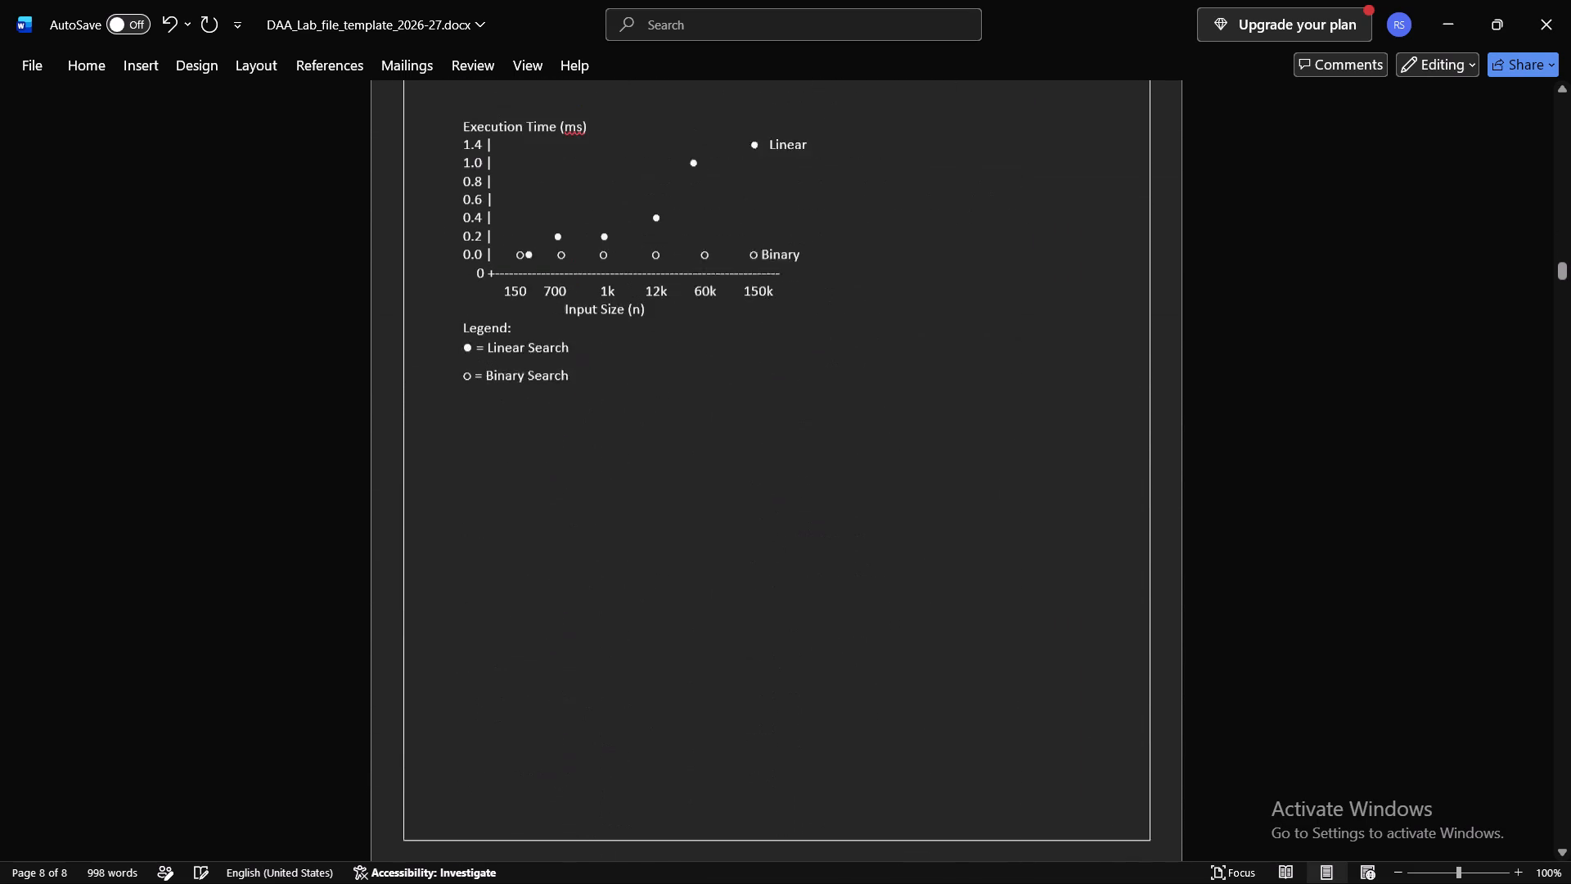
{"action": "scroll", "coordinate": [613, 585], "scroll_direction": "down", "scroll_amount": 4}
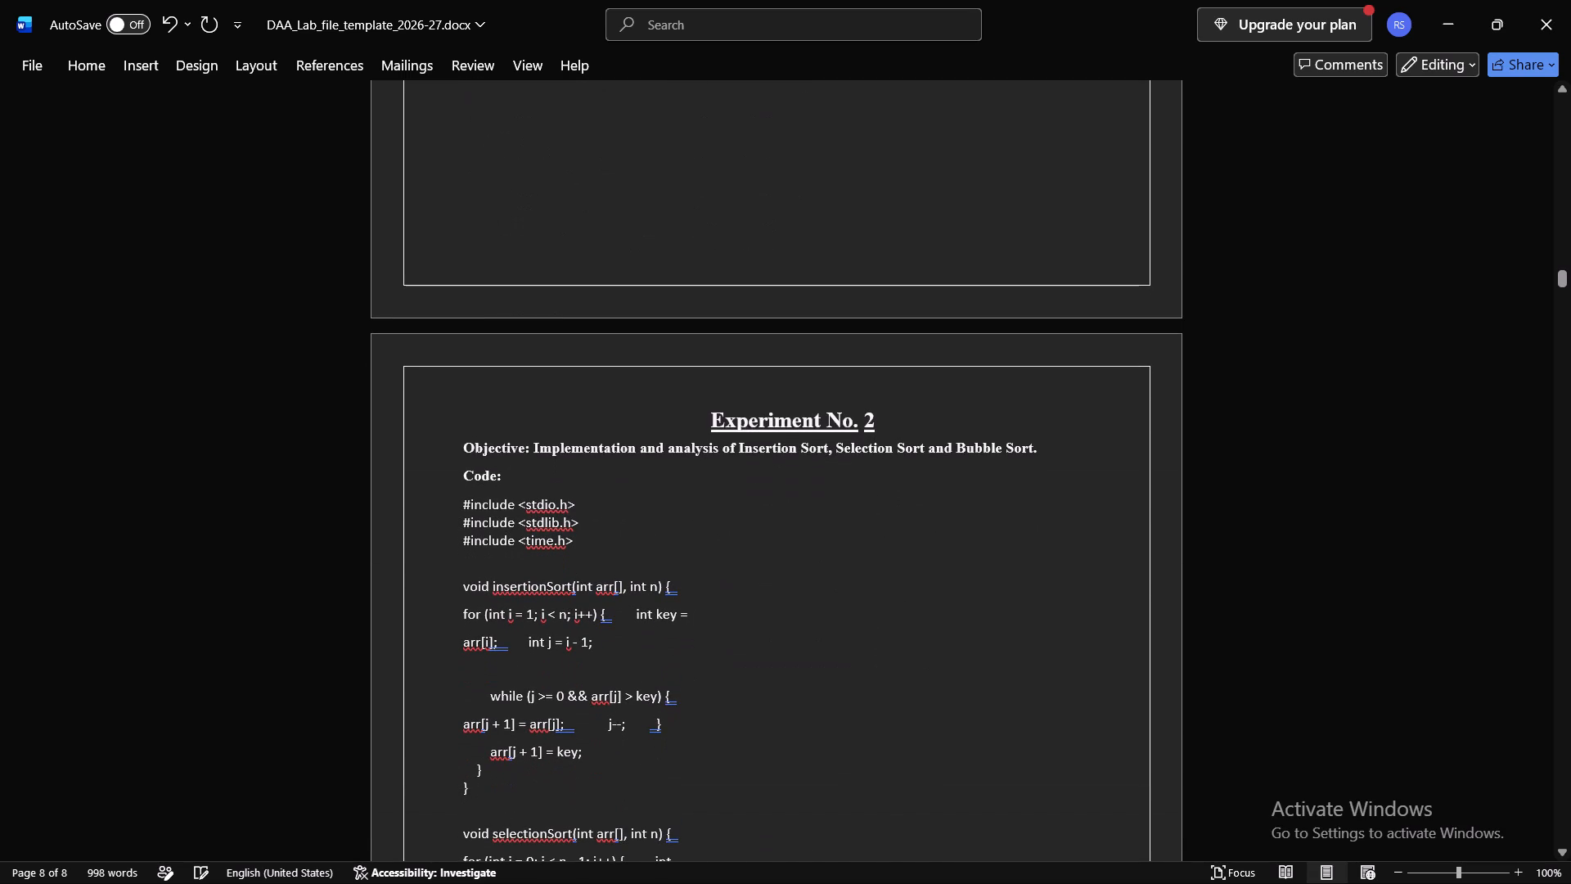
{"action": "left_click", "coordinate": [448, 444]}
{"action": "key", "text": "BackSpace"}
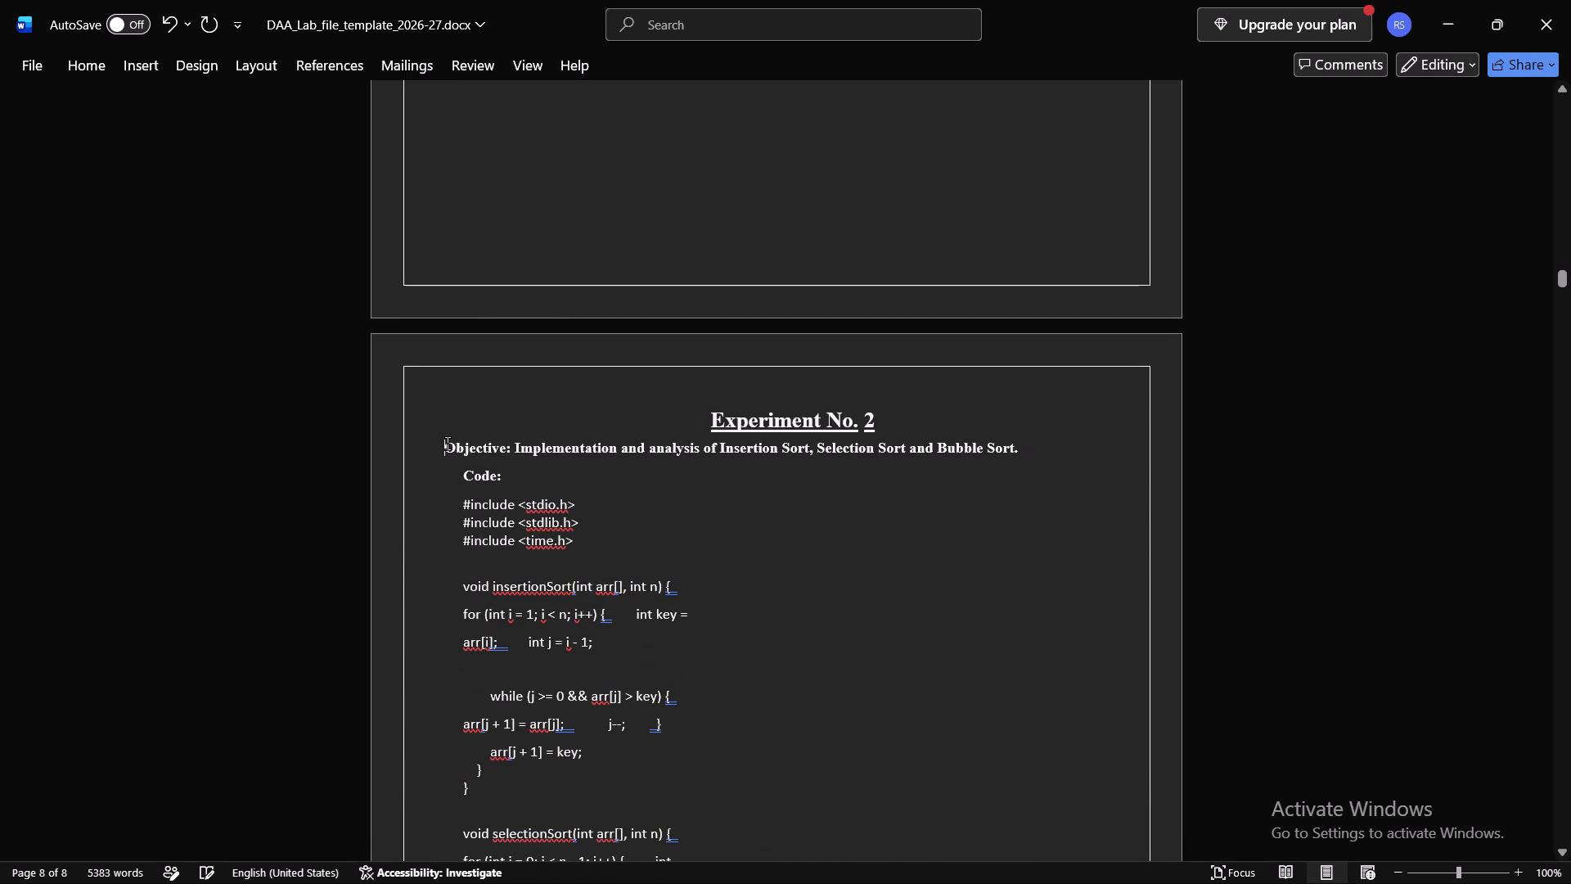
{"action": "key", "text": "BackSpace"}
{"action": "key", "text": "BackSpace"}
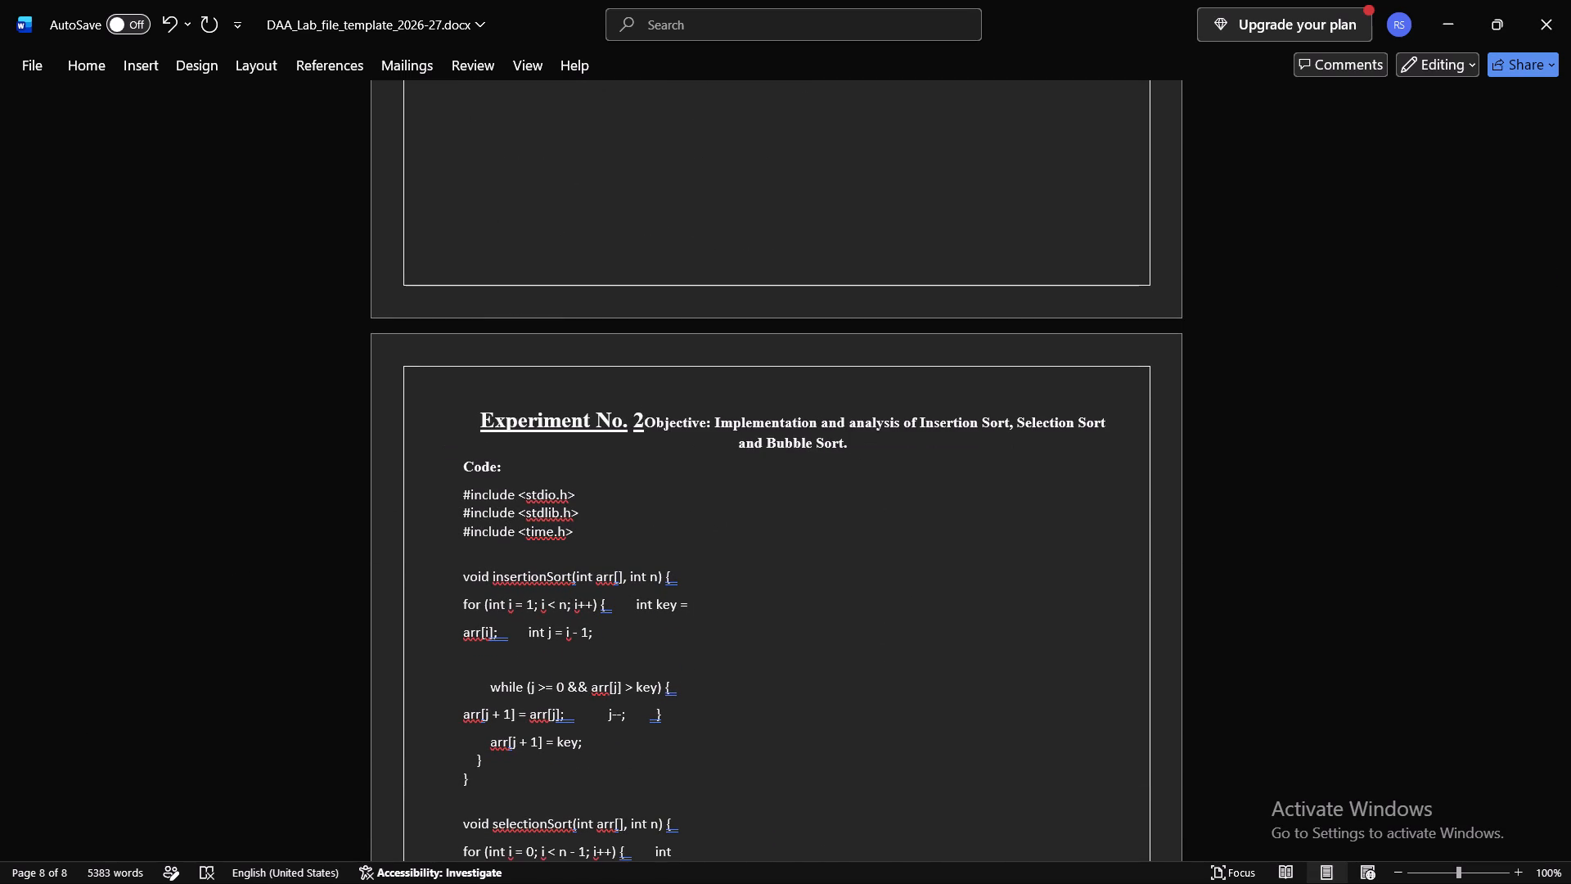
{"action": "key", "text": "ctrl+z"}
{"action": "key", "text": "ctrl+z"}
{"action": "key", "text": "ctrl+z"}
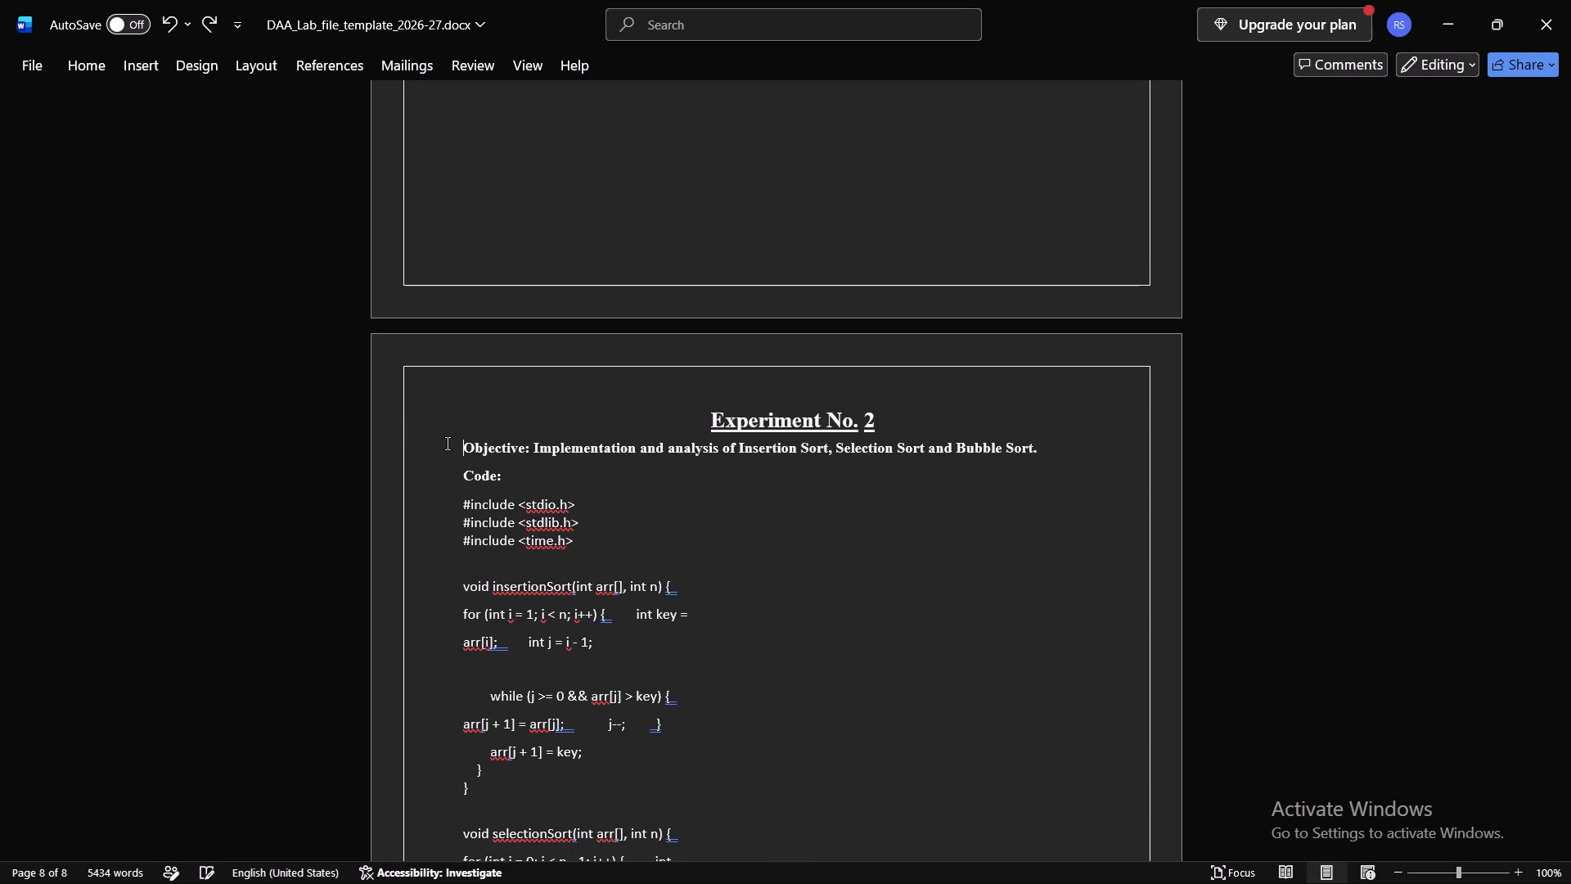
Undo the deletion of the trailing blank page at the end of the document.
{"action": "key", "text": "ctrl+z"}
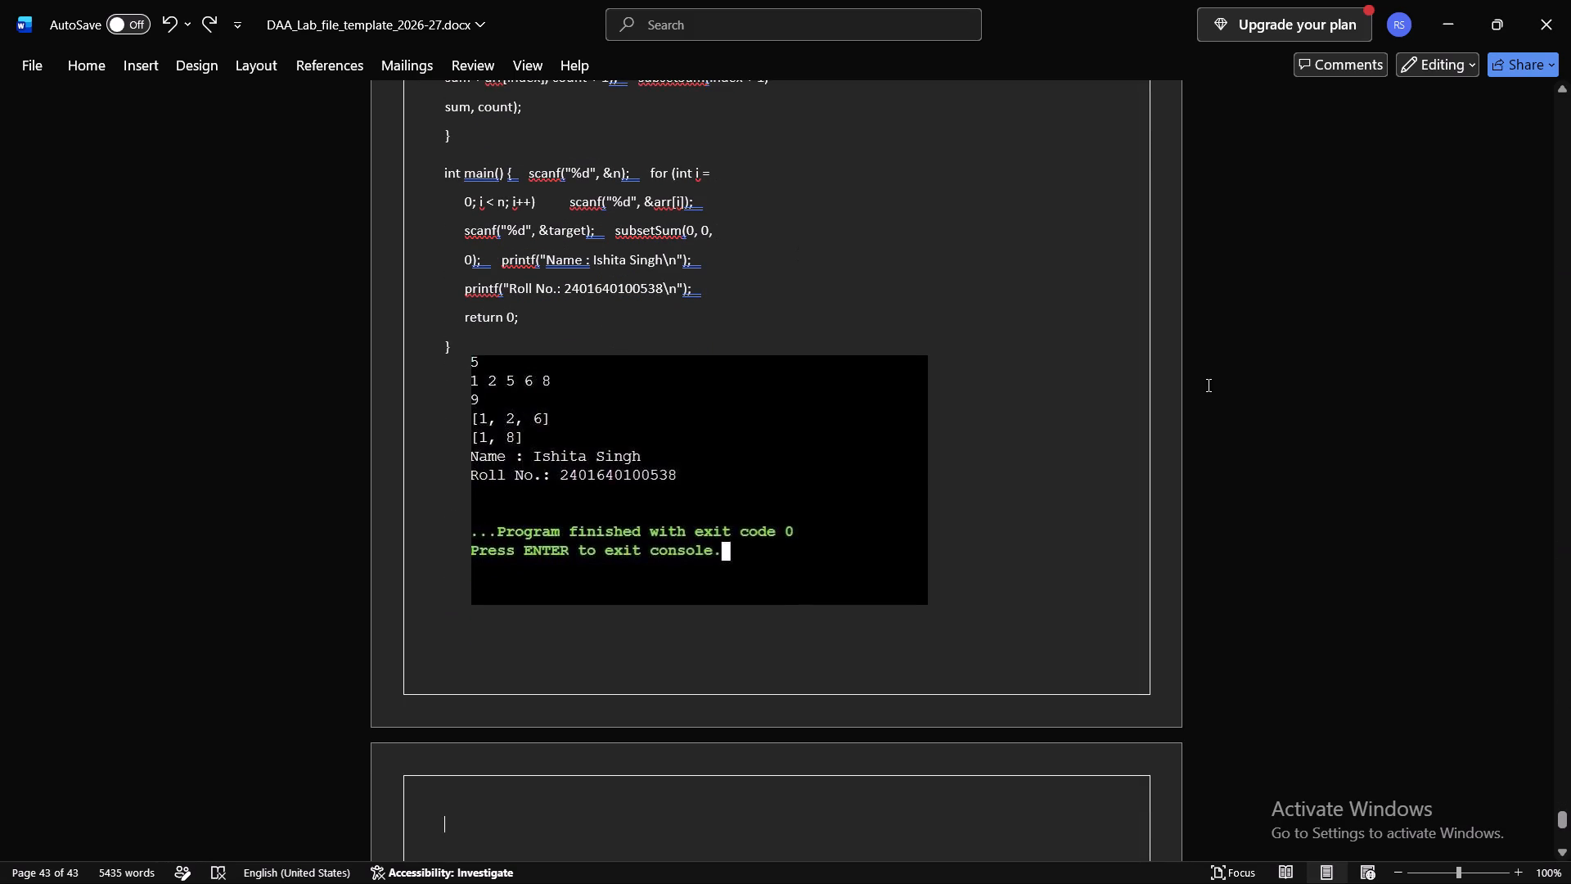
Remove the page gap before the Experiment No. 2 heading so it directly follows Experiment 1's Binary Search legend line.
{"action": "scroll", "coordinate": [1209, 386], "scroll_direction": "up", "scroll_amount": 6}
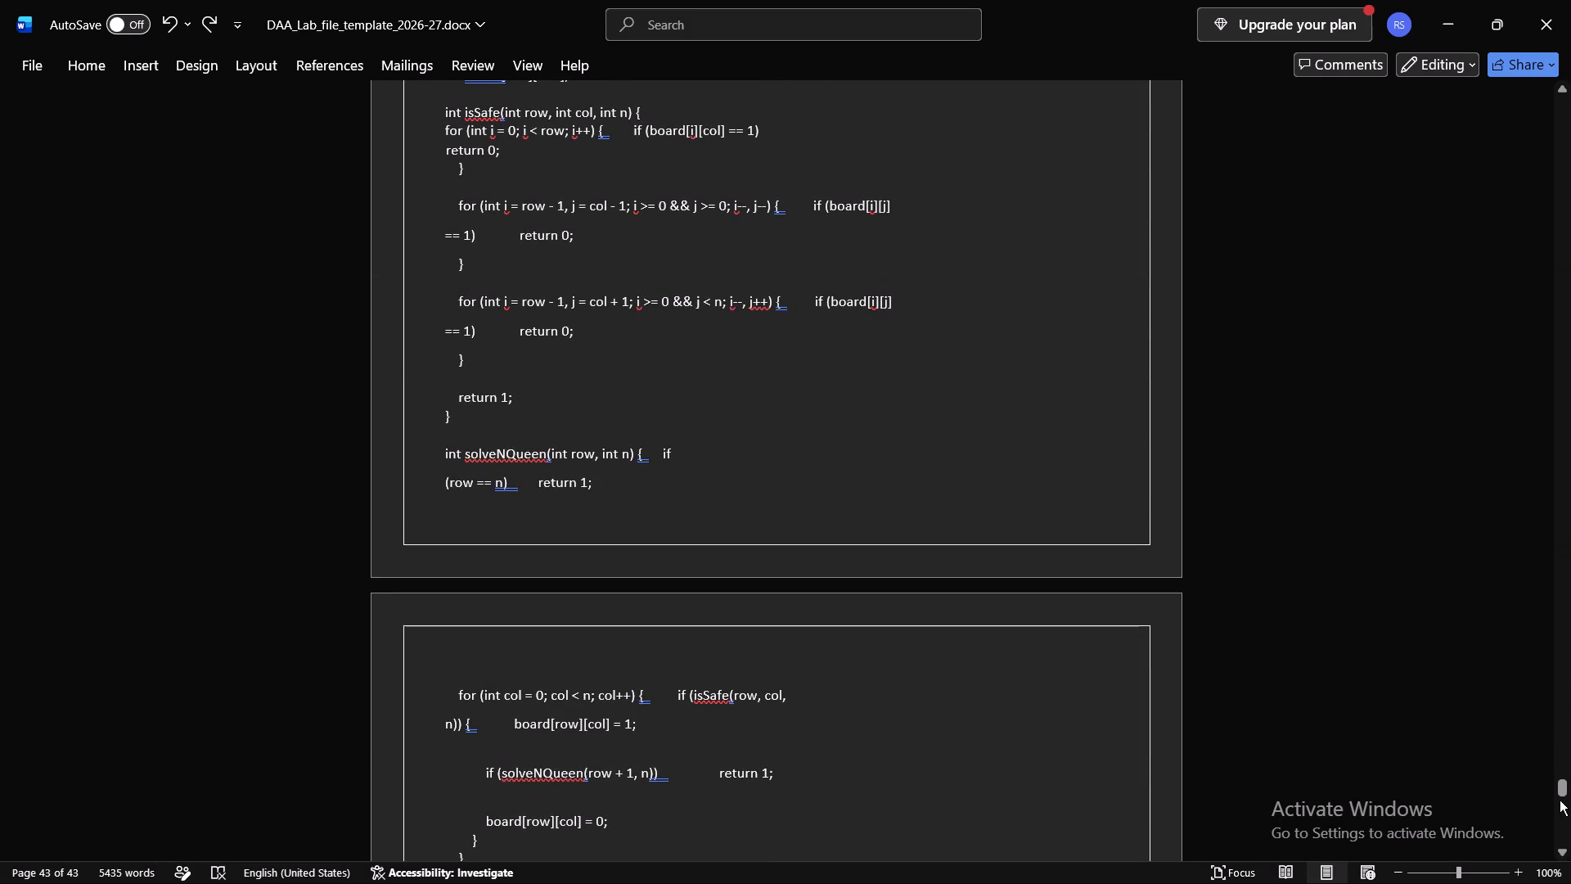
{"action": "left_click_drag", "start_coordinate": [1561, 790], "coordinate": [1561, 407]}
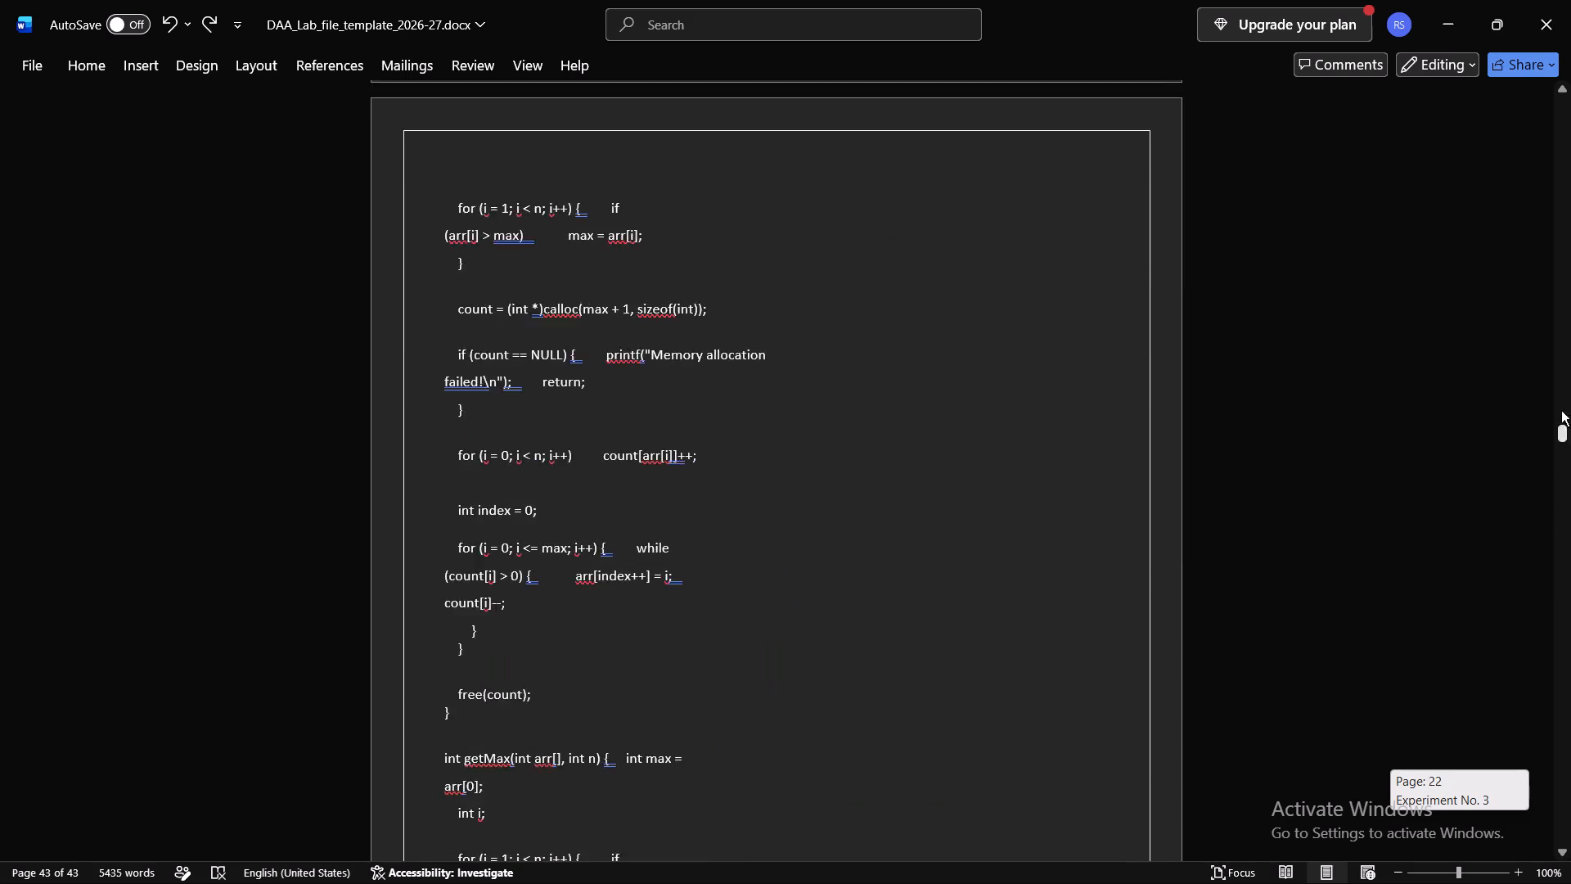
{"action": "left_click_drag", "start_coordinate": [1561, 407], "coordinate": [1561, 256]}
{"action": "scroll", "coordinate": [594, 781], "scroll_direction": "down", "scroll_amount": 4}
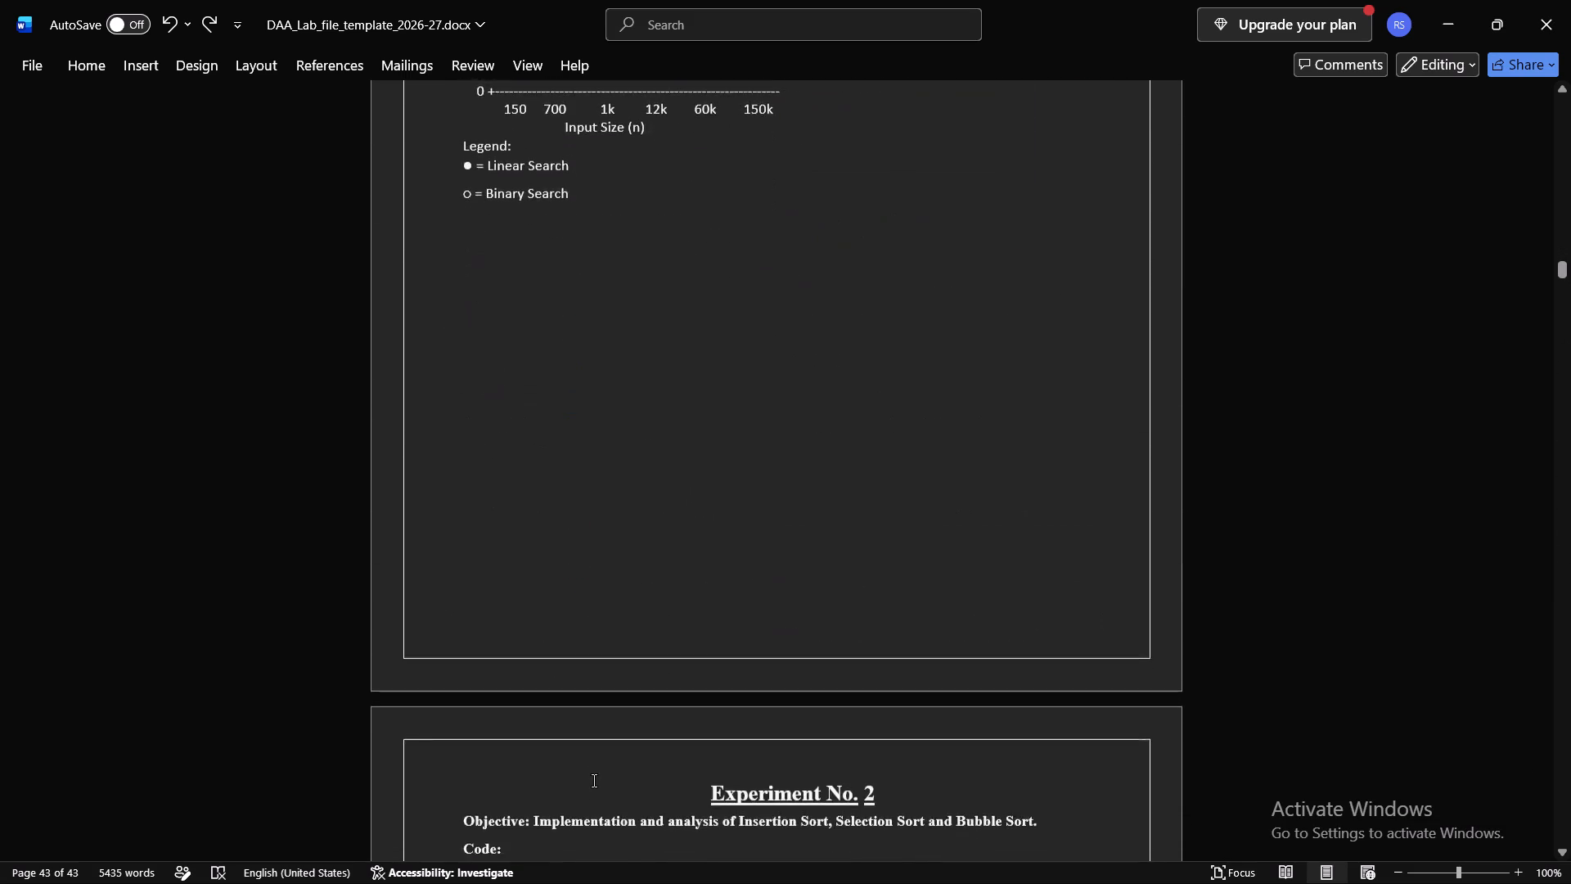
{"action": "scroll", "coordinate": [594, 781], "scroll_direction": "down", "scroll_amount": 1}
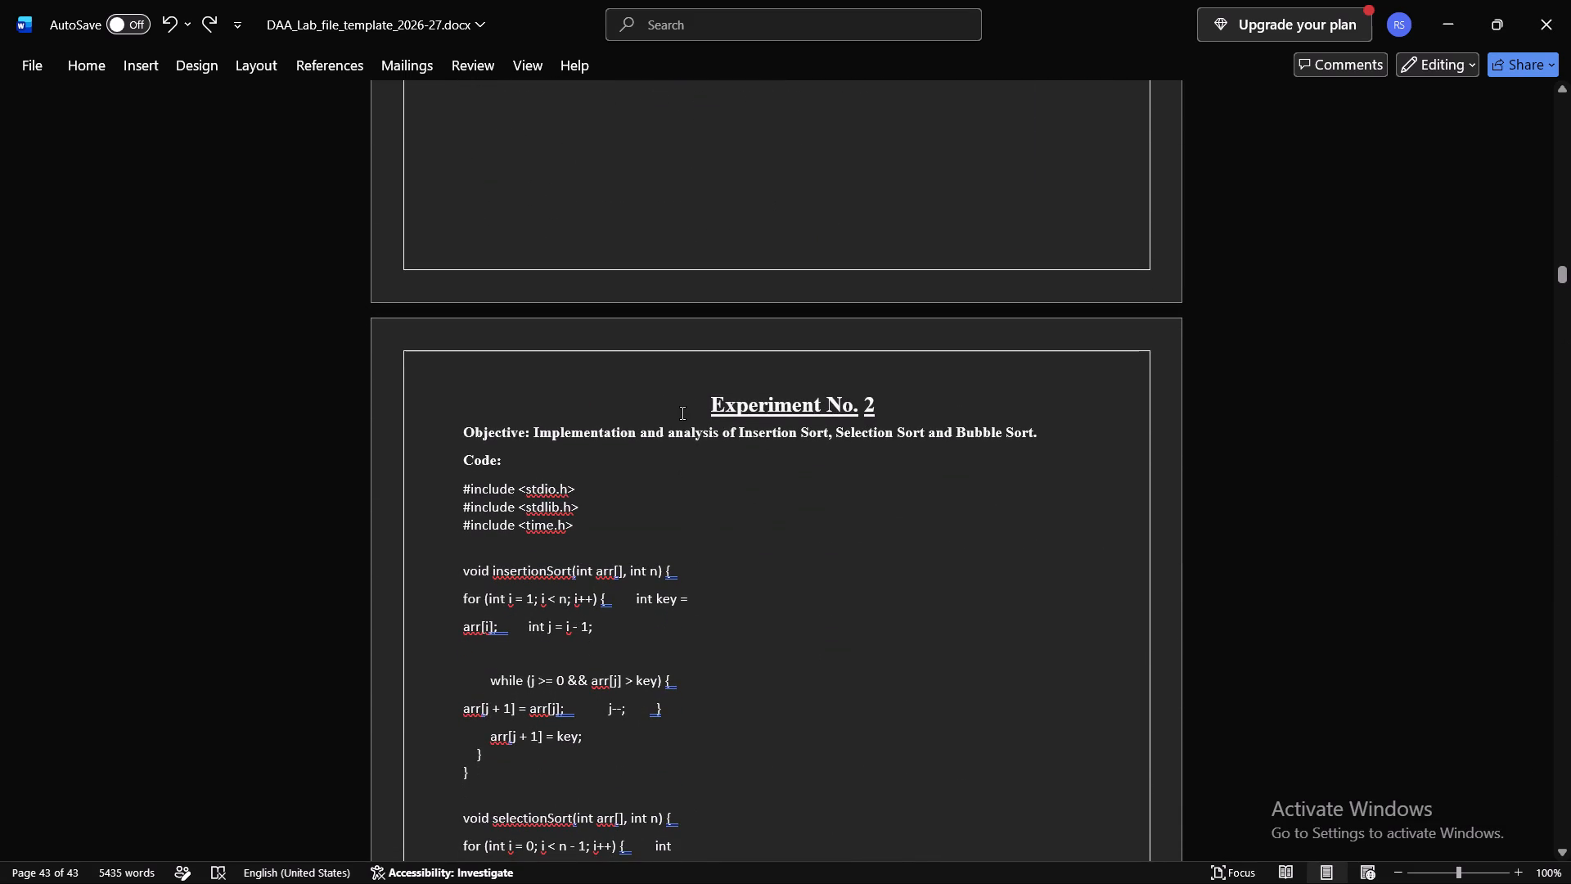
{"action": "left_click", "coordinate": [682, 410]}
{"action": "key", "text": "BackSpace"}
{"action": "key", "text": "BackSpace"}
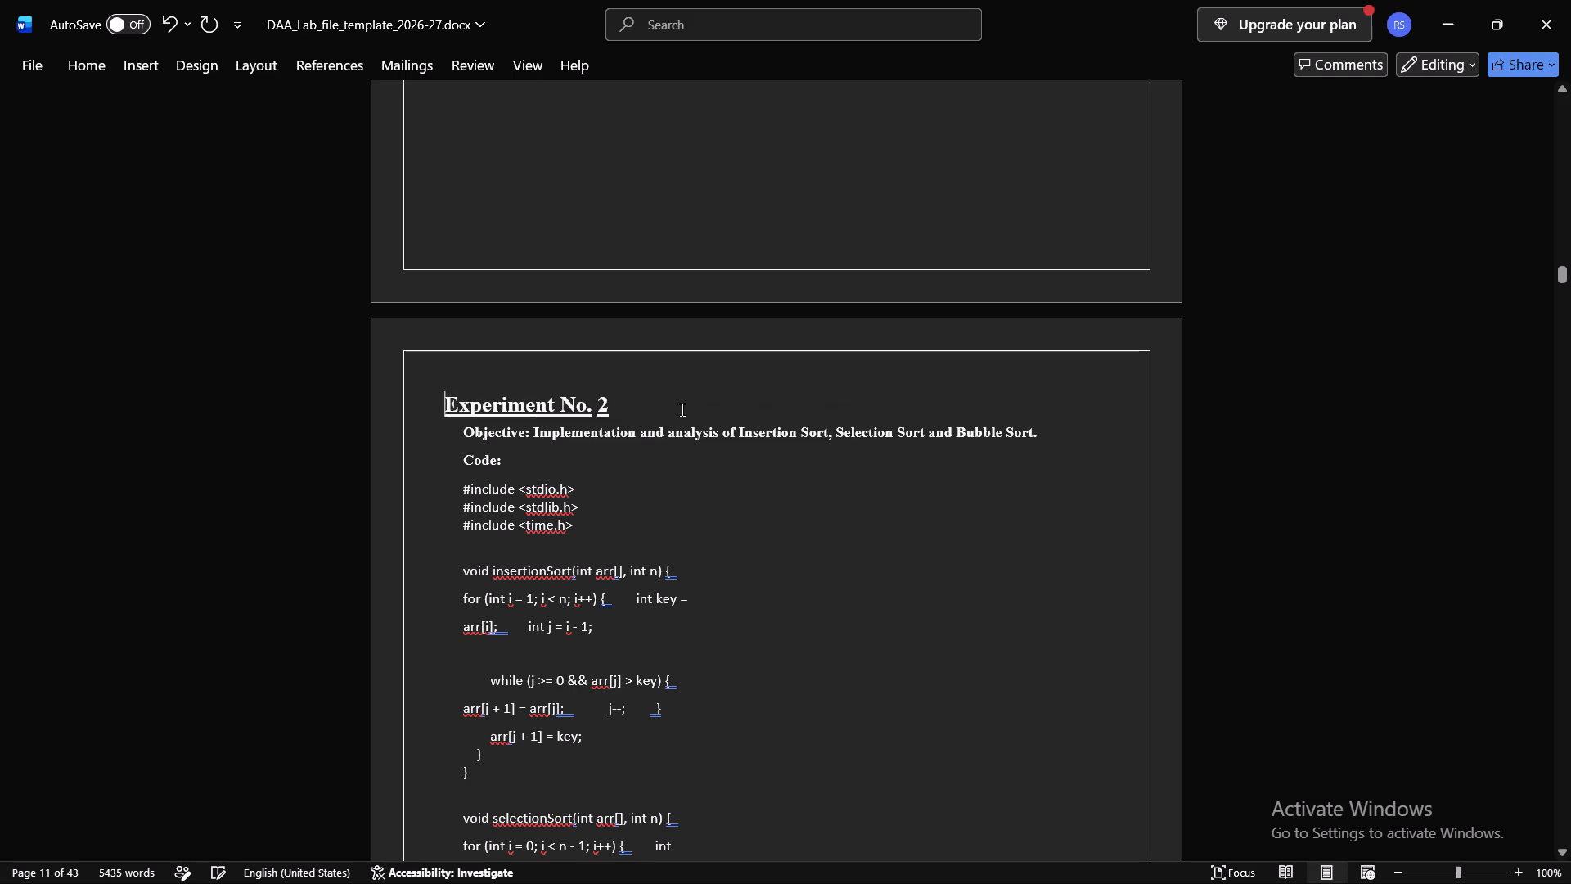
{"action": "key", "text": "BackSpace"}
{"action": "key", "text": "BackSpace"}
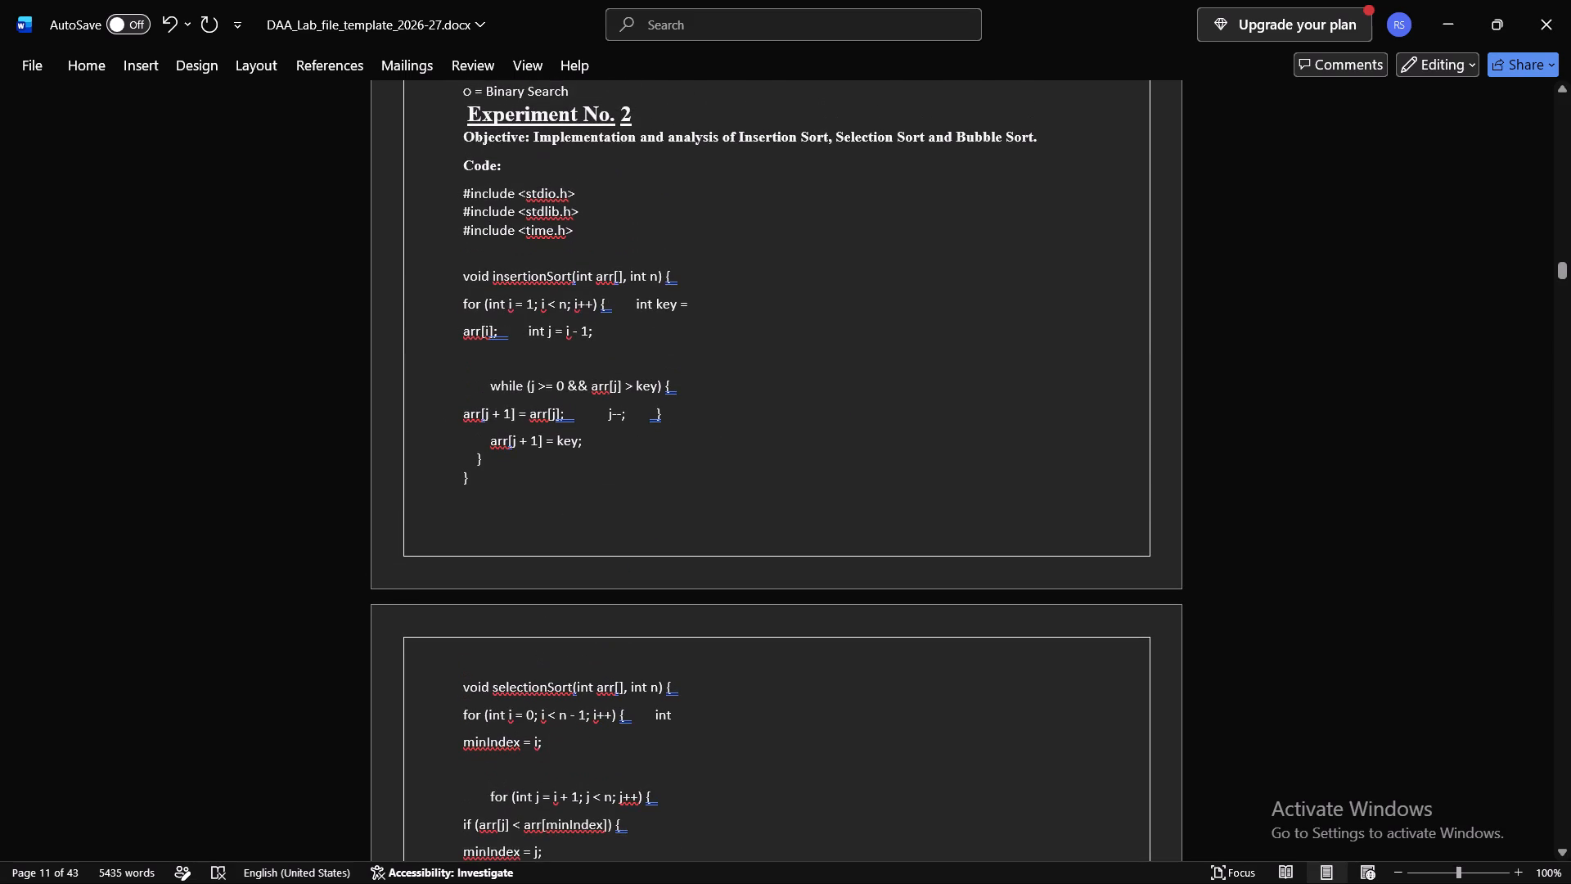
Shift the Experiment No. 2 heading towards the middle of the line with leading spaces.
{"action": "scroll", "coordinate": [634, 438], "scroll_direction": "up", "scroll_amount": 1}
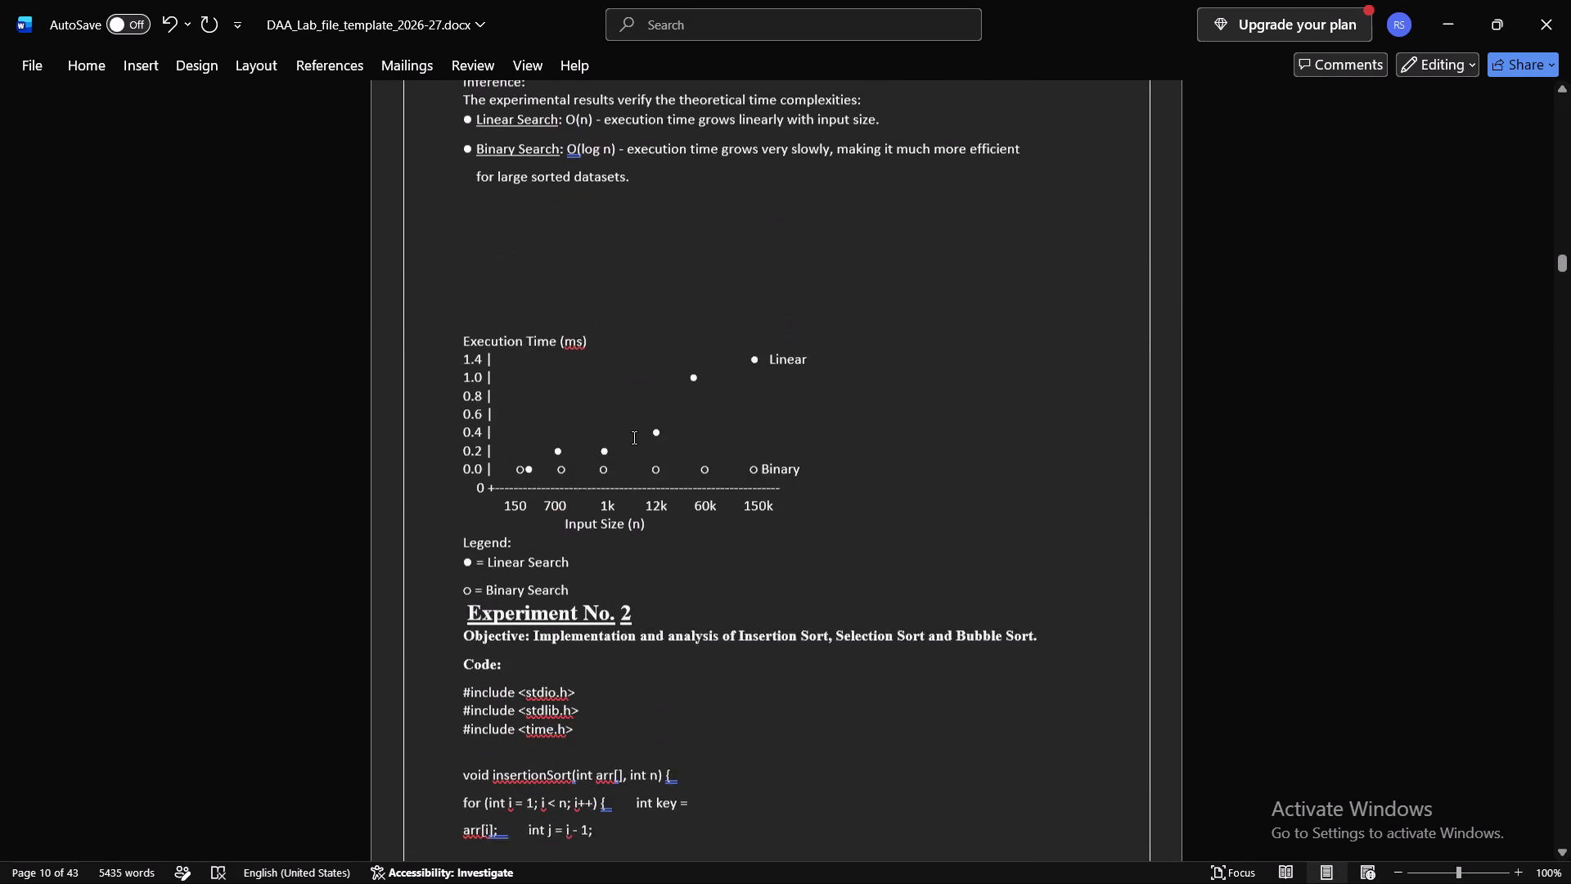
{"action": "scroll", "coordinate": [634, 438], "scroll_direction": "up", "scroll_amount": 1}
{"action": "key", "text": "space"}
{"action": "key", "text": "space"}
{"action": "key", "text": "space"}
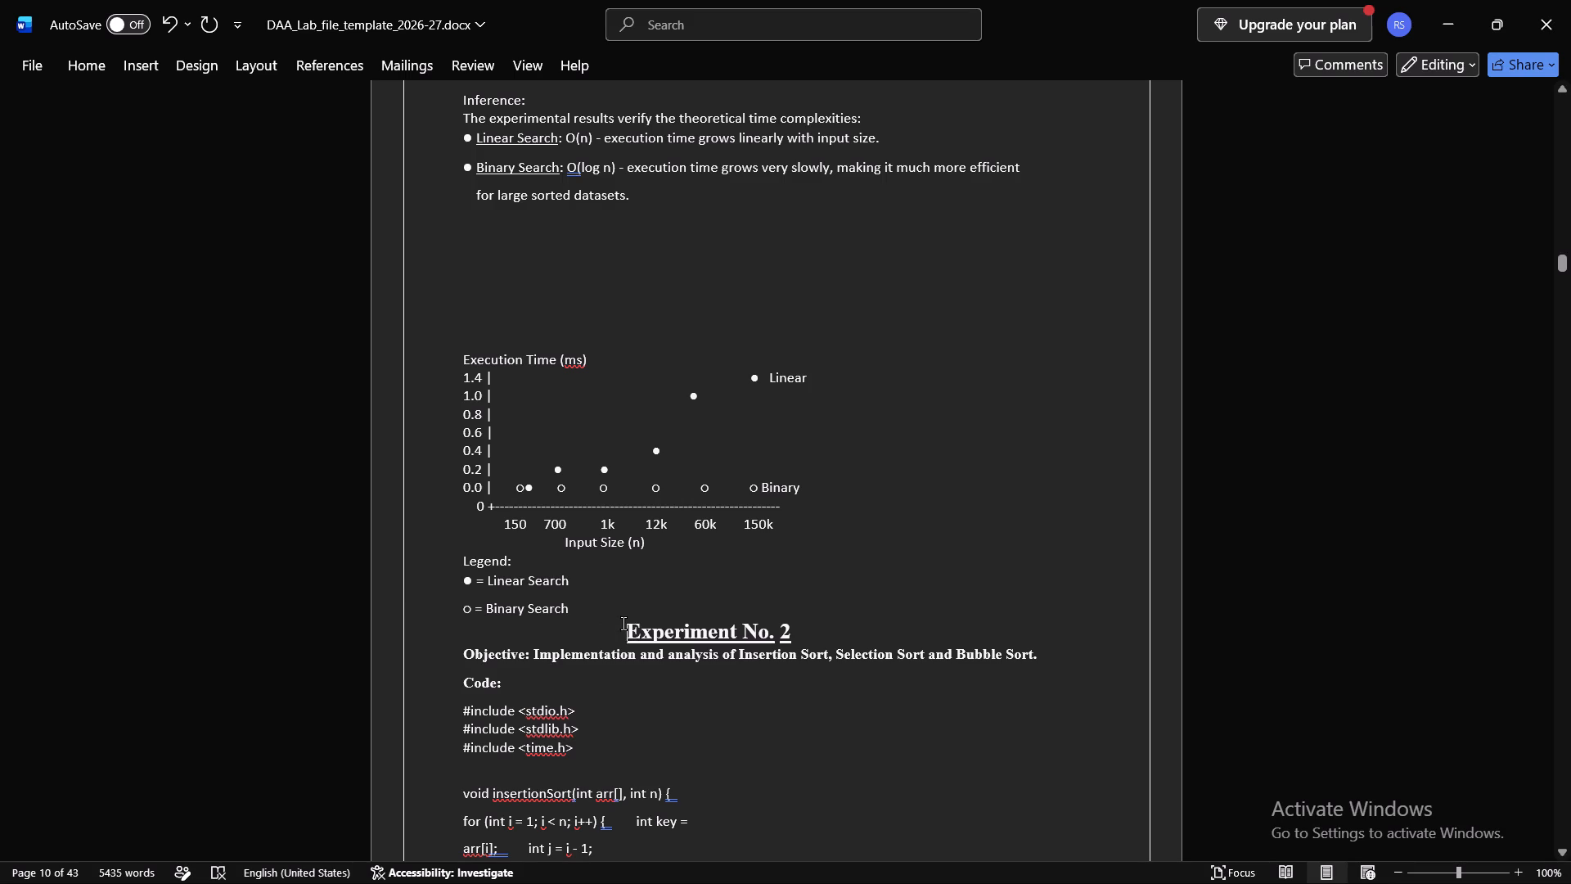
Insert an empty line between the Binary Search legend line and the Experiment No. 2 heading.
{"action": "left_click", "coordinate": [600, 594]}
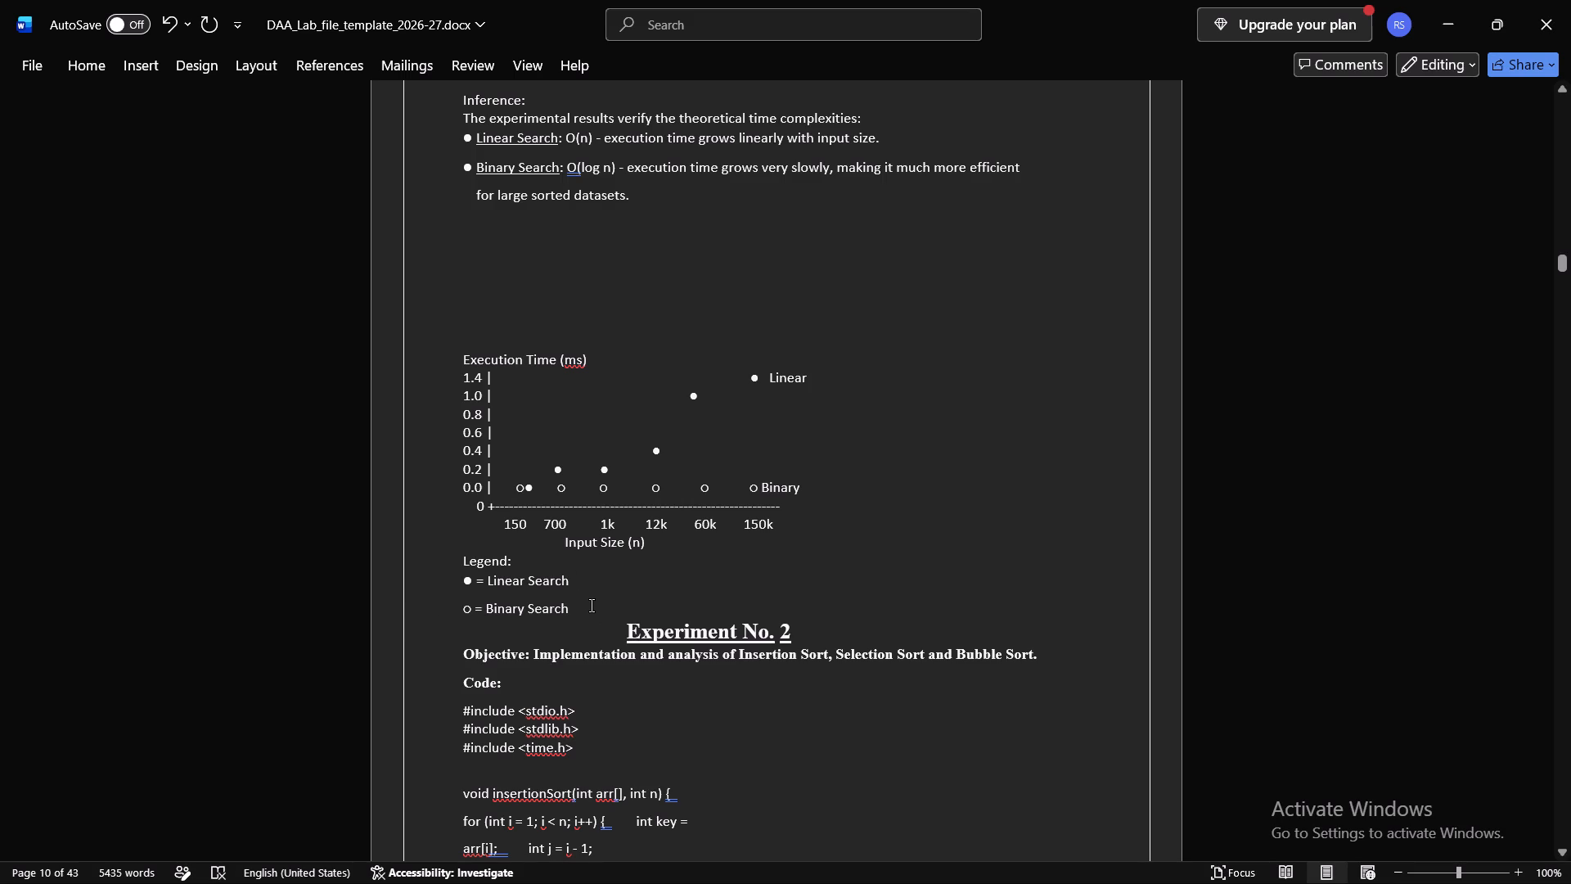
{"action": "left_click", "coordinate": [592, 606]}
{"action": "key", "text": "Return"}
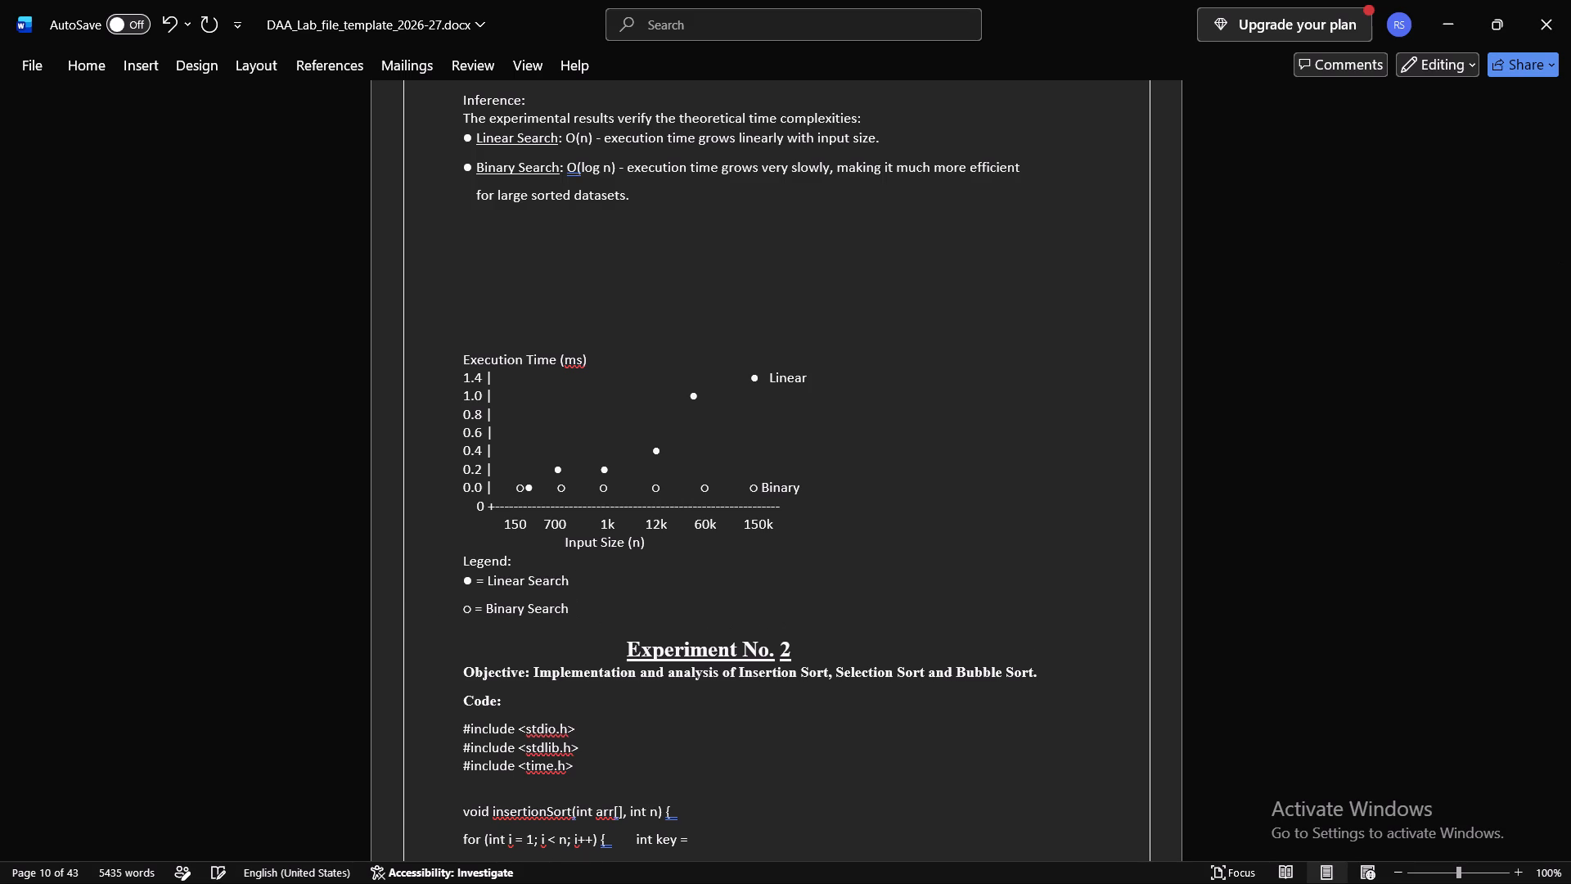
Remove the page gap before the Experiment No. 3 heading so it moves up onto the page with the sorting graph.
{"action": "scroll", "coordinate": [912, 659], "scroll_direction": "down", "scroll_amount": 2}
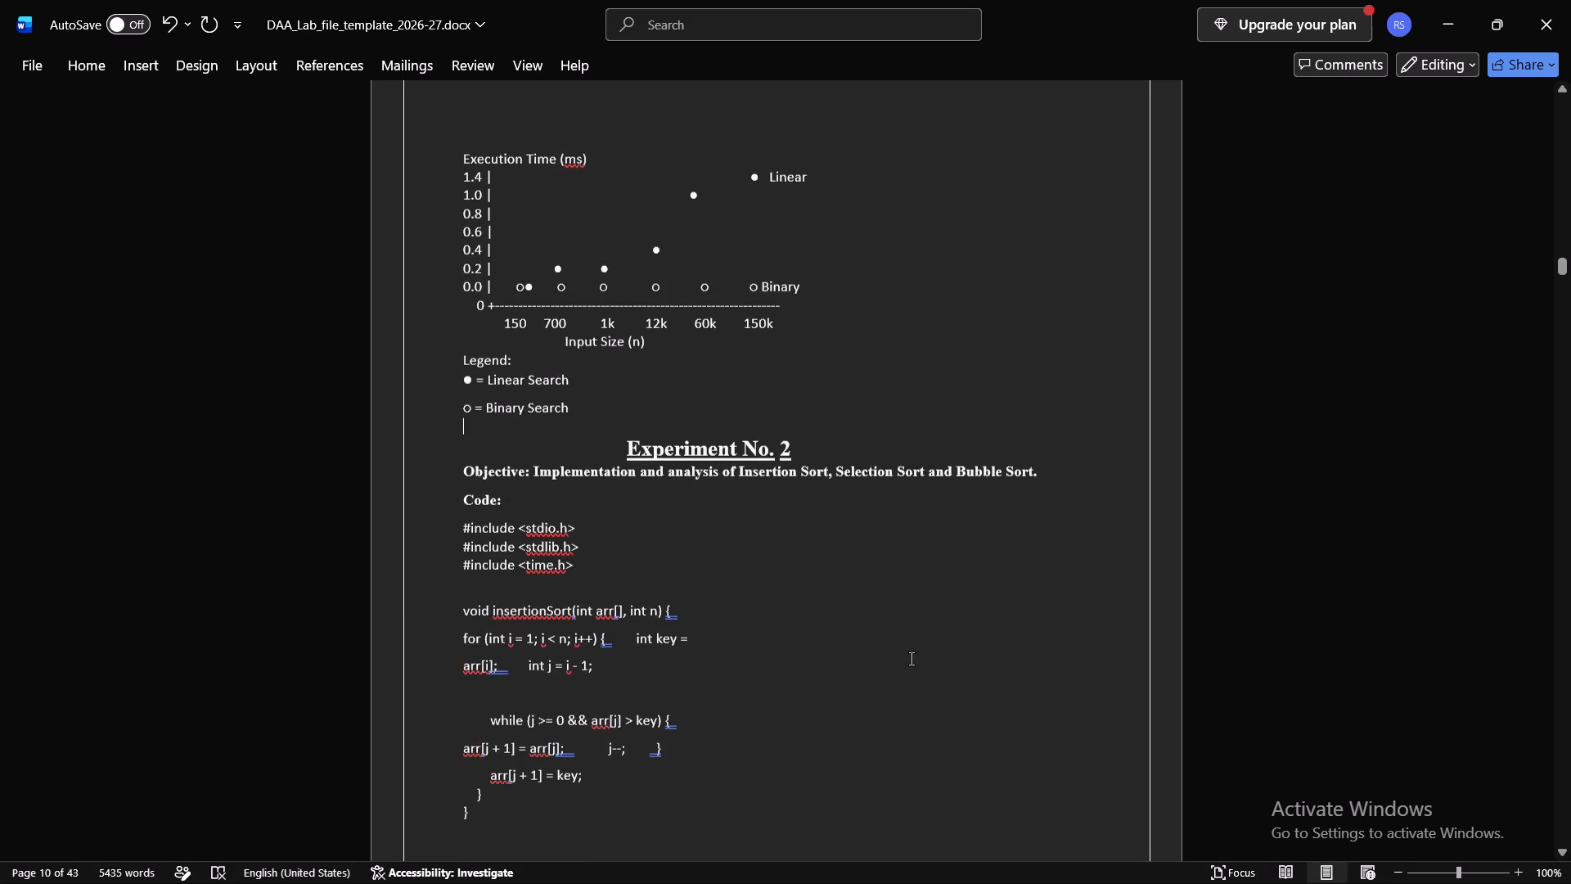
{"action": "scroll", "coordinate": [912, 659], "scroll_direction": "down", "scroll_amount": 6}
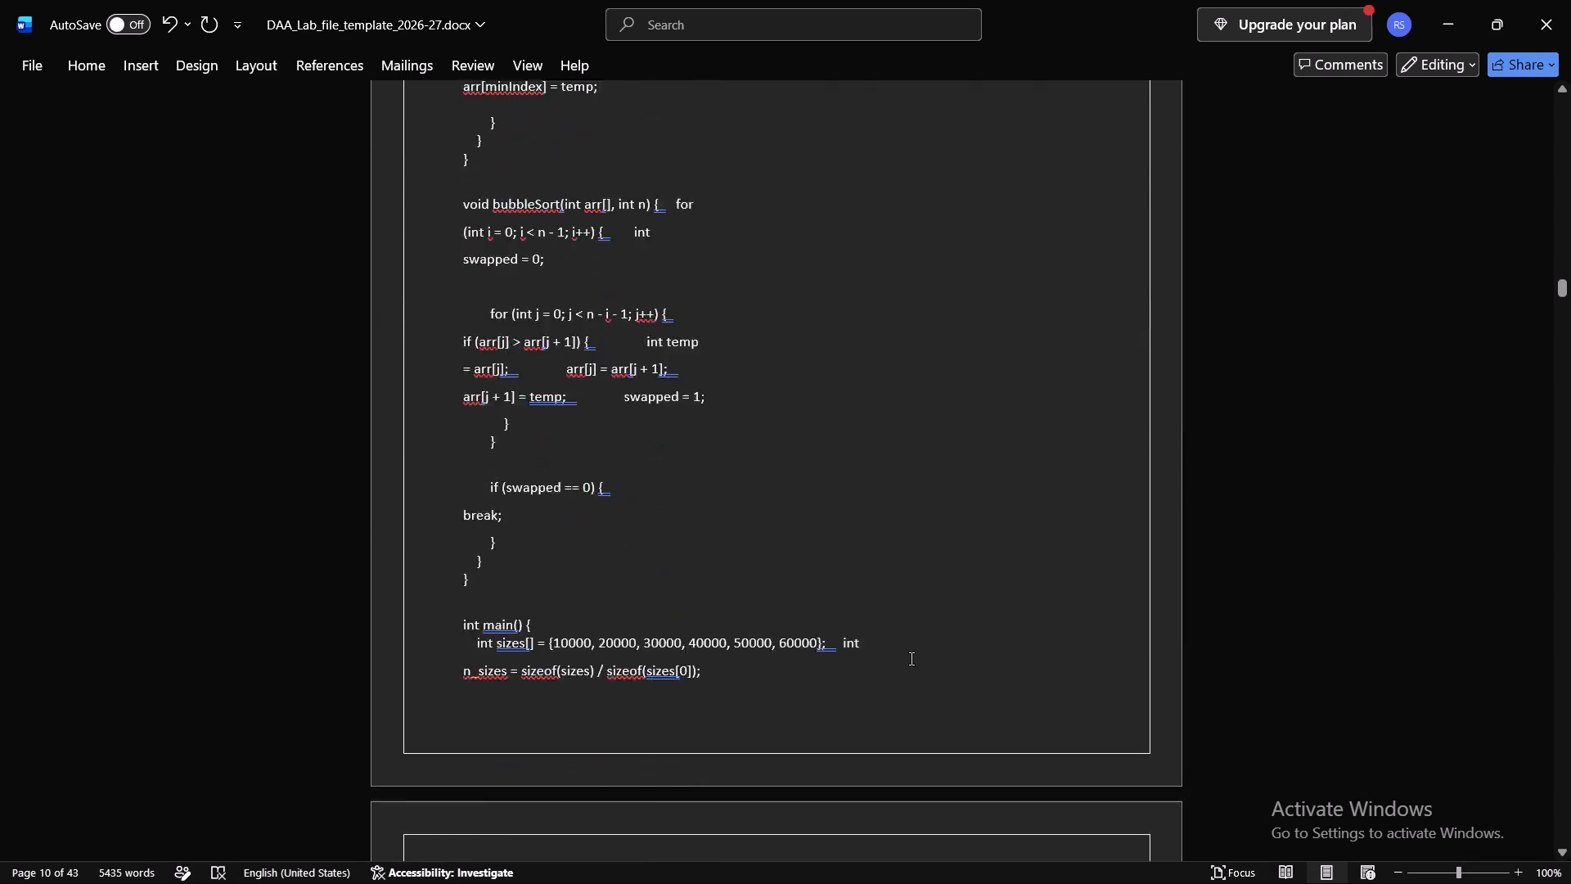
{"action": "scroll", "coordinate": [912, 659], "scroll_direction": "down", "scroll_amount": 6}
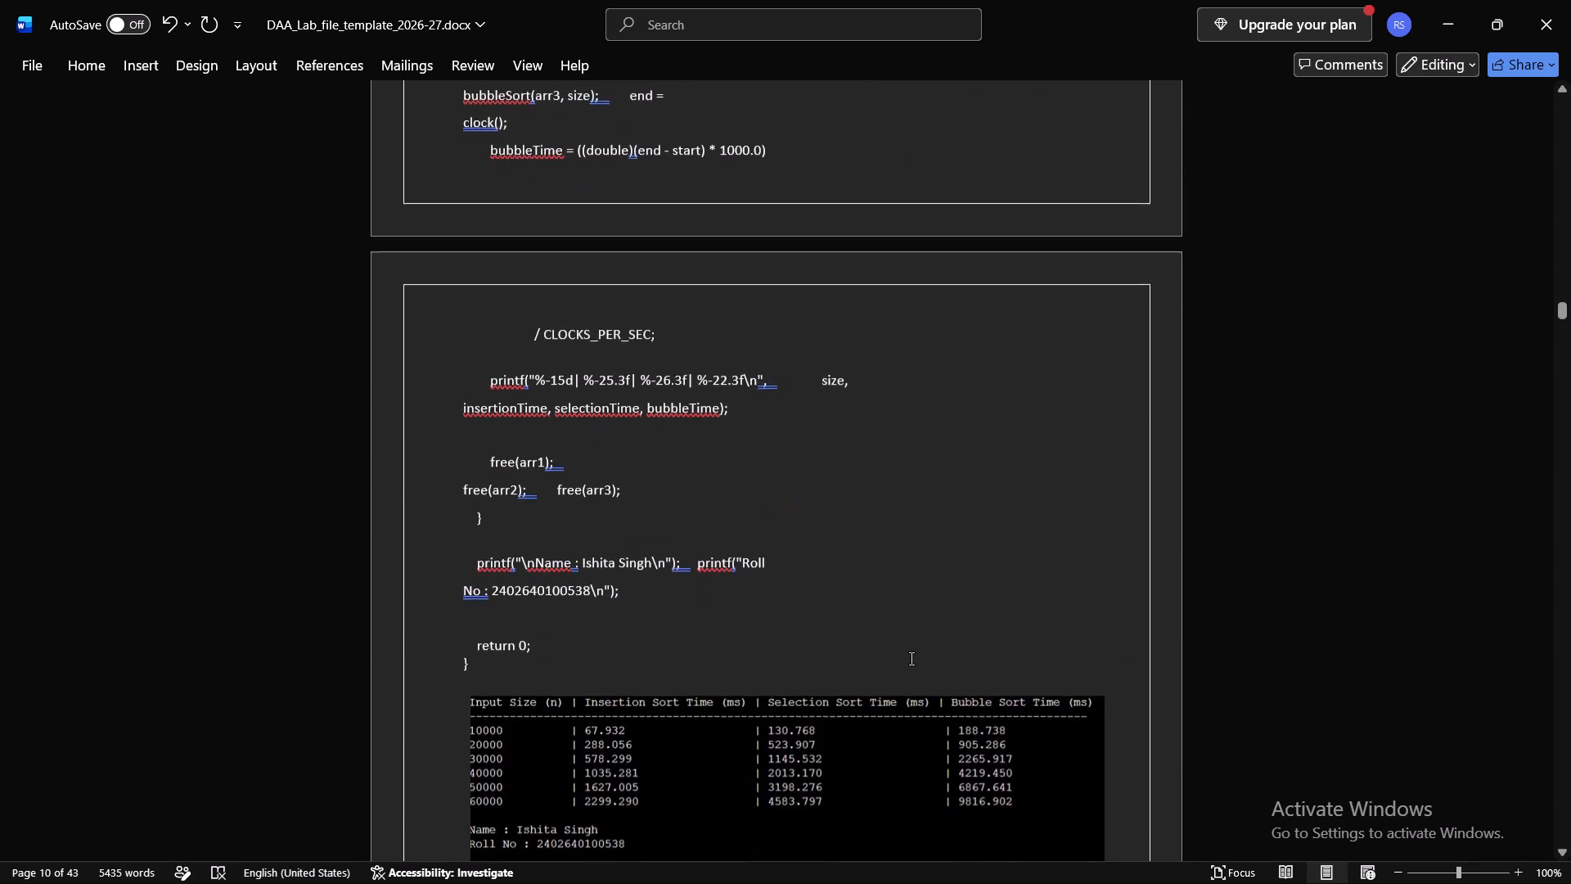
{"action": "scroll", "coordinate": [912, 659], "scroll_direction": "down", "scroll_amount": 6}
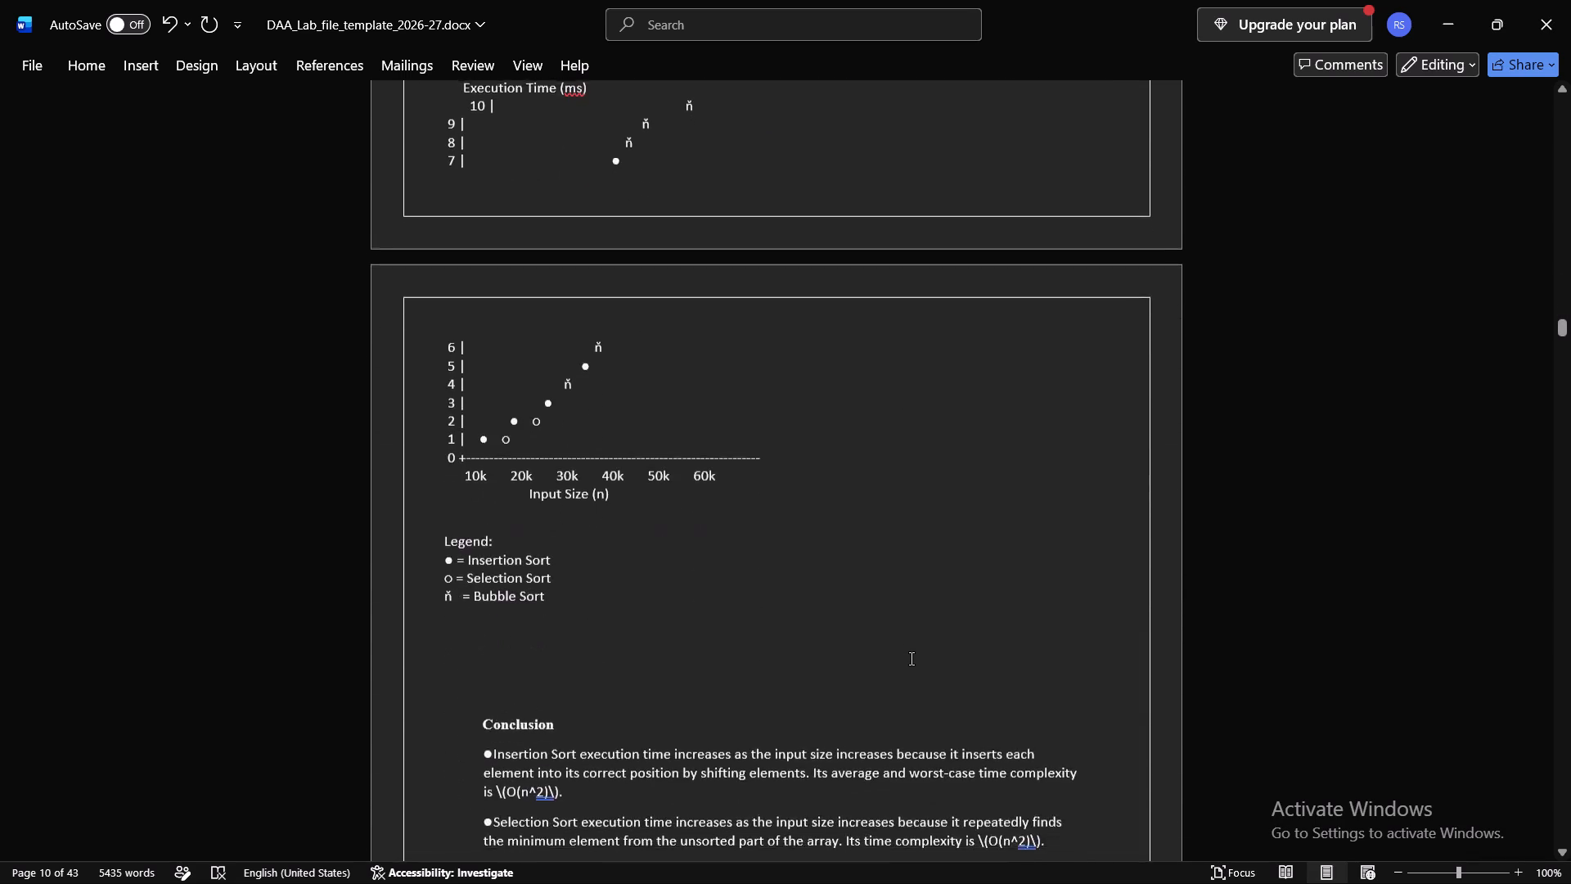
{"action": "scroll", "coordinate": [912, 659], "scroll_direction": "down", "scroll_amount": 5}
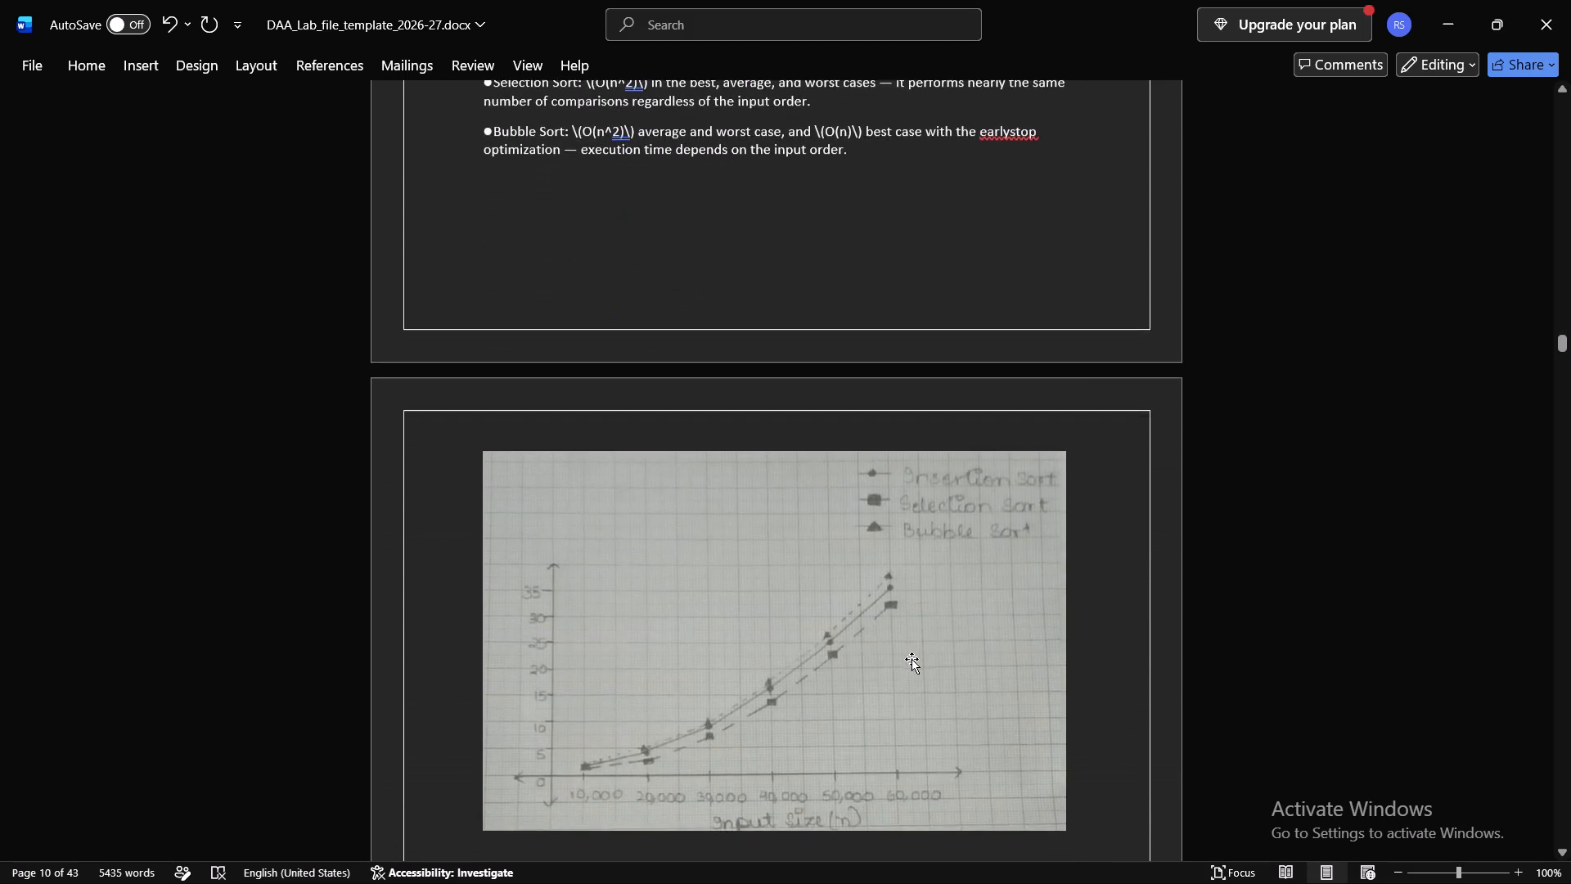
{"action": "scroll", "coordinate": [912, 659], "scroll_direction": "down", "scroll_amount": 4}
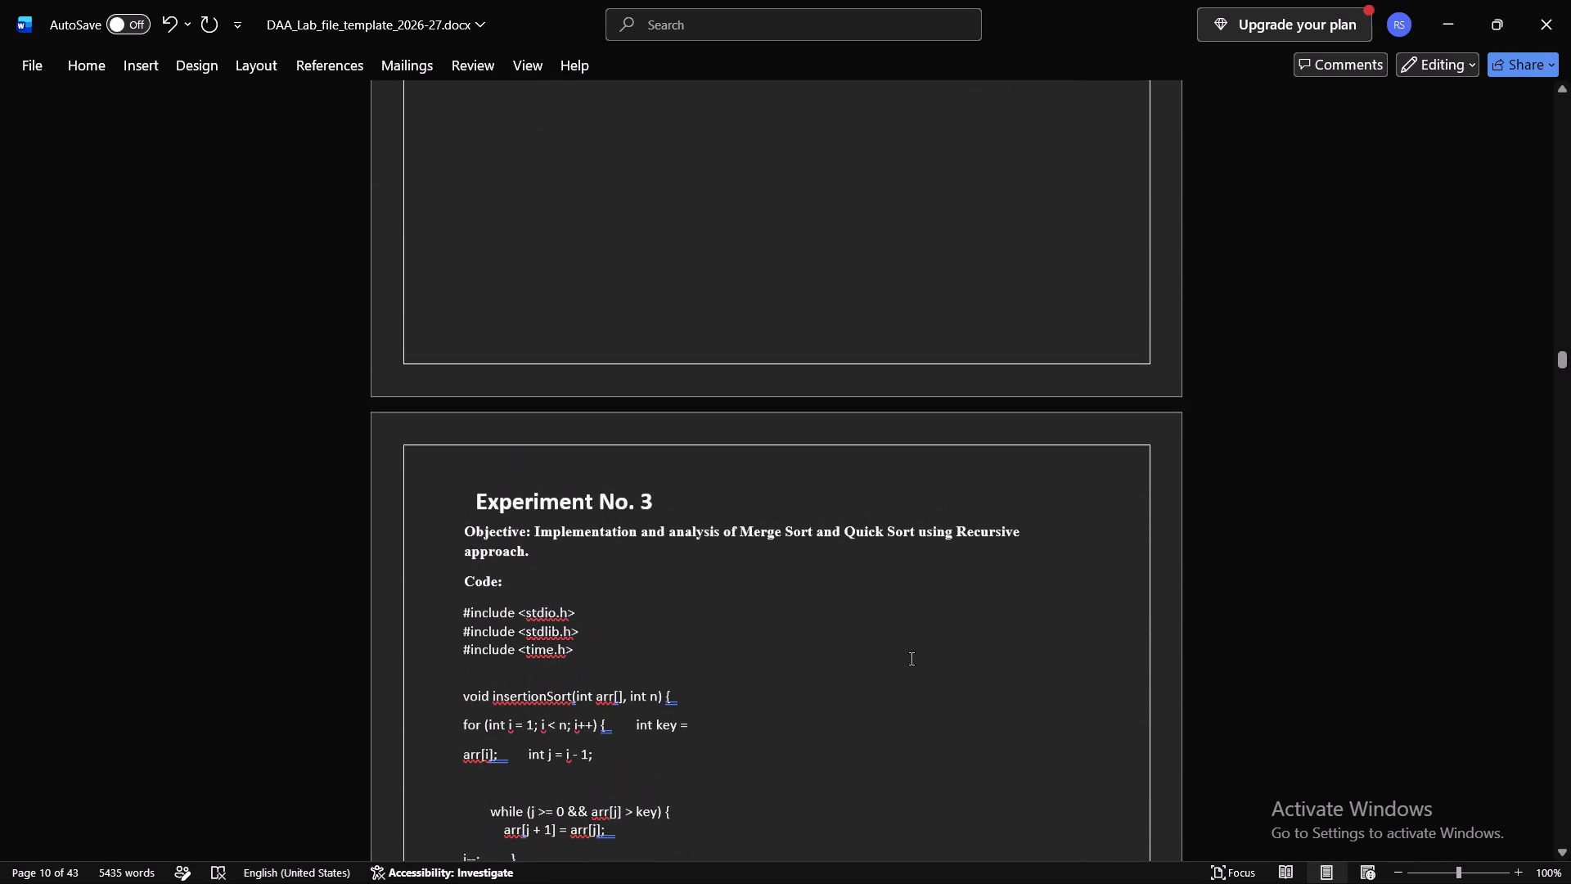
{"action": "left_click", "coordinate": [443, 502]}
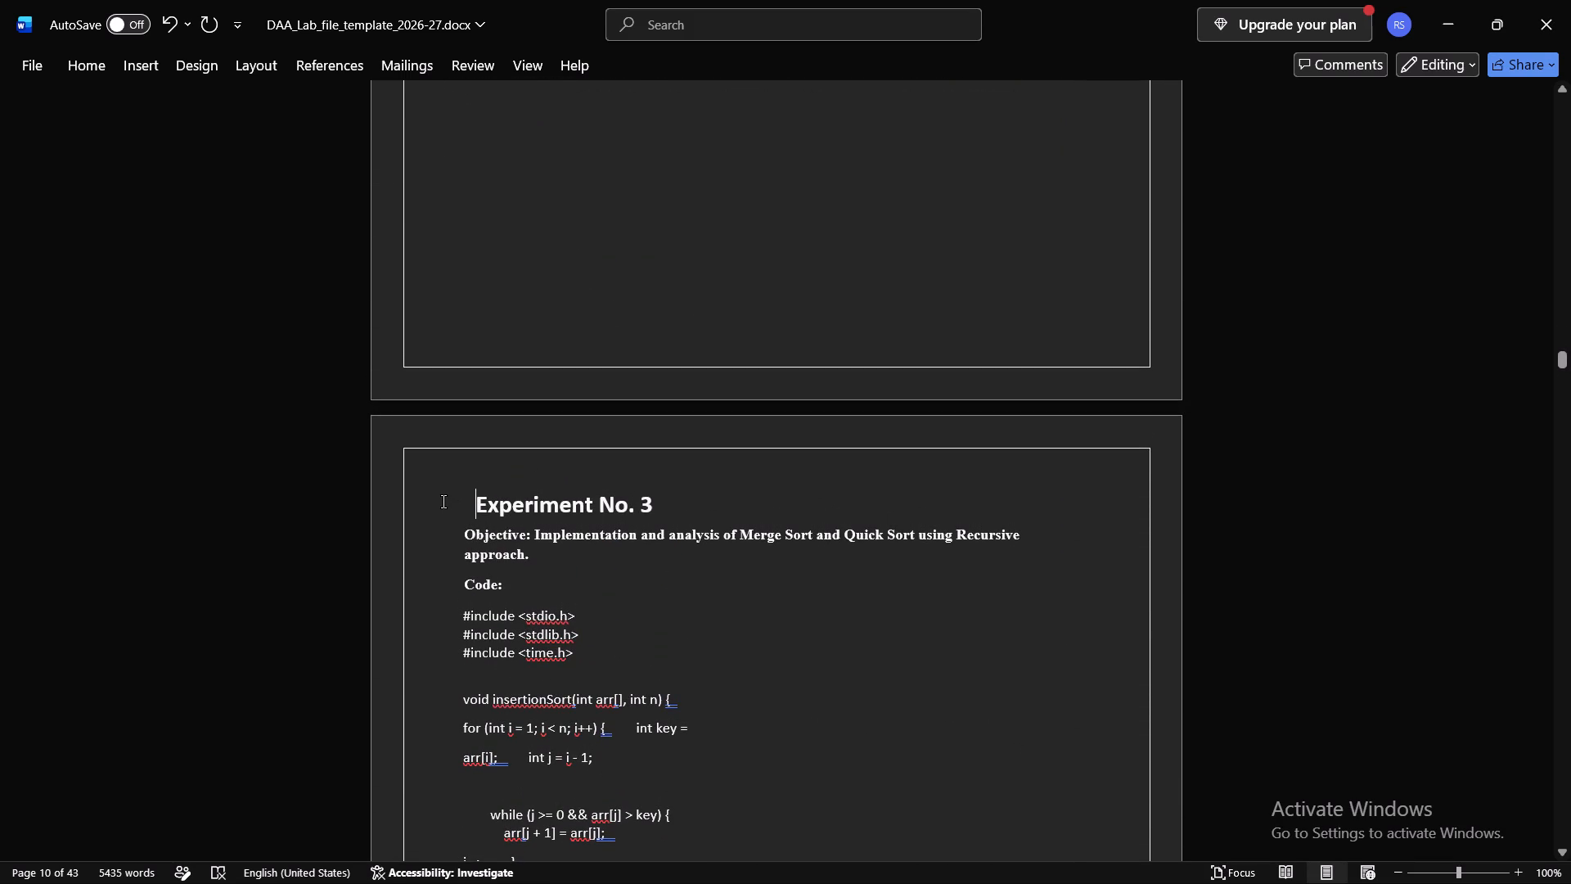
{"action": "key", "text": "BackSpace"}
{"action": "key", "text": "BackSpace"}
{"action": "key", "text": "BackSpace"}
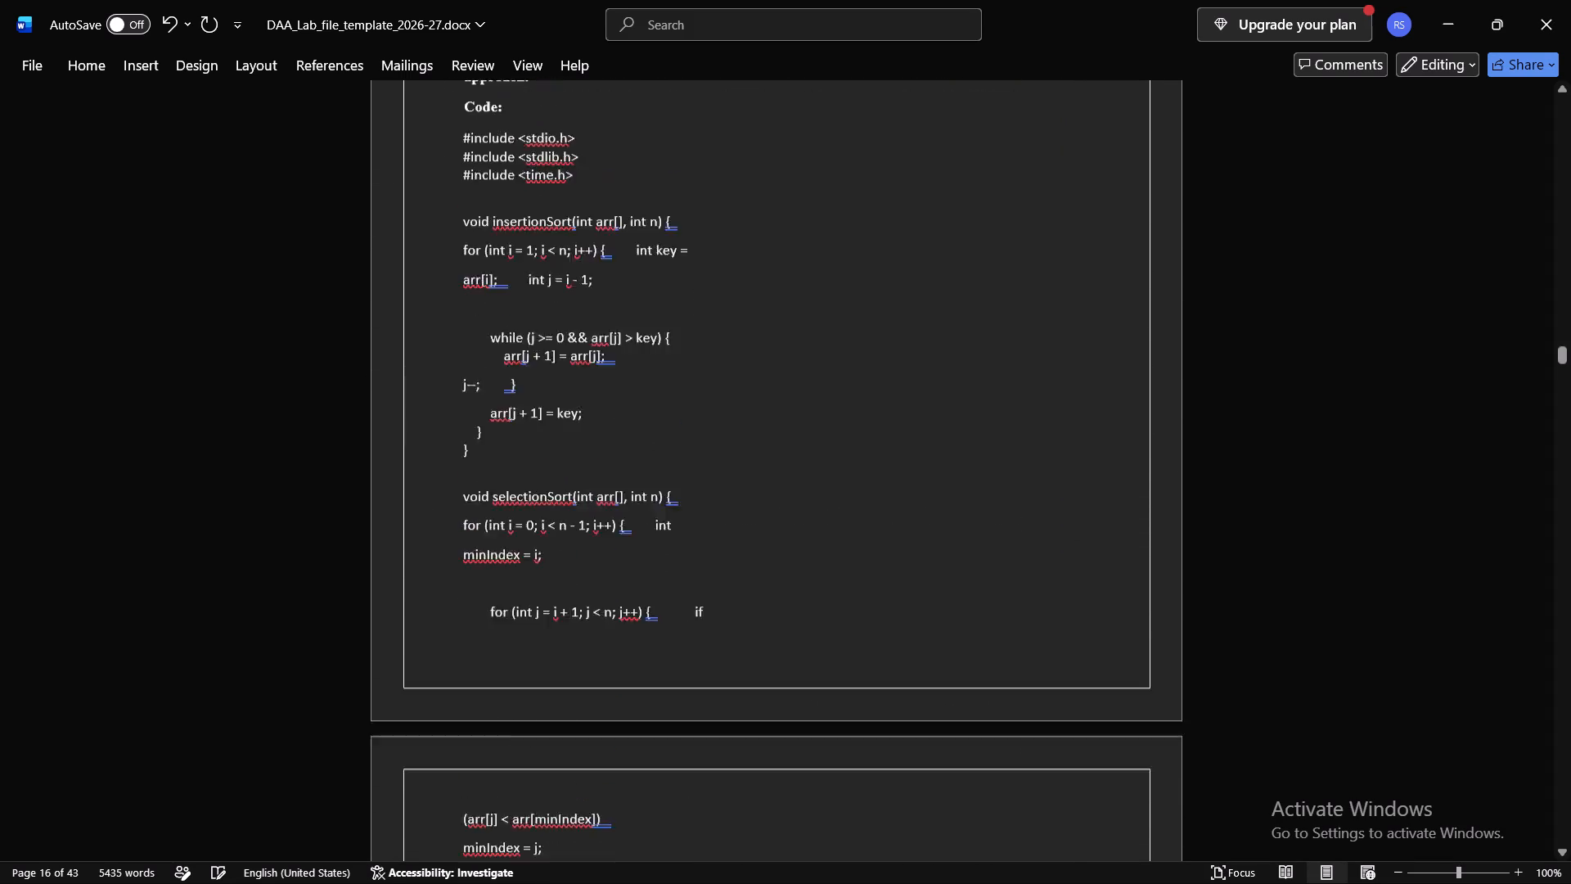
Insert empty lines between the sorting graph and the Experiment No. 3 heading to separate them.
{"action": "scroll", "coordinate": [443, 502], "scroll_direction": "up", "scroll_amount": 4}
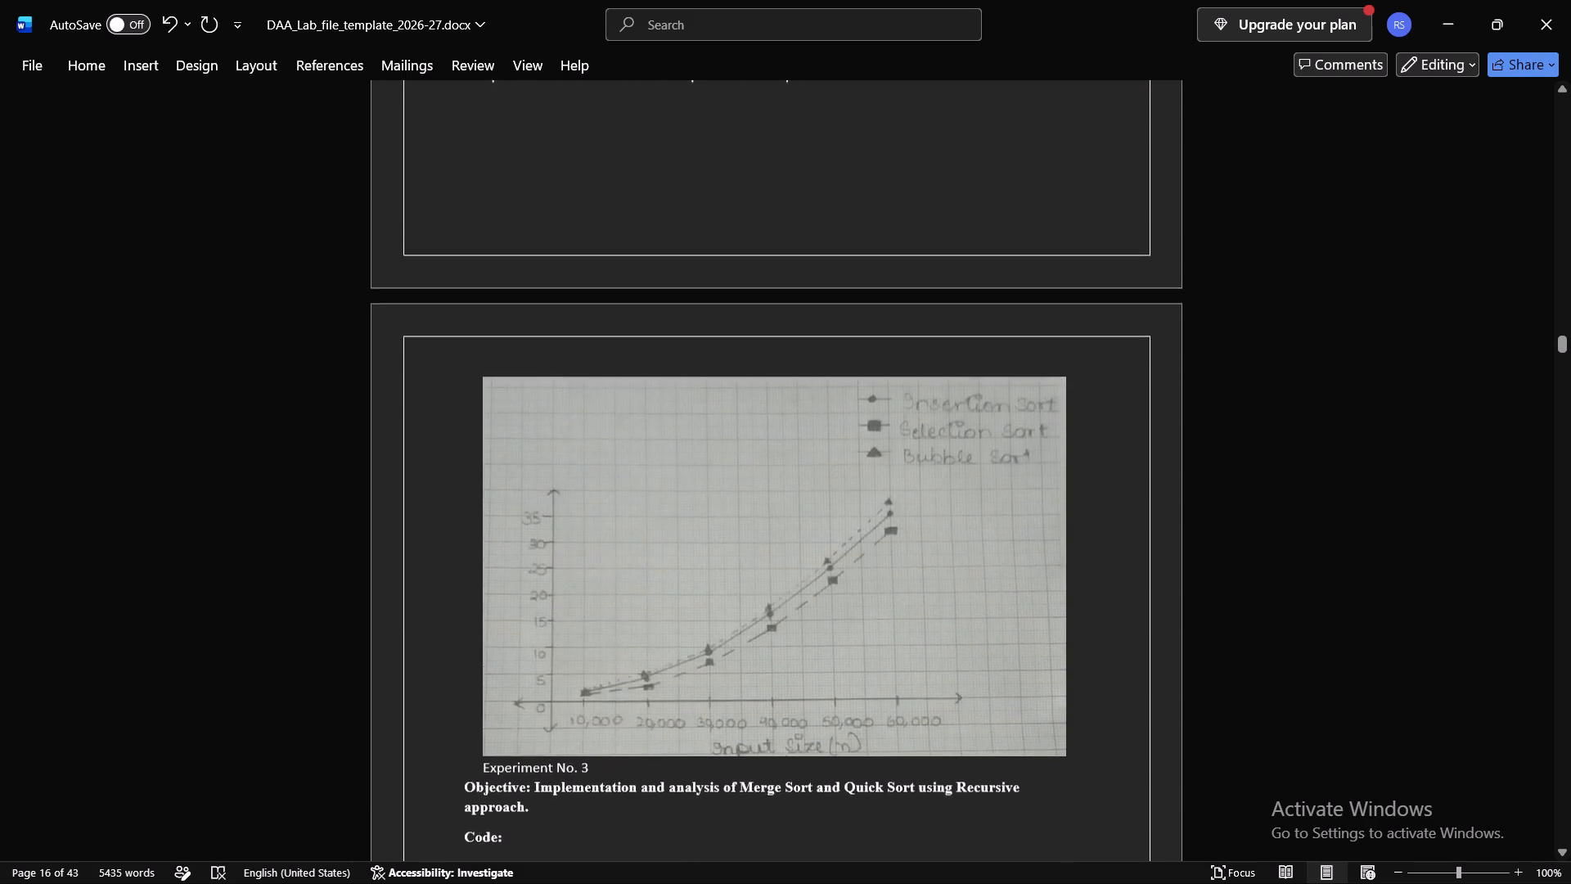
{"action": "scroll", "coordinate": [443, 502], "scroll_direction": "up", "scroll_amount": 3}
{"action": "scroll", "coordinate": [443, 502], "scroll_direction": "down", "scroll_amount": 3}
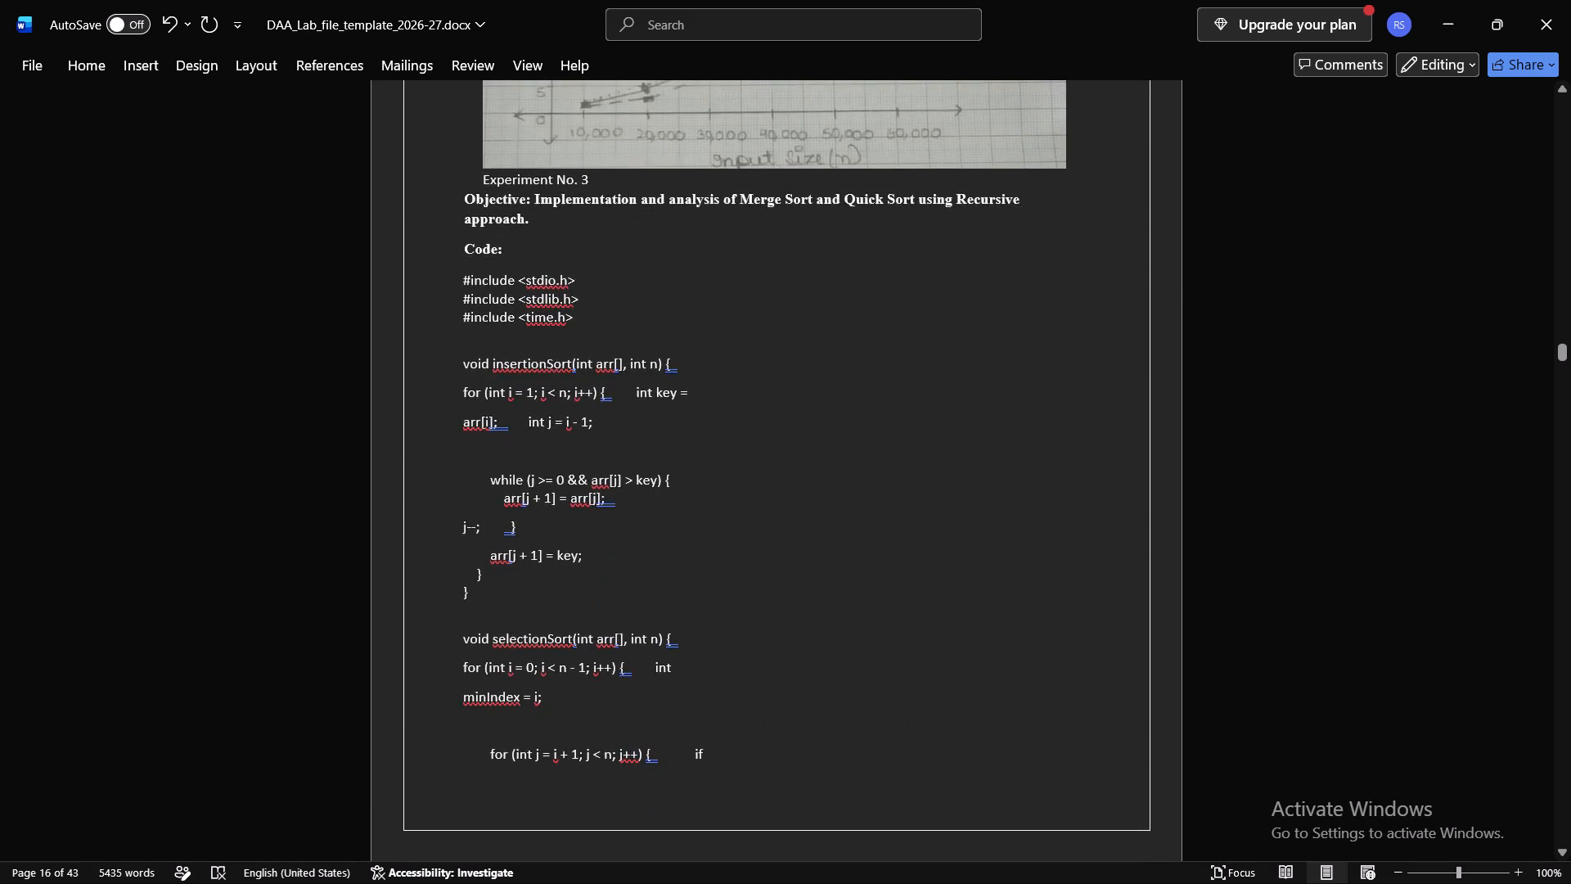
{"action": "scroll", "coordinate": [443, 502], "scroll_direction": "up", "scroll_amount": 1}
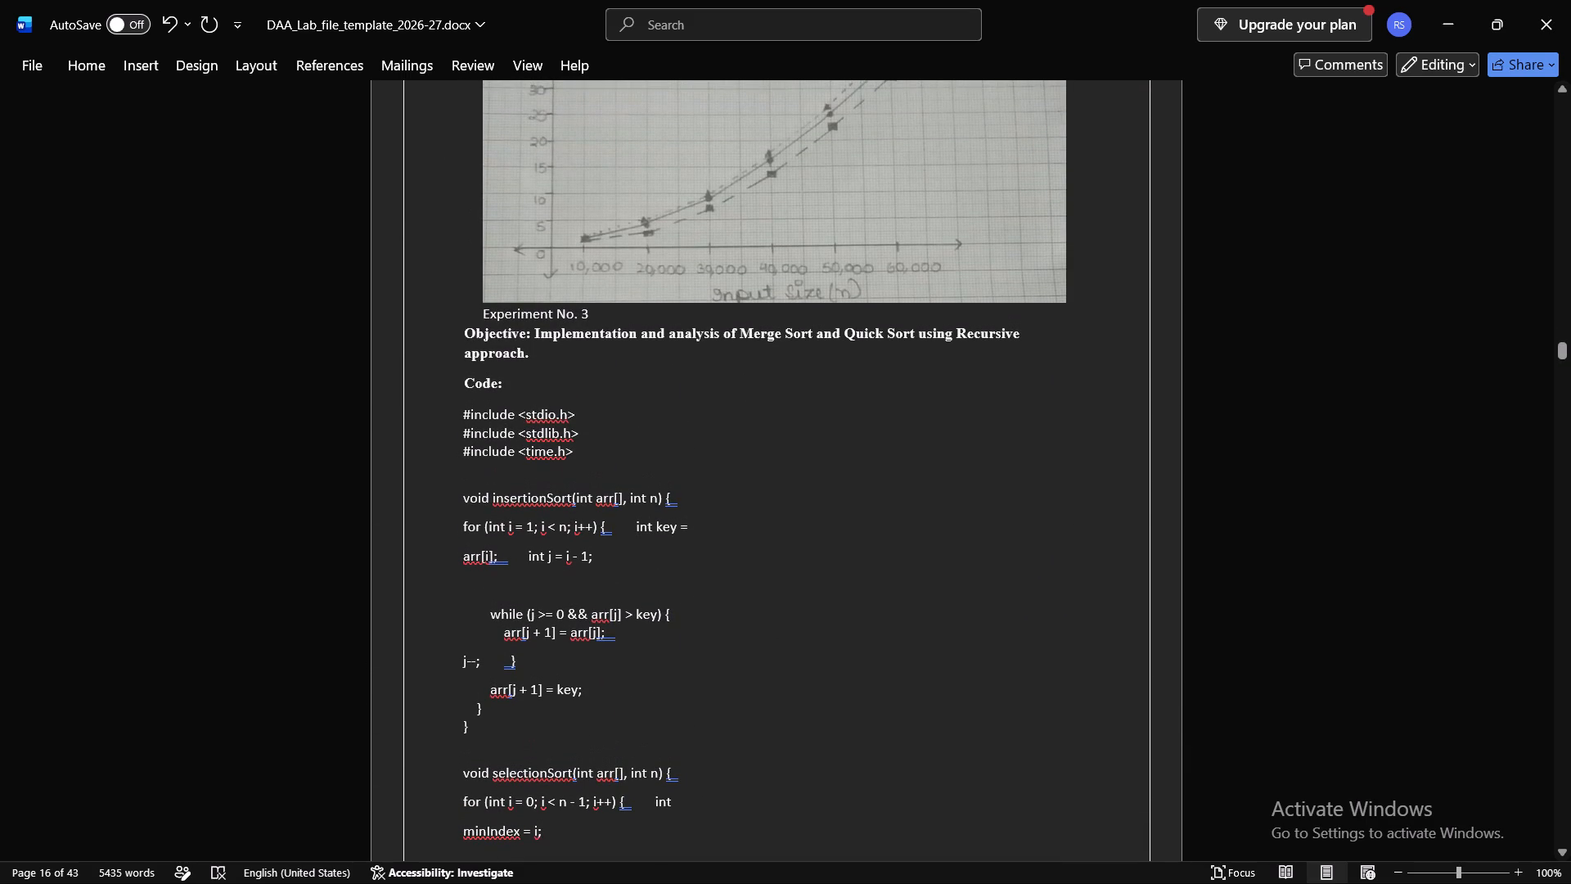
{"action": "key", "text": "Return"}
{"action": "key", "text": "Return"}
{"action": "key", "text": "Return"}
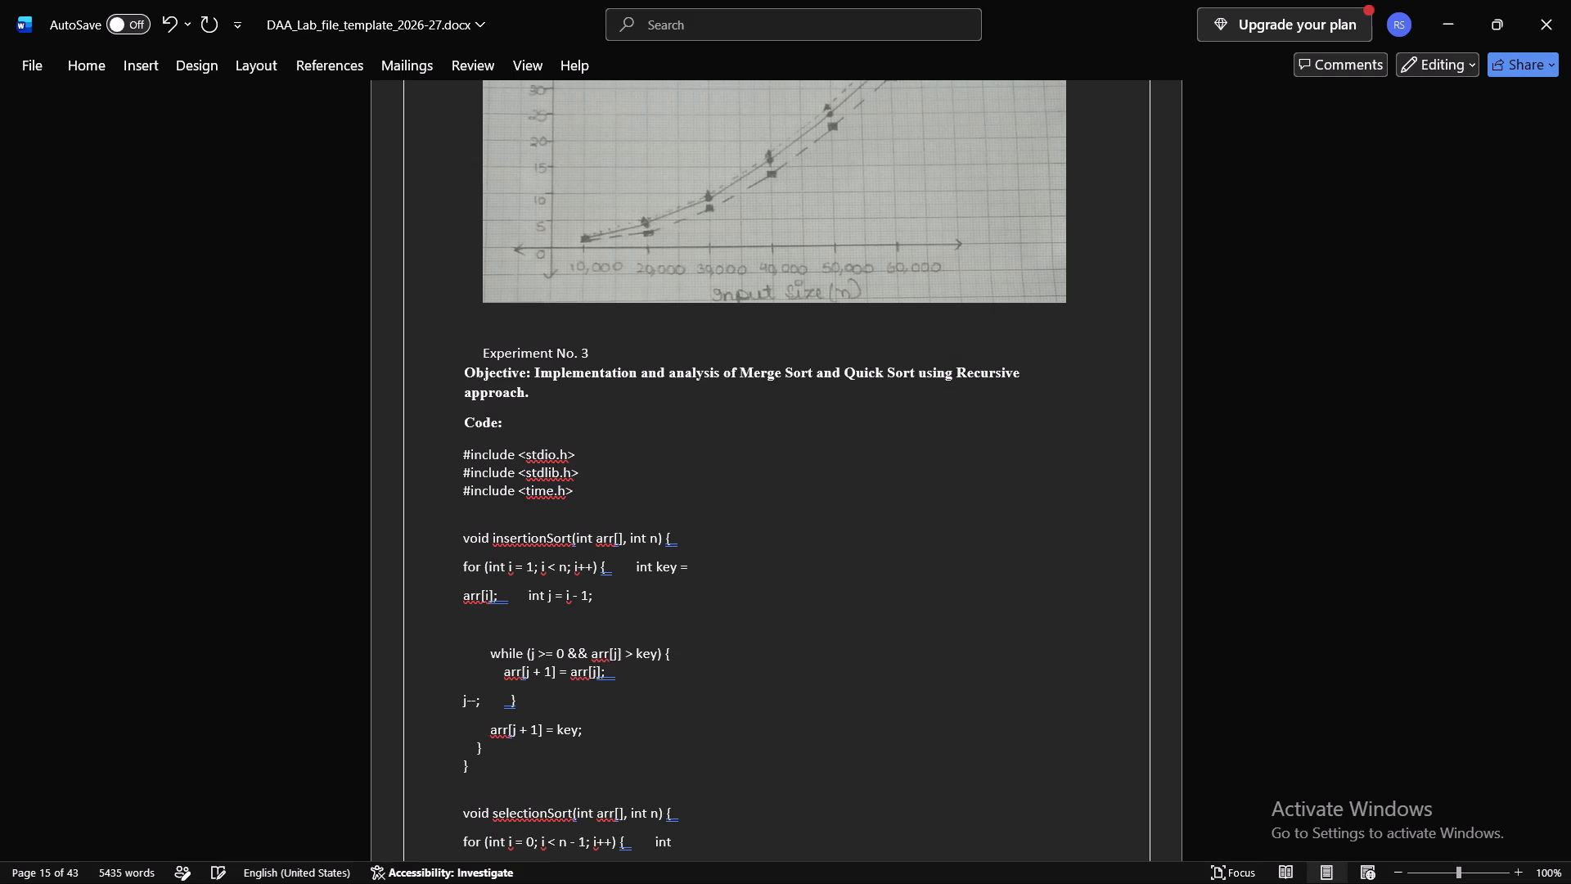
{"action": "scroll", "coordinate": [443, 502], "scroll_direction": "up", "scroll_amount": 3}
{"action": "scroll", "coordinate": [443, 502], "scroll_direction": "down", "scroll_amount": 1}
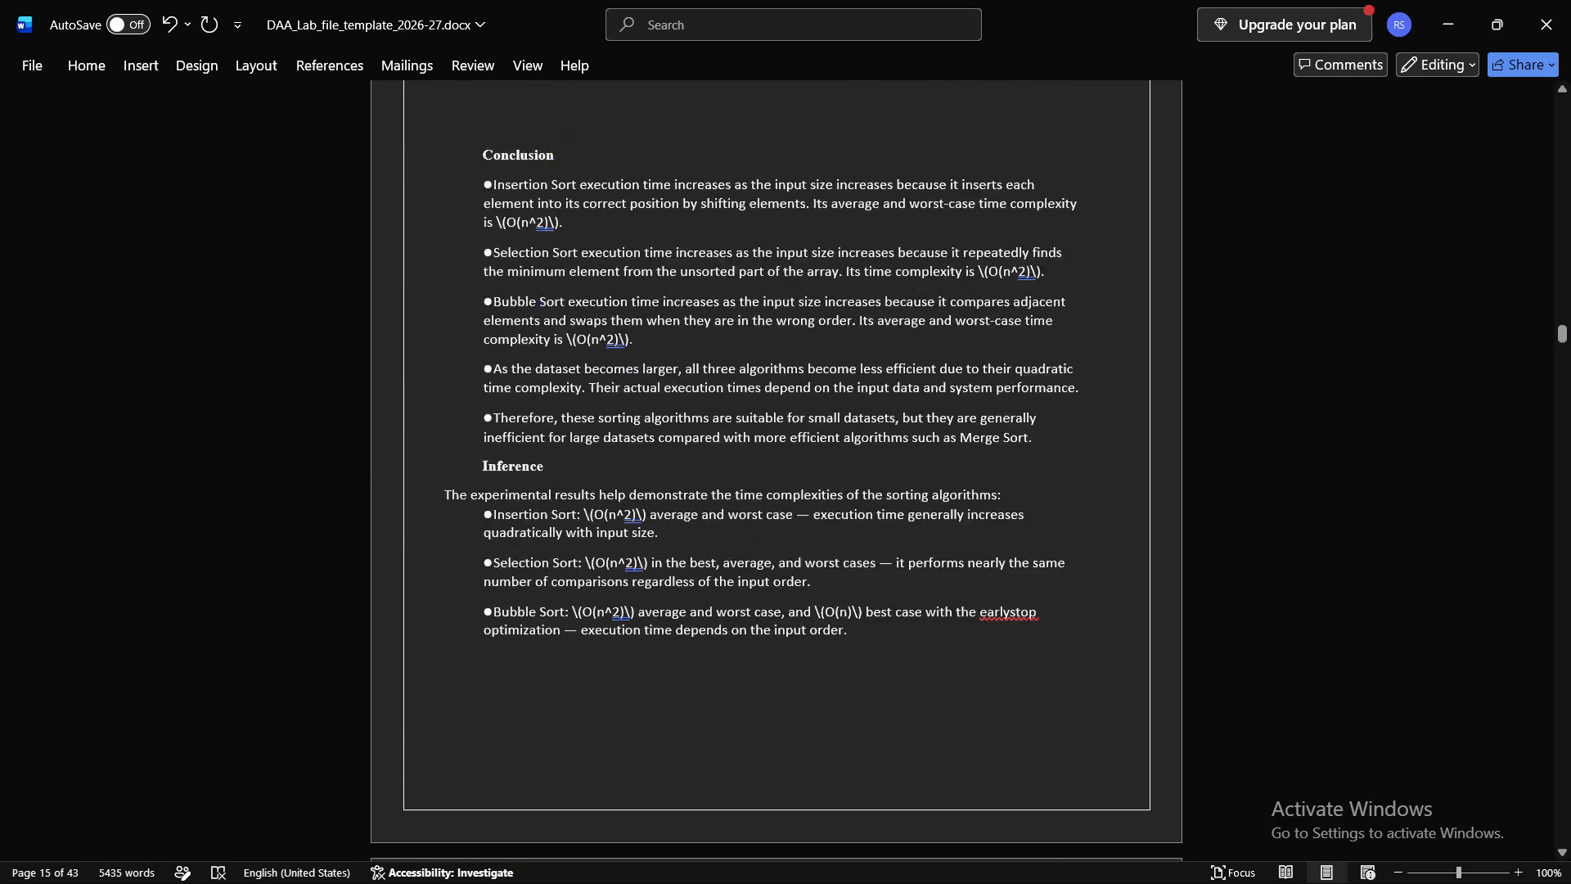
{"action": "scroll", "coordinate": [443, 502], "scroll_direction": "down", "scroll_amount": 1}
{"action": "scroll", "coordinate": [443, 502], "scroll_direction": "up", "scroll_amount": 2}
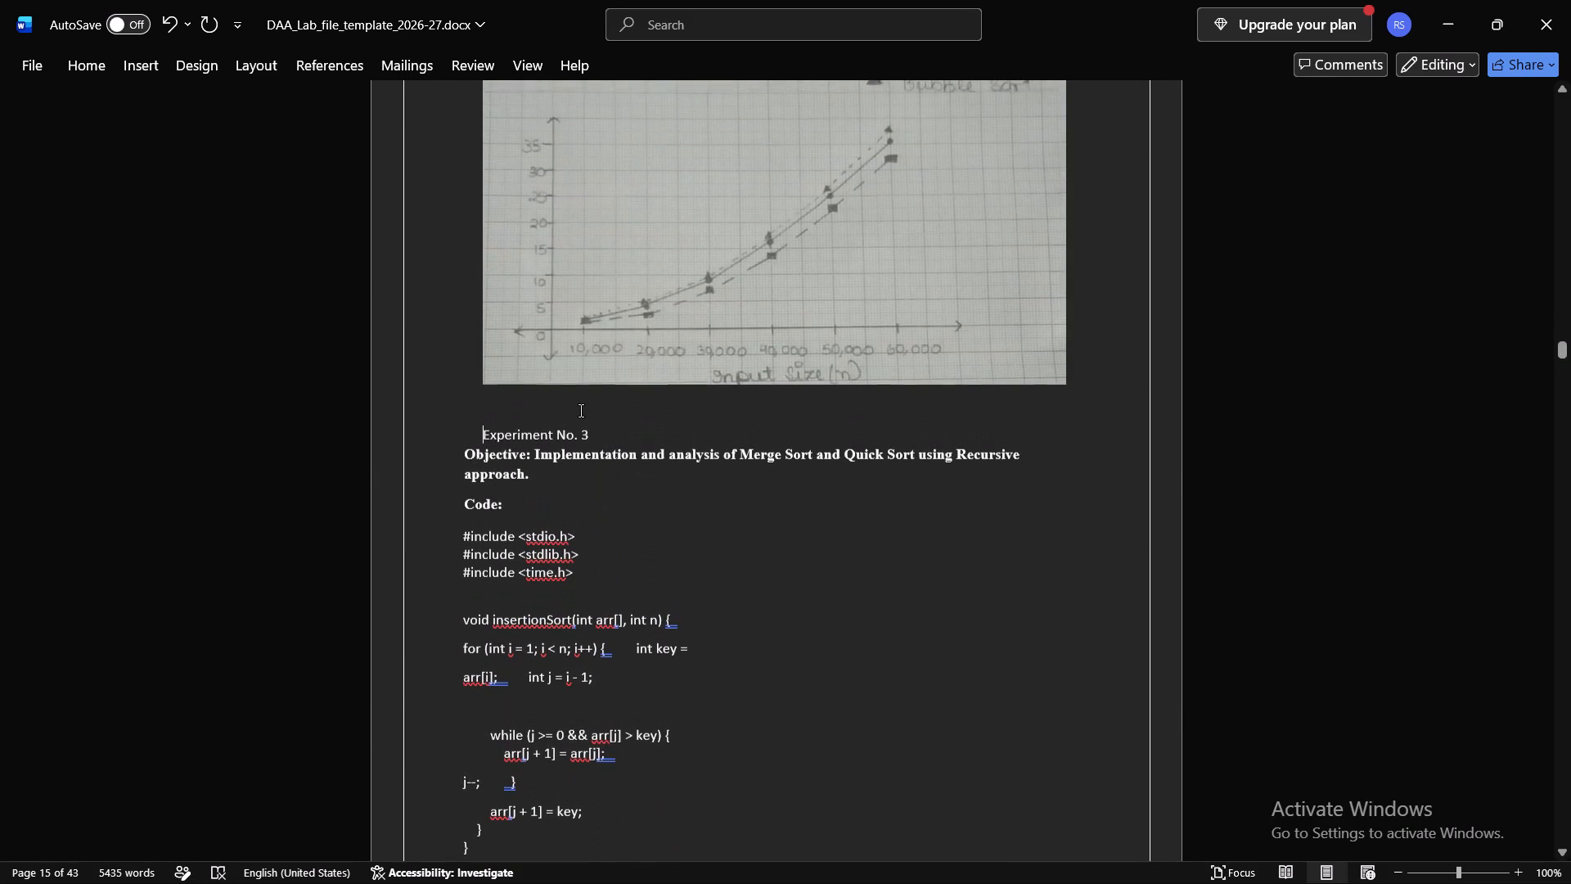
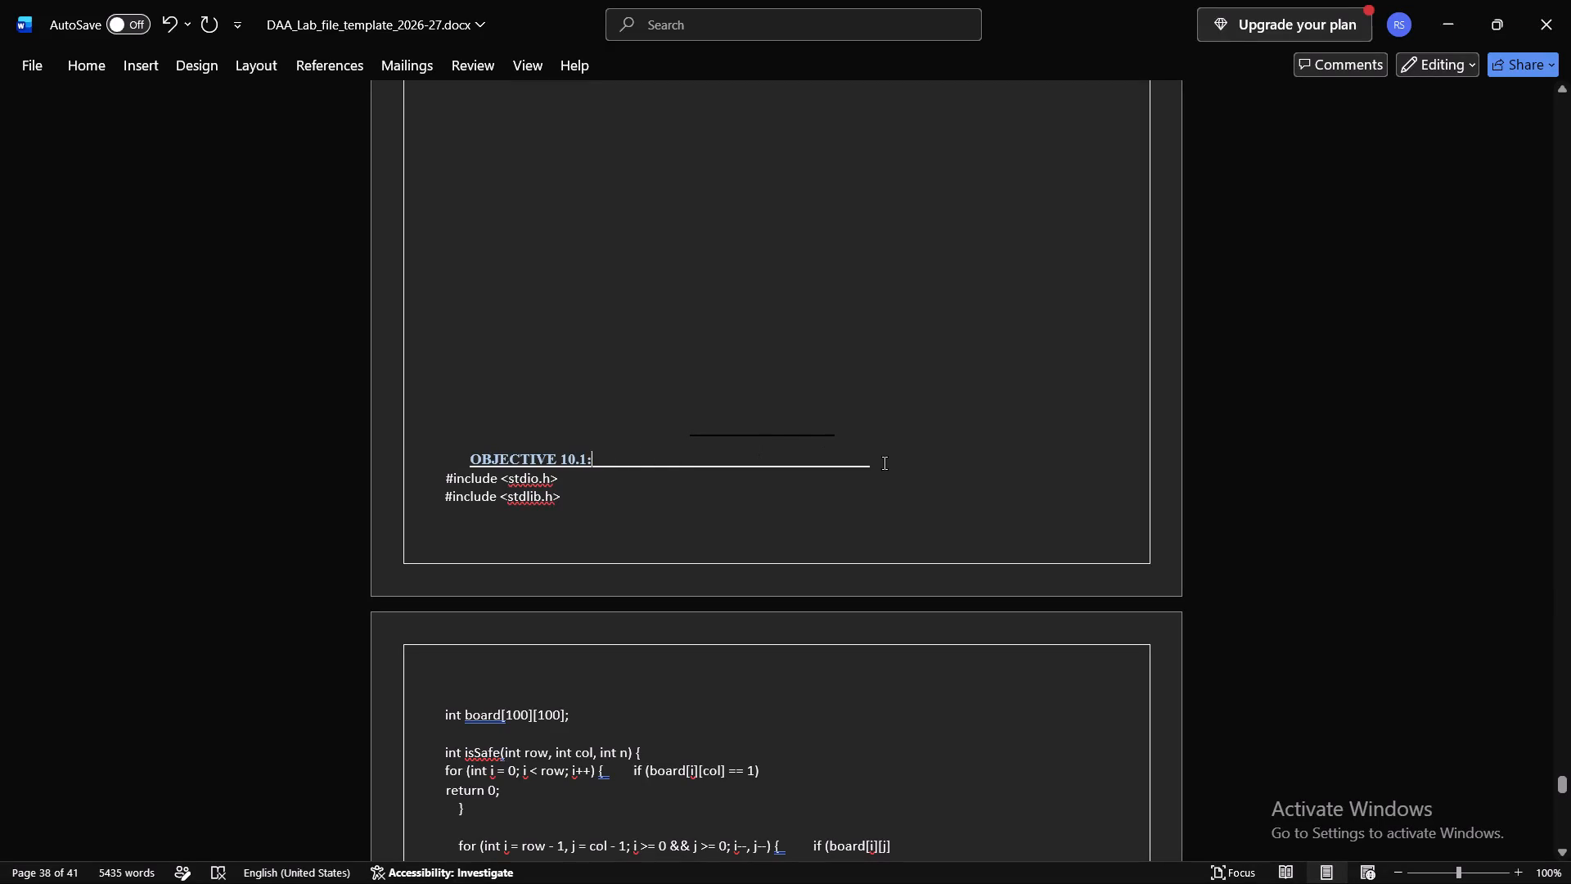
Remove the underline from the whole OBJECTIVE 10.1 heading line, including its trailing blank space.
{"action": "left_click_drag", "start_coordinate": [888, 463], "coordinate": [503, 468], "text": "ctrl"}
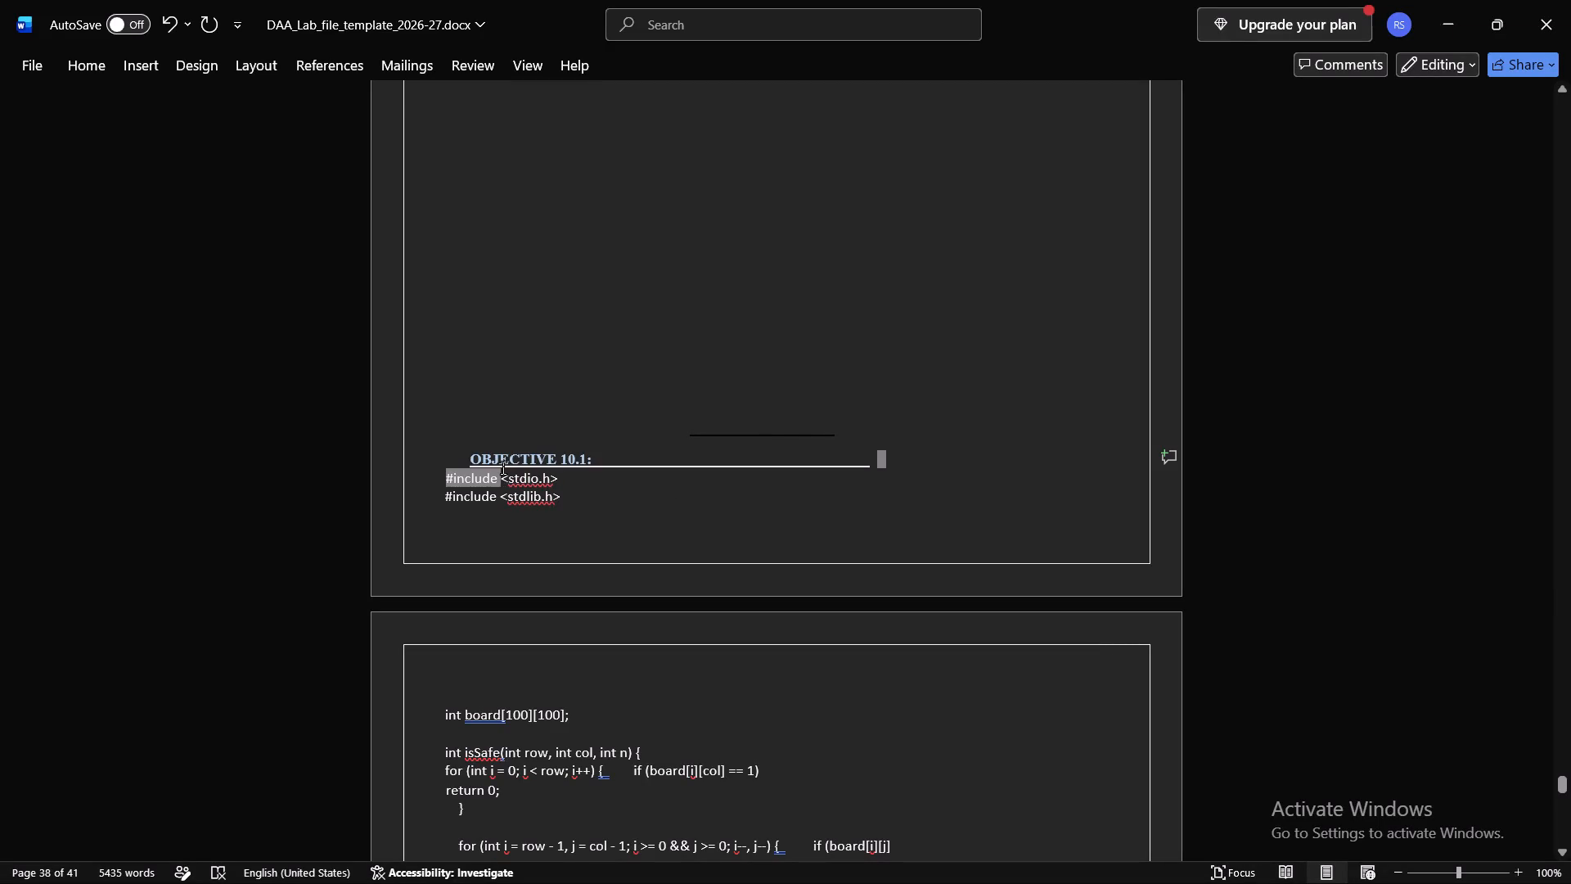
{"action": "left_click_drag", "start_coordinate": [503, 468], "coordinate": [475, 461], "text": "ctrl"}
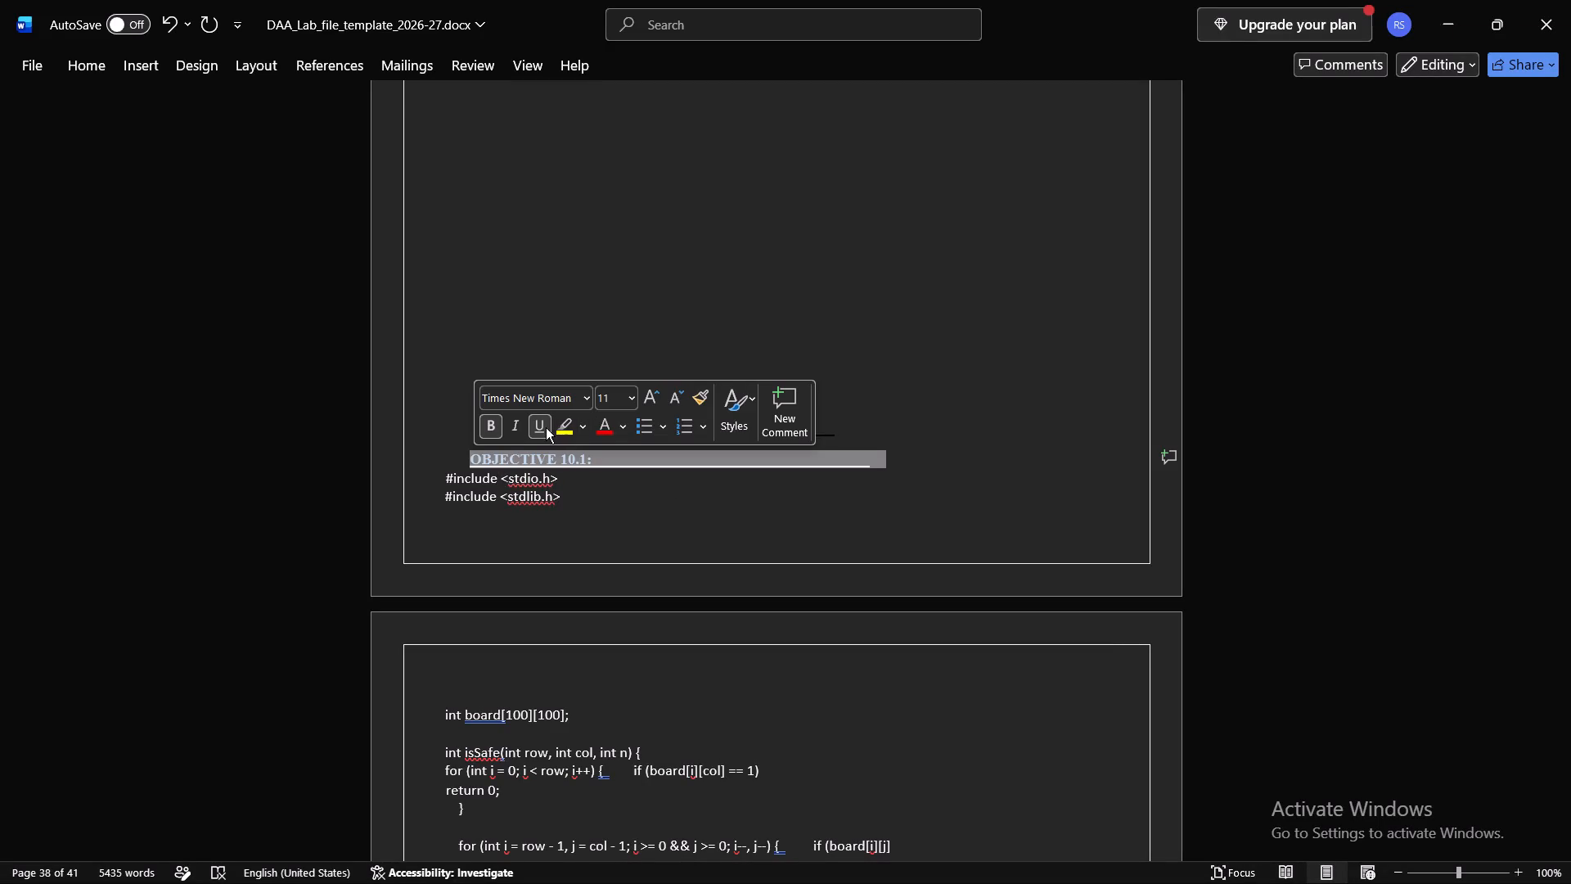
{"action": "left_click", "coordinate": [545, 427], "text": "ctrl"}
{"action": "left_click", "coordinate": [619, 492], "text": "ctrl"}
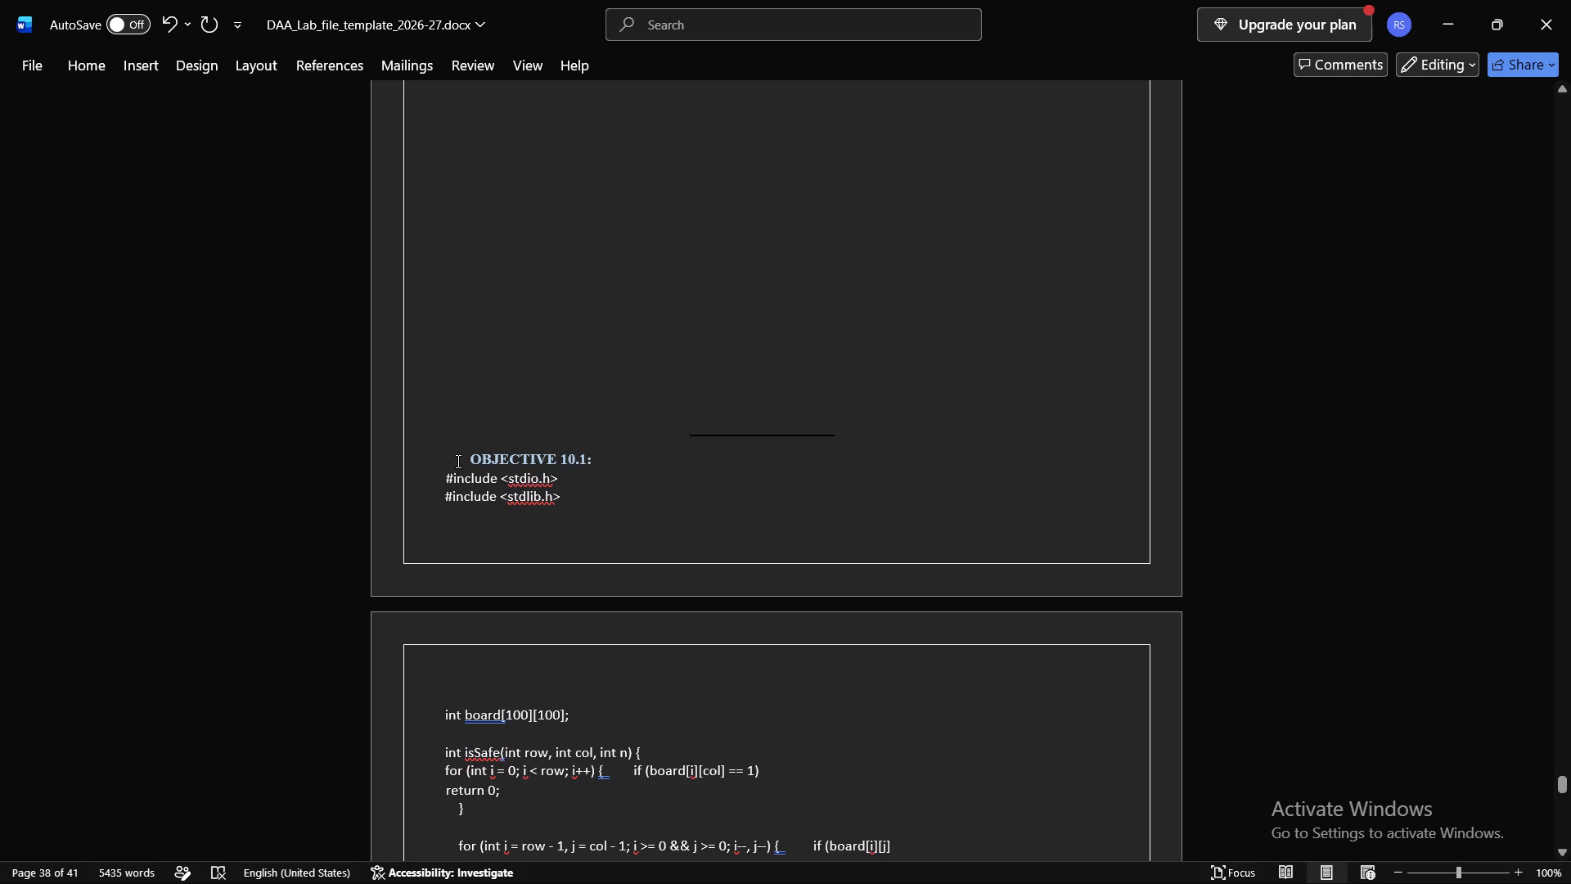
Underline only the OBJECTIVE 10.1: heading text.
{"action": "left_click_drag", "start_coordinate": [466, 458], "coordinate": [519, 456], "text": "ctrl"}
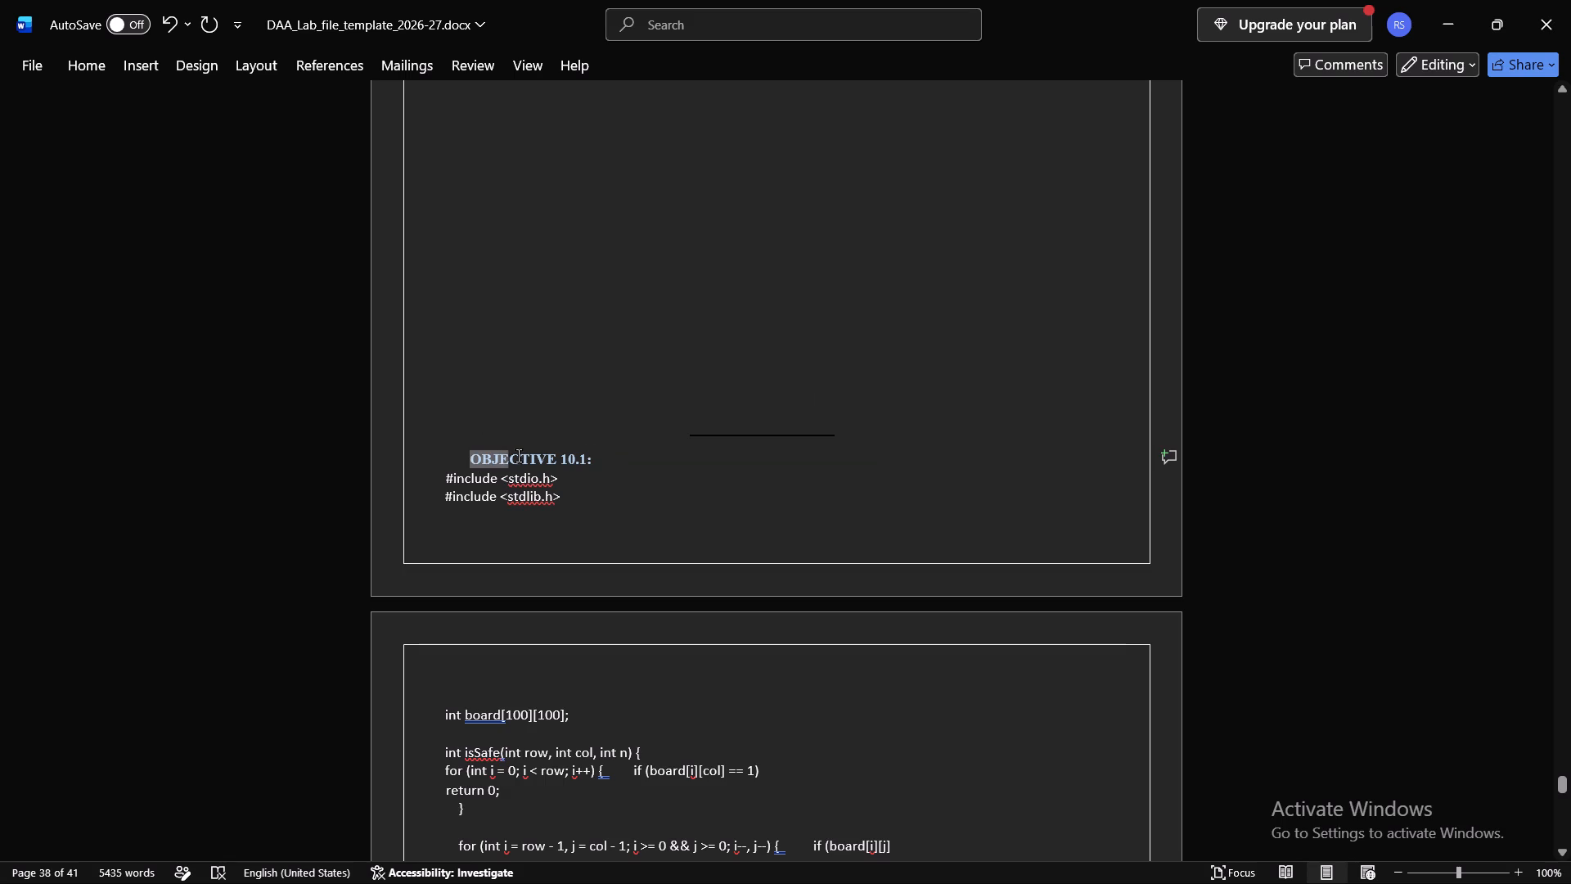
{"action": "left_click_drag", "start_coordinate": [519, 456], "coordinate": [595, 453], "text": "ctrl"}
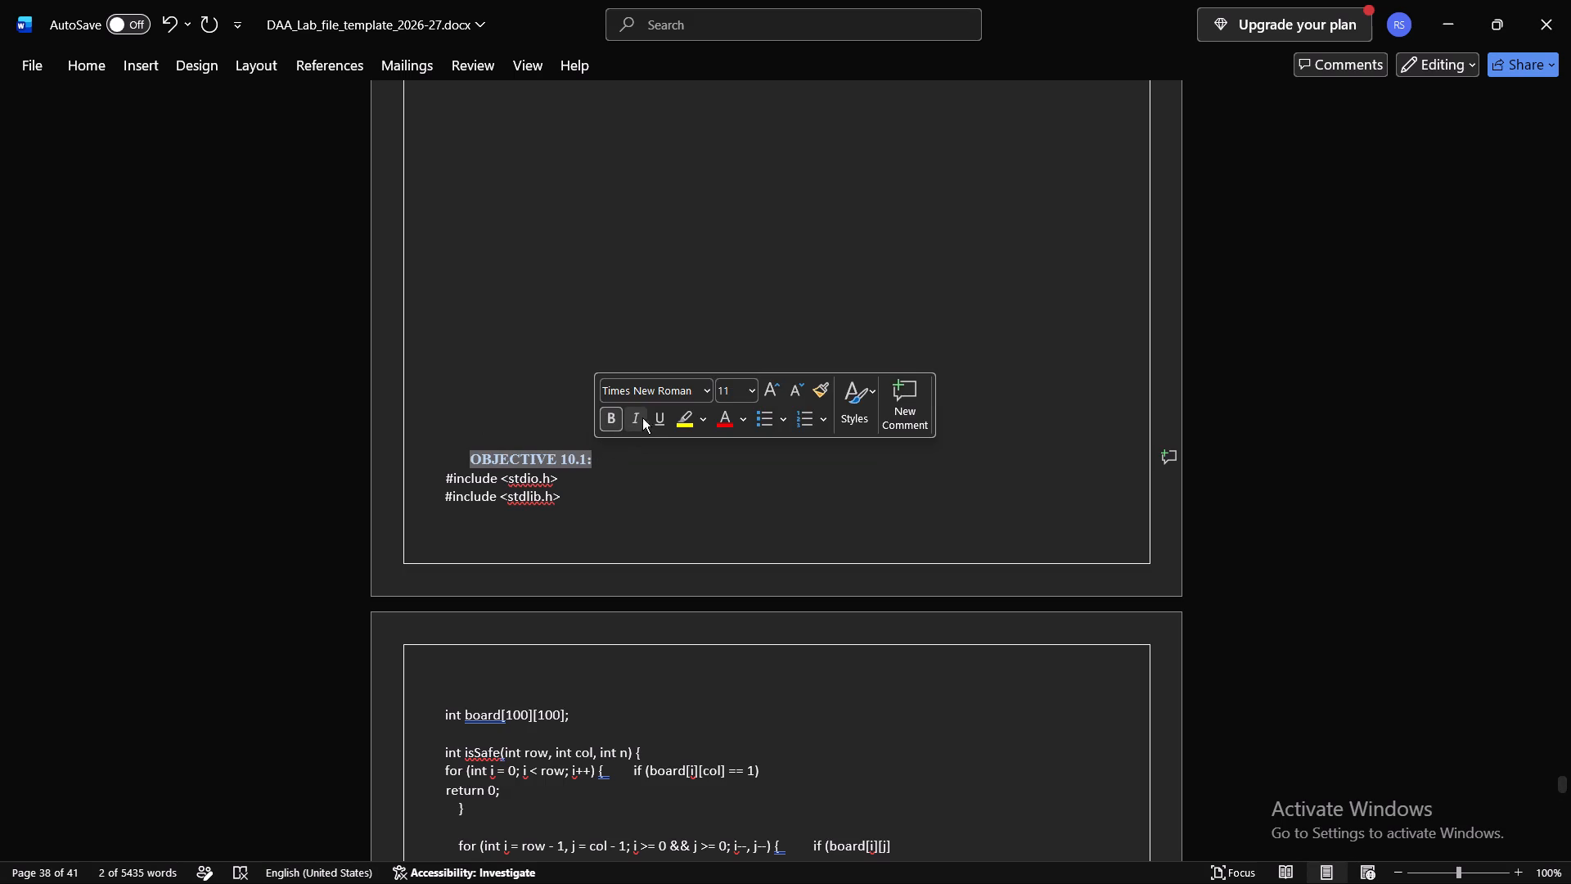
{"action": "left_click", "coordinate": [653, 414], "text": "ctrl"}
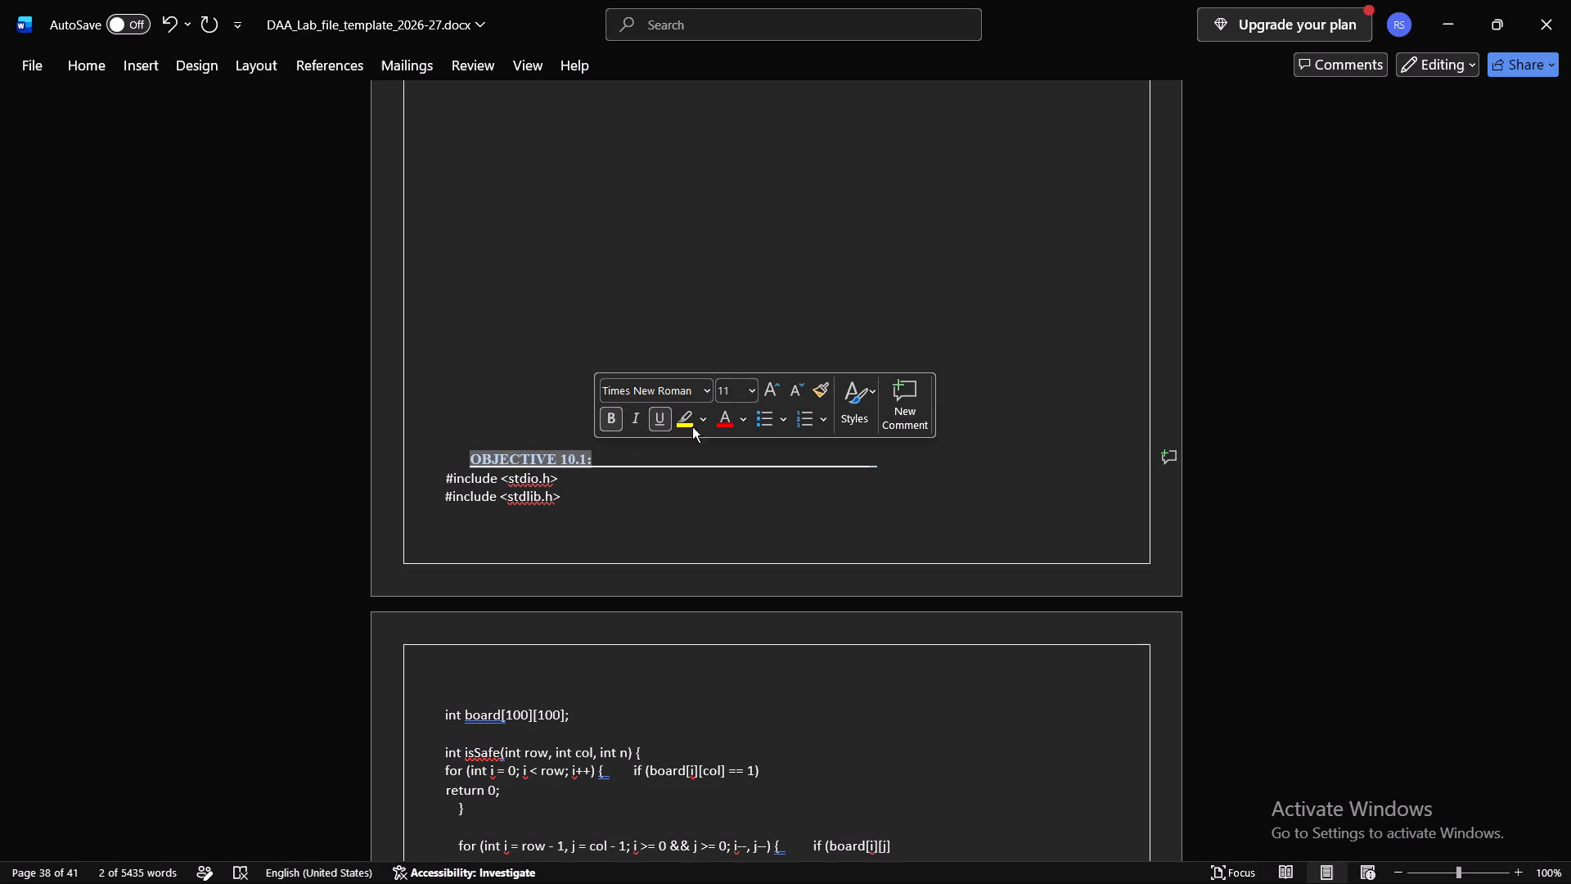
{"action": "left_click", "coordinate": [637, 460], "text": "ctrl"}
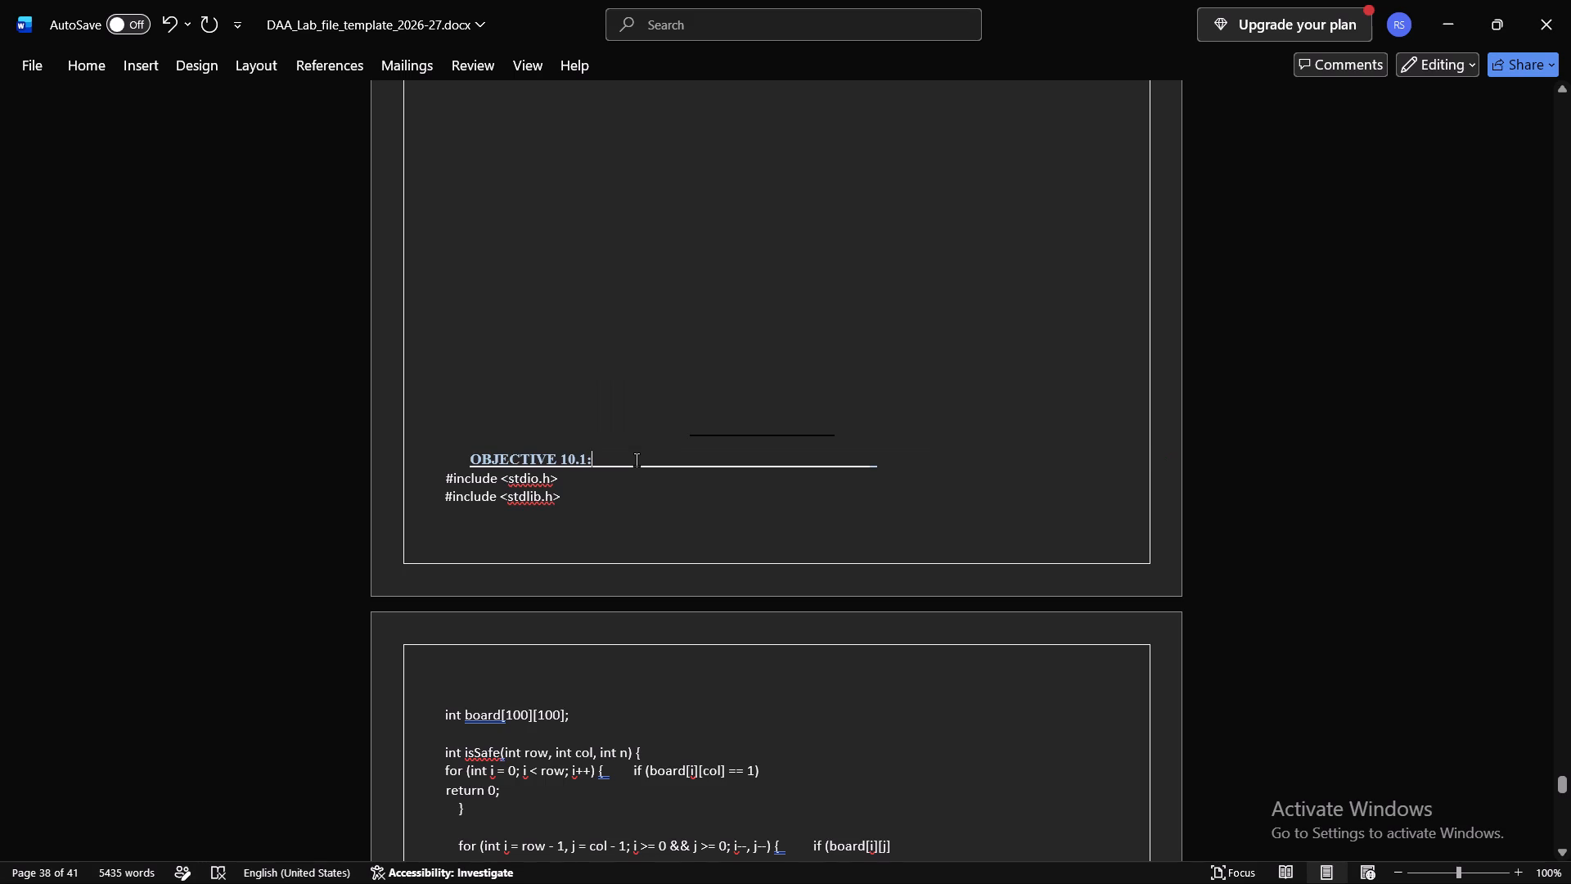
Remove the underline from the full OBJECTIVE 10.1 heading line and set its font size to 18.
{"action": "left_click_drag", "start_coordinate": [888, 453], "coordinate": [535, 449], "text": "ctrl"}
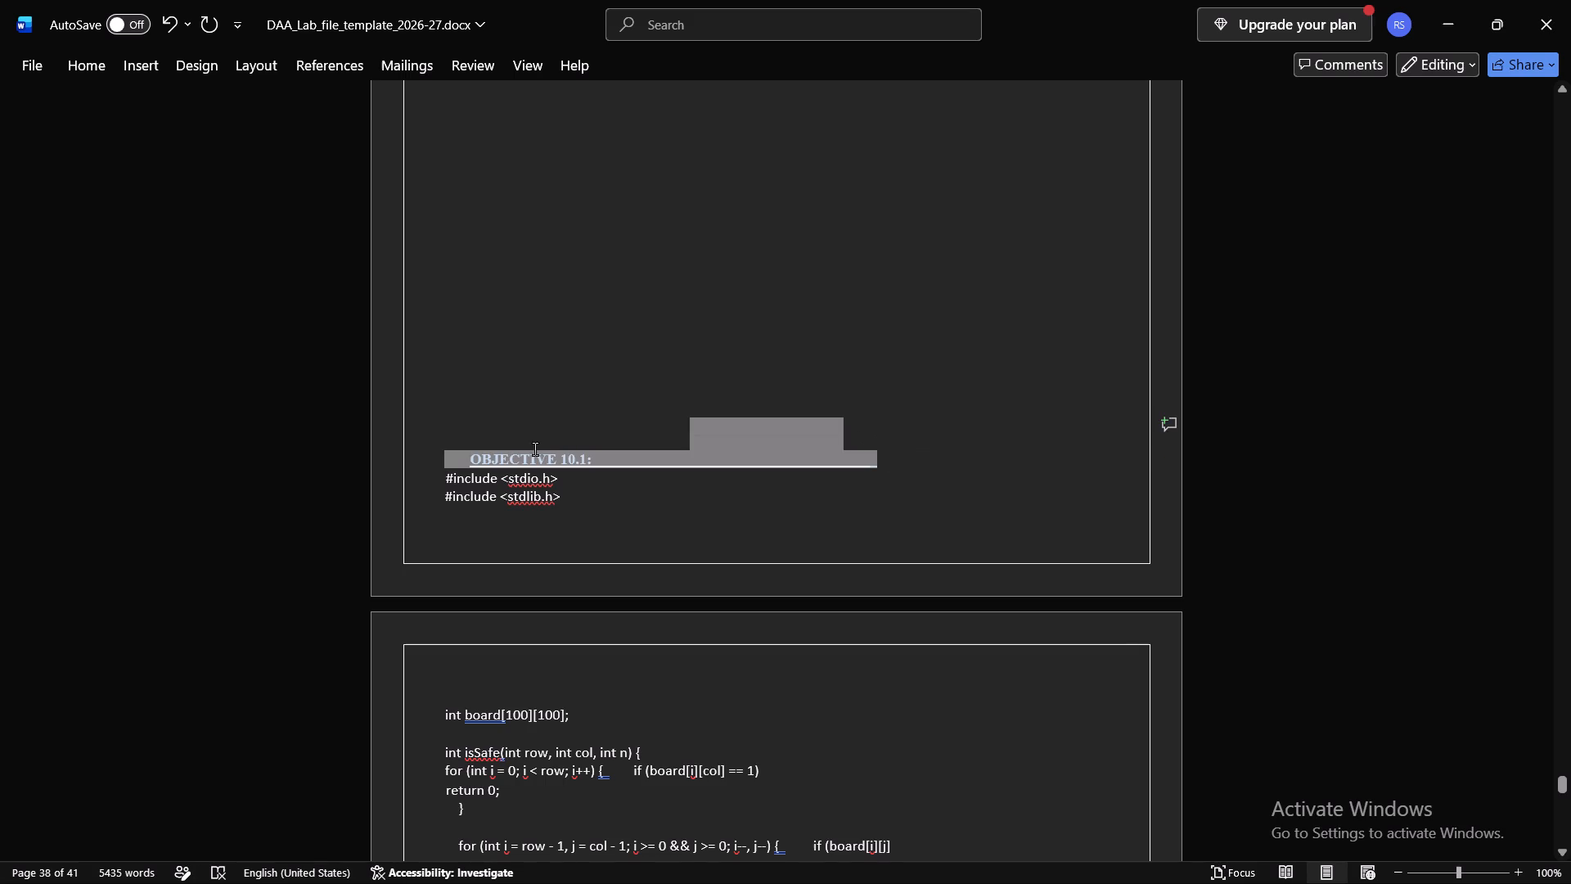
{"action": "left_click_drag", "start_coordinate": [535, 449], "coordinate": [484, 457], "text": "ctrl"}
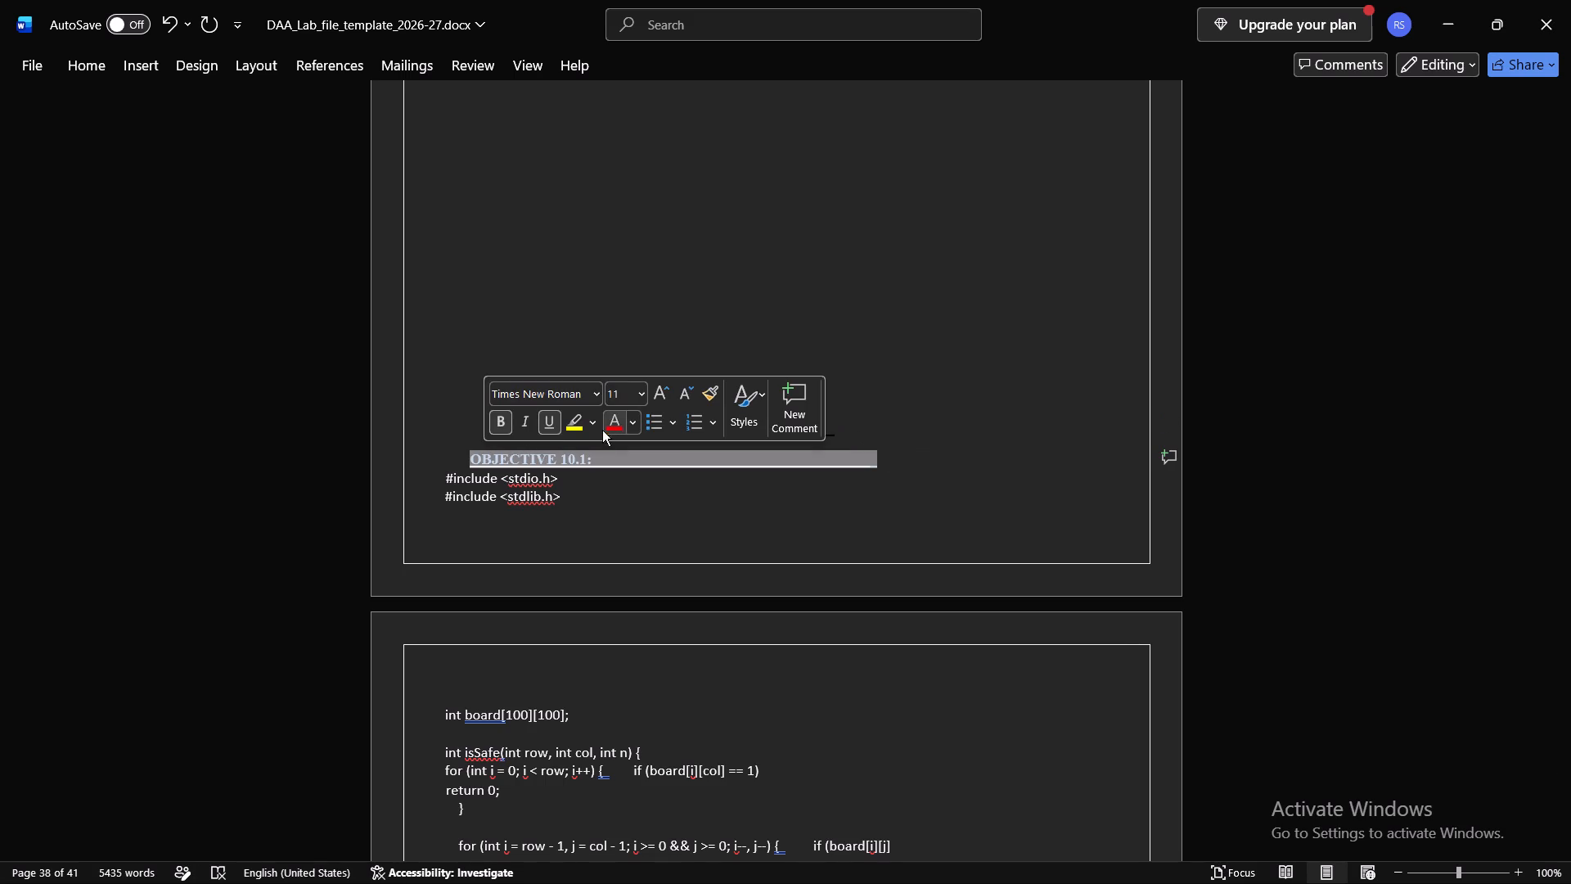
{"action": "left_click", "coordinate": [556, 425], "text": "ctrl"}
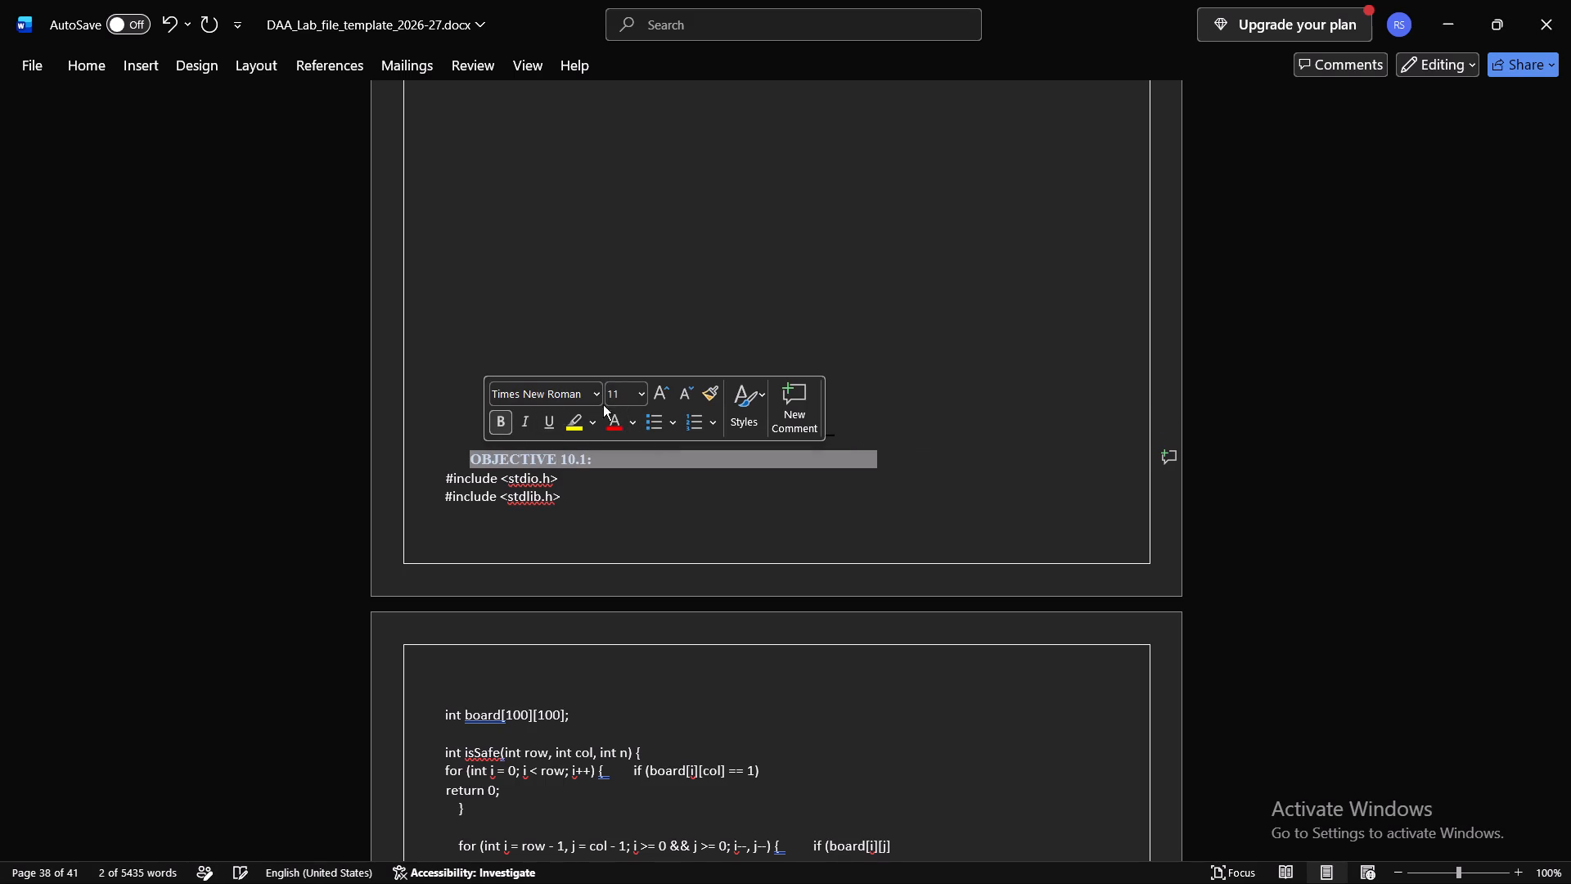
{"action": "left_click", "coordinate": [639, 390], "text": "ctrl"}
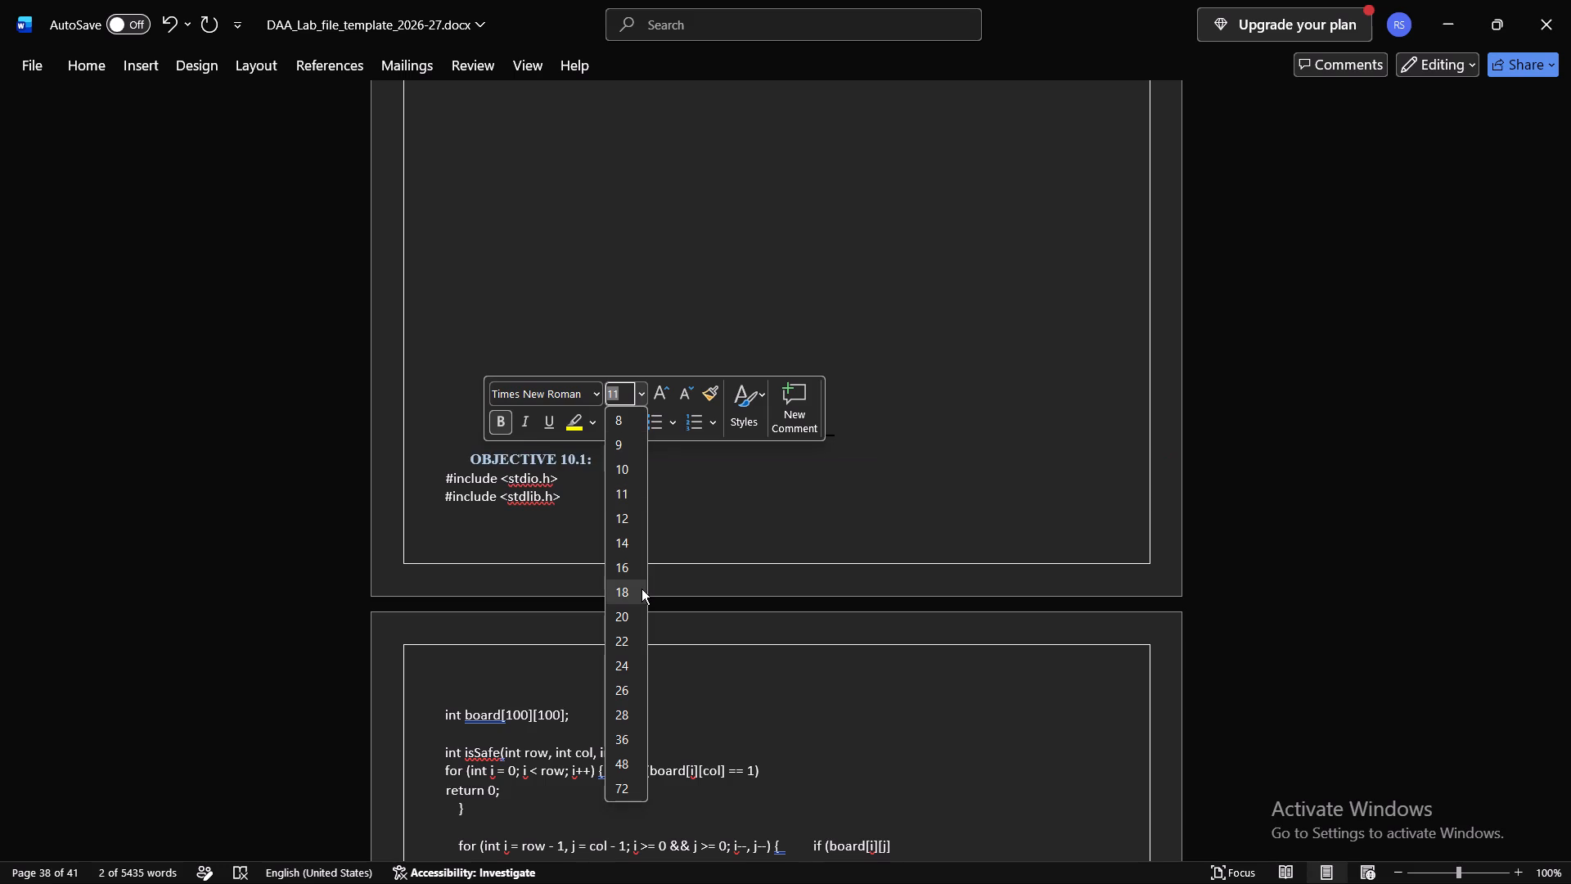
{"action": "left_click", "coordinate": [641, 589], "text": "ctrl"}
{"action": "left_click", "coordinate": [647, 514], "text": "ctrl"}
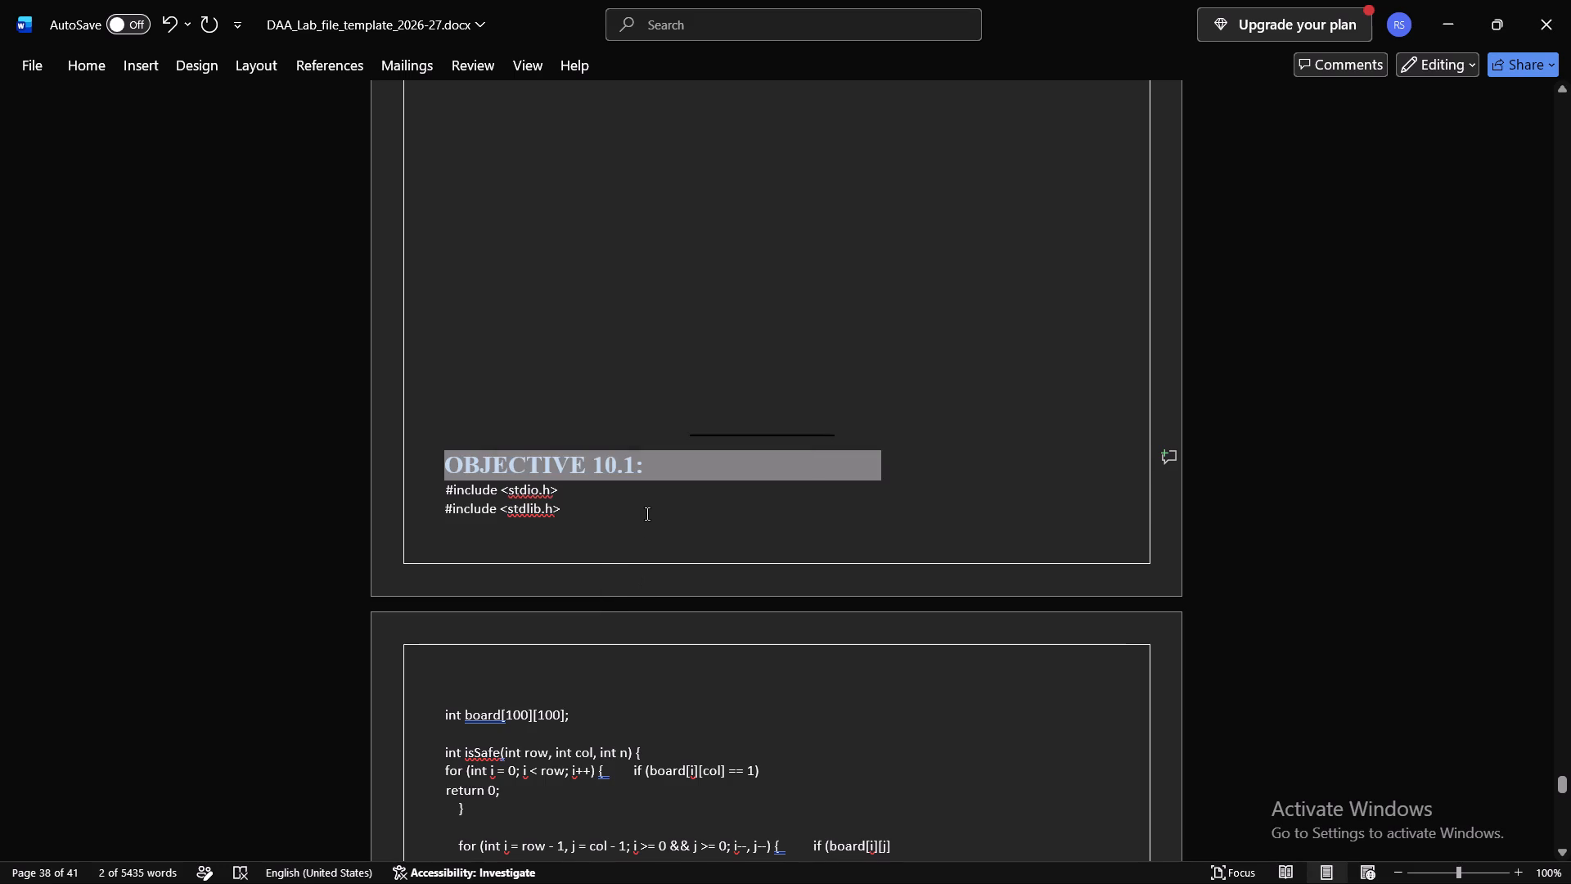
Delete the blank lines and leading spaces before OBJECTIVE 10.1 so the heading sits just below the preceding console output image.
{"action": "left_click", "coordinate": [443, 465], "text": "ctrl"}
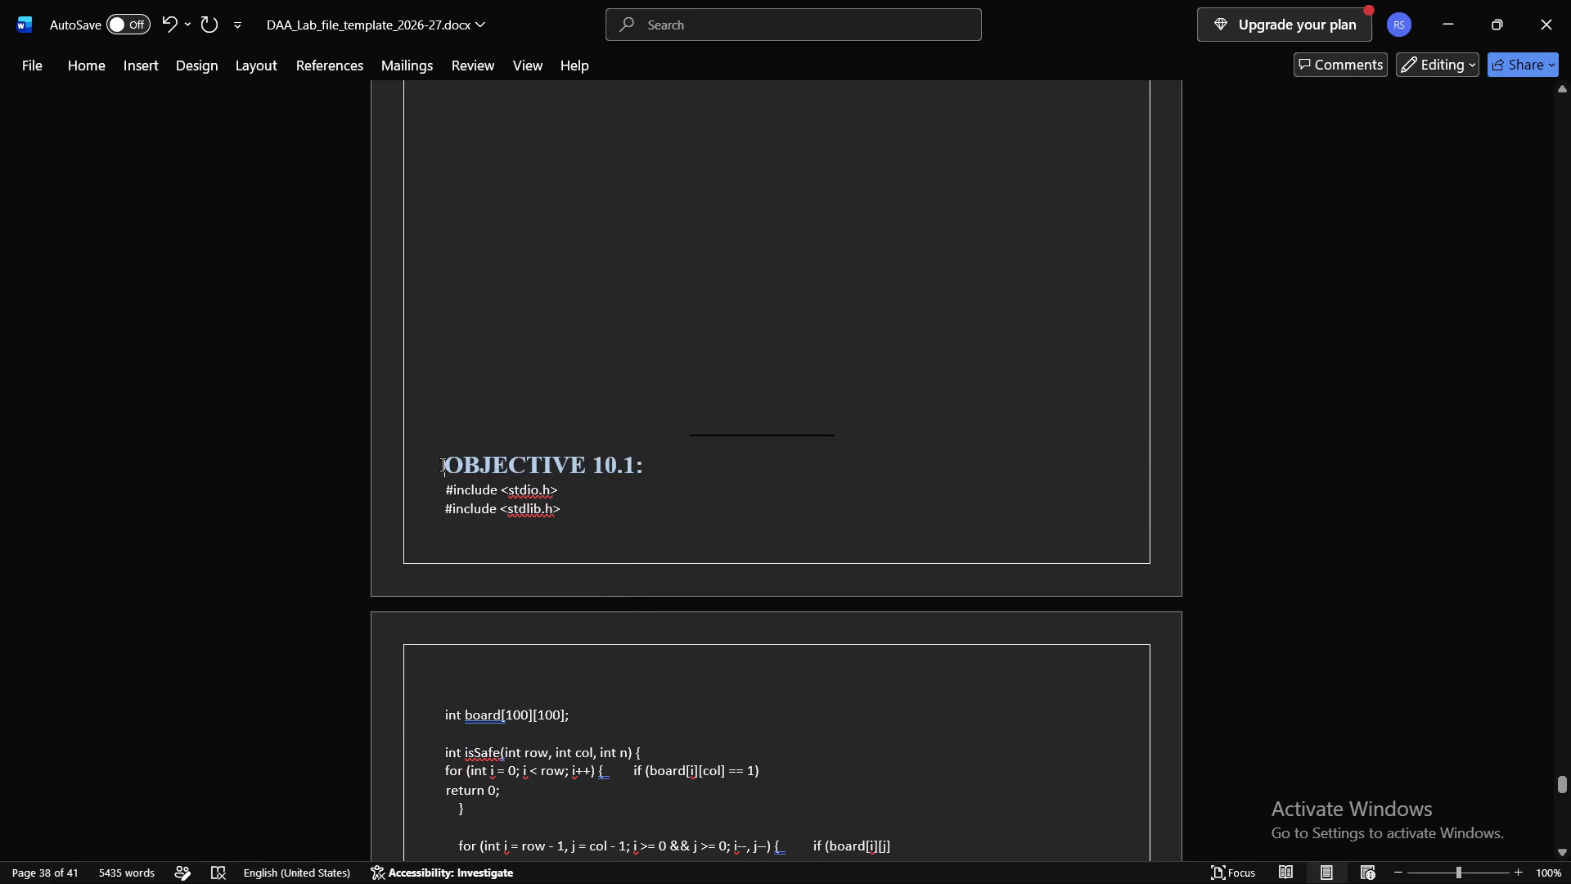
{"action": "key", "text": "BackSpace"}
{"action": "key", "text": "BackSpace"}
{"action": "key", "text": "BackSpace"}
{"action": "key", "text": "BackSpace"}
{"action": "key", "text": "BackSpace"}
{"action": "key", "text": "BackSpace"}
{"action": "key", "text": "BackSpace"}
{"action": "key", "text": "BackSpace"}
{"action": "key", "text": "BackSpace"}
{"action": "key", "text": "BackSpace"}
{"action": "key", "text": "BackSpace"}
{"action": "key", "text": "BackSpace"}
{"action": "key", "text": "BackSpace"}
{"action": "key", "text": "BackSpace"}
{"action": "key", "text": "BackSpace"}
{"action": "key", "text": "BackSpace"}
{"action": "key", "text": "BackSpace"}
{"action": "key", "text": "BackSpace"}
{"action": "key", "text": "BackSpace"}
{"action": "key", "text": "BackSpace"}
{"action": "key", "text": "BackSpace"}
{"action": "key", "text": "BackSpace"}
{"action": "key", "text": "BackSpace"}
{"action": "key", "text": "BackSpace"}
{"action": "key", "text": "BackSpace"}
{"action": "key", "text": "BackSpace"}
{"action": "key", "text": "BackSpace"}
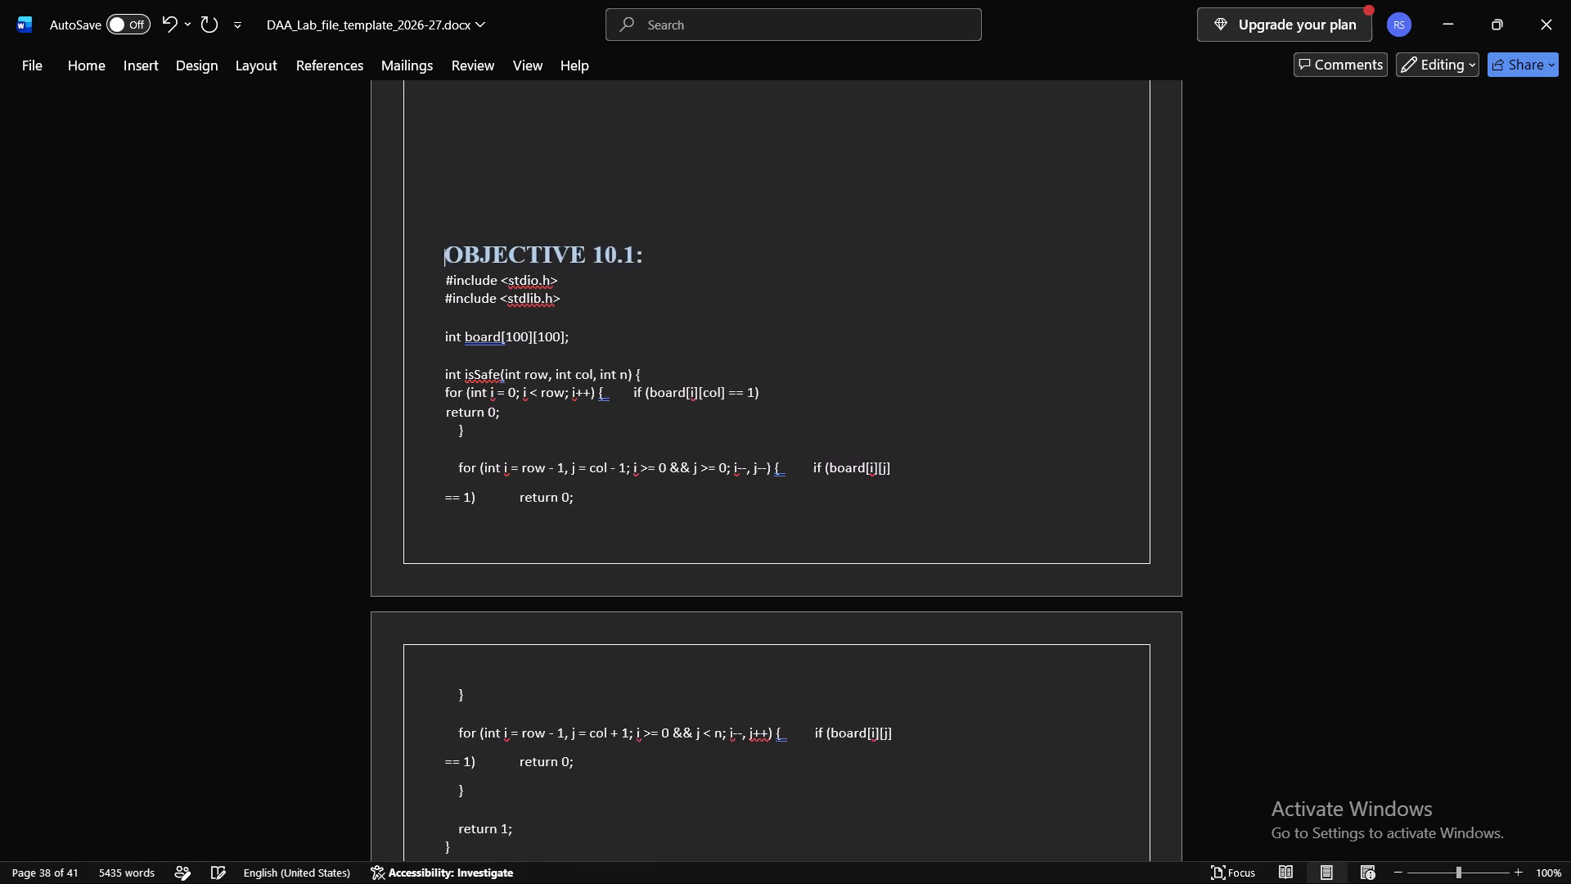
{"action": "scroll", "coordinate": [443, 465], "scroll_direction": "up", "scroll_amount": 2, "text": "ctrl"}
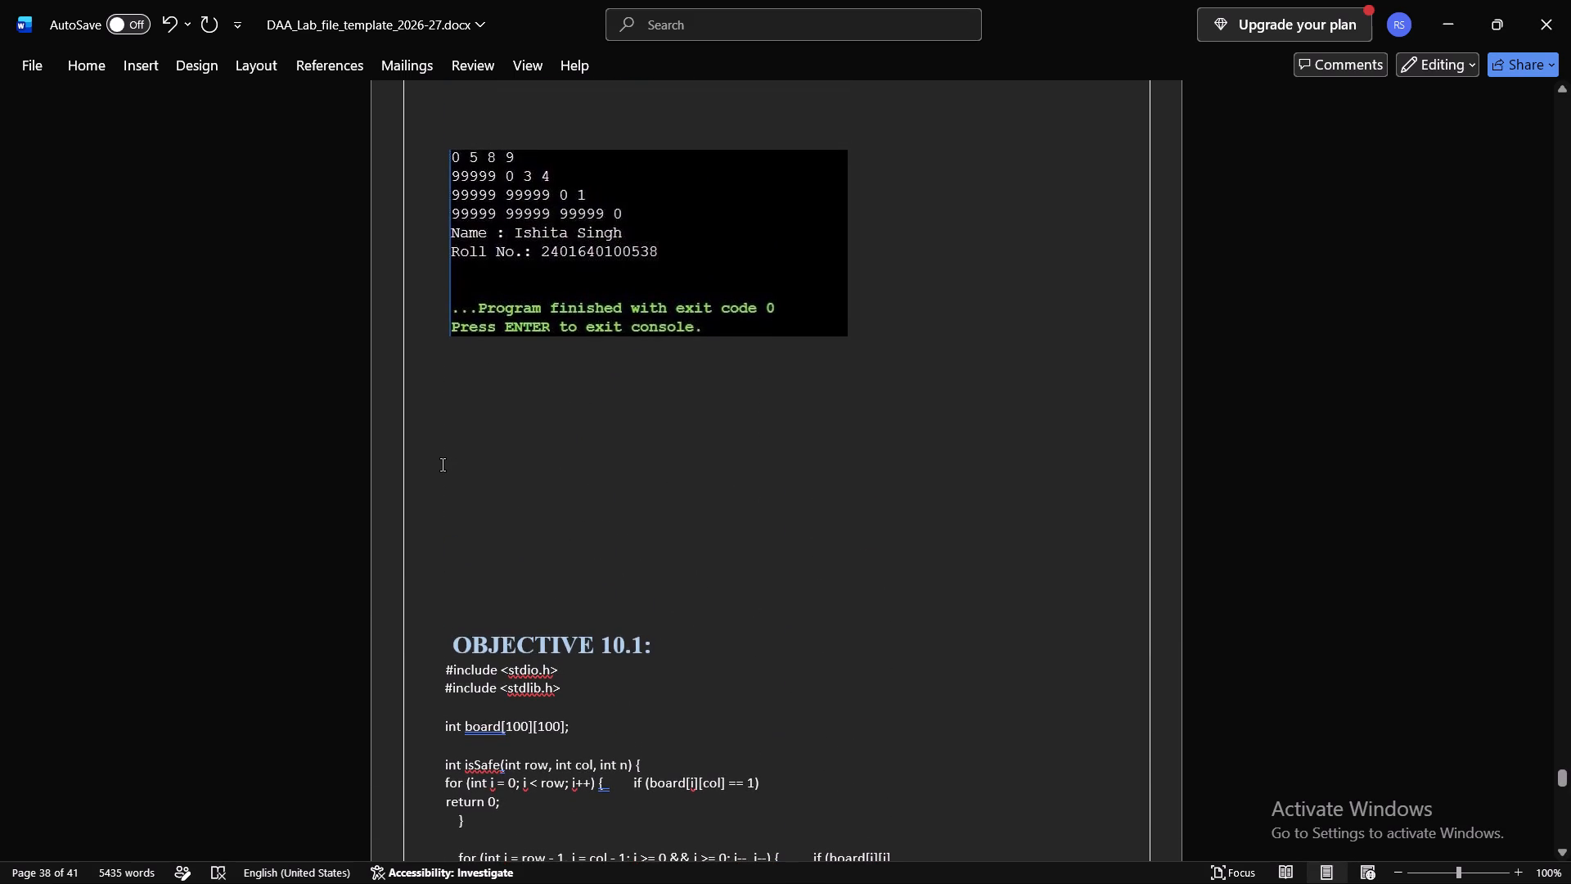
{"action": "key", "text": "BackSpace"}
{"action": "key", "text": "BackSpace"}
{"action": "key", "text": "BackSpace"}
{"action": "key", "text": "BackSpace"}
{"action": "key", "text": "BackSpace"}
{"action": "key", "text": "BackSpace"}
{"action": "key", "text": "BackSpace"}
{"action": "key", "text": "BackSpace"}
{"action": "key", "text": "BackSpace"}
{"action": "key", "text": "BackSpace"}
{"action": "key", "text": "BackSpace"}
{"action": "key", "text": "BackSpace"}
{"action": "key", "text": "BackSpace"}
{"action": "key", "text": "BackSpace"}
{"action": "key", "text": "BackSpace"}
{"action": "key", "text": "BackSpace"}
{"action": "key", "text": "BackSpace"}
{"action": "key", "text": "BackSpace"}
{"action": "key", "text": "BackSpace"}
{"action": "key", "text": "BackSpace"}
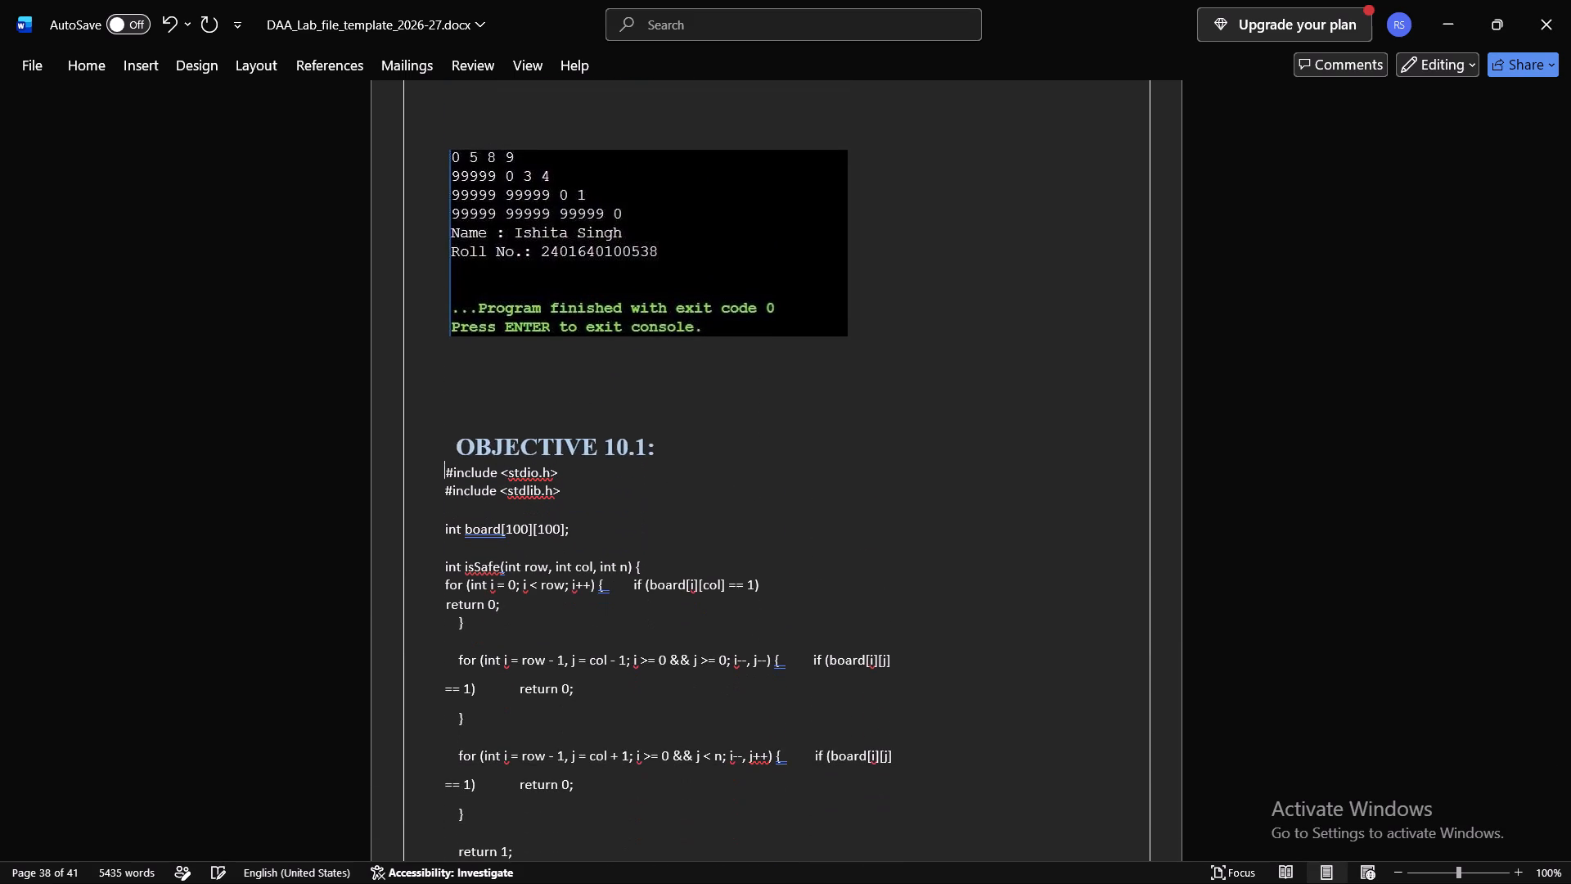
{"action": "key", "text": "BackSpace"}
{"action": "key", "text": "BackSpace"}
{"action": "key", "text": "BackSpace"}
{"action": "key", "text": "BackSpace"}
{"action": "key", "text": "BackSpace"}
{"action": "key", "text": "BackSpace"}
{"action": "key", "text": "BackSpace"}
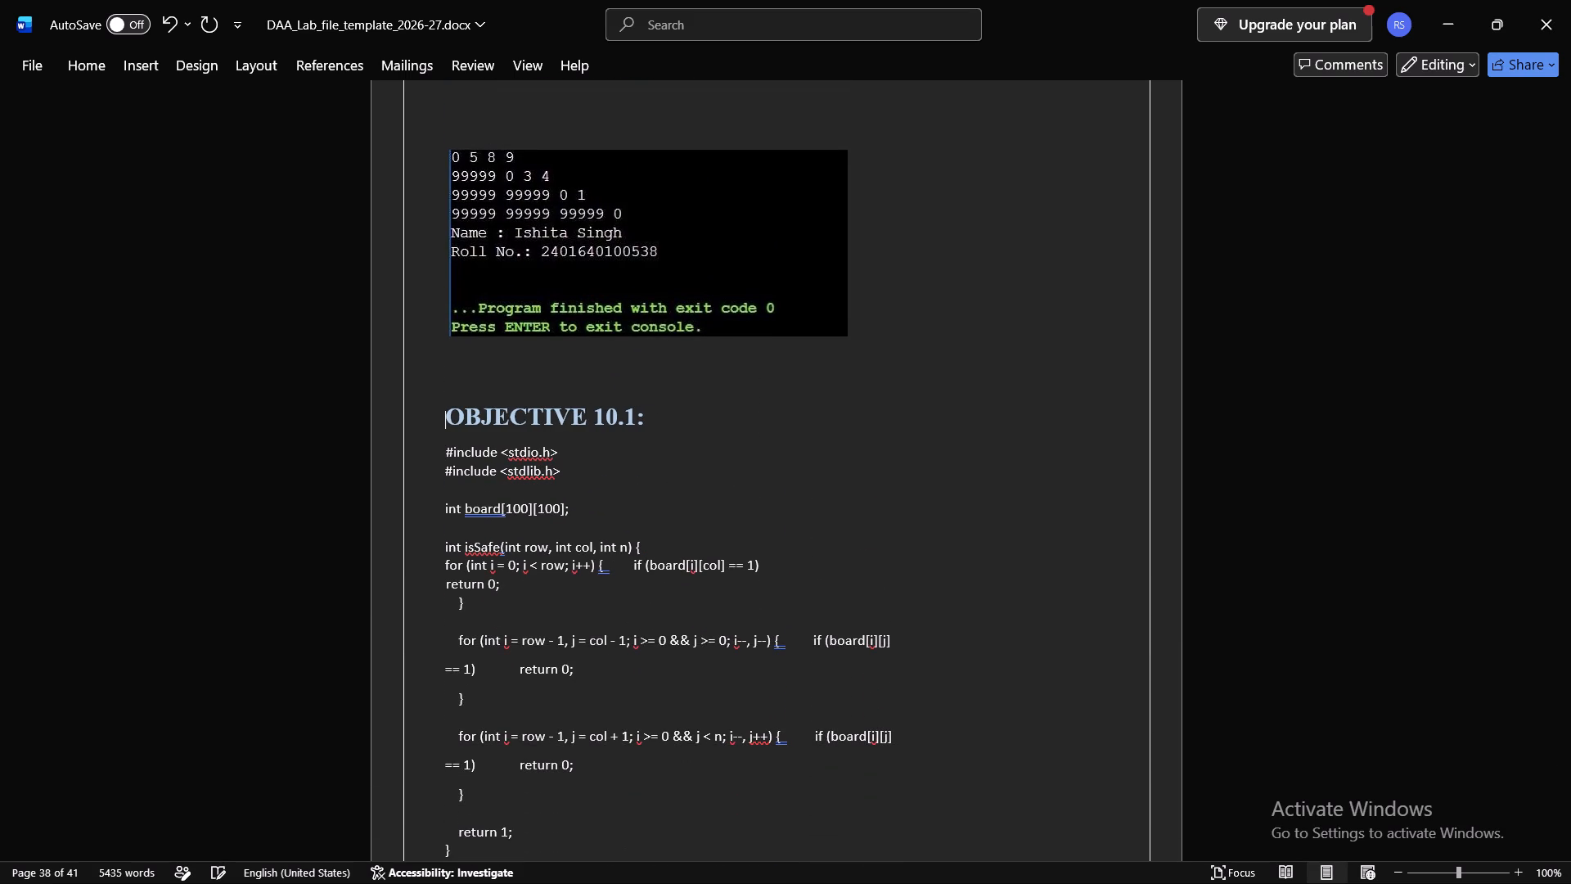
{"action": "key", "text": "BackSpace"}
{"action": "key", "text": "BackSpace"}
{"action": "key", "text": "BackSpace"}
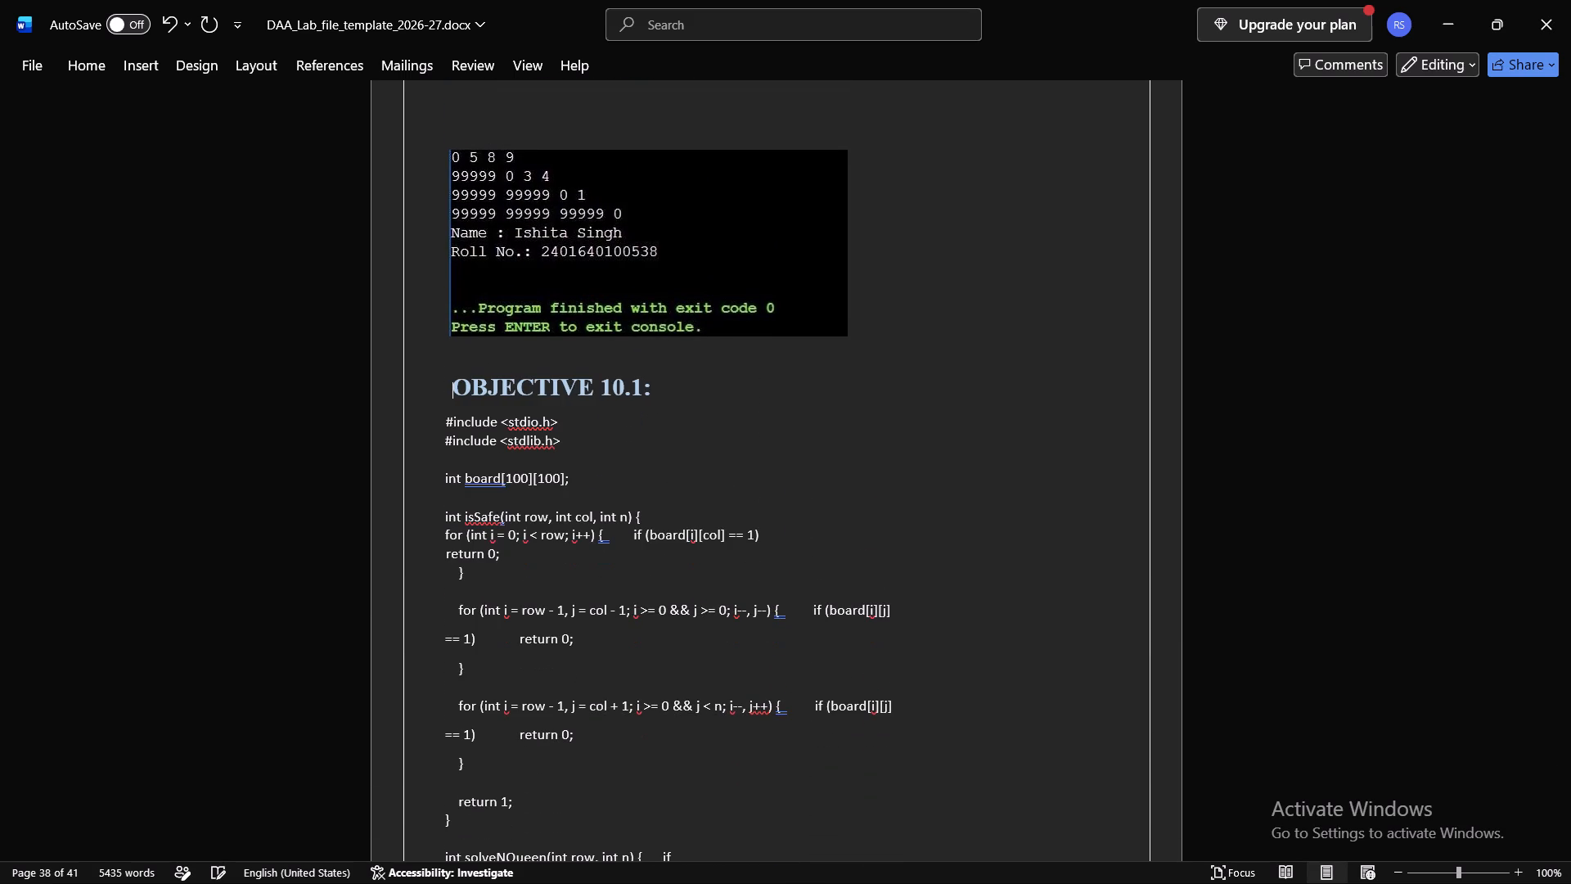
{"action": "key", "text": "BackSpace"}
{"action": "key", "text": "BackSpace"}
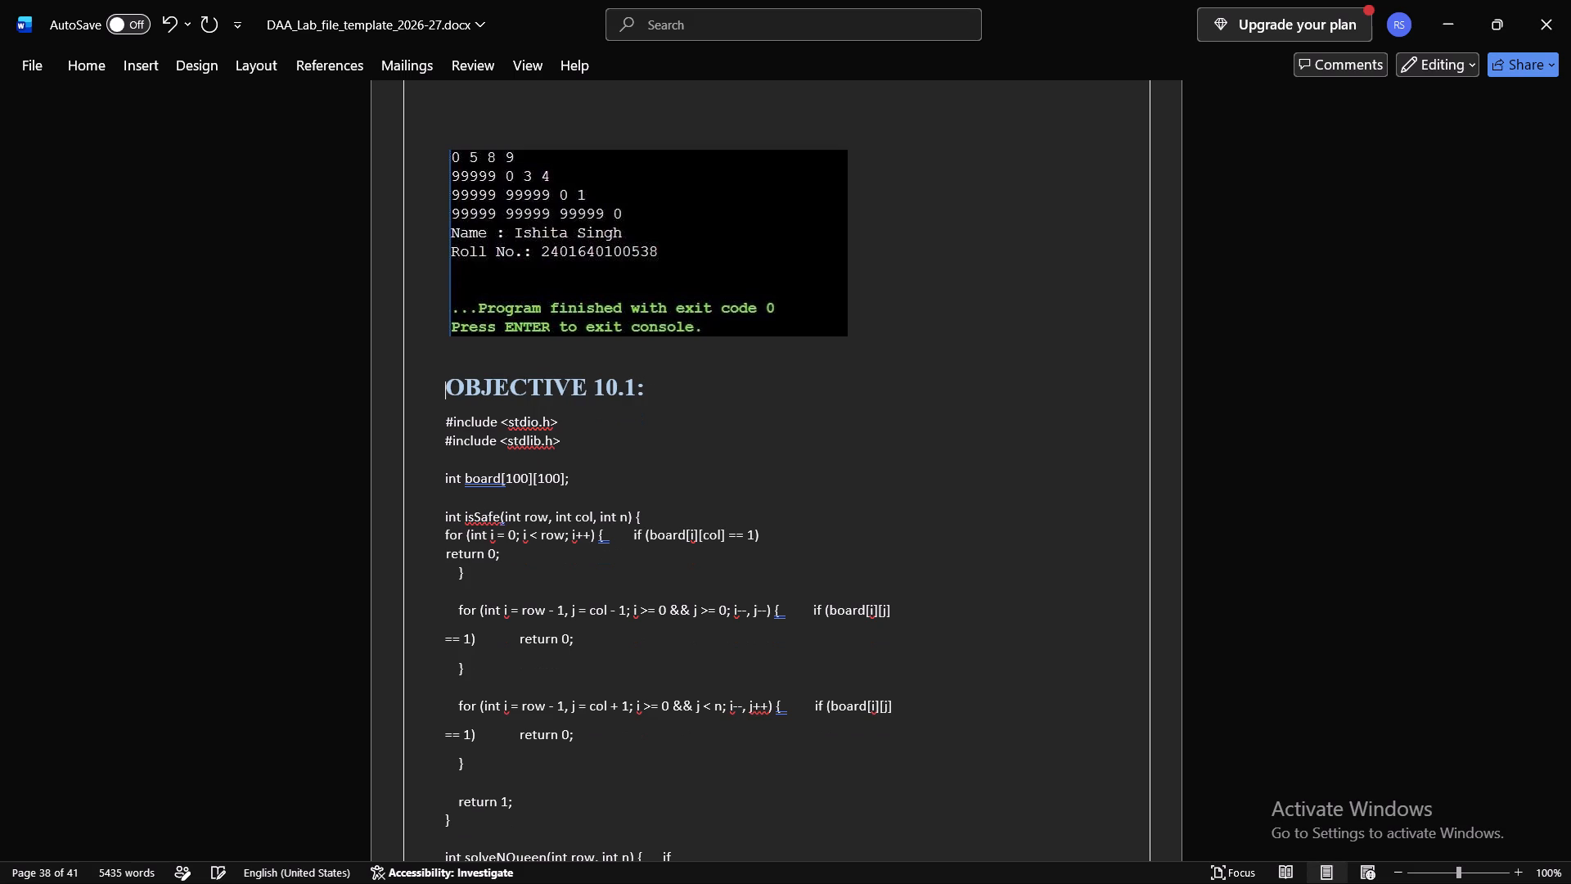
Set the font size of the OBJECTIVE 10.2: Subset Sum Problem (Backtracking) heading to 16.
{"action": "scroll", "coordinate": [601, 661], "scroll_direction": "down", "scroll_amount": 6, "text": "ctrl"}
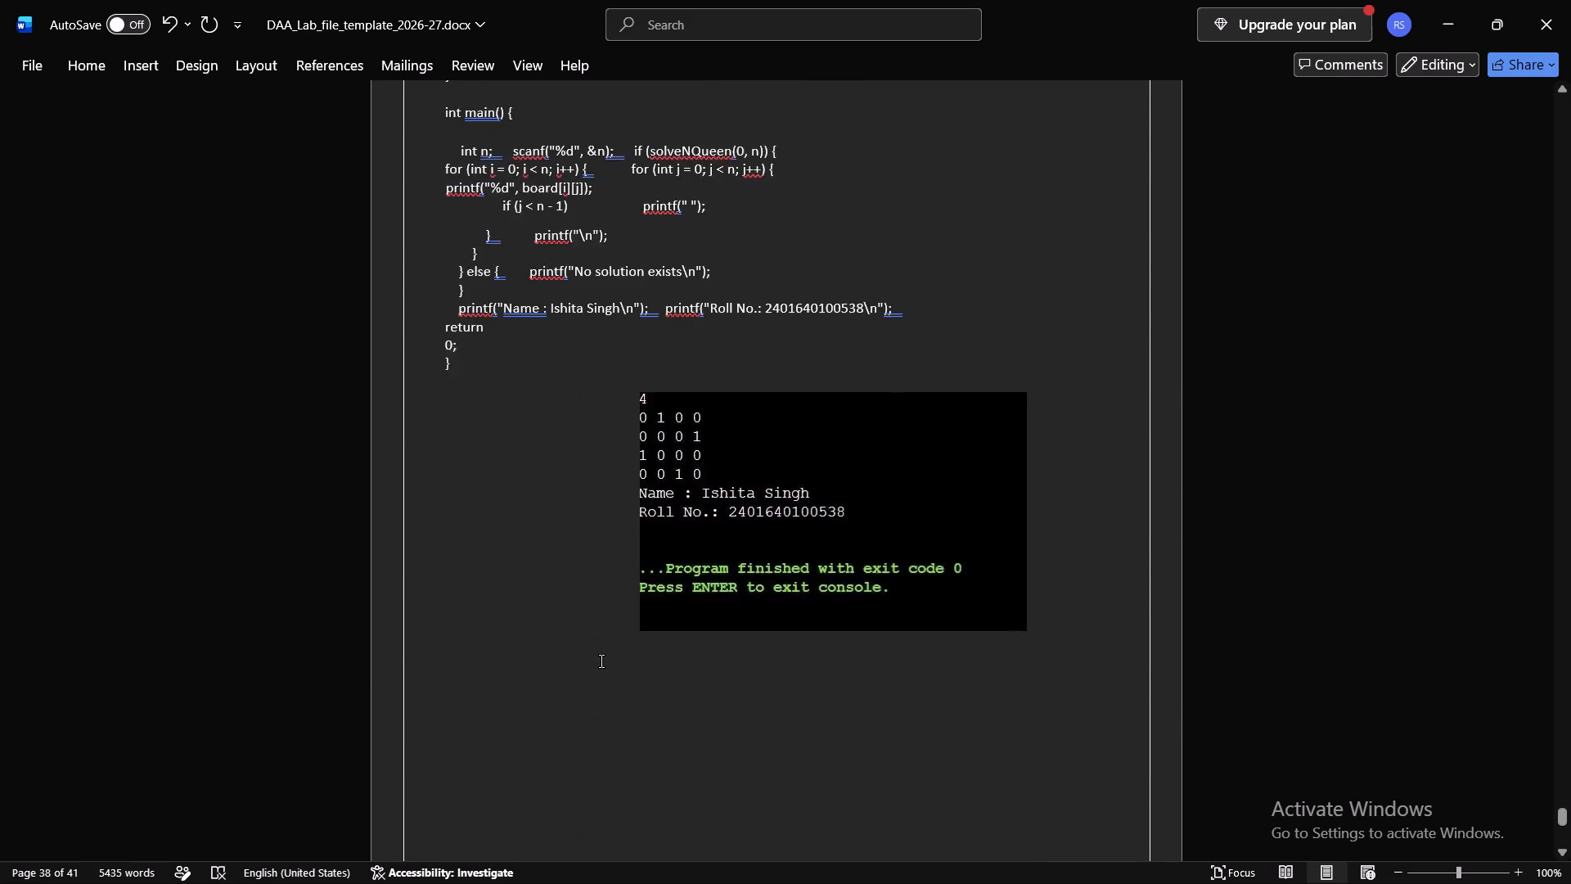
{"action": "scroll", "coordinate": [601, 661], "scroll_direction": "down", "scroll_amount": 3, "text": "ctrl"}
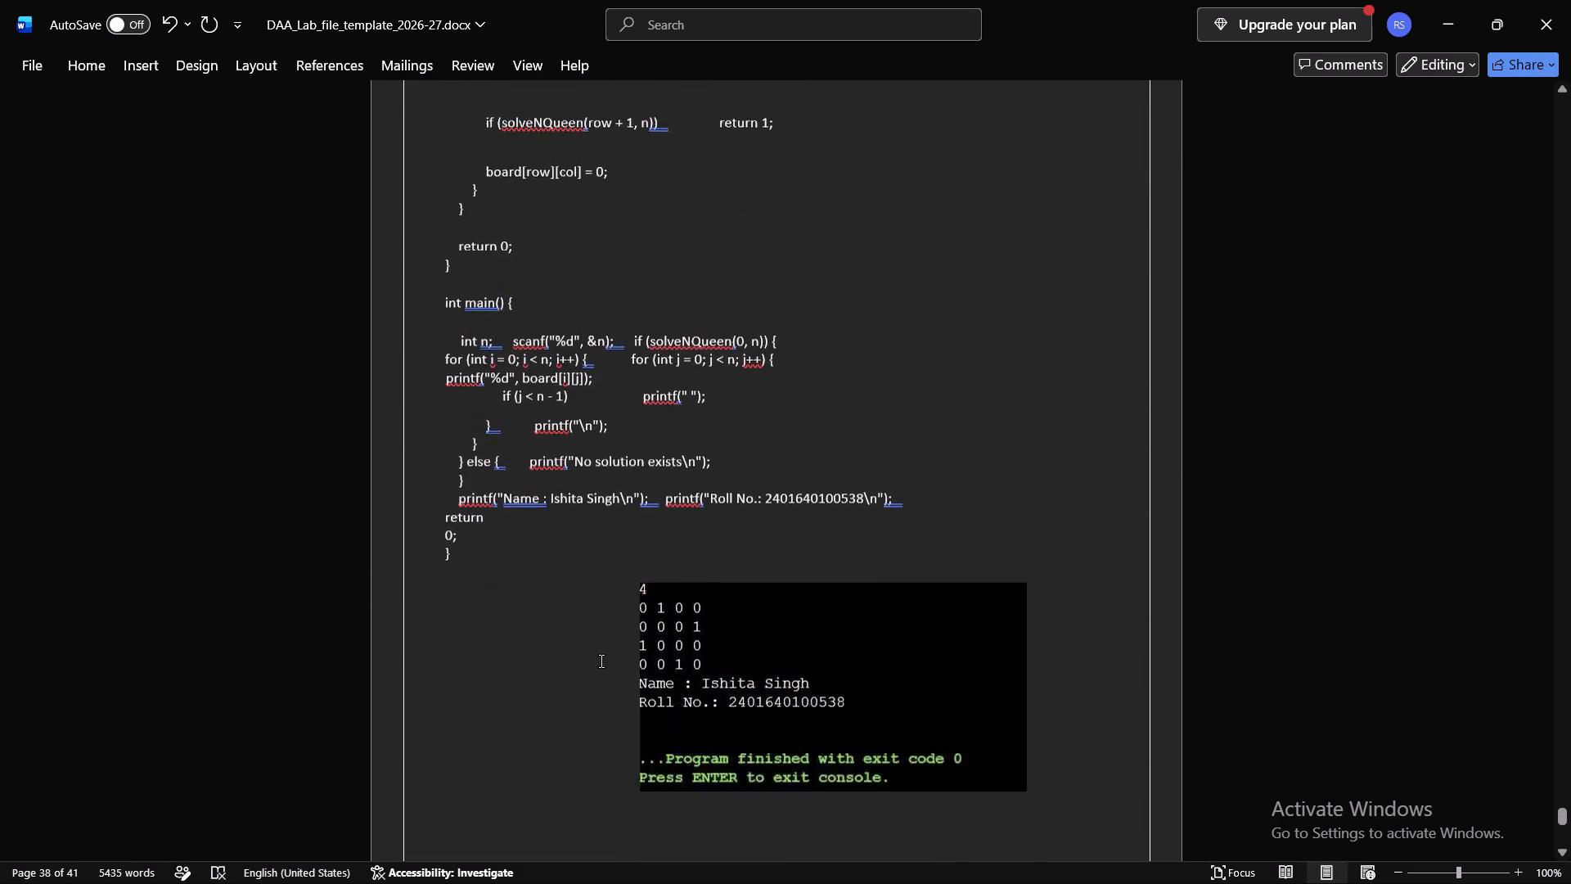
{"action": "scroll", "coordinate": [601, 661], "scroll_direction": "down", "scroll_amount": 1, "text": "ctrl"}
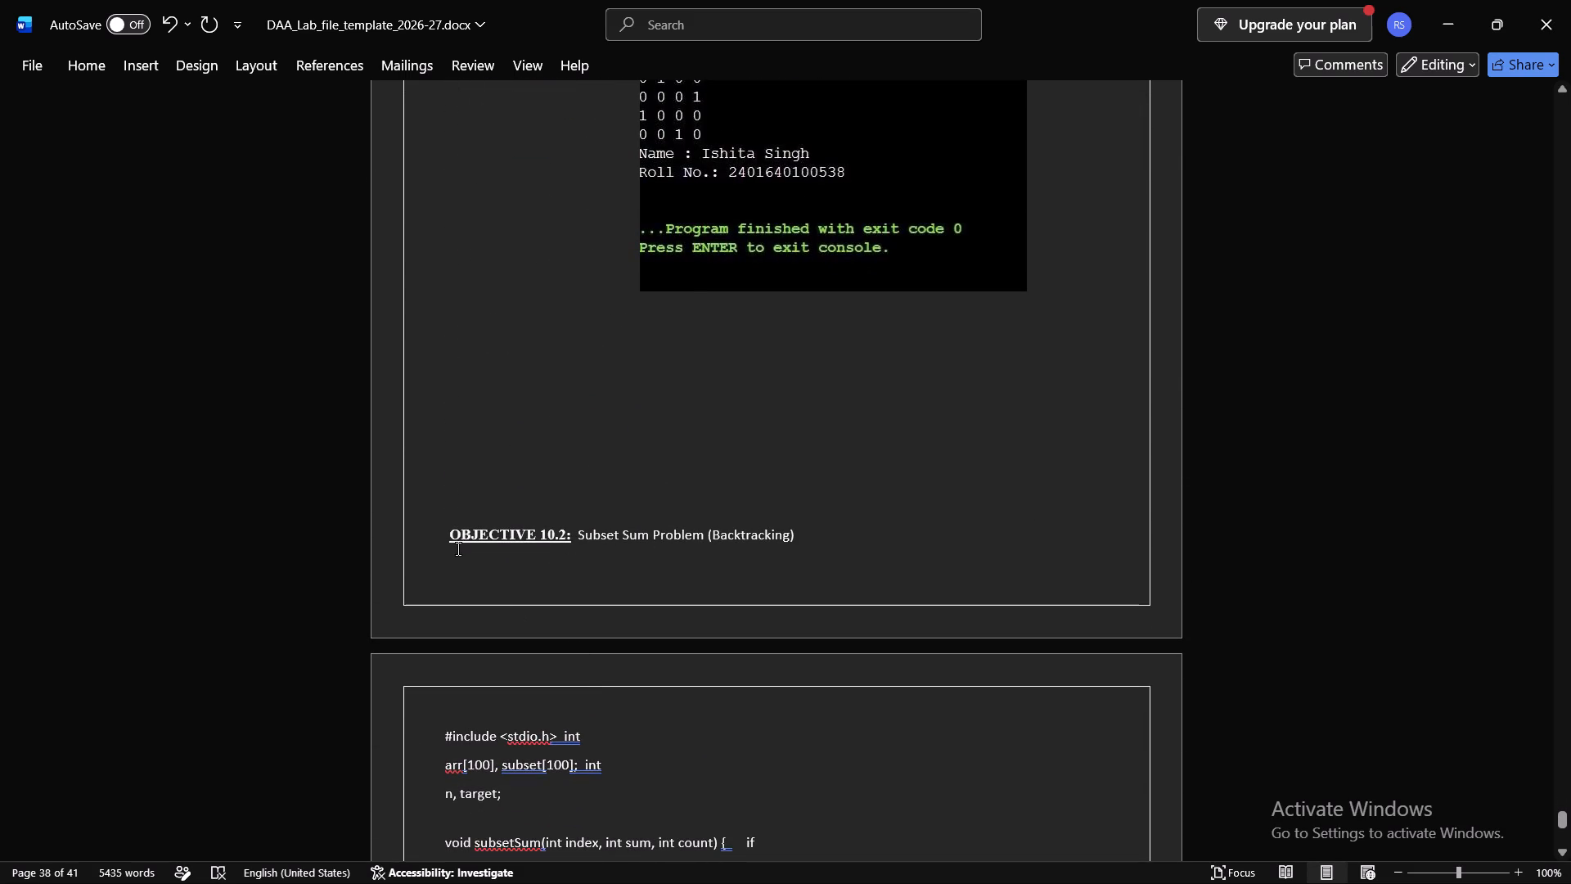
{"action": "left_click_drag", "start_coordinate": [450, 535], "coordinate": [731, 534], "text": "ctrl"}
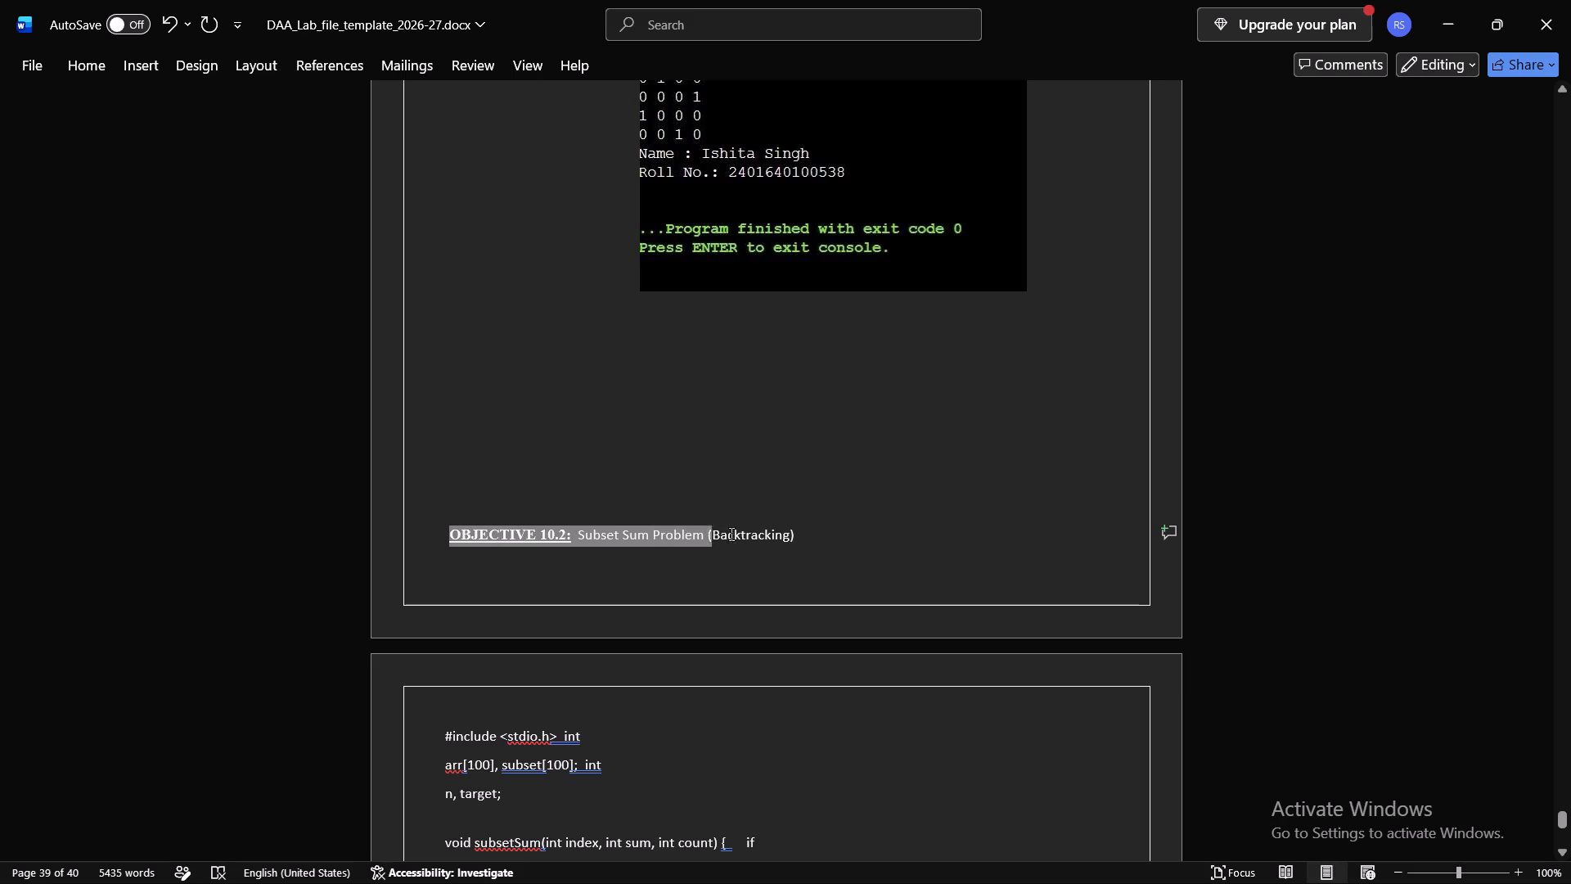
{"action": "left_click_drag", "start_coordinate": [731, 534], "coordinate": [783, 536], "text": "ctrl"}
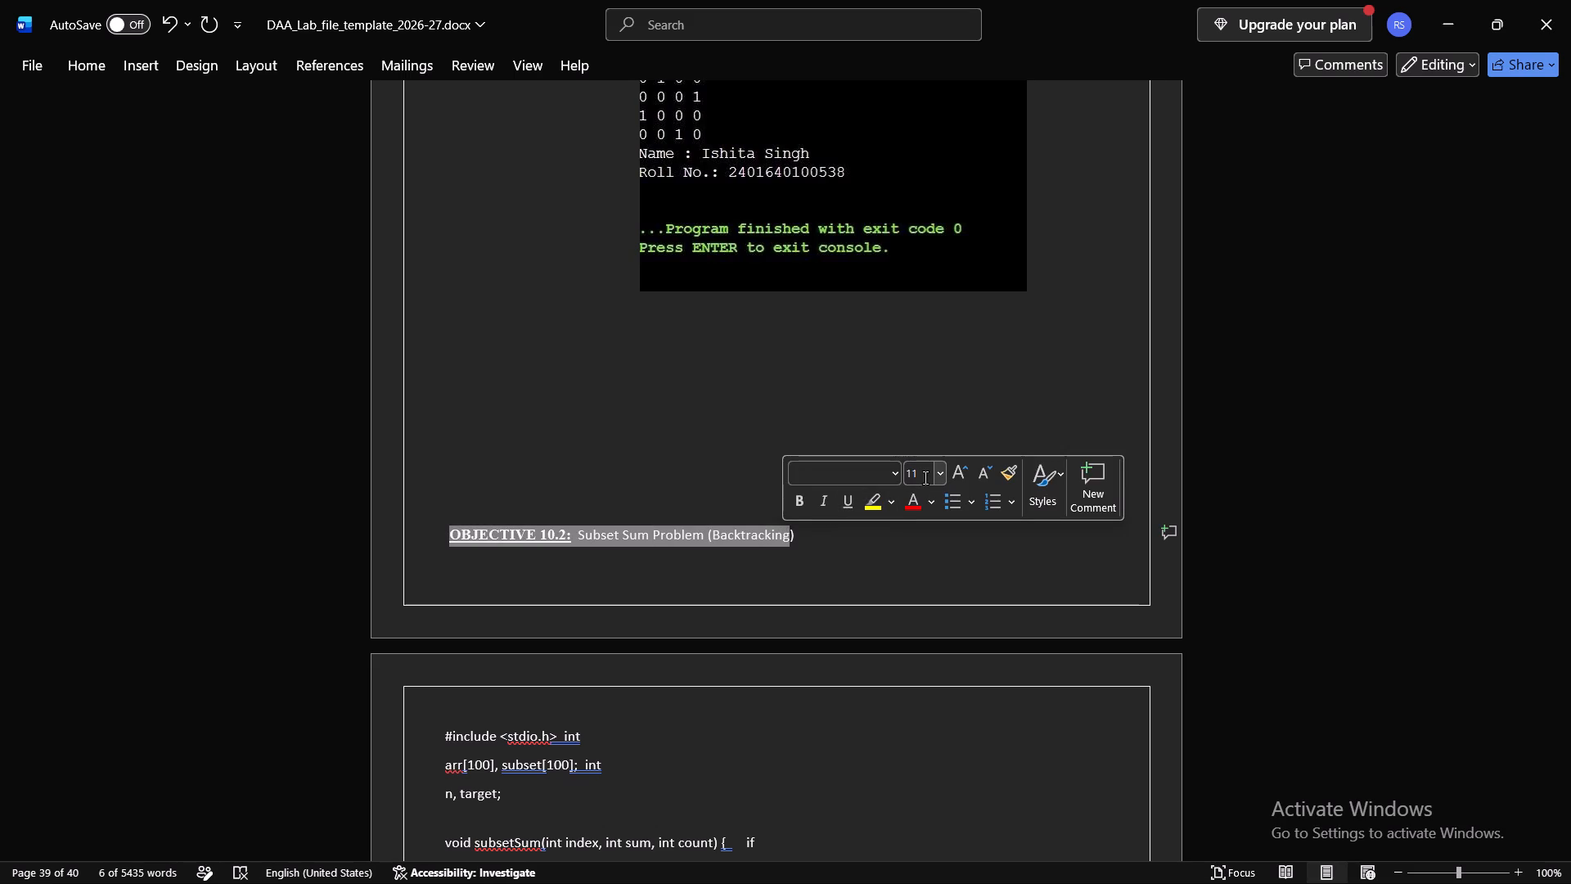
{"action": "left_click", "coordinate": [932, 476], "text": "ctrl"}
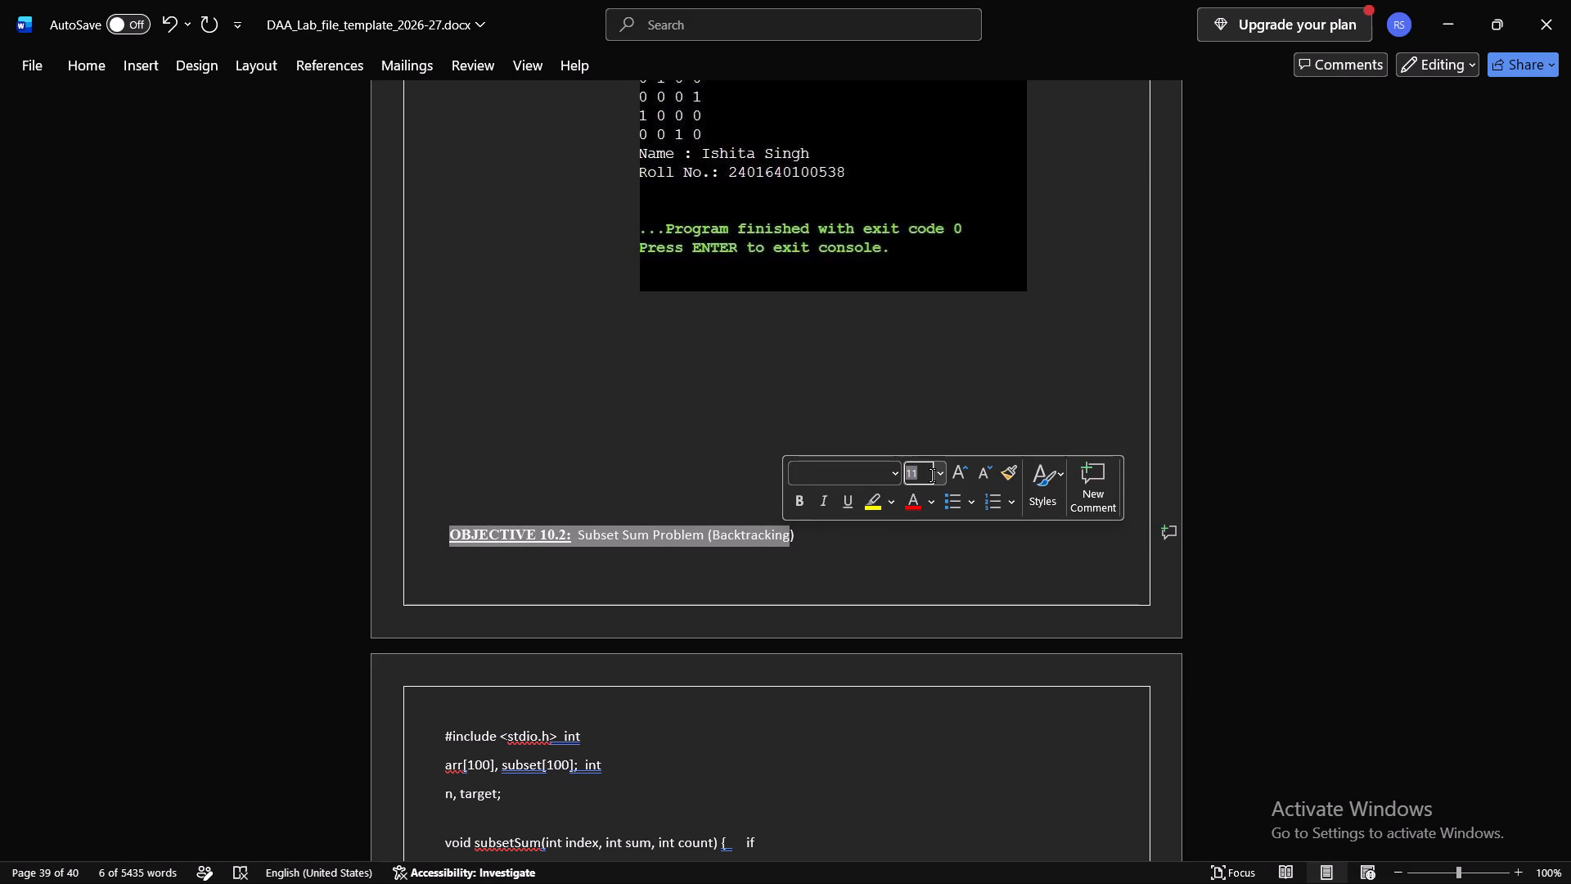
{"action": "left_click", "coordinate": [938, 476], "text": "ctrl"}
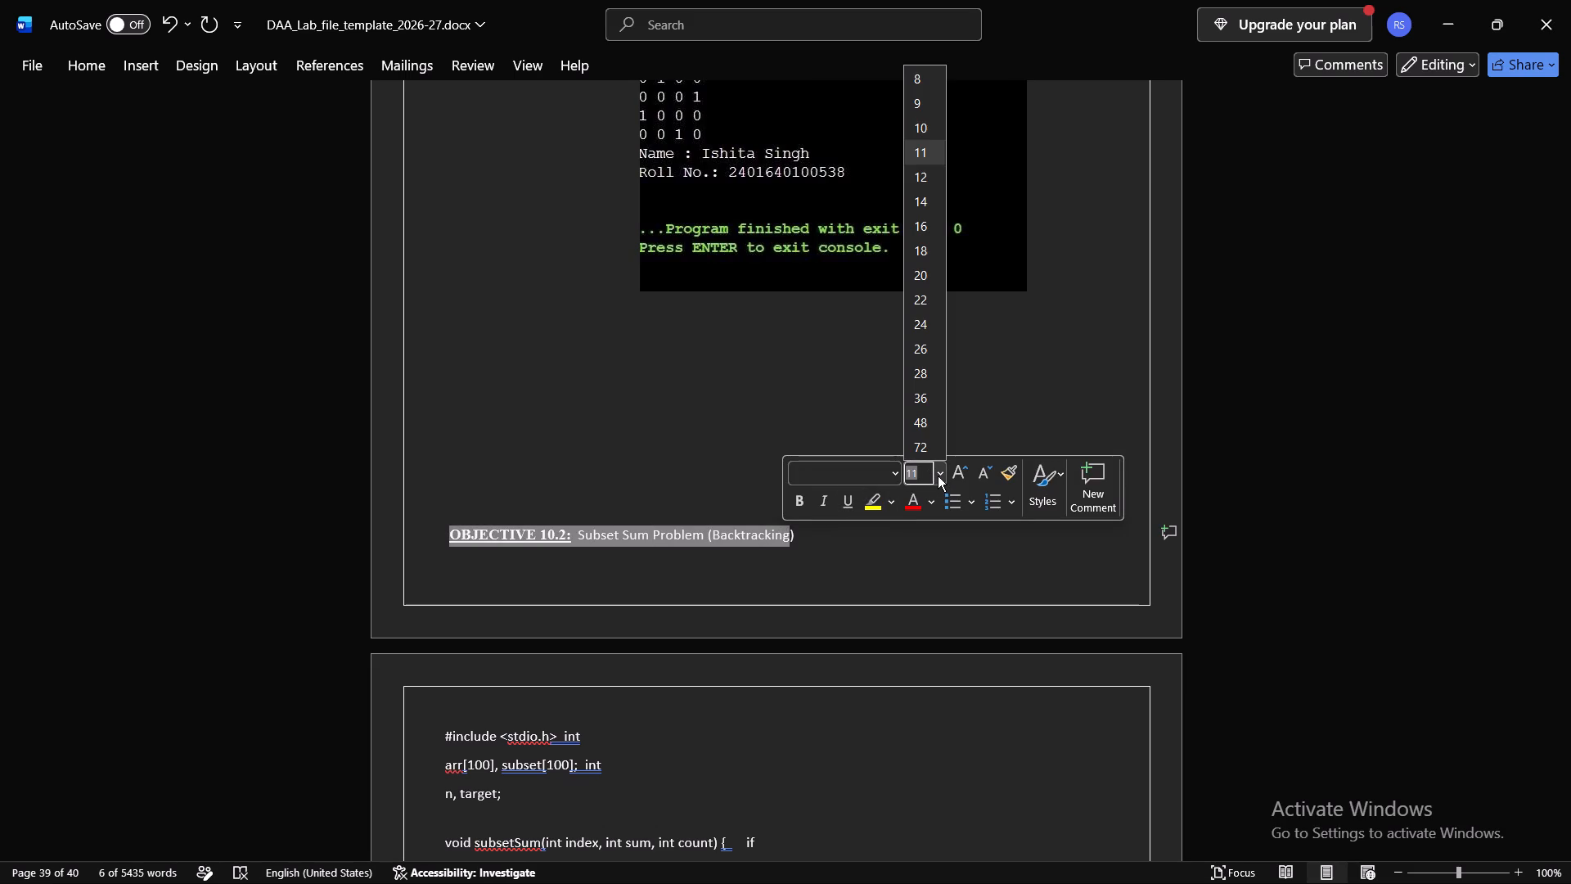
{"action": "left_click", "coordinate": [917, 237], "text": "ctrl"}
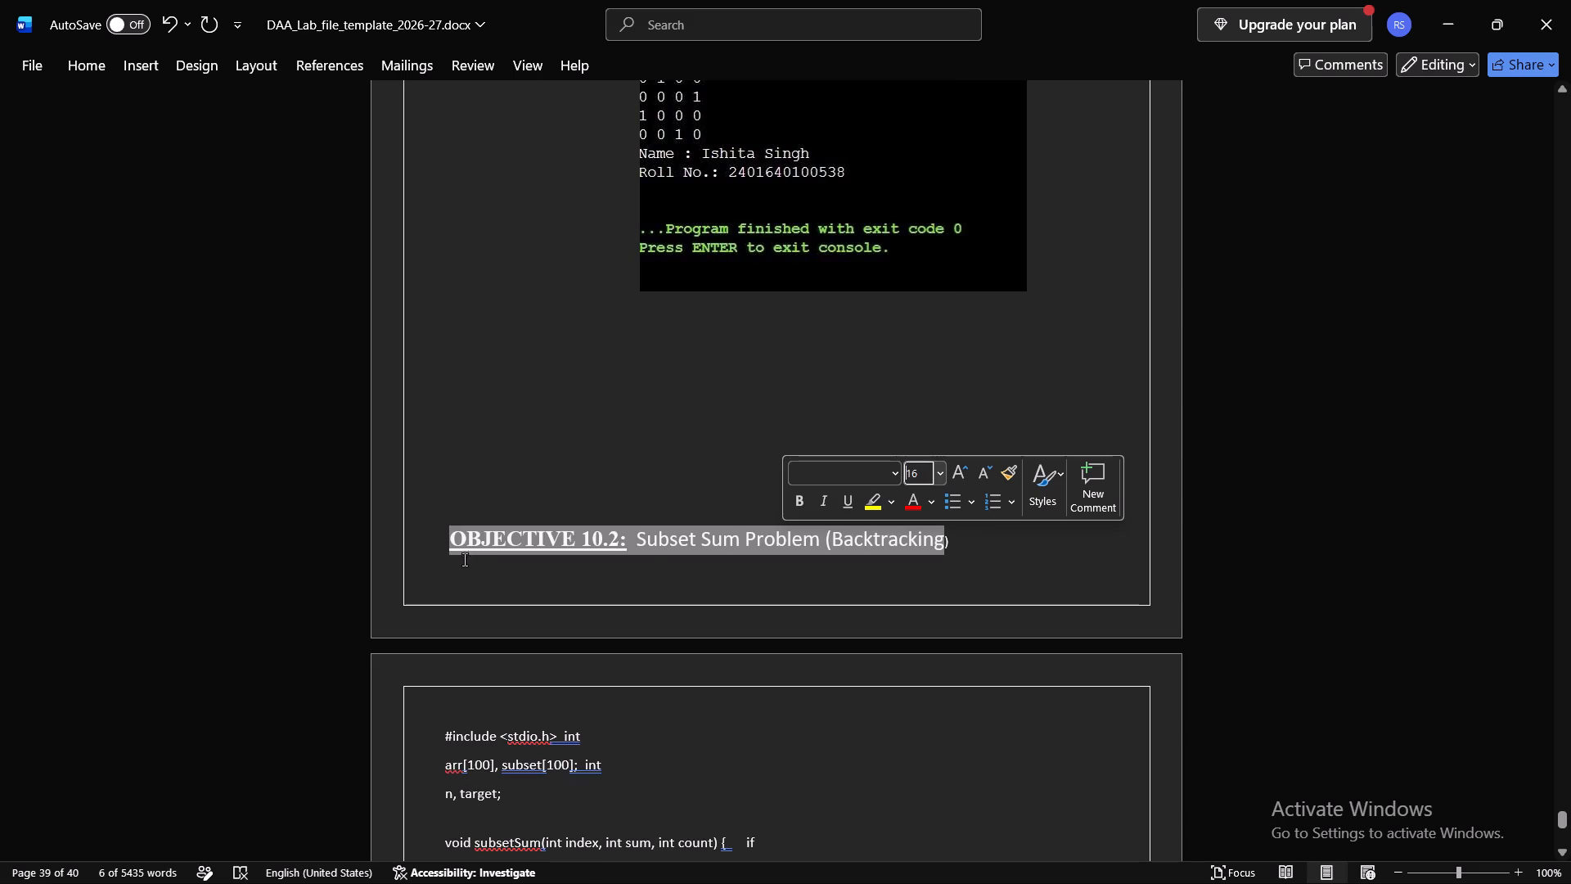
Delete the blank space before the OBJECTIVE 10.2 heading so it moves up below the N-Queen console output image.
{"action": "left_click", "coordinate": [448, 549], "text": "ctrl"}
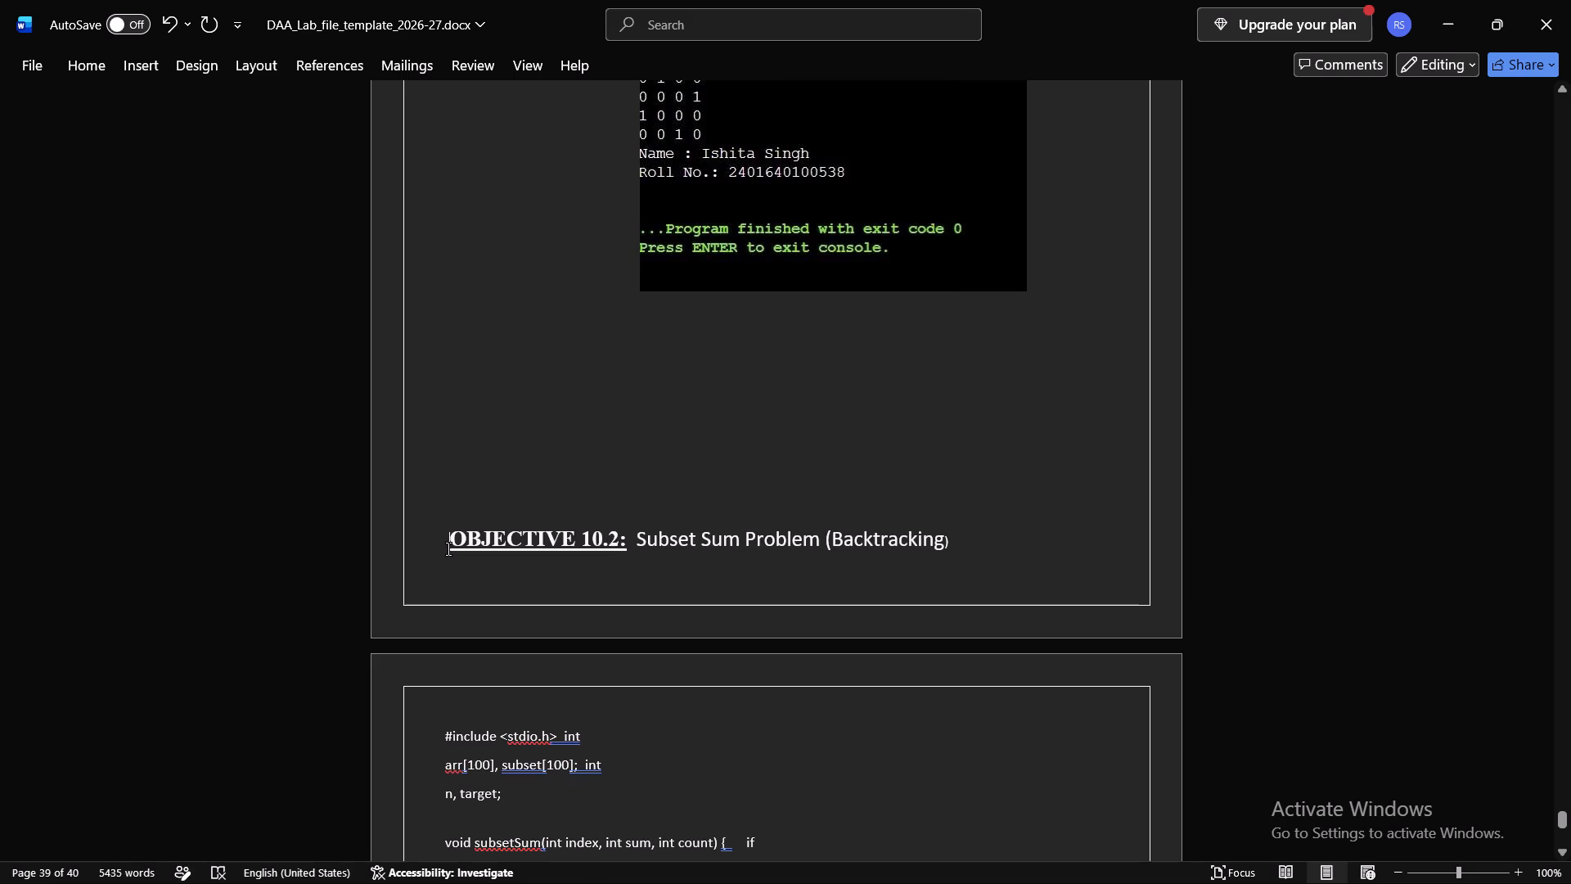
{"action": "key", "text": "BackSpace"}
{"action": "key", "text": "BackSpace"}
{"action": "key", "text": "BackSpace"}
{"action": "key", "text": "BackSpace"}
{"action": "key", "text": "BackSpace"}
{"action": "key", "text": "BackSpace"}
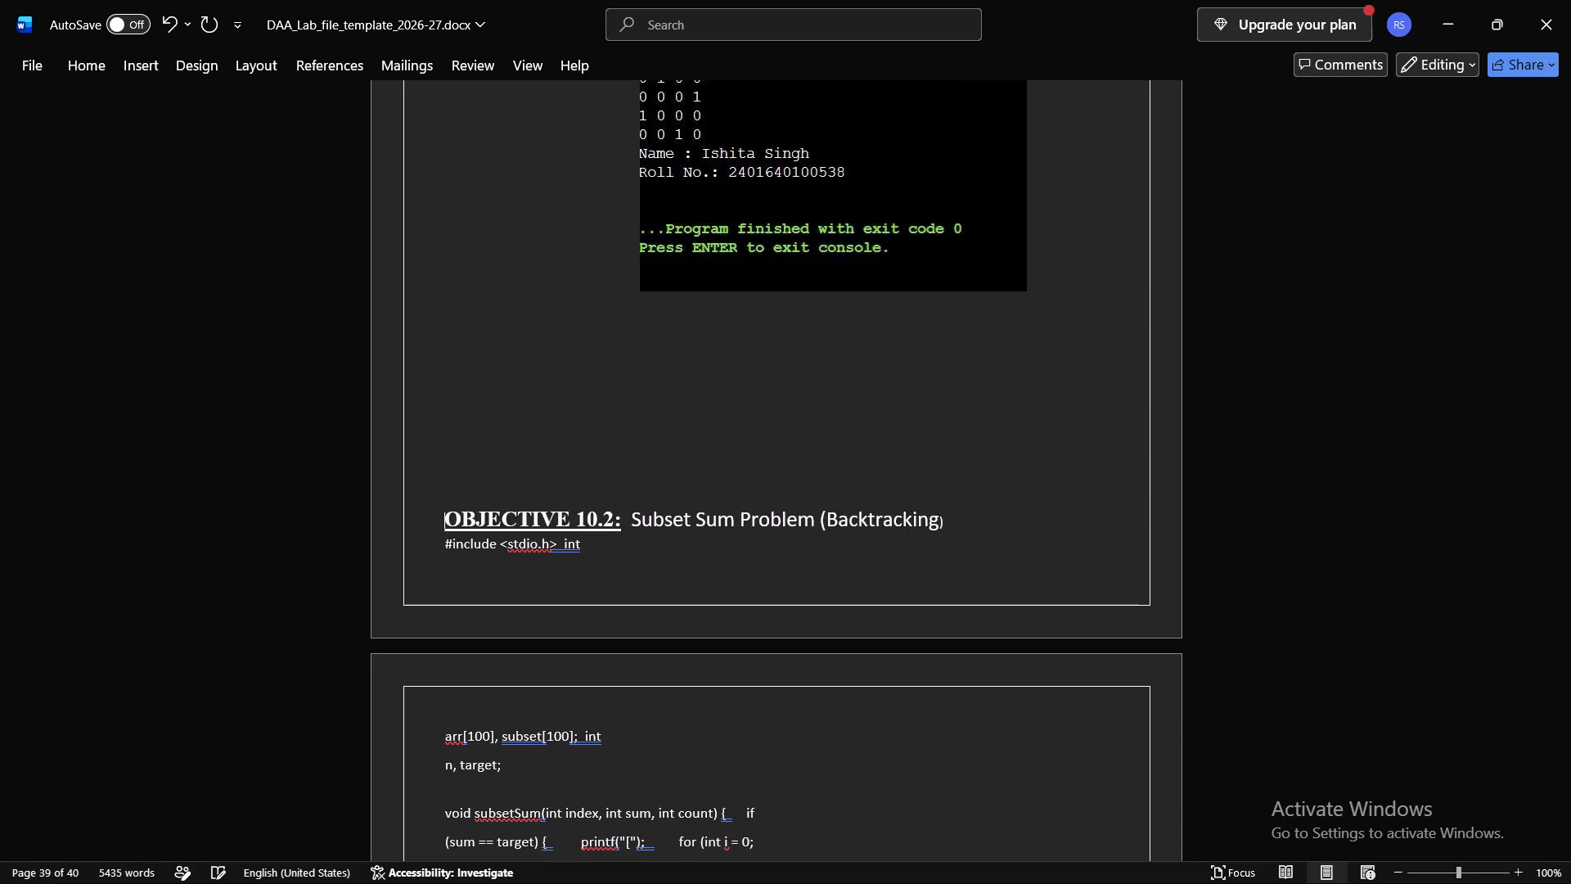
{"action": "key", "text": "BackSpace"}
{"action": "key", "text": "BackSpace"}
{"action": "key", "text": "BackSpace"}
{"action": "key", "text": "BackSpace"}
{"action": "key", "text": "BackSpace"}
{"action": "key", "text": "BackSpace"}
{"action": "key", "text": "BackSpace"}
{"action": "key", "text": "BackSpace"}
{"action": "key", "text": "BackSpace"}
{"action": "key", "text": "BackSpace"}
{"action": "key", "text": "BackSpace"}
{"action": "key", "text": "BackSpace"}
{"action": "key", "text": "BackSpace"}
{"action": "key", "text": "BackSpace"}
{"action": "key", "text": "BackSpace"}
{"action": "key", "text": "BackSpace"}
{"action": "key", "text": "BackSpace"}
{"action": "key", "text": "BackSpace"}
{"action": "key", "text": "BackSpace"}
{"action": "key", "text": "BackSpace"}
{"action": "key", "text": "BackSpace"}
{"action": "key", "text": "BackSpace"}
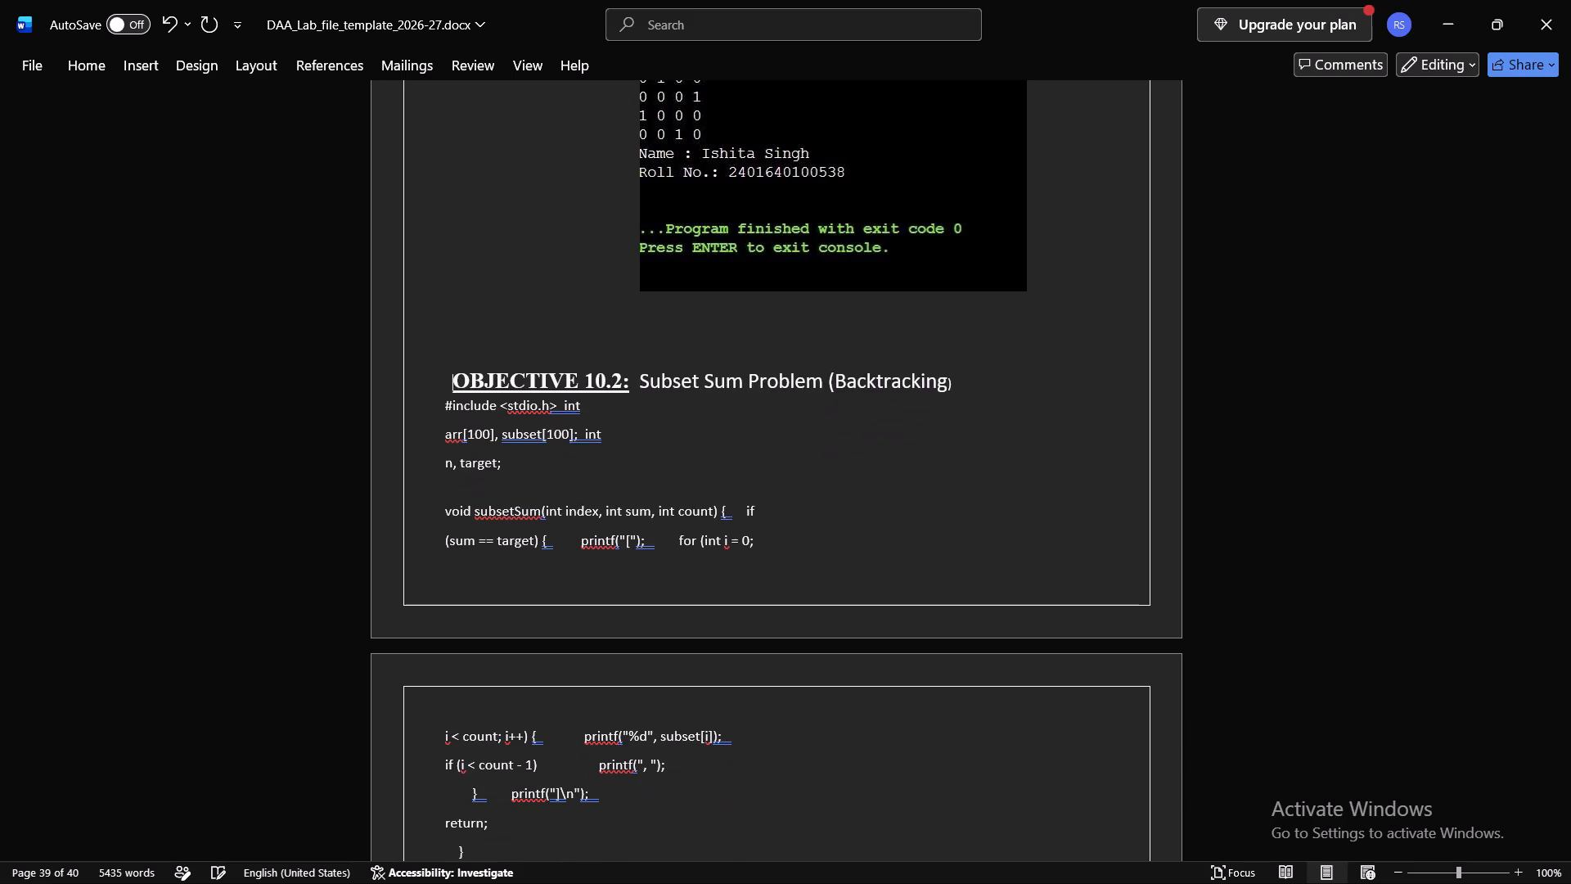
{"action": "key", "text": "BackSpace"}
{"action": "key", "text": "BackSpace"}
{"action": "key", "text": "BackSpace"}
{"action": "key", "text": "BackSpace"}
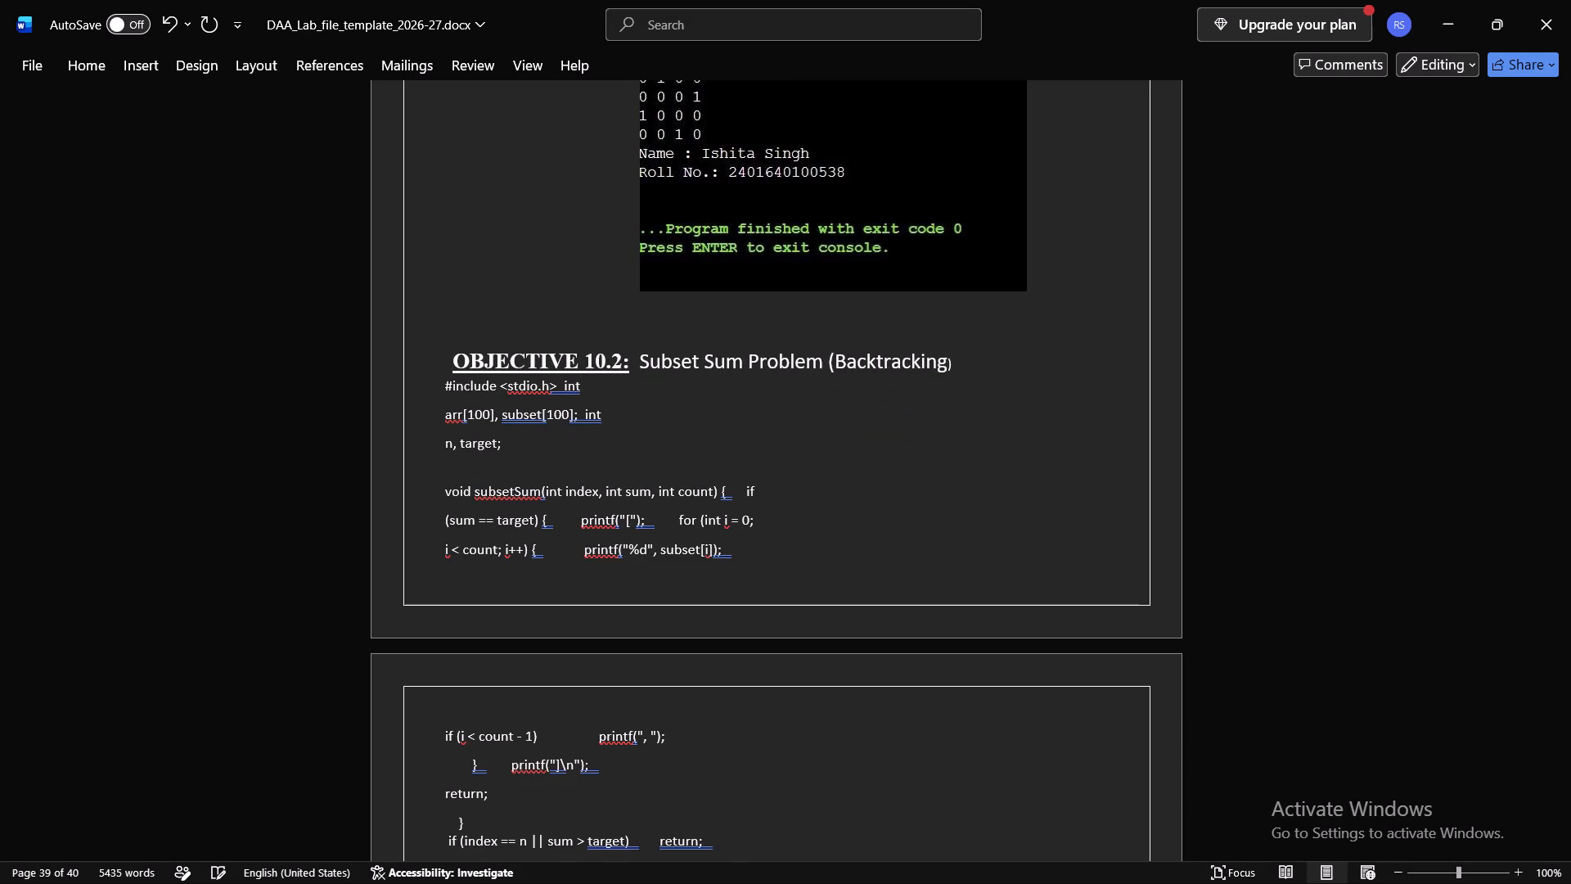
Review the document from the Subset Sum output on the last page back to the code of Experiment No. 1.
{"action": "scroll", "coordinate": [538, 644], "scroll_direction": "down", "scroll_amount": 3, "text": "ctrl"}
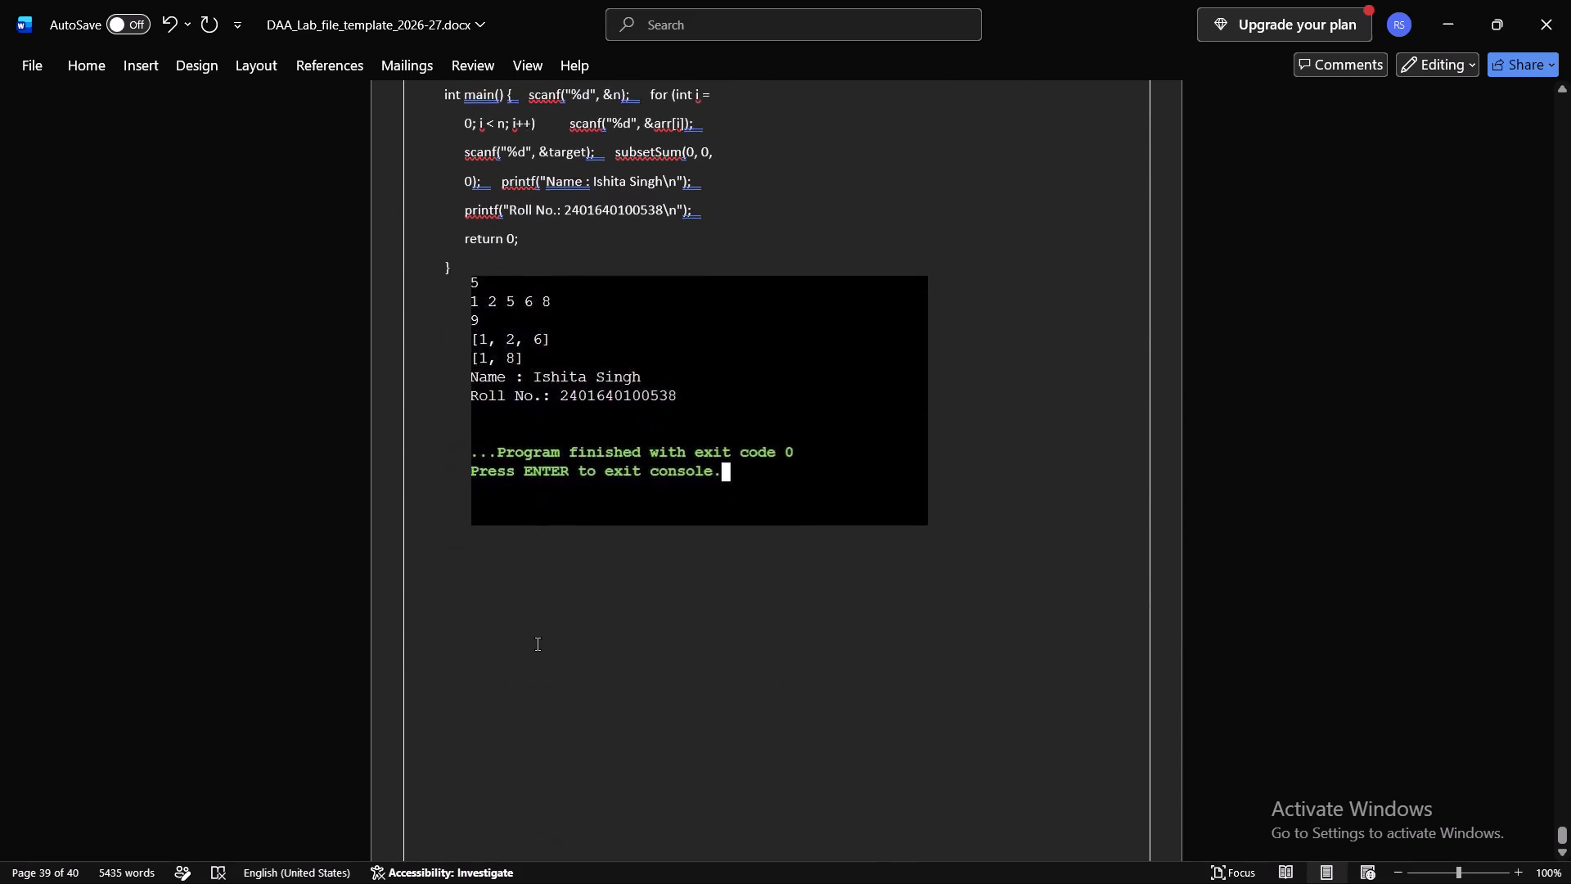
{"action": "scroll", "coordinate": [538, 644], "scroll_direction": "down", "scroll_amount": 3, "text": "ctrl"}
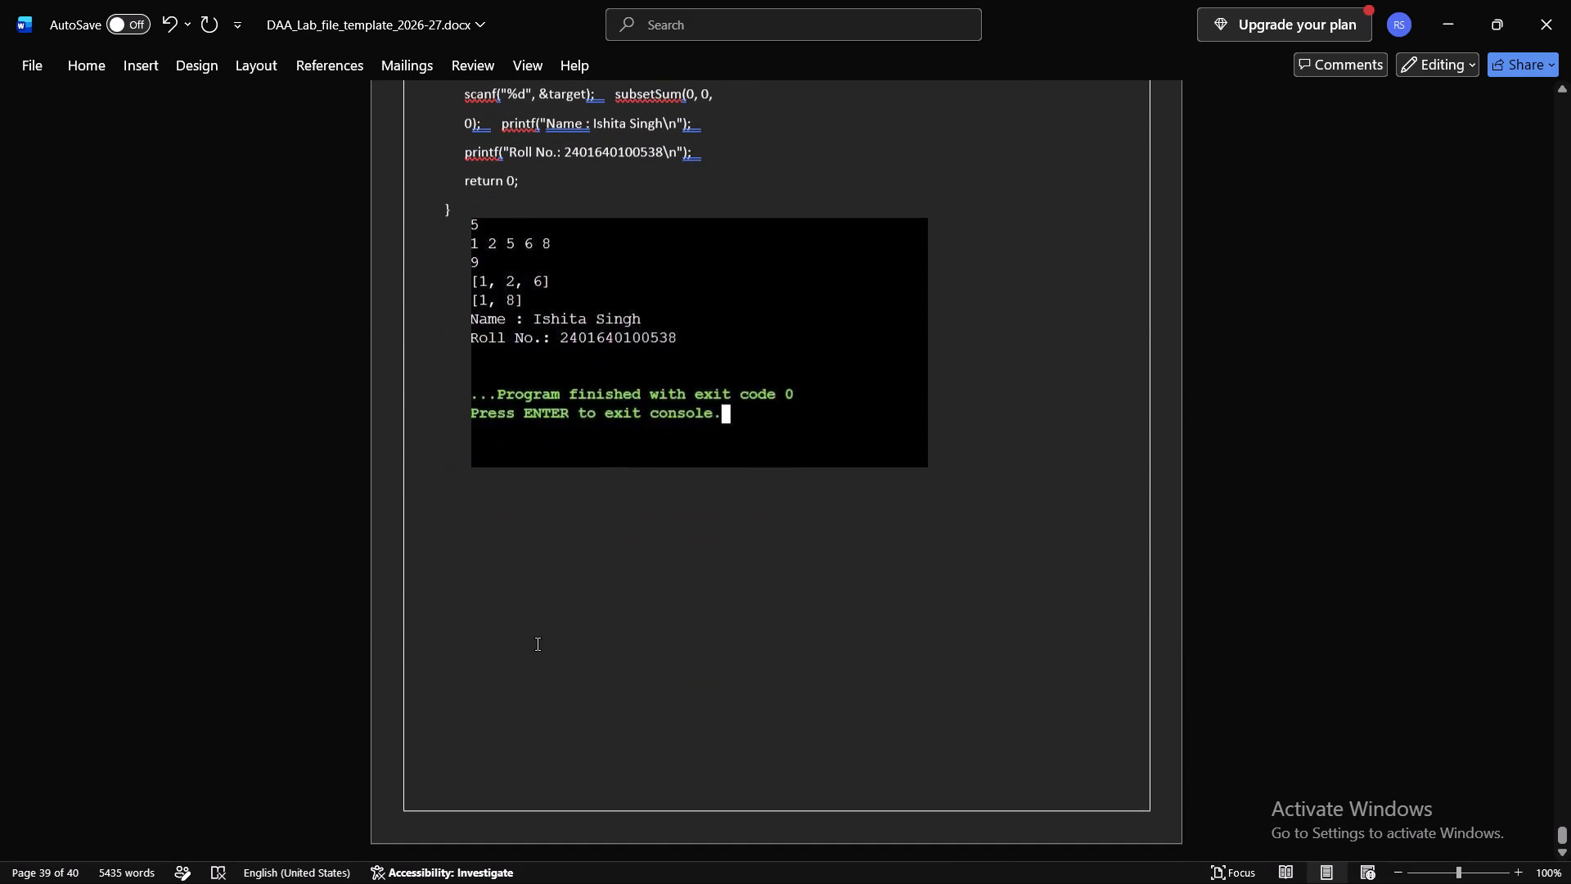
{"action": "scroll", "coordinate": [538, 644], "scroll_direction": "up", "scroll_amount": 4, "text": "ctrl"}
{"action": "scroll", "coordinate": [538, 644], "scroll_direction": "up", "scroll_amount": 20, "text": "ctrl"}
{"action": "scroll", "coordinate": [538, 644], "scroll_direction": "up", "scroll_amount": 20, "text": "ctrl"}
{"action": "scroll", "coordinate": [538, 644], "scroll_direction": "up", "scroll_amount": 20, "text": "ctrl"}
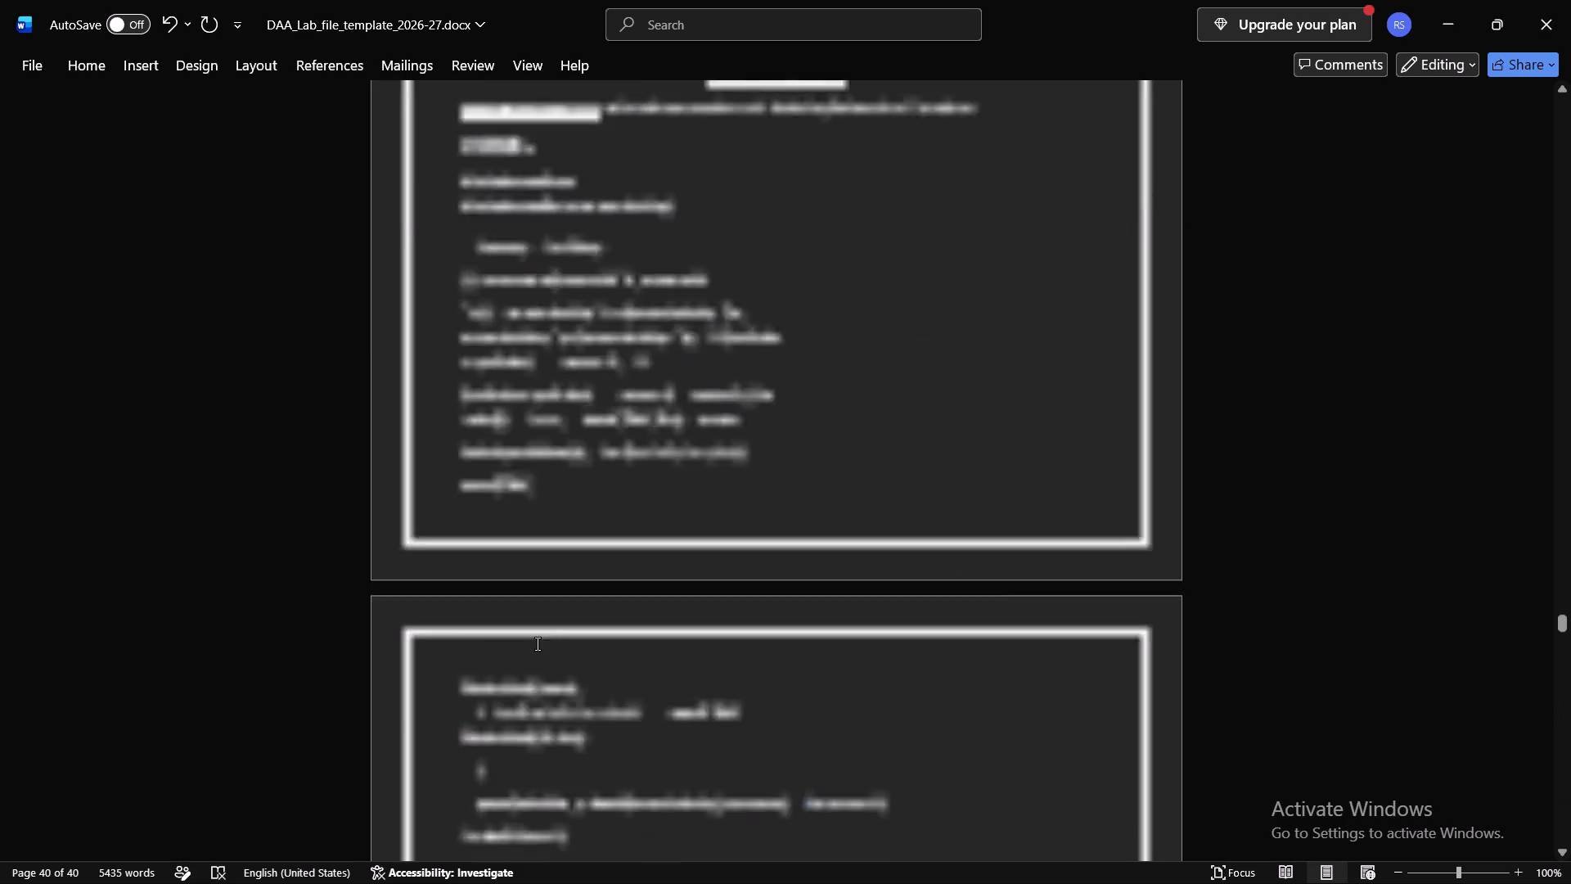
{"action": "scroll", "coordinate": [538, 644], "scroll_direction": "up", "scroll_amount": 20, "text": "ctrl"}
{"action": "scroll", "coordinate": [538, 644], "scroll_direction": "up", "scroll_amount": 20, "text": "ctrl"}
{"action": "scroll", "coordinate": [538, 644], "scroll_direction": "up", "scroll_amount": 10, "text": "ctrl"}
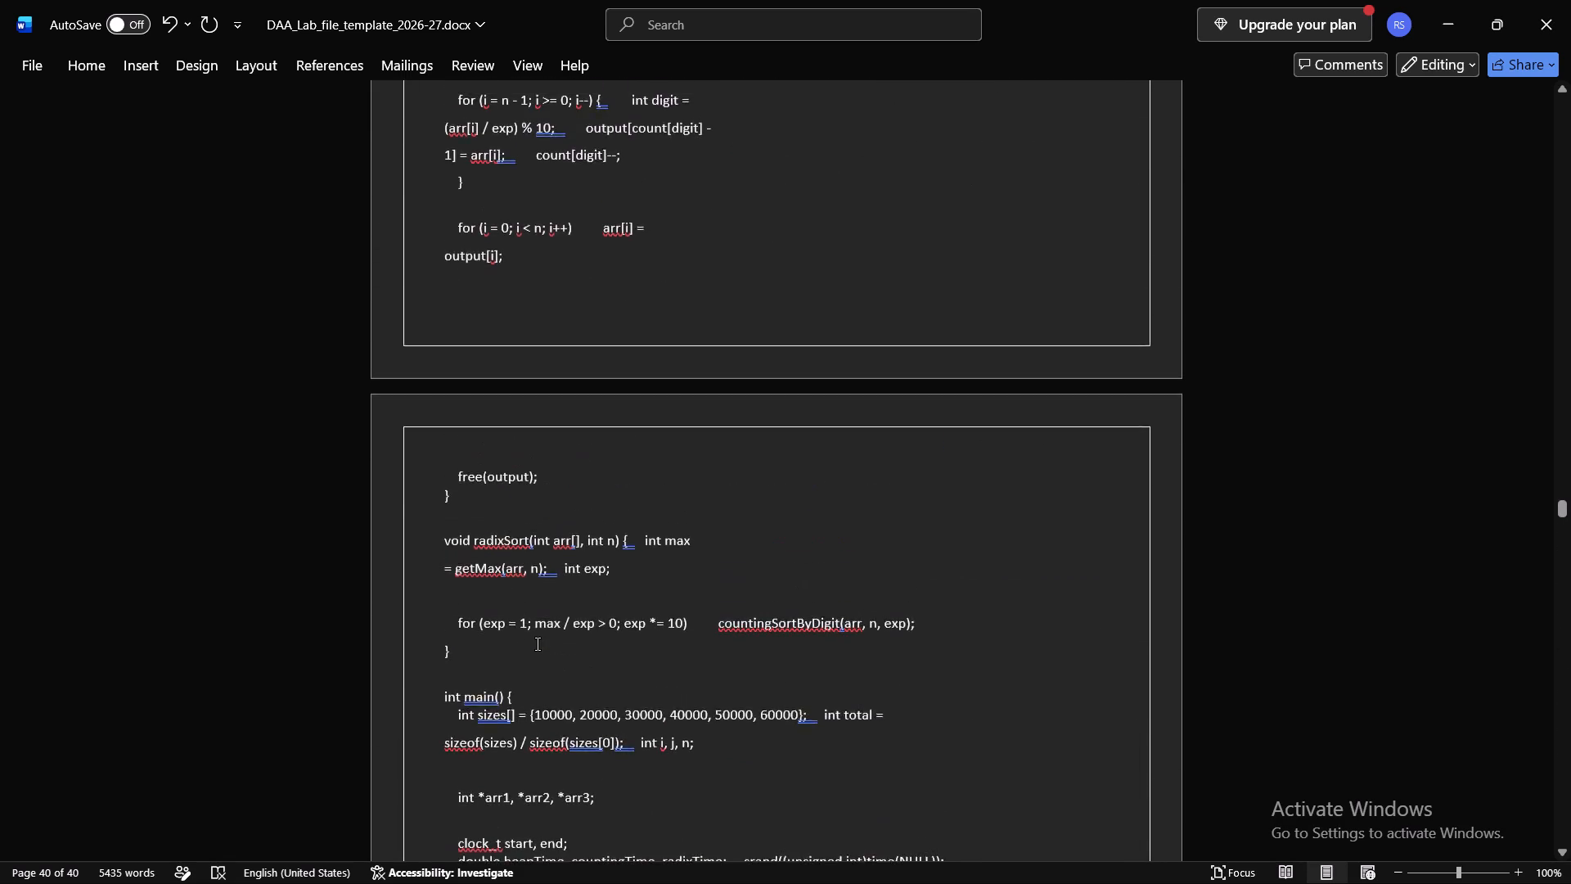
{"action": "scroll", "coordinate": [538, 644], "scroll_direction": "up", "scroll_amount": 20, "text": "ctrl"}
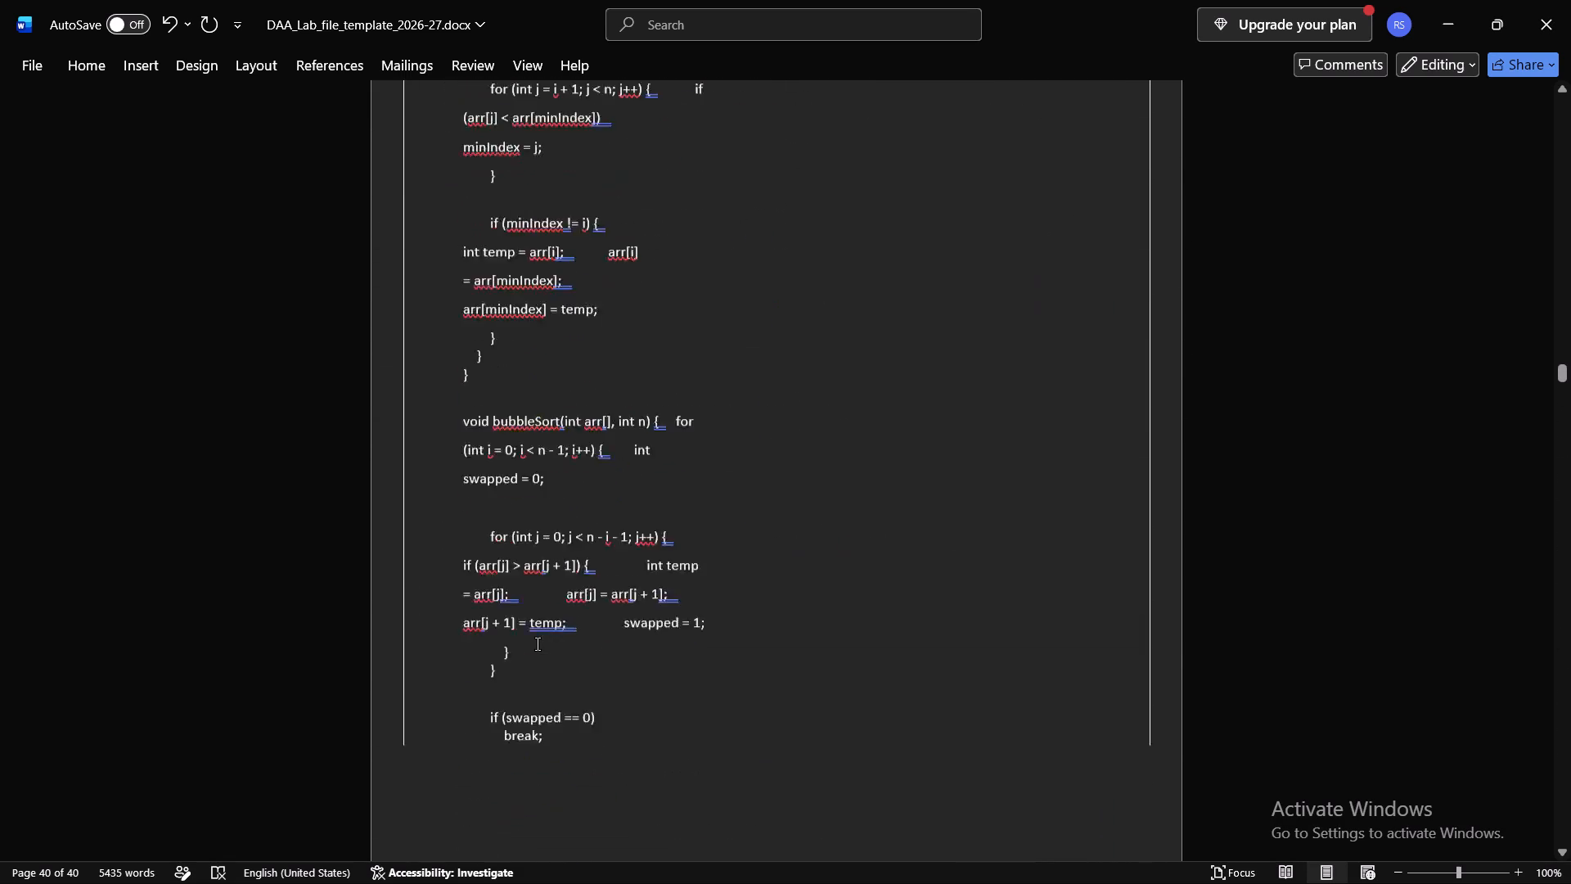
{"action": "scroll", "coordinate": [538, 644], "scroll_direction": "up", "scroll_amount": 5, "text": "ctrl"}
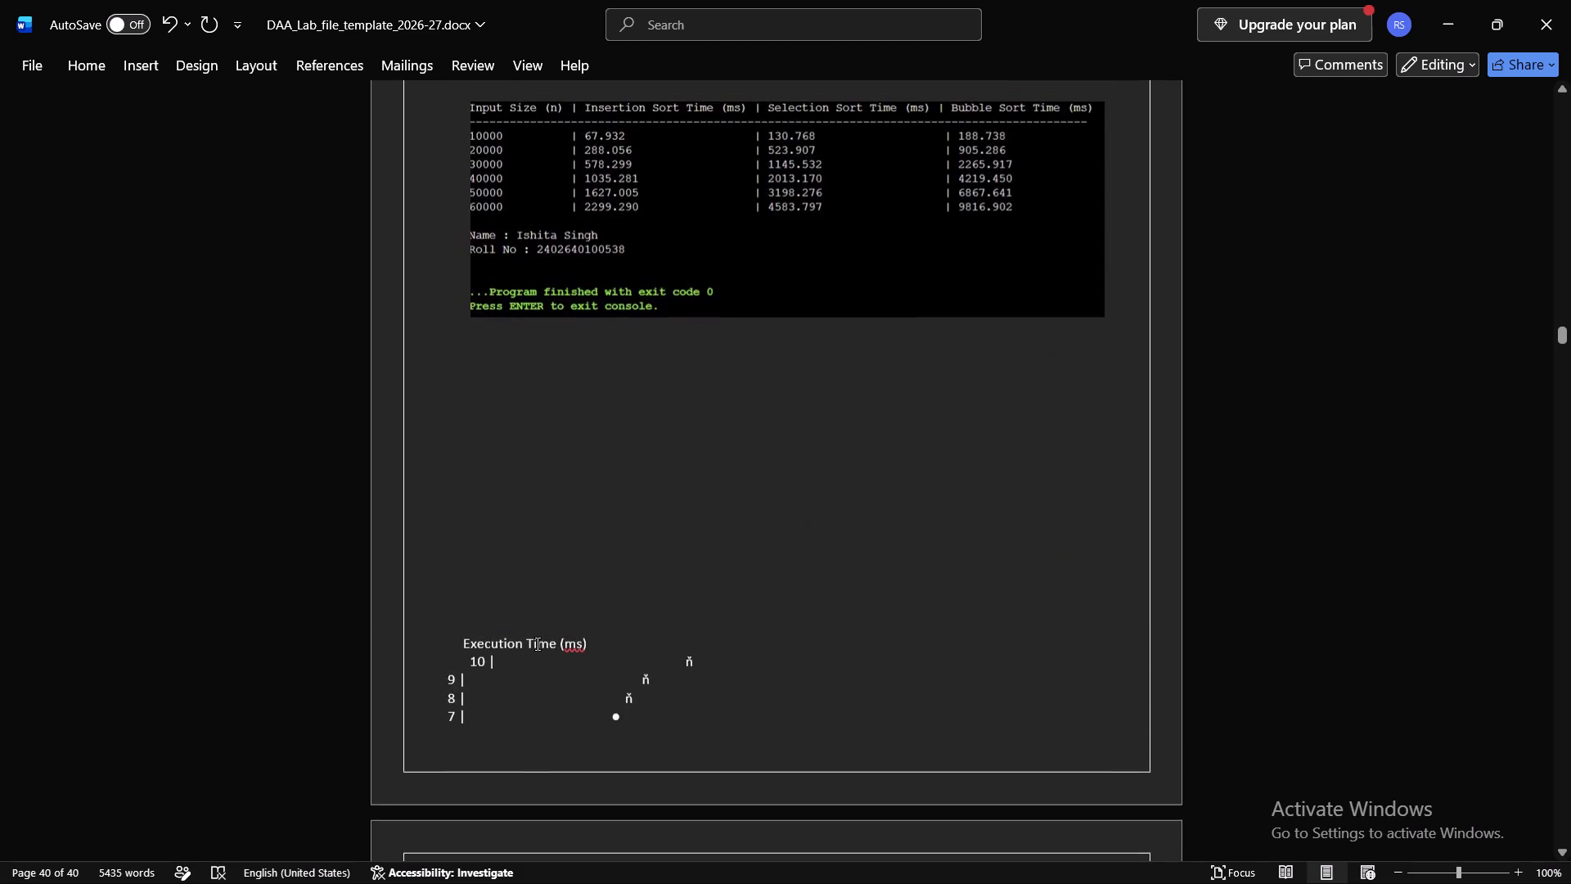
{"action": "scroll", "coordinate": [538, 644], "scroll_direction": "up", "scroll_amount": 4, "text": "ctrl"}
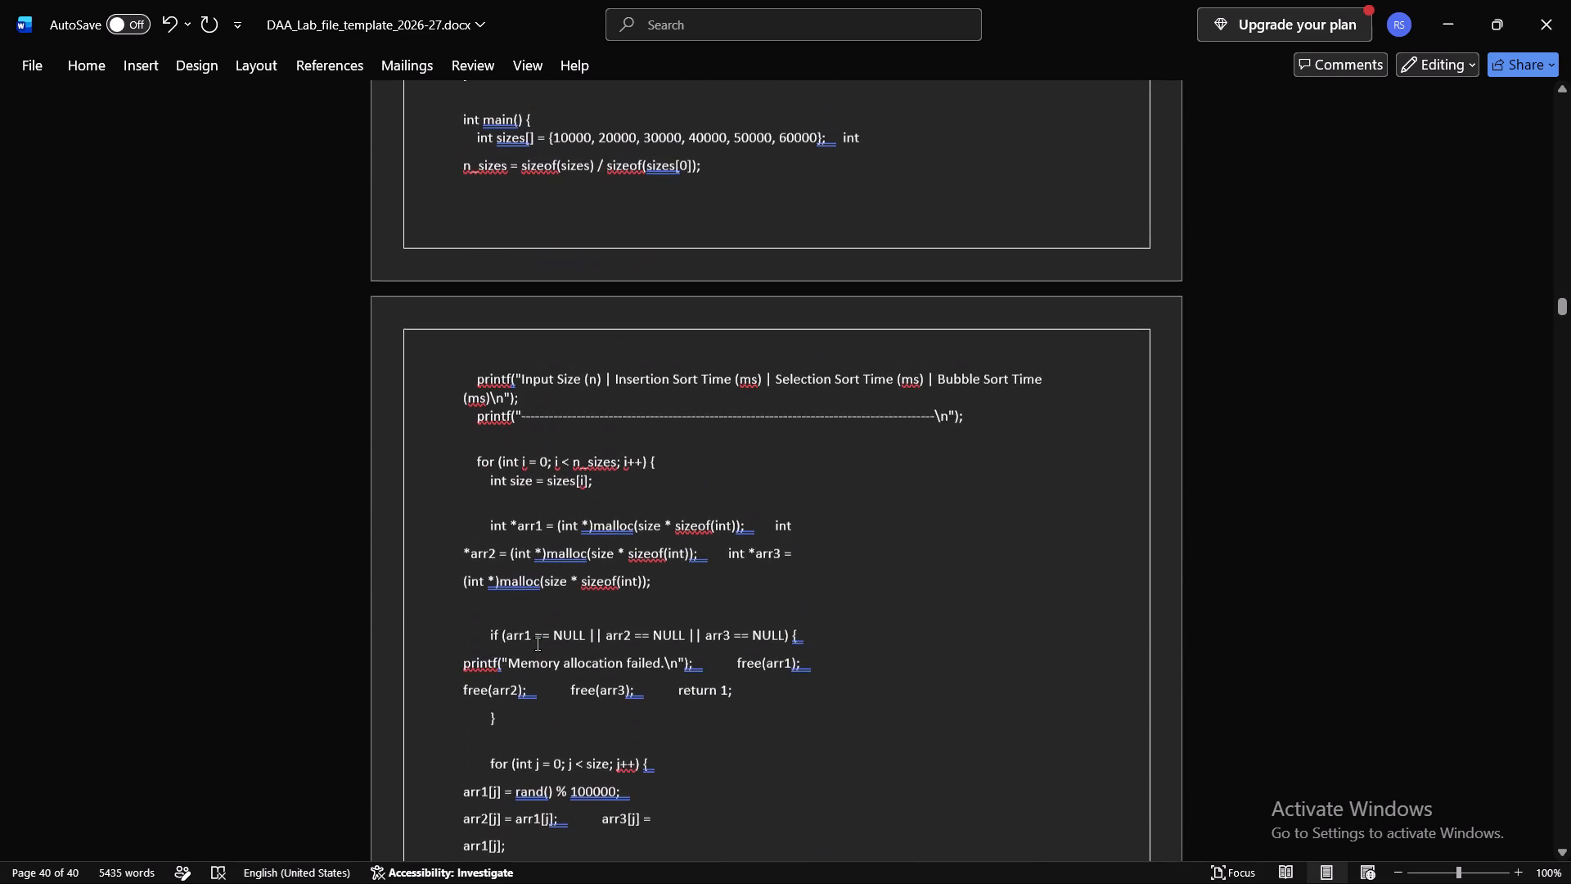
{"action": "scroll", "coordinate": [538, 644], "scroll_direction": "up", "scroll_amount": 3, "text": "ctrl"}
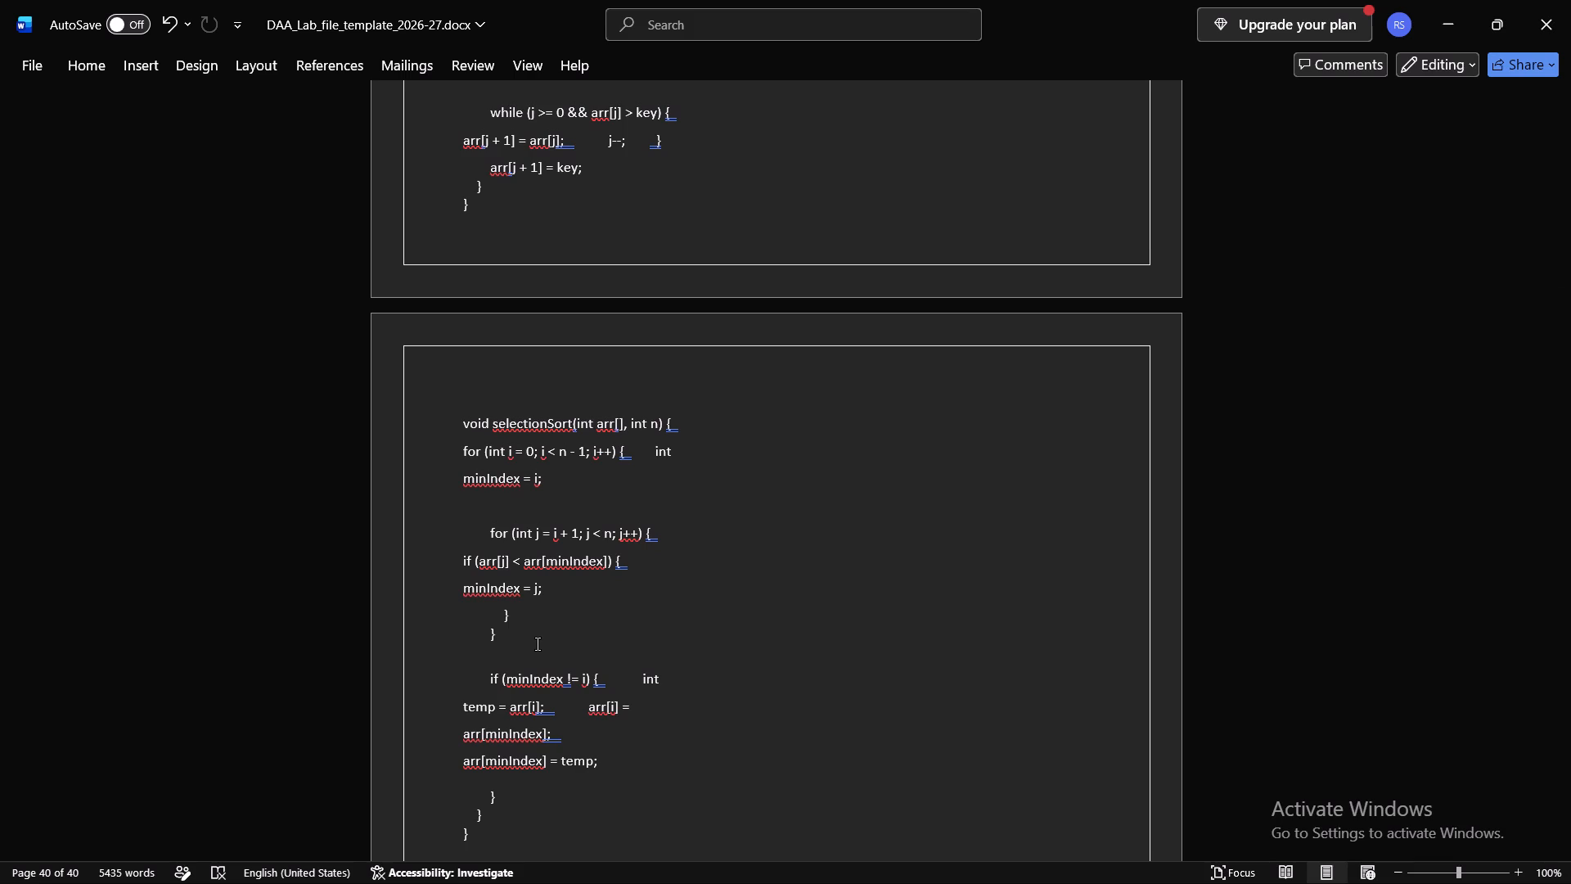
{"action": "scroll", "coordinate": [749, 571], "scroll_direction": "down", "scroll_amount": 3, "text": "ctrl"}
{"action": "scroll", "coordinate": [749, 571], "scroll_direction": "up", "scroll_amount": 6, "text": "ctrl"}
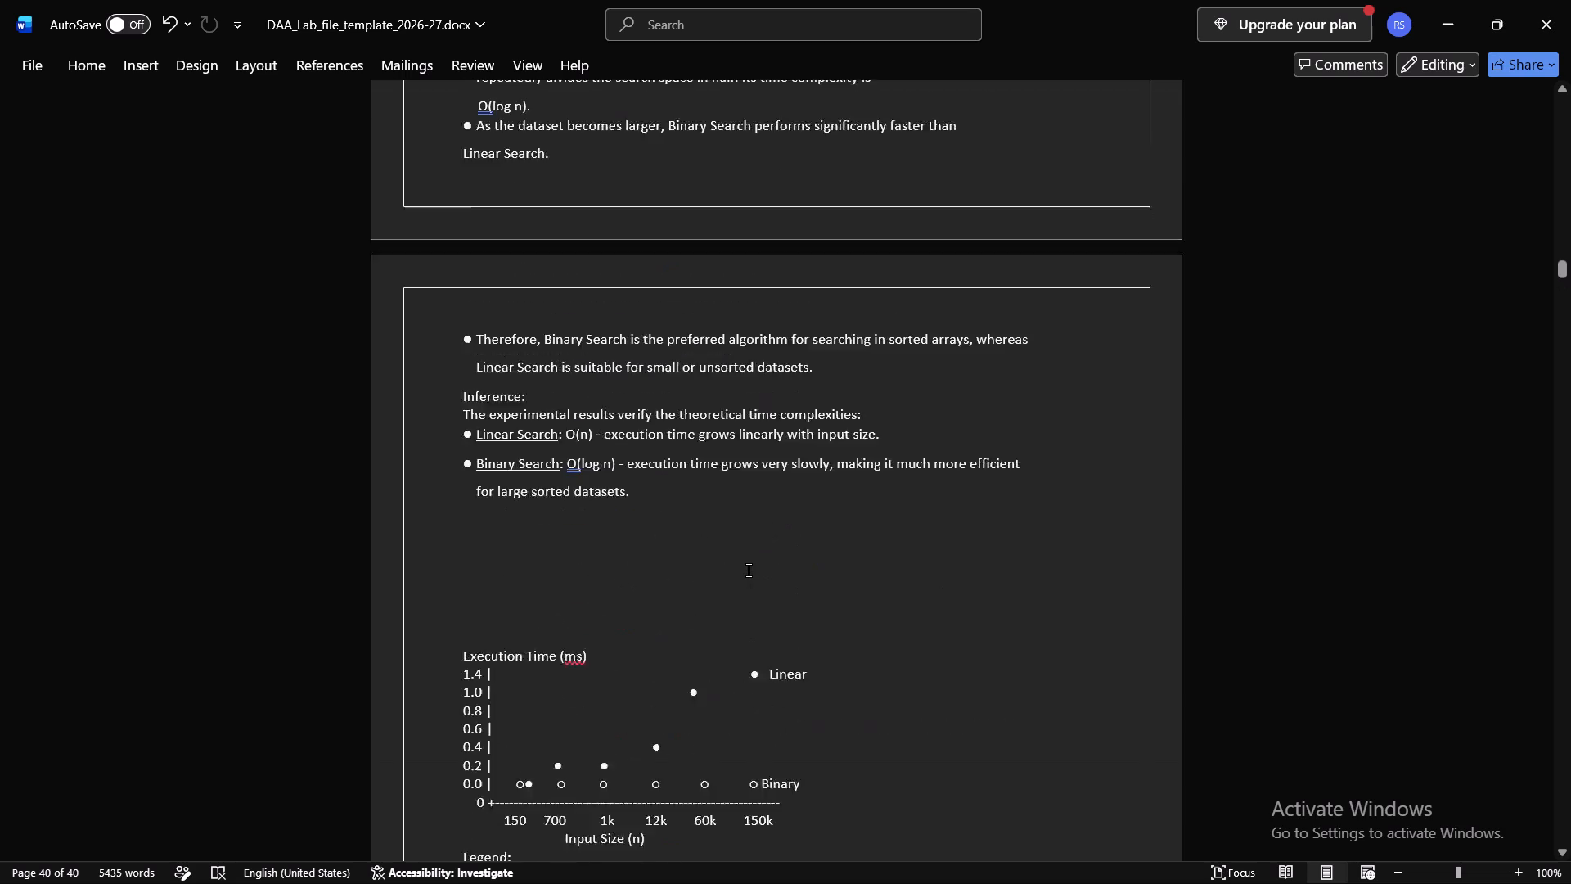
{"action": "scroll", "coordinate": [749, 571], "scroll_direction": "up", "scroll_amount": 7, "text": "ctrl"}
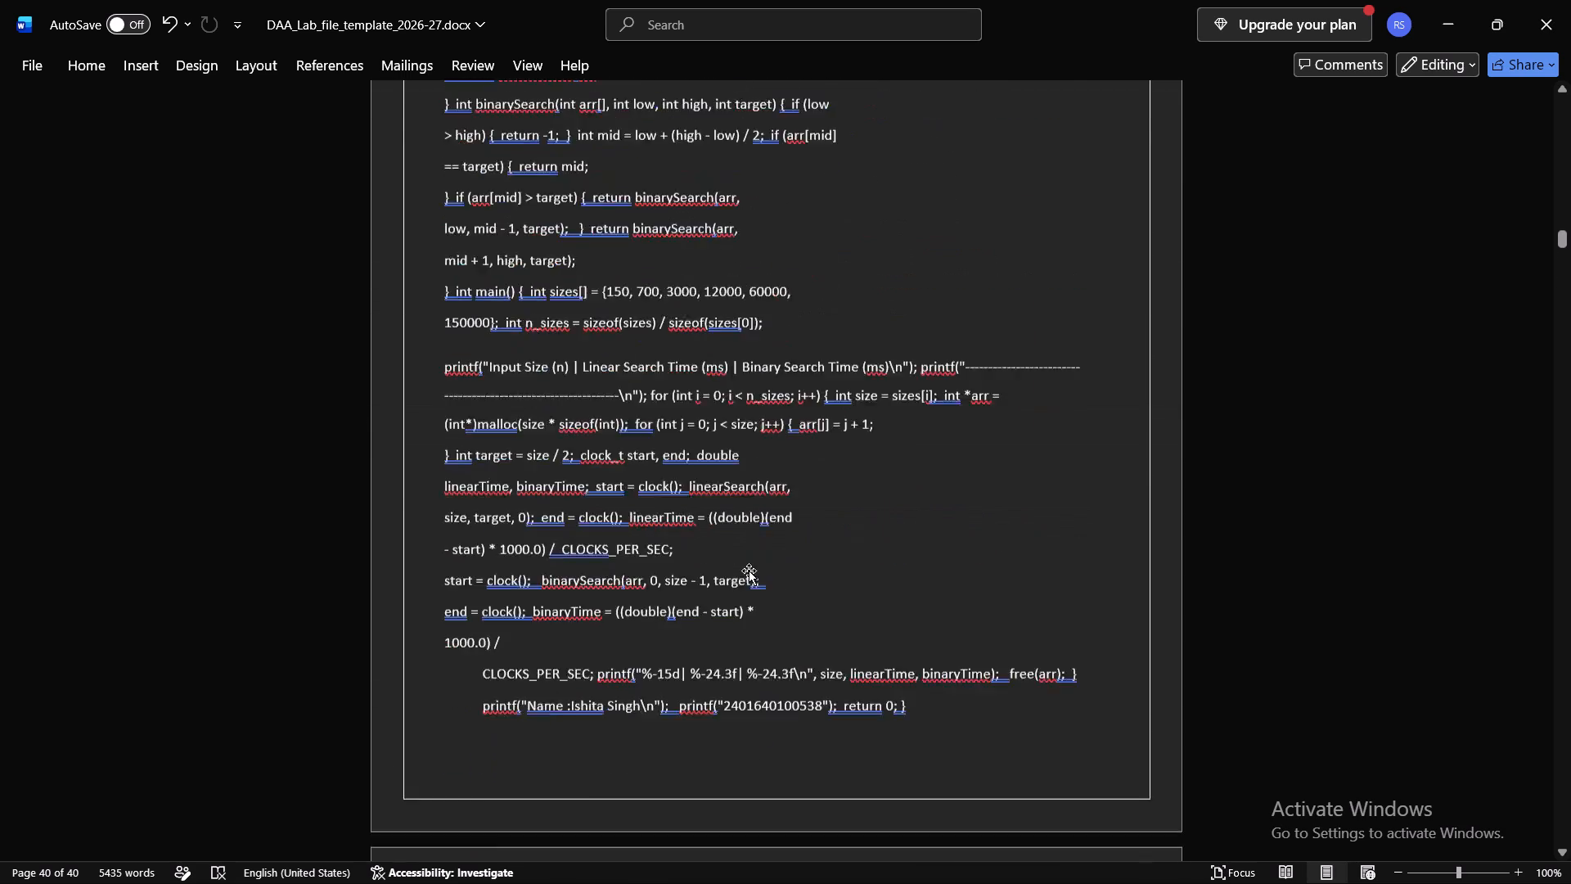
{"action": "scroll", "coordinate": [749, 571], "scroll_direction": "up", "scroll_amount": 5, "text": "ctrl"}
Indent the #include <stdio.h> line in Experiment No. 1 with spaces so it lines up with the #include line below.
{"action": "scroll", "coordinate": [749, 571], "scroll_direction": "down", "scroll_amount": 5, "text": "ctrl"}
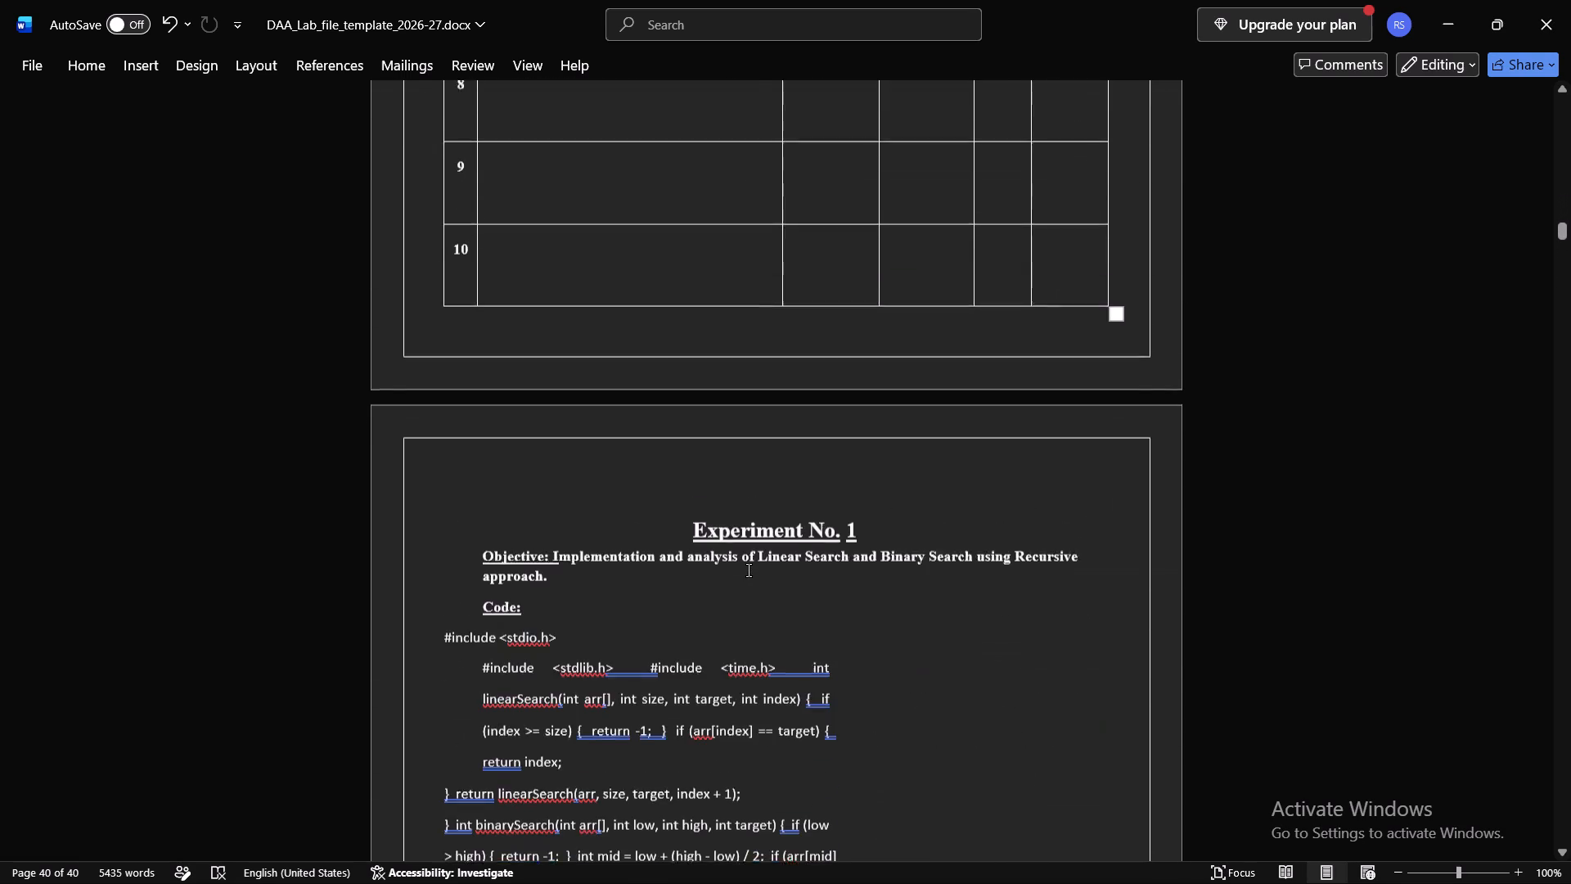
{"action": "scroll", "coordinate": [749, 571], "scroll_direction": "down", "scroll_amount": 1, "text": "ctrl"}
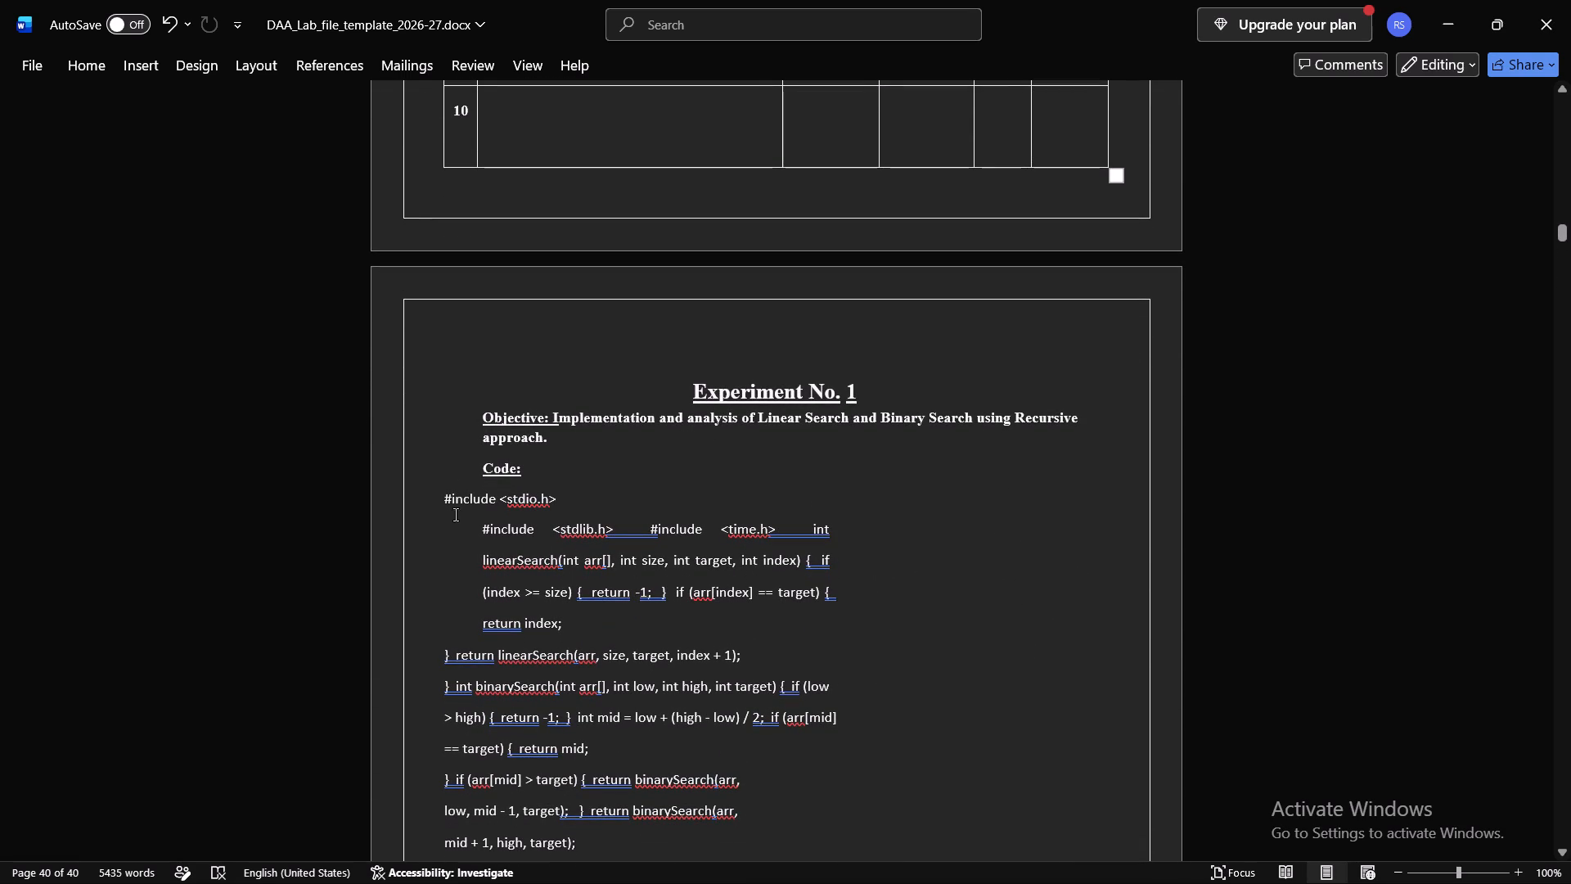
{"action": "left_click", "coordinate": [446, 501], "text": "ctrl"}
{"action": "key", "text": "space"}
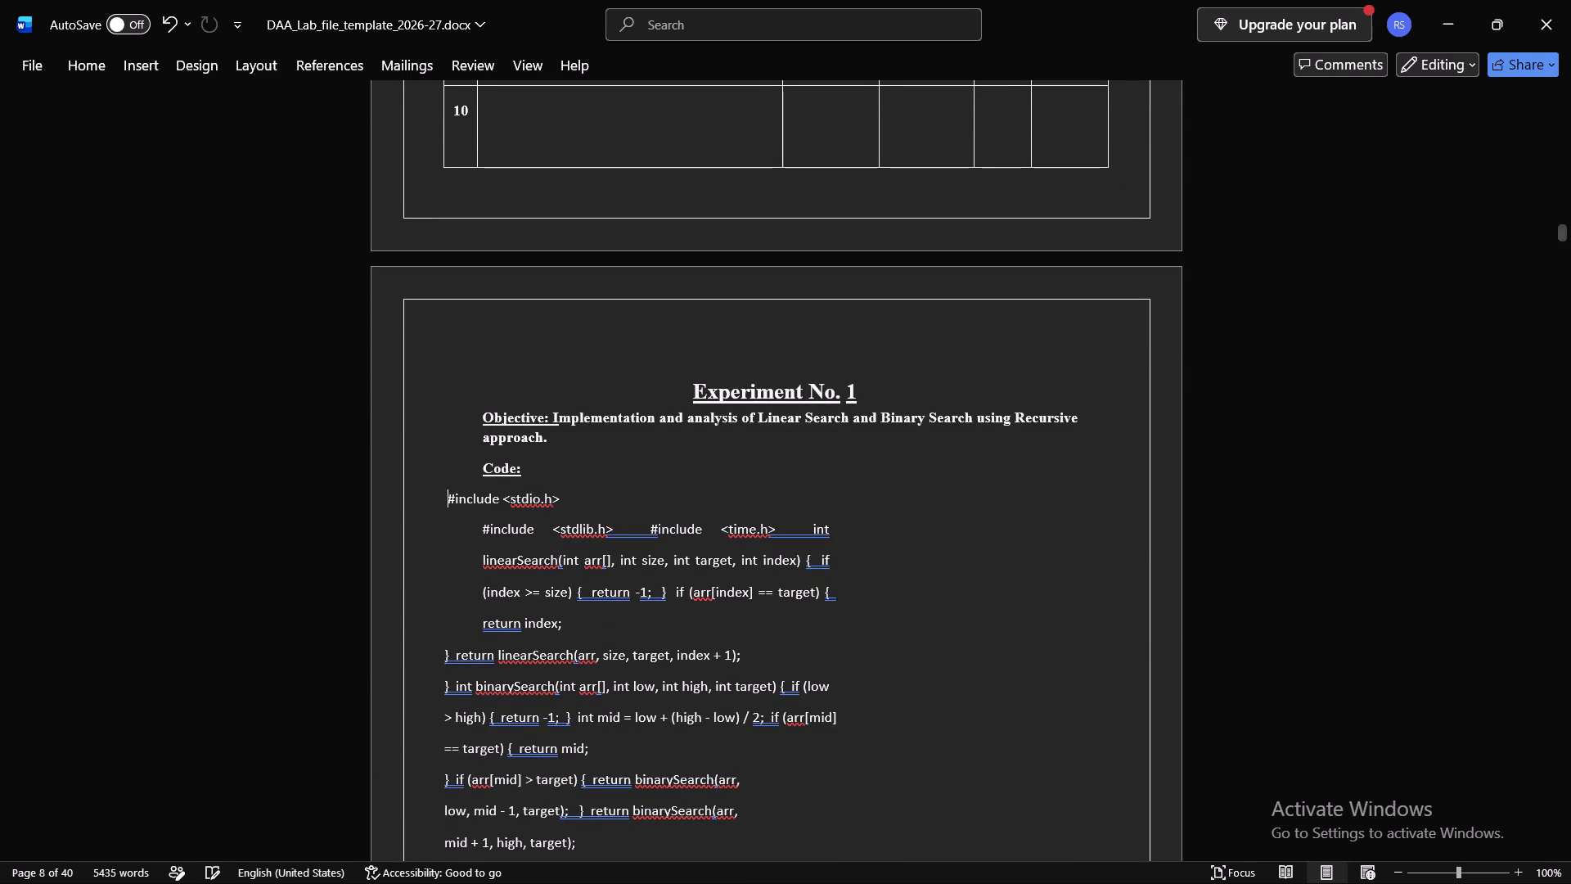
{"action": "key", "text": "space"}
{"action": "key", "text": "space"}
{"action": "key", "text": "space"}
{"action": "key", "text": "space"}
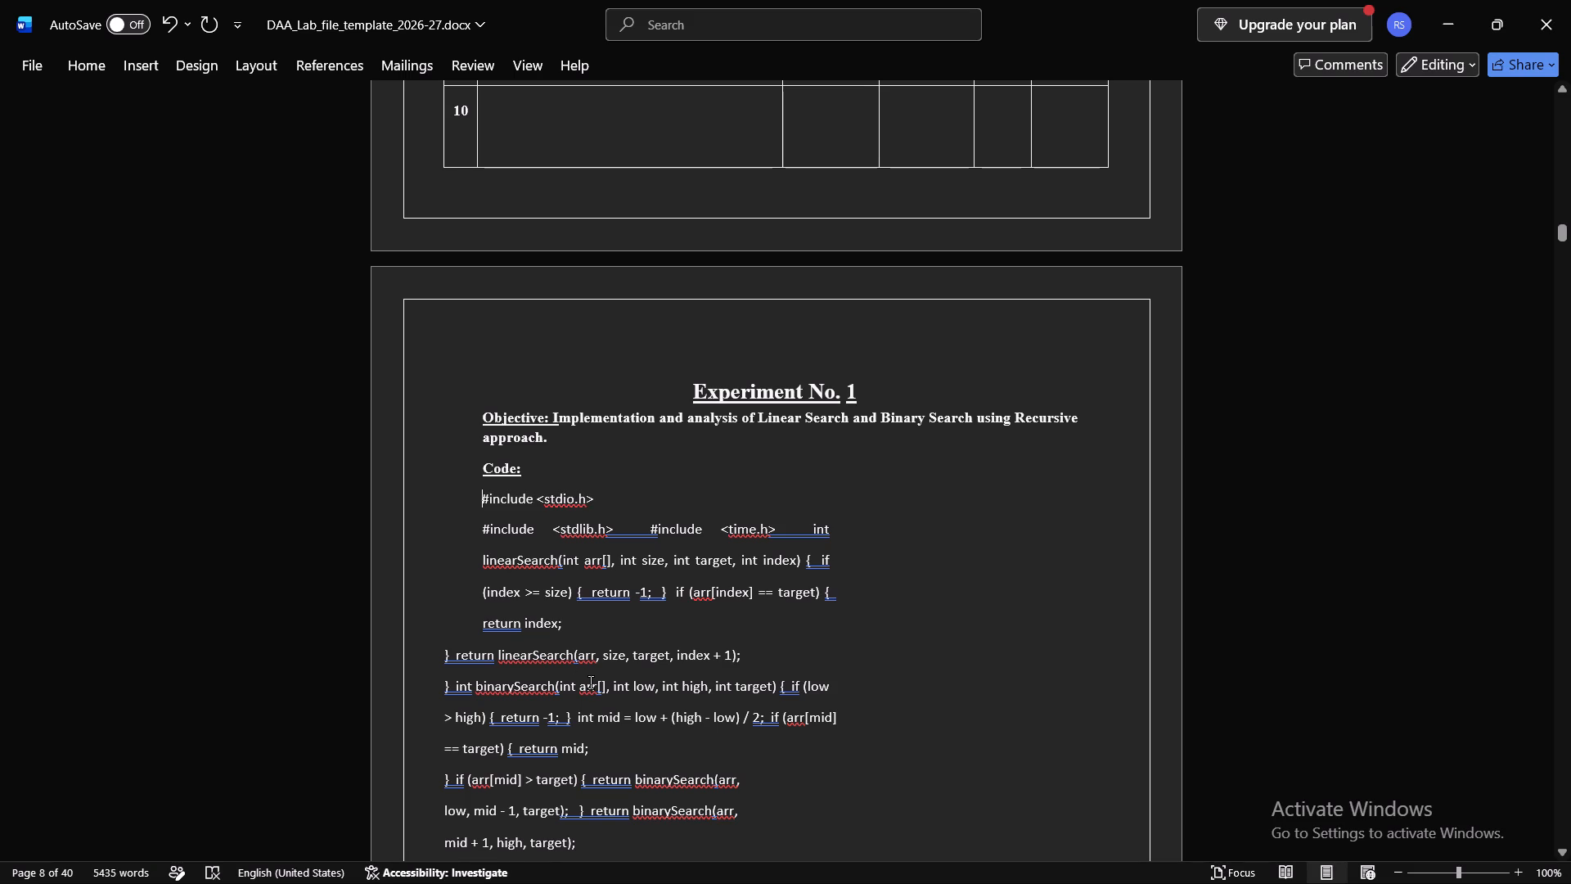
Move #include <time.h> onto its own line below #include <stdlib.h> in the Experiment No. 1 code.
{"action": "scroll", "coordinate": [591, 683], "scroll_direction": "down", "scroll_amount": 1, "text": "ctrl"}
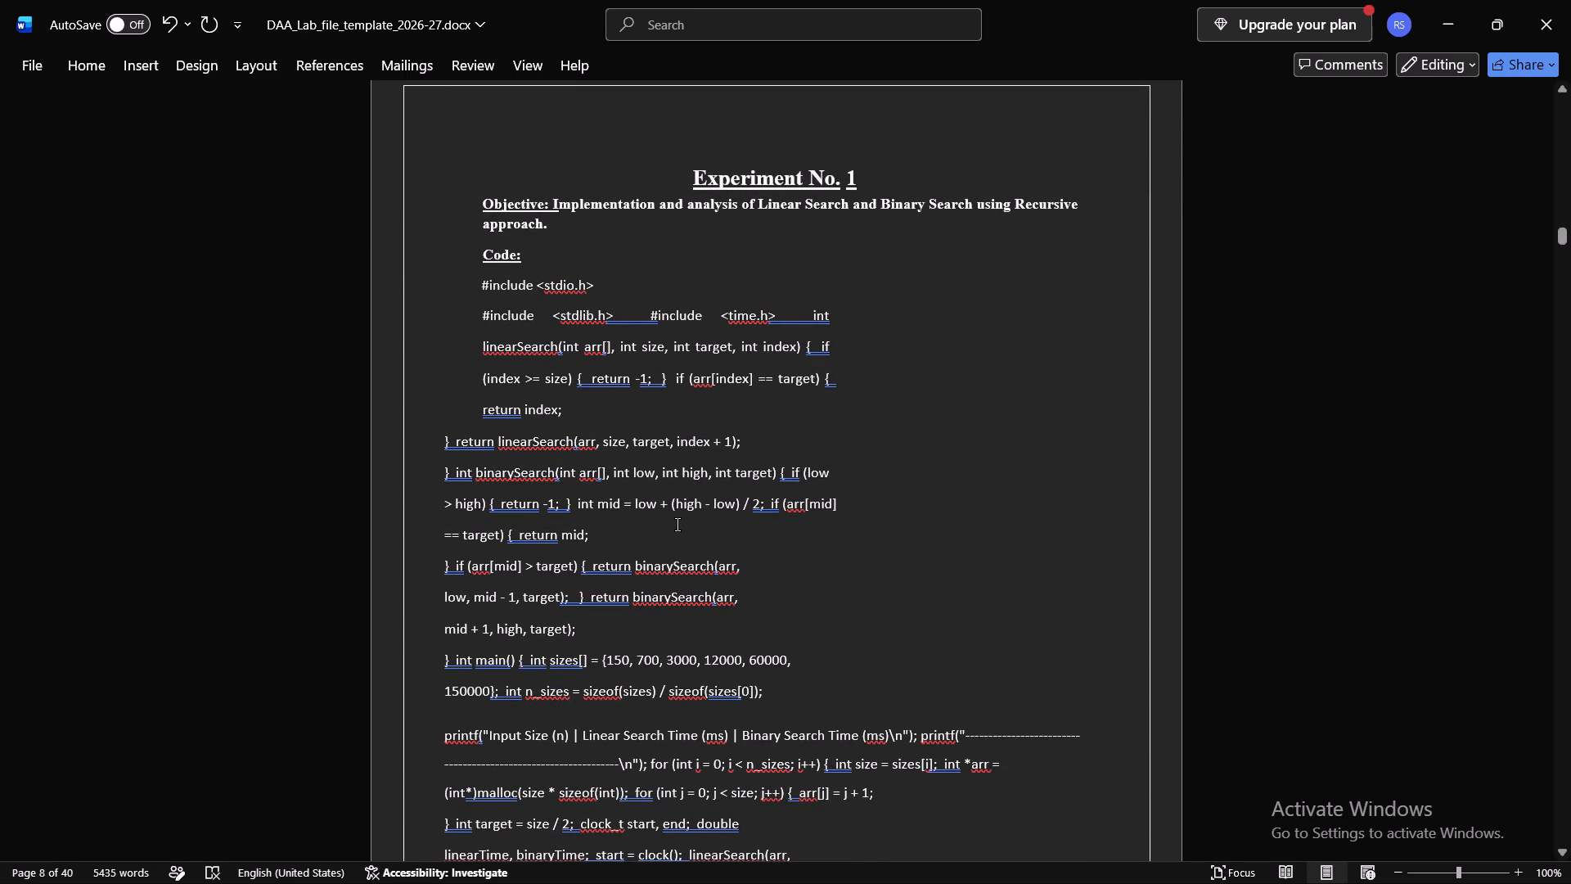
{"action": "left_click", "coordinate": [646, 318], "text": "ctrl"}
{"action": "key", "text": "Return"}
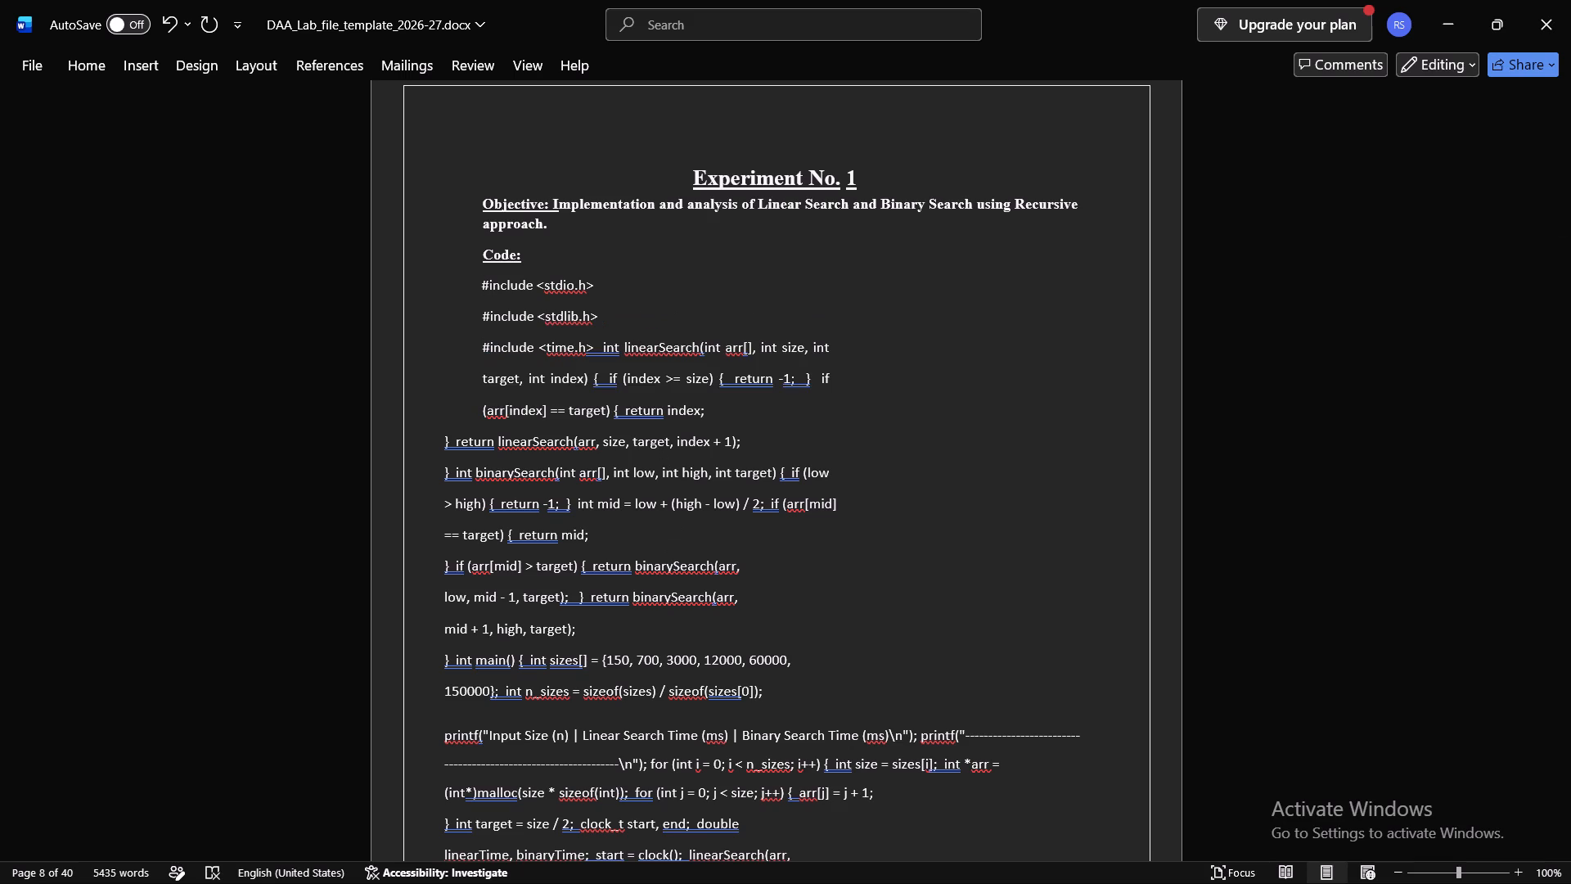
Start the int linearSearch function header on a new line below #include <time.h>.
{"action": "key", "text": "Right"}
{"action": "key", "text": "Right"}
{"action": "key", "text": "Right"}
{"action": "key", "text": "Right"}
{"action": "key", "text": "Right"}
{"action": "key", "text": "Right"}
{"action": "key", "text": "Right"}
{"action": "key", "text": "Right"}
{"action": "key", "text": "Right"}
{"action": "key", "text": "Right"}
{"action": "key", "text": "Right"}
{"action": "key", "text": "Right"}
{"action": "key", "text": "Right"}
{"action": "key", "text": "Right"}
{"action": "key", "text": "Right"}
{"action": "key", "text": "Right"}
{"action": "key", "text": "Right"}
{"action": "key", "text": "Right"}
{"action": "key", "text": "Right"}
{"action": "key", "text": "Return"}
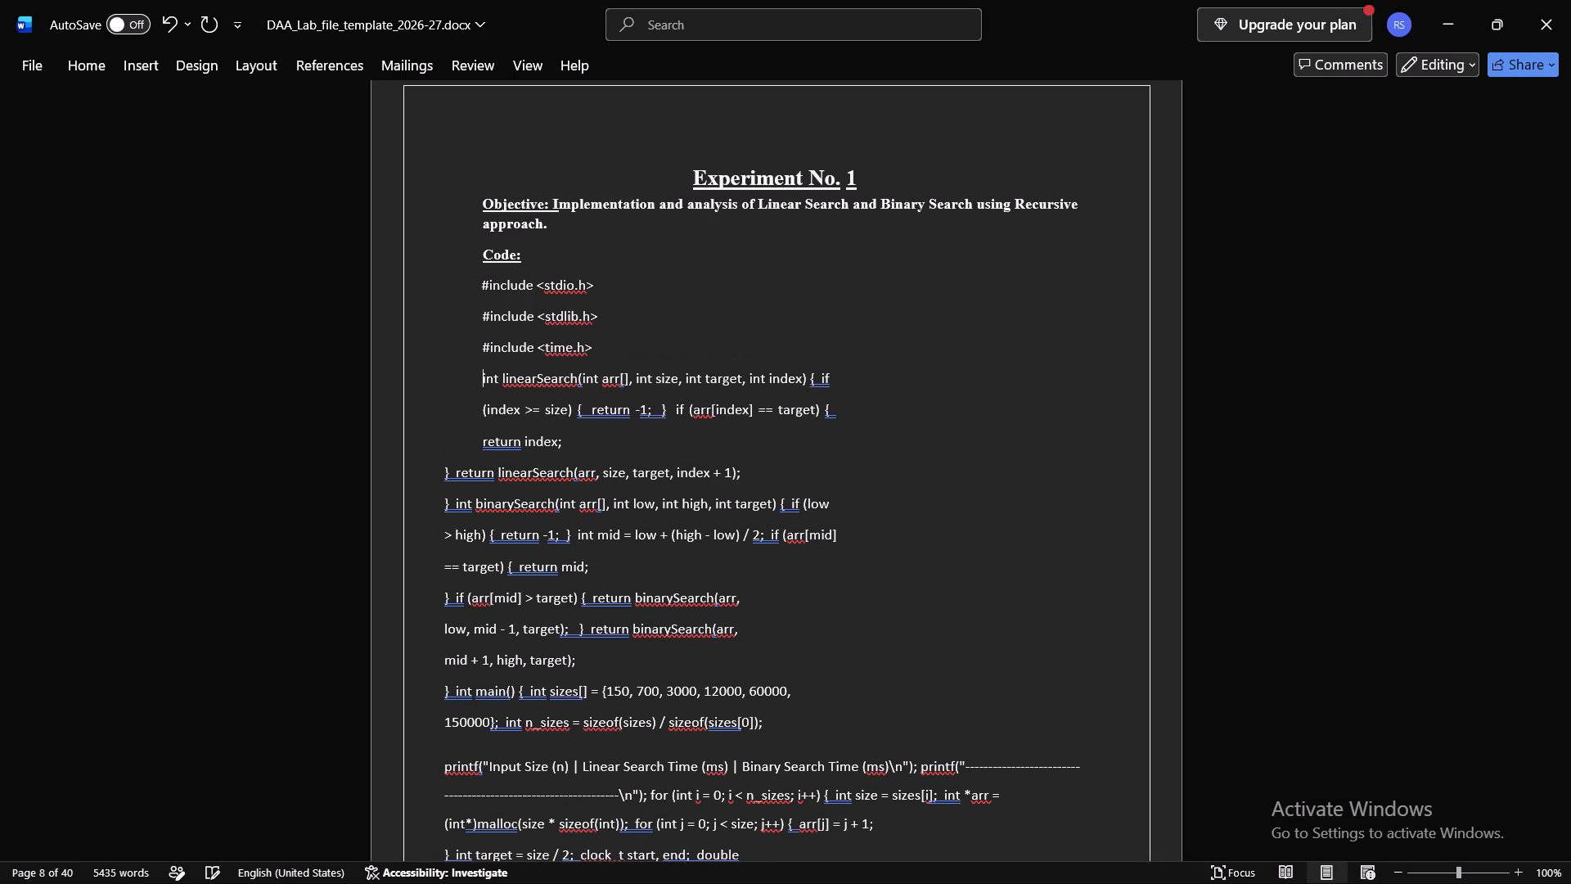
Break the line after the linearSearch opening brace so that if (index >= size) starts on a new line.
{"action": "key", "text": "Right"}
{"action": "key", "text": "Right"}
{"action": "key", "text": "Right"}
{"action": "key", "text": "Right"}
{"action": "key", "text": "Right"}
{"action": "key", "text": "Right"}
{"action": "key", "text": "Right"}
{"action": "key", "text": "Right"}
{"action": "key", "text": "Right"}
{"action": "key", "text": "Right"}
{"action": "key", "text": "Right"}
{"action": "key", "text": "Right"}
{"action": "key", "text": "Right"}
{"action": "key", "text": "Right"}
{"action": "key", "text": "Right"}
{"action": "key", "text": "Right"}
{"action": "key", "text": "Right"}
{"action": "key", "text": "Right"}
{"action": "key", "text": "Right"}
{"action": "key", "text": "Right"}
{"action": "key", "text": "Return"}
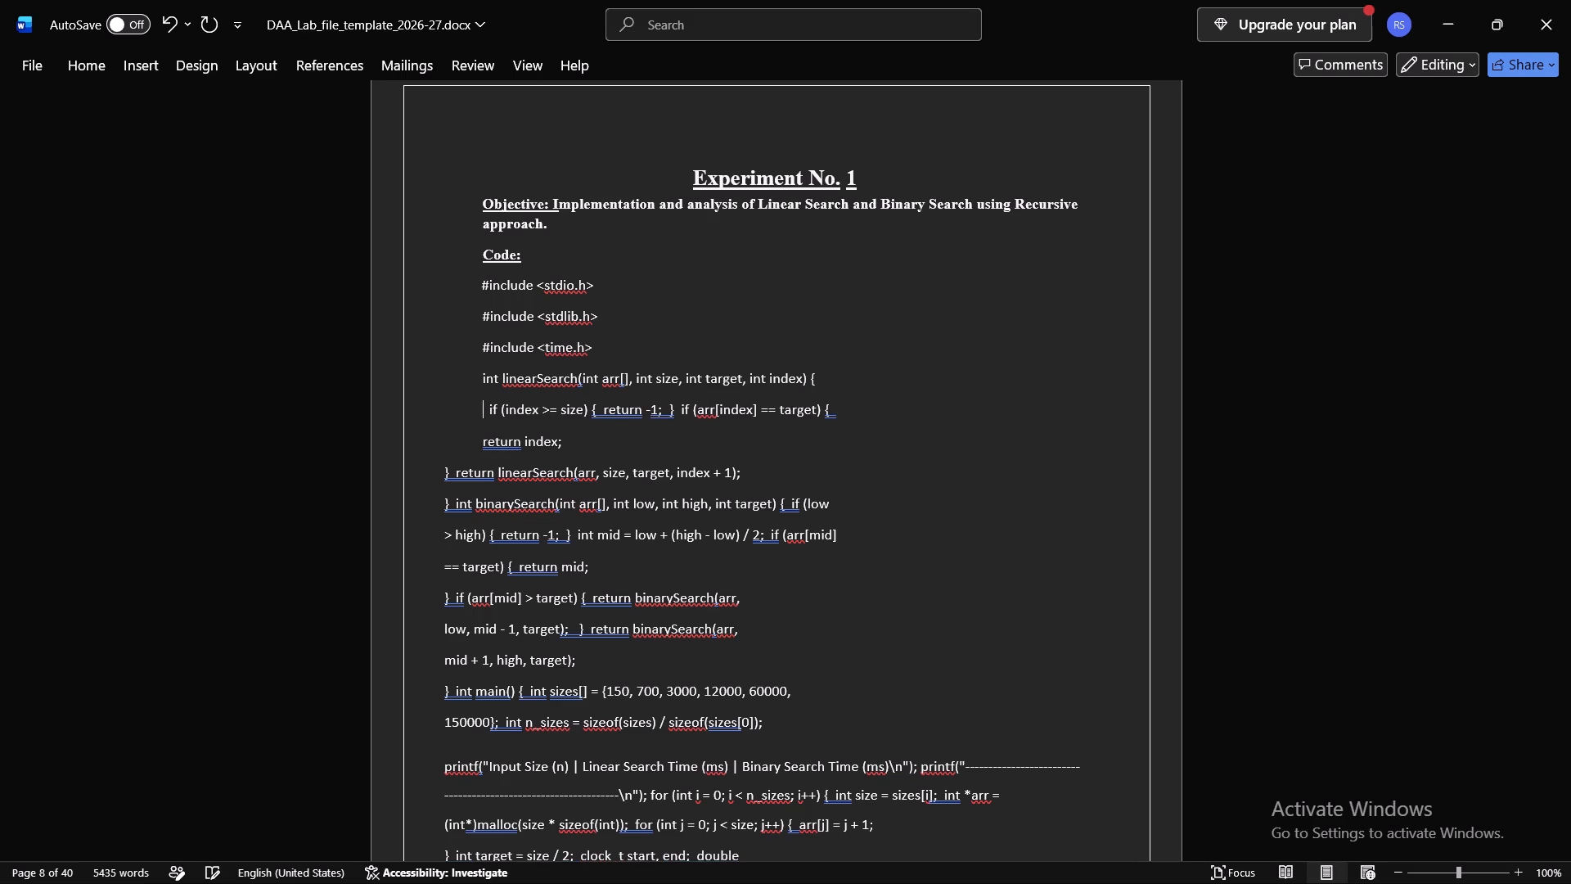
Break the line after if (index >= size) { so that return -1; starts on a new line.
{"action": "key", "text": "Right"}
{"action": "key", "text": "Right"}
{"action": "key", "text": "Right"}
{"action": "key", "text": "Right"}
{"action": "key", "text": "Right"}
{"action": "key", "text": "Right"}
{"action": "key", "text": "Right"}
{"action": "key", "text": "Right"}
{"action": "key", "text": "Right"}
{"action": "key", "text": "Right"}
{"action": "key", "text": "Right"}
{"action": "key", "text": "Right"}
{"action": "key", "text": "Right"}
{"action": "key", "text": "Right"}
{"action": "key", "text": "Right"}
{"action": "key", "text": "Right"}
{"action": "key", "text": "Right"}
{"action": "key", "text": "Right"}
{"action": "key", "text": "Right"}
{"action": "key", "text": "Right"}
{"action": "key", "text": "Right"}
{"action": "key", "text": "Right"}
{"action": "key", "text": "Right"}
{"action": "key", "text": "Return"}
Break the line after return -1; so that the closing brace and if (arr[index] == target) start a new line.
{"action": "key", "text": "Right"}
{"action": "key", "text": "Right"}
{"action": "key", "text": "Right"}
{"action": "key", "text": "Right"}
{"action": "key", "text": "Right"}
{"action": "key", "text": "Right"}
{"action": "key", "text": "Right"}
{"action": "key", "text": "Right"}
{"action": "key", "text": "Right"}
{"action": "key", "text": "Right"}
{"action": "key", "text": "Right"}
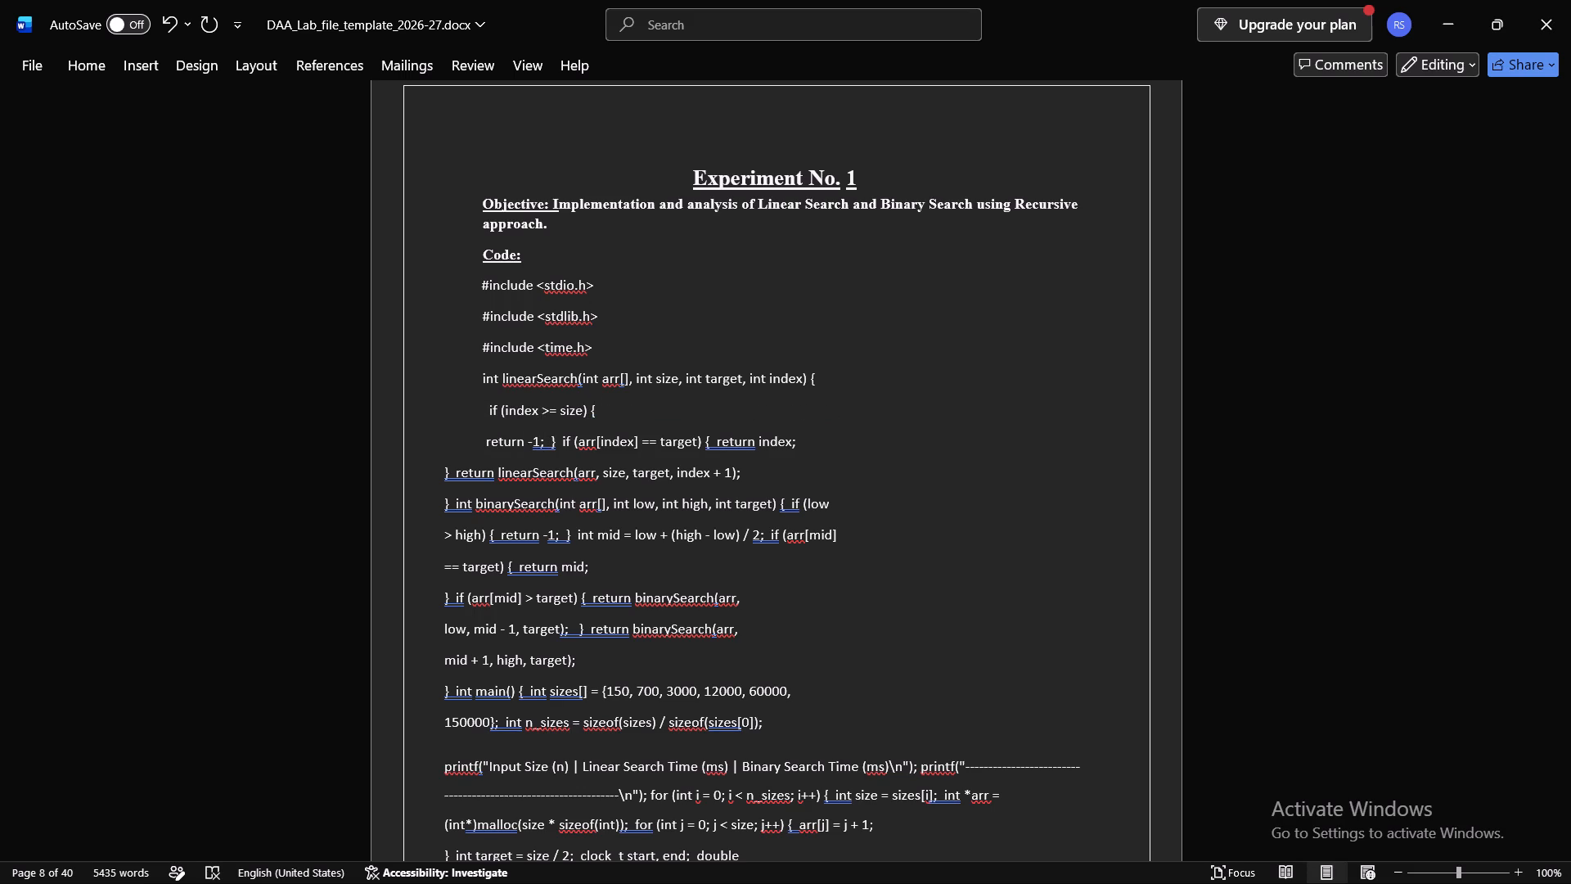
{"action": "key", "text": "Right"}
{"action": "key", "text": "Return"}
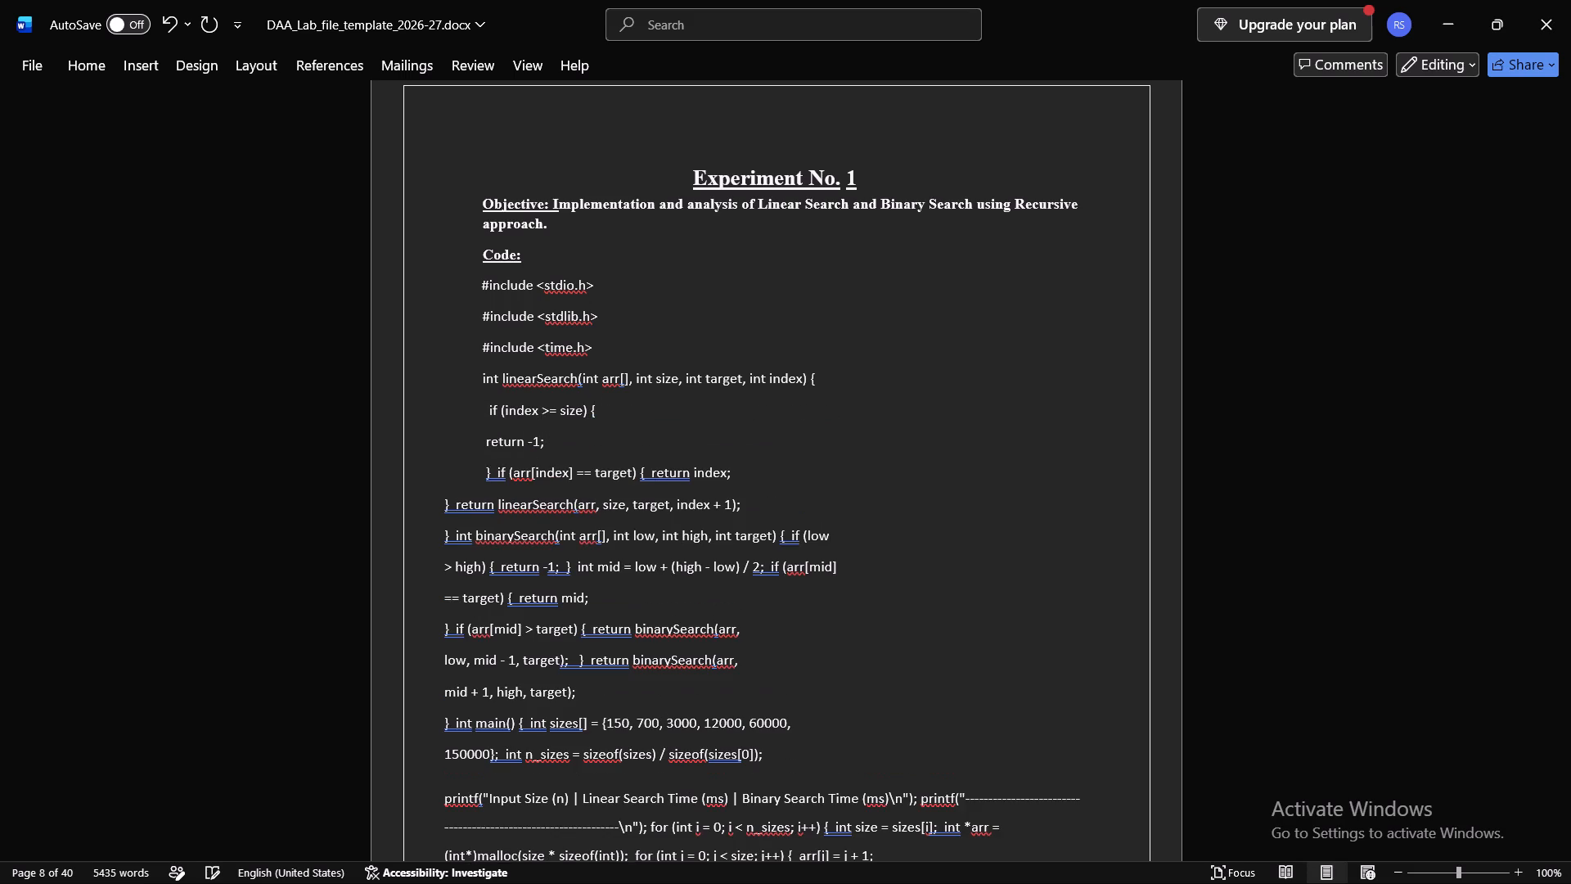
Break the line after if (arr[index] == target) { so that return index; starts on a new line.
{"action": "key", "text": "Right"}
{"action": "key", "text": "Right"}
{"action": "key", "text": "Right"}
{"action": "key", "text": "Right"}
{"action": "key", "text": "Right"}
{"action": "key", "text": "Right"}
{"action": "key", "text": "Right"}
{"action": "key", "text": "Right"}
{"action": "key", "text": "Right"}
{"action": "key", "text": "Right"}
{"action": "key", "text": "Right"}
{"action": "key", "text": "Right"}
{"action": "key", "text": "Right"}
{"action": "key", "text": "Right"}
{"action": "key", "text": "Right"}
{"action": "key", "text": "Right"}
{"action": "key", "text": "Right"}
{"action": "key", "text": "Right"}
{"action": "key", "text": "Right"}
{"action": "key", "text": "Right"}
{"action": "key", "text": "Right"}
{"action": "key", "text": "Right"}
{"action": "key", "text": "Right"}
{"action": "key", "text": "Right"}
{"action": "key", "text": "Right"}
{"action": "key", "text": "Right"}
{"action": "key", "text": "Right"}
{"action": "key", "text": "Right"}
{"action": "key", "text": "Right"}
{"action": "key", "text": "Right"}
{"action": "key", "text": "Right"}
{"action": "key", "text": "Right"}
{"action": "key", "text": "Return"}
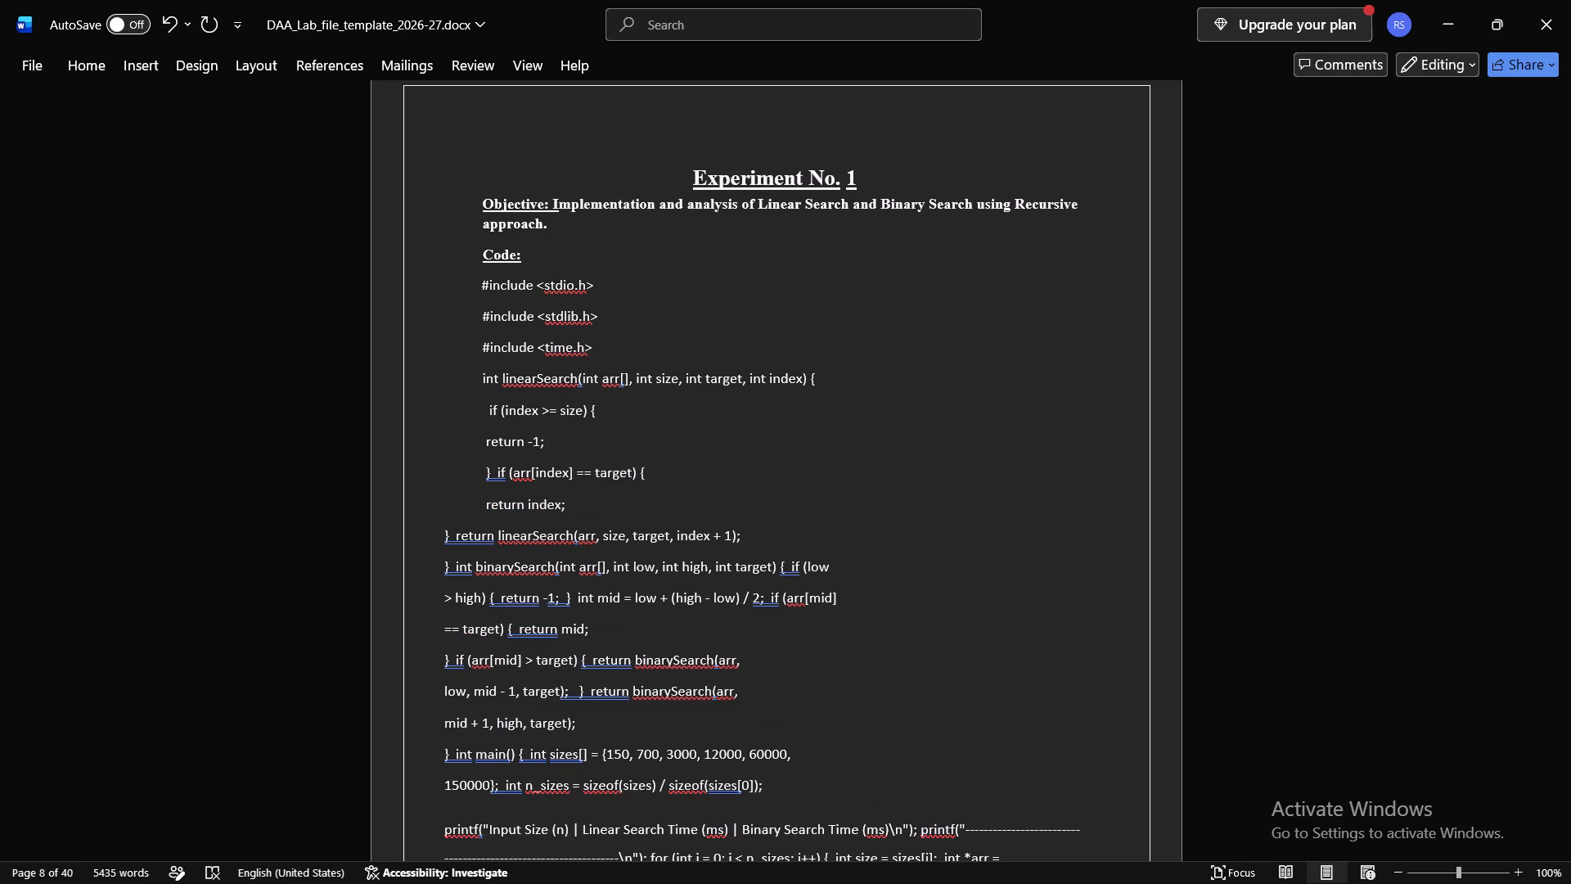
Place return linearSearch(arr, size, target, index + 1); on its own line below the closing brace.
{"action": "left_click", "coordinate": [455, 538], "text": "ctrl"}
{"action": "key", "text": "Return"}
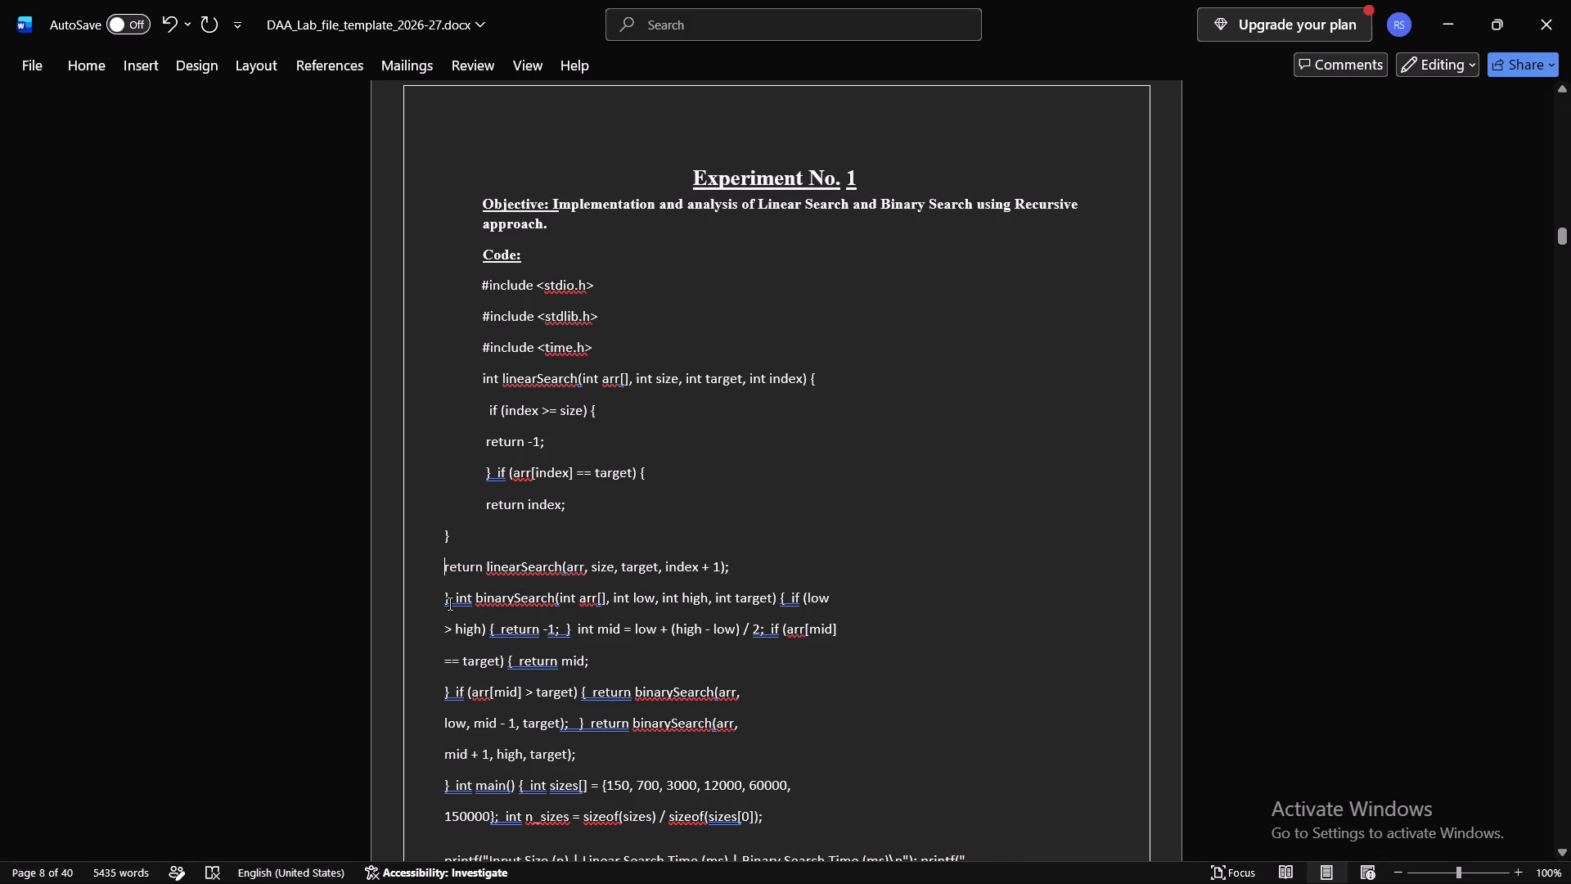
Review the remaining Experiment No. 1 code and results and the sorting code that follows for layout.
{"action": "scroll", "coordinate": [596, 630], "scroll_direction": "down", "scroll_amount": 1, "text": "ctrl"}
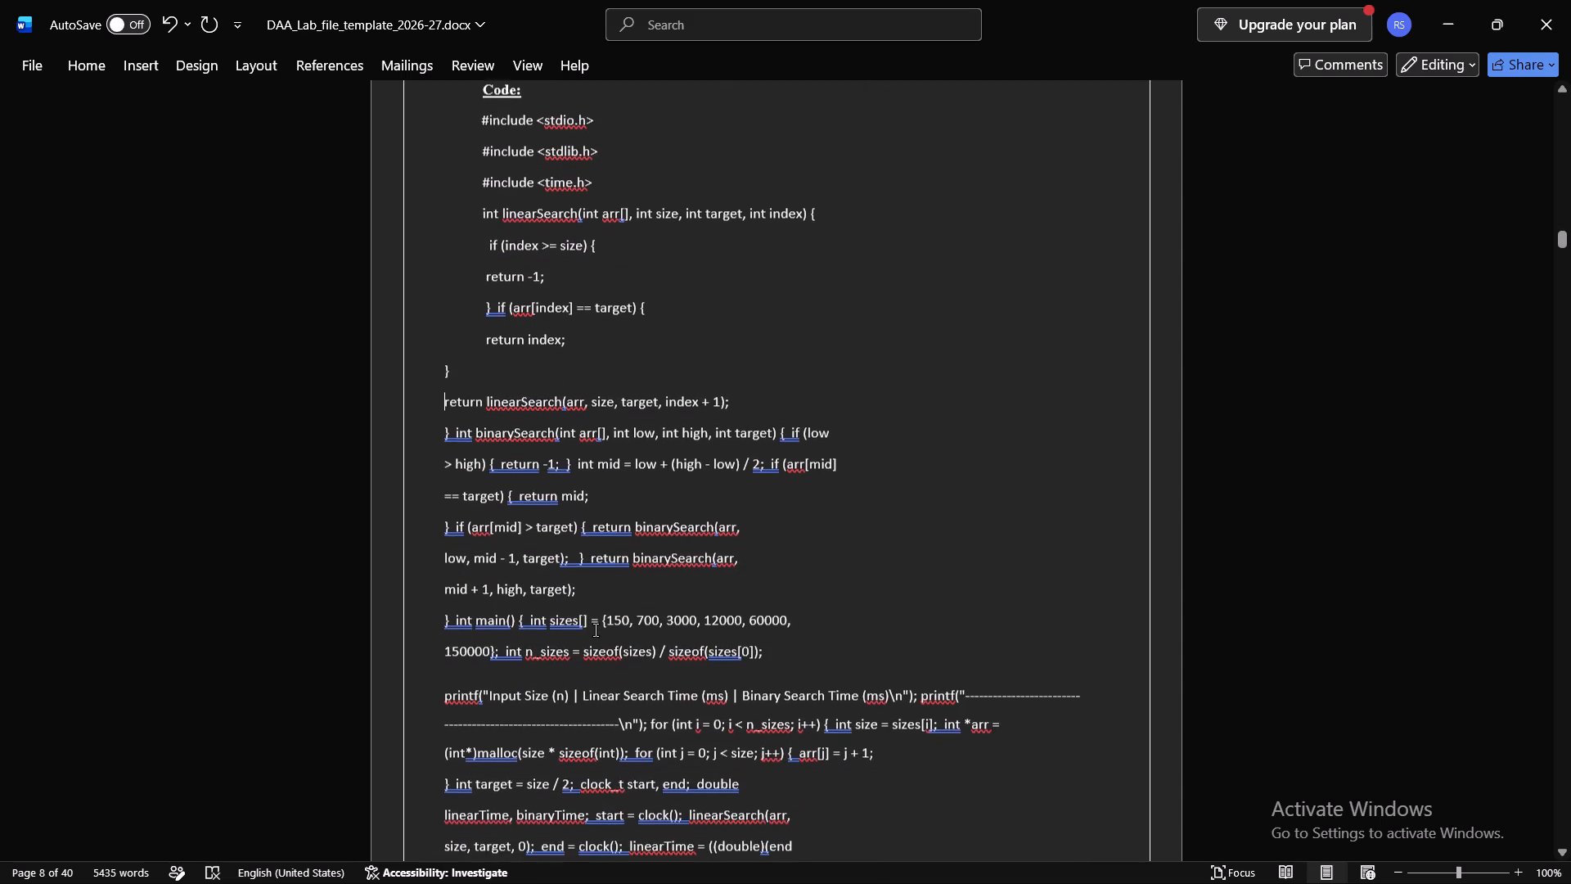
{"action": "scroll", "coordinate": [596, 630], "scroll_direction": "down", "scroll_amount": 3, "text": "ctrl"}
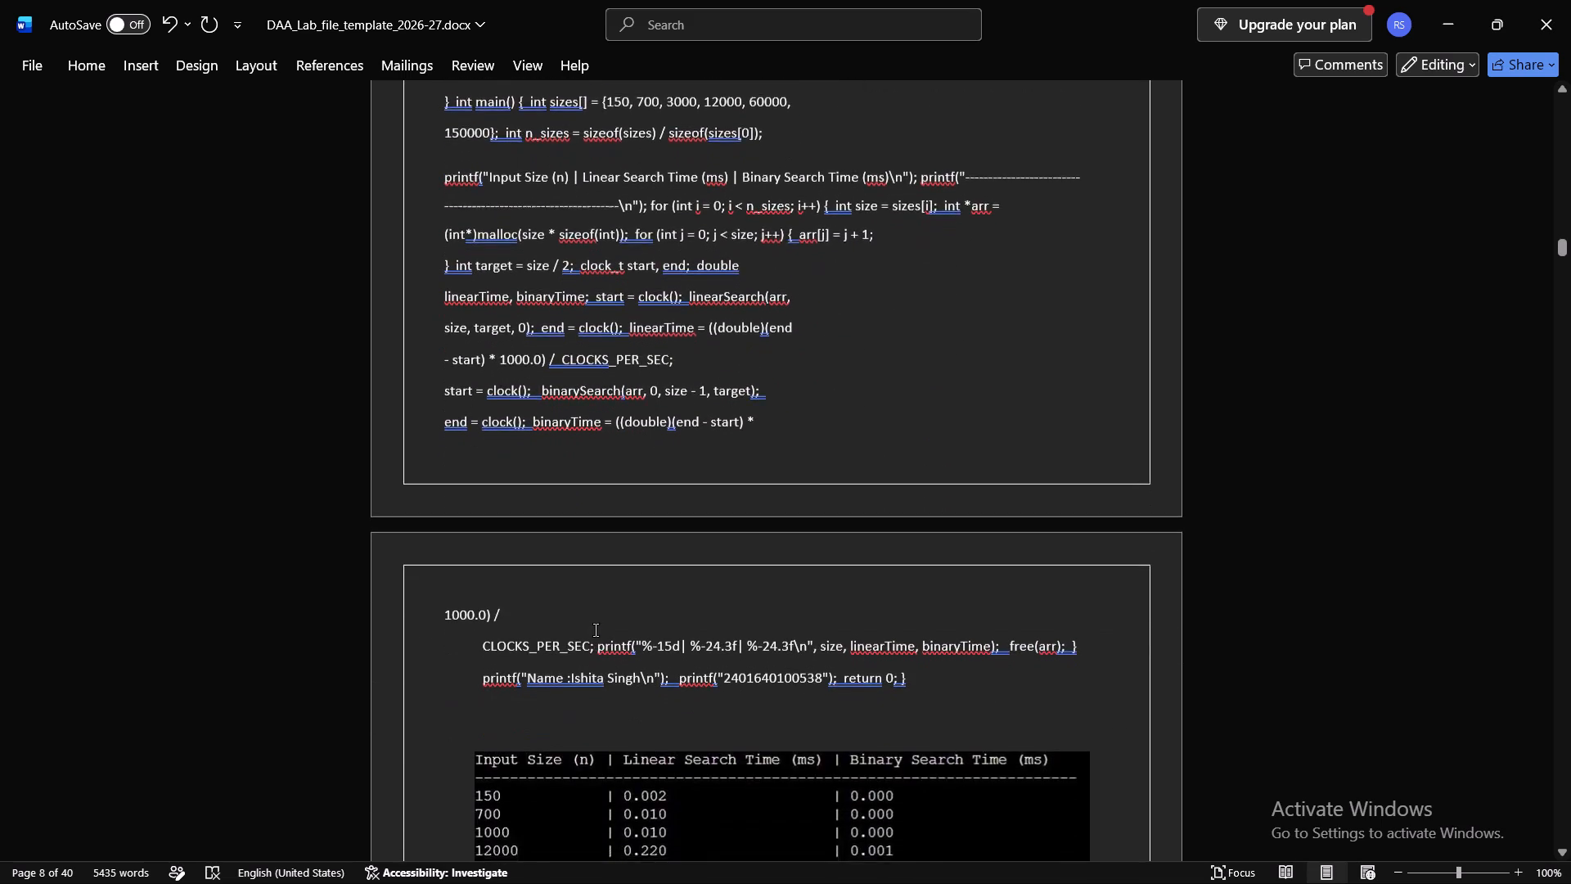
{"action": "scroll", "coordinate": [596, 630], "scroll_direction": "down", "scroll_amount": 4, "text": "ctrl"}
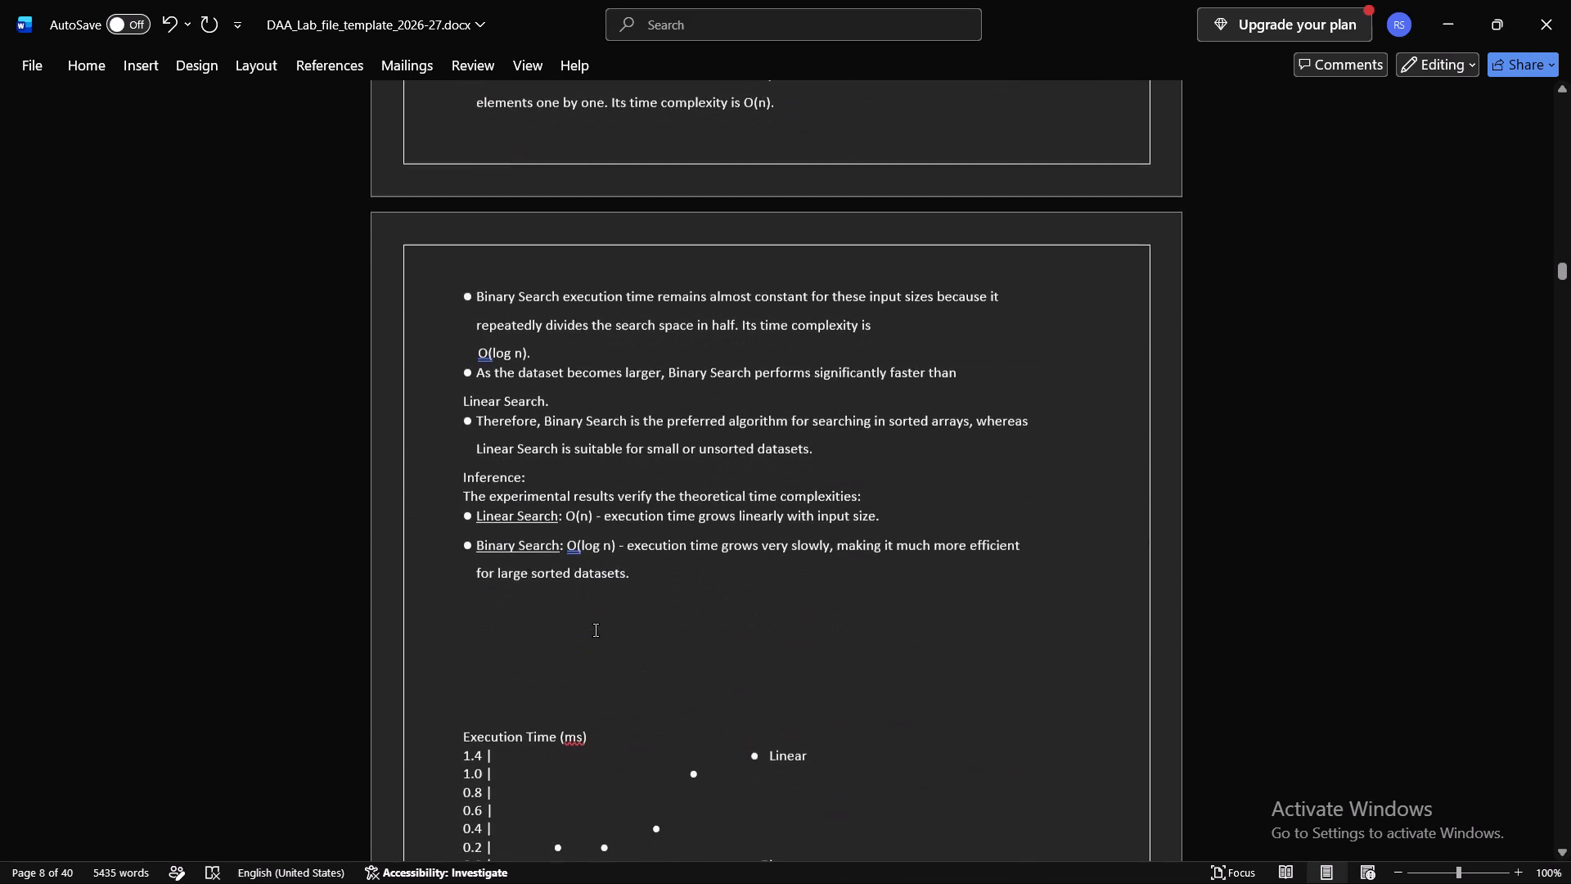
{"action": "scroll", "coordinate": [596, 630], "scroll_direction": "down", "scroll_amount": 2, "text": "ctrl"}
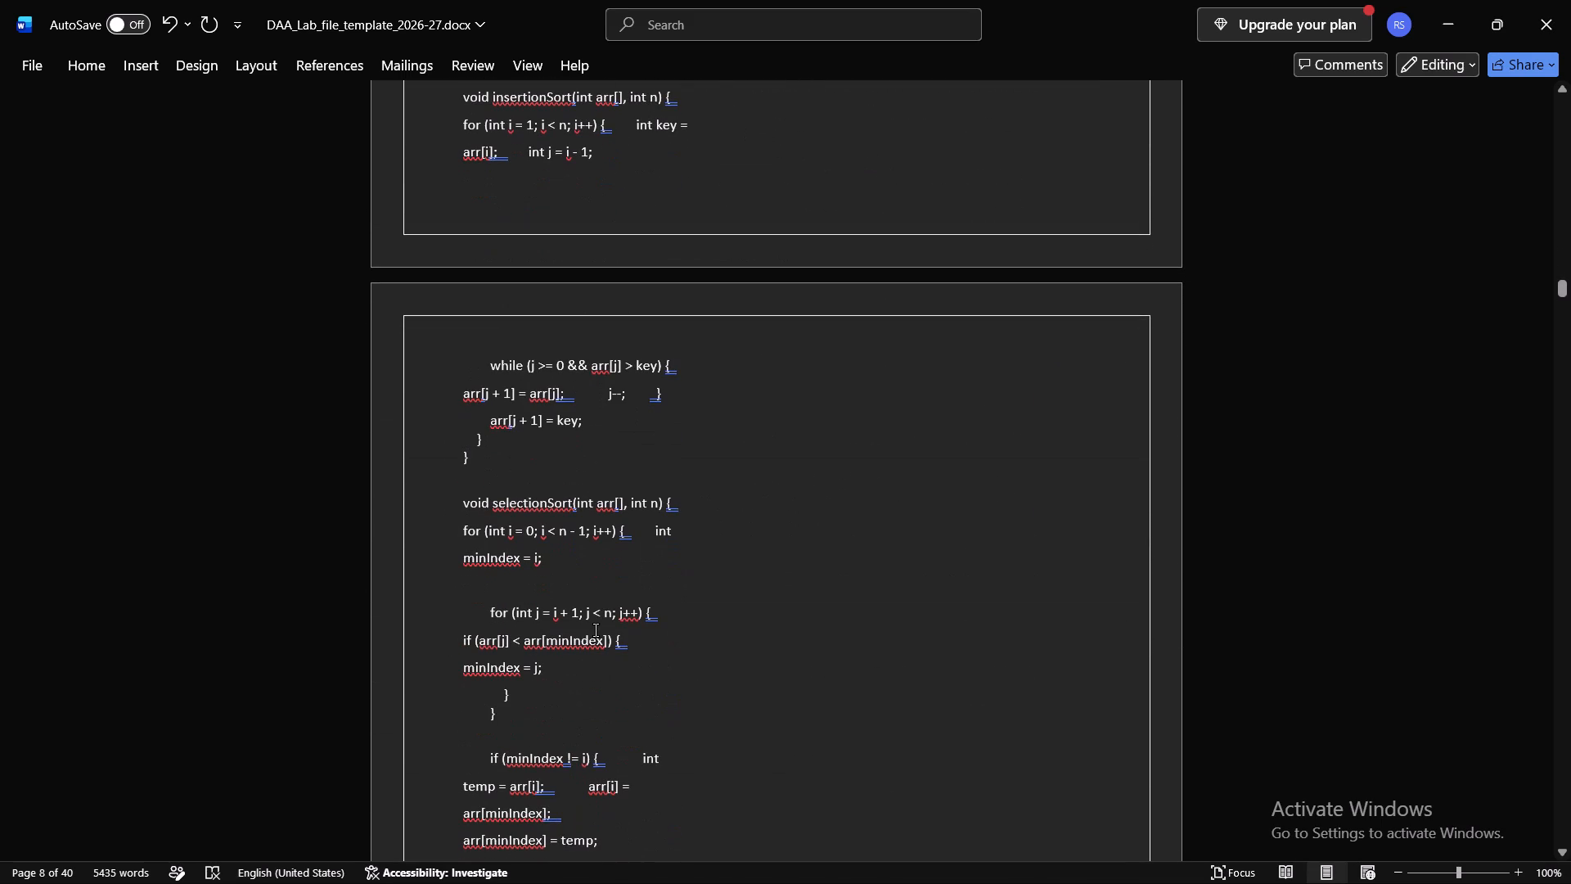
{"action": "scroll", "coordinate": [596, 630], "scroll_direction": "down", "scroll_amount": 4, "text": "ctrl"}
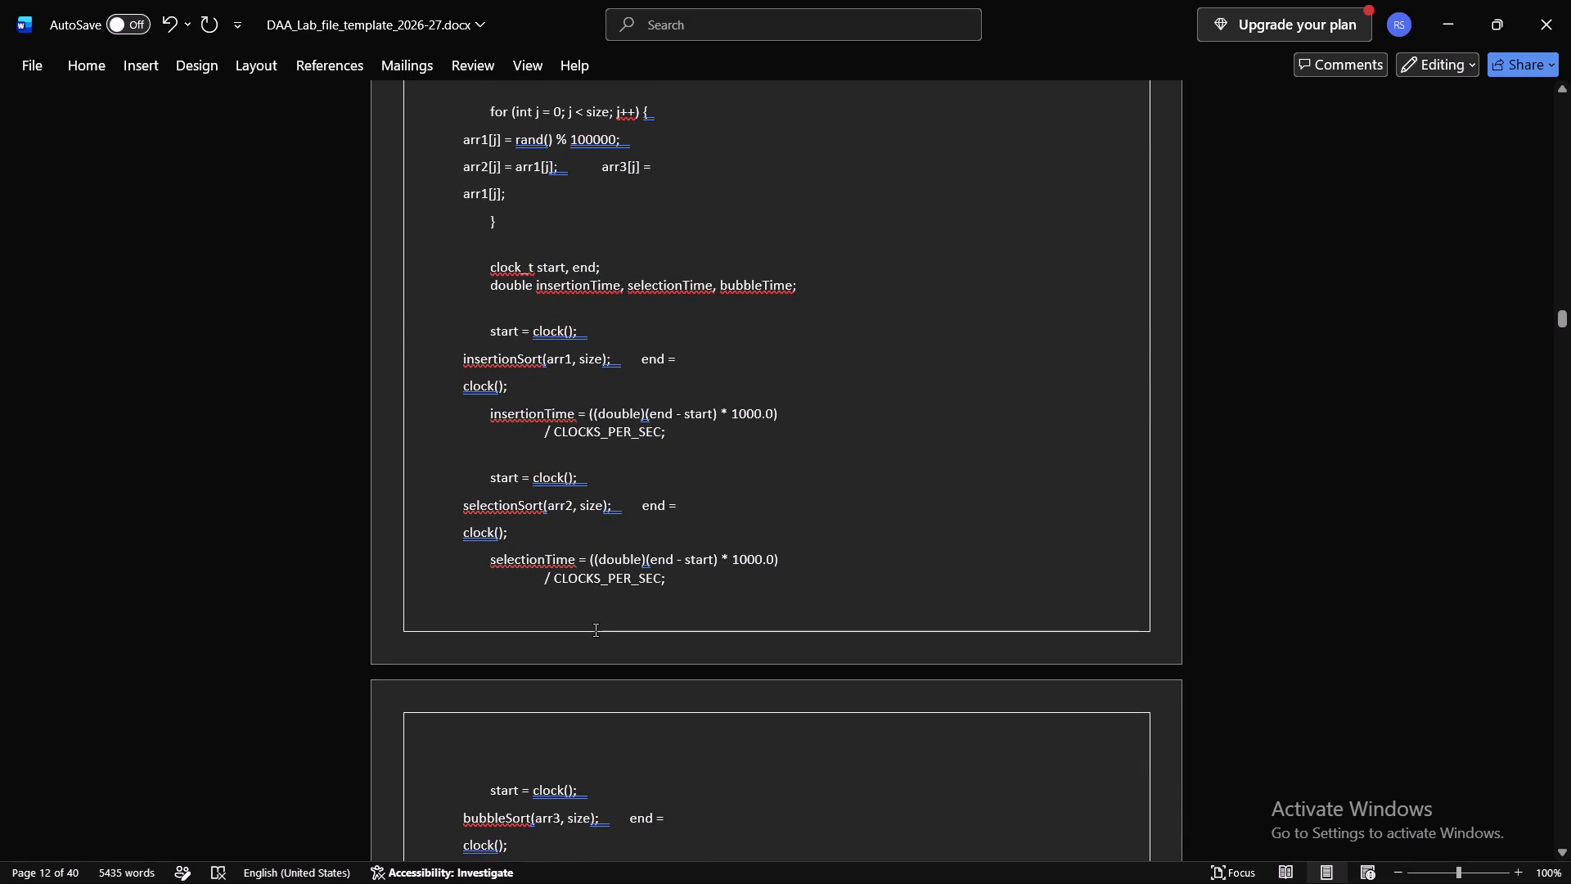
Review the rest of the sorting code, output and graphs, and the Experiment No. 3 code for broken lines.
{"action": "scroll", "coordinate": [596, 630], "scroll_direction": "down", "scroll_amount": 1, "text": "ctrl"}
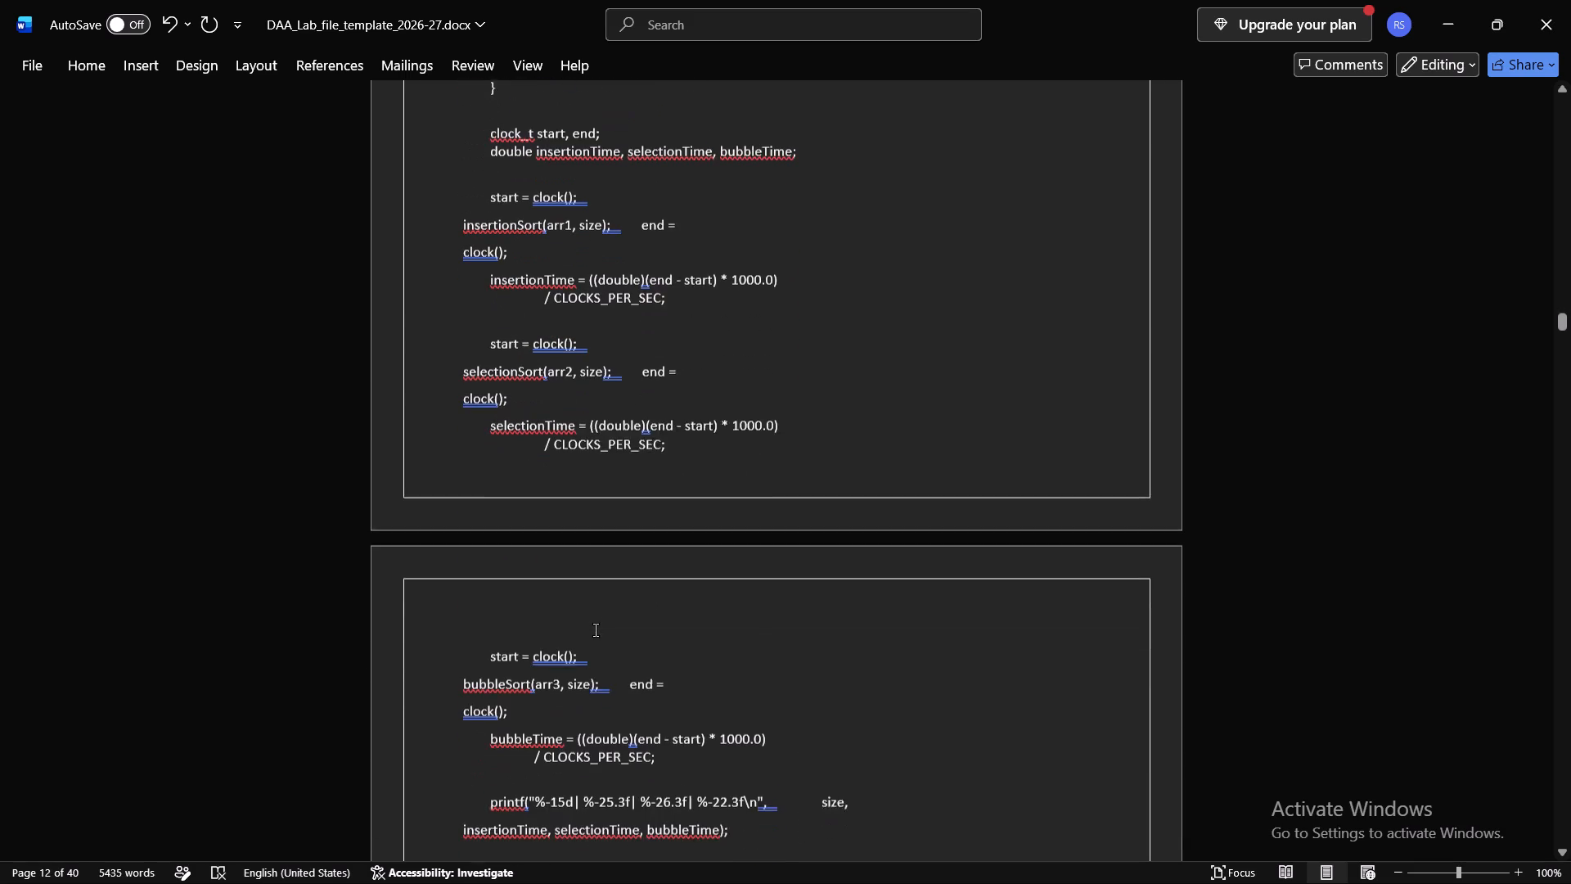
{"action": "scroll", "coordinate": [596, 630], "scroll_direction": "down", "scroll_amount": 1, "text": "ctrl"}
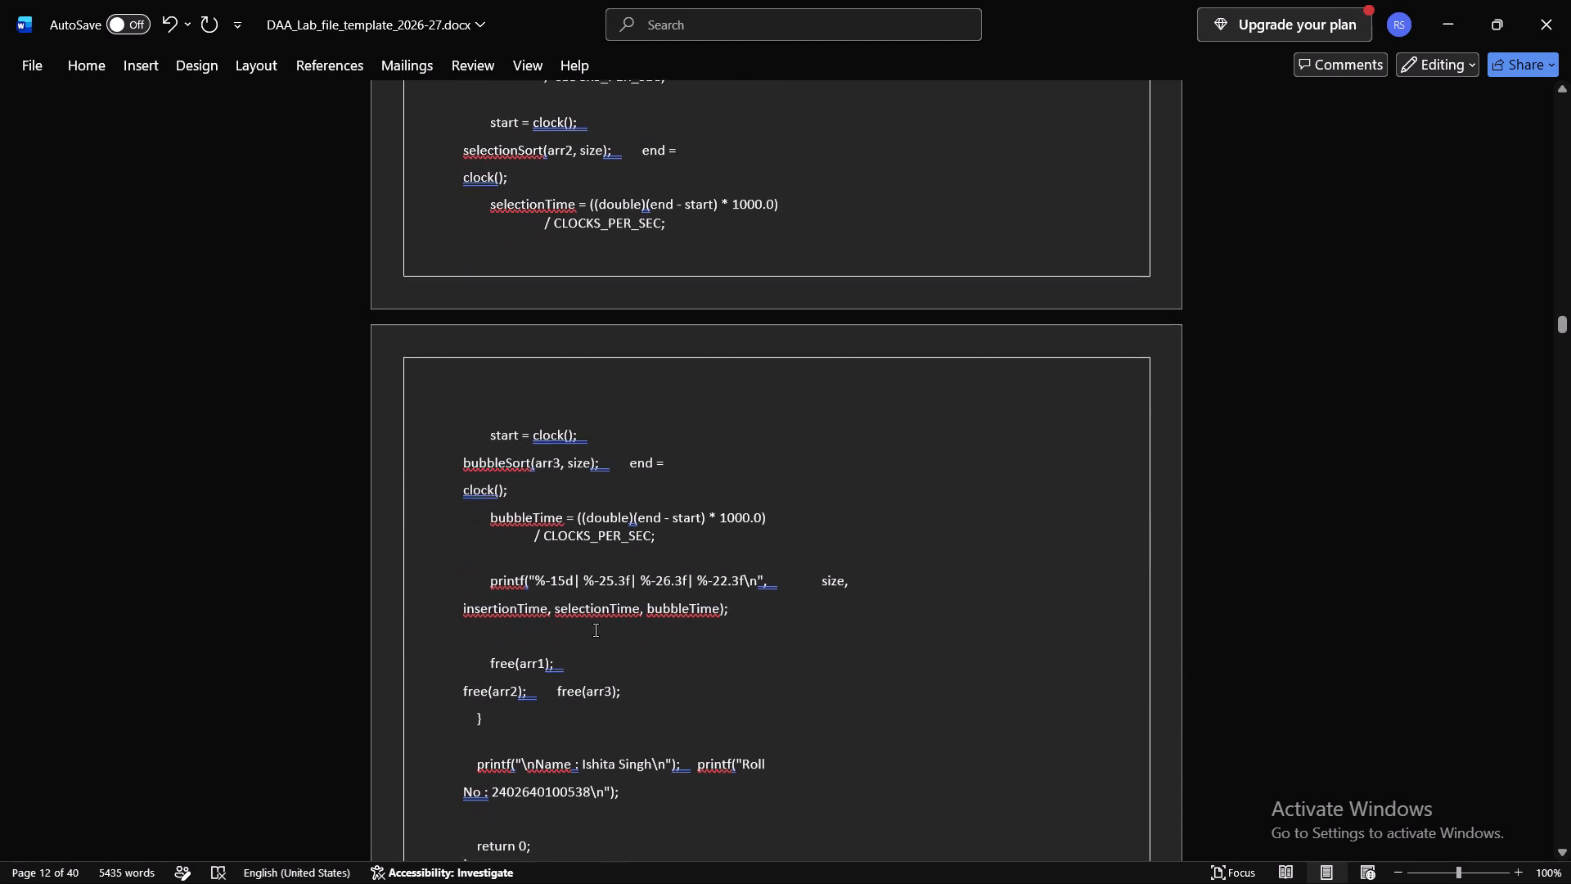
{"action": "scroll", "coordinate": [596, 630], "scroll_direction": "down", "scroll_amount": 1, "text": "ctrl"}
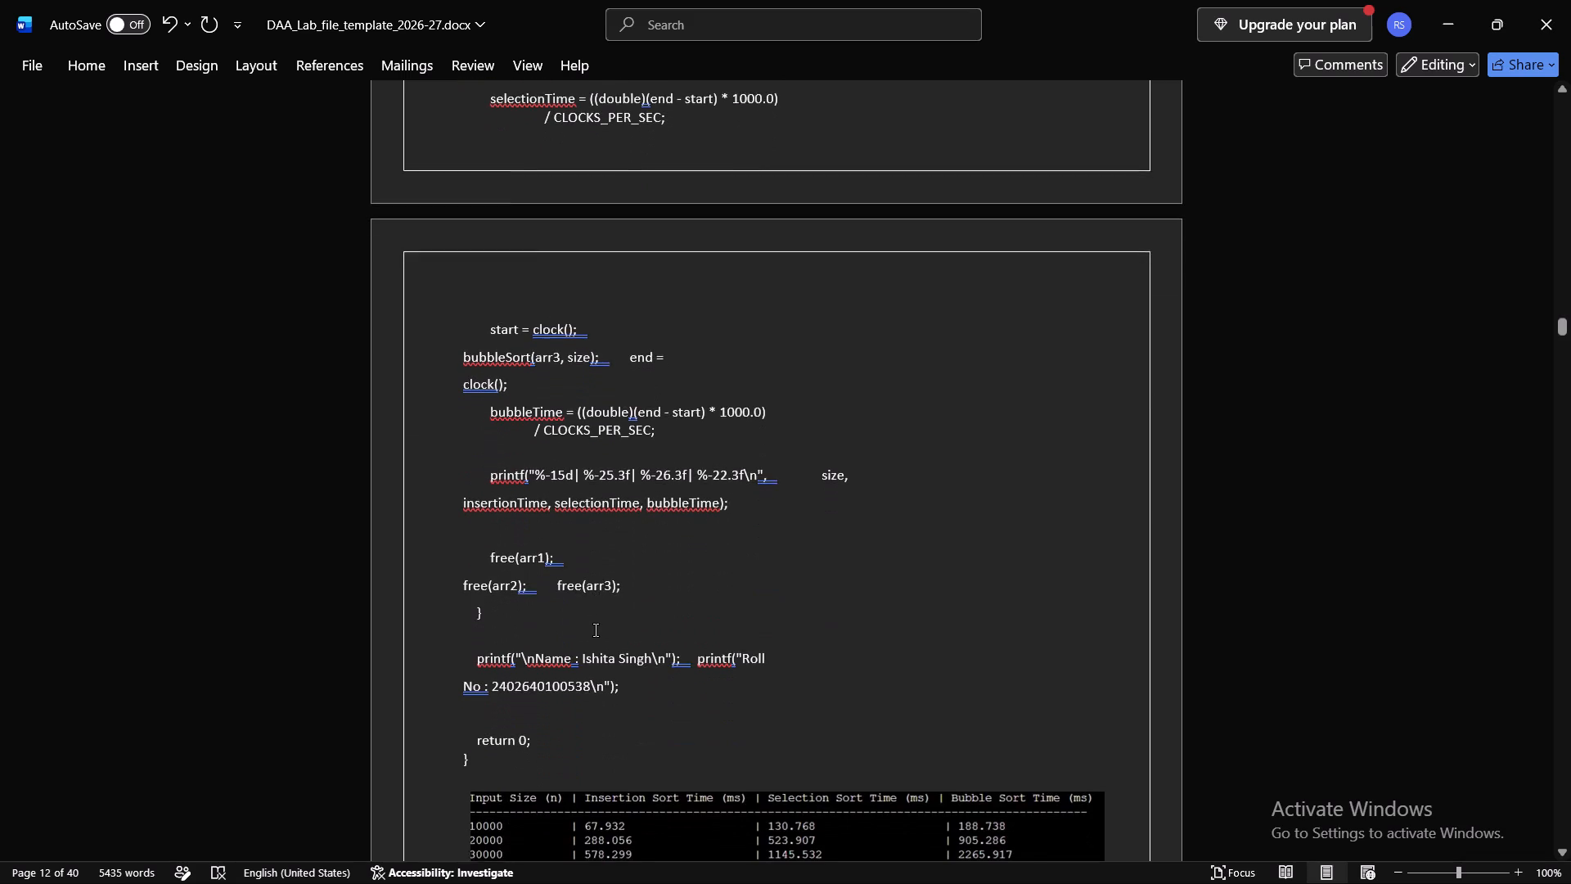
{"action": "scroll", "coordinate": [596, 630], "scroll_direction": "down", "scroll_amount": 2, "text": "ctrl"}
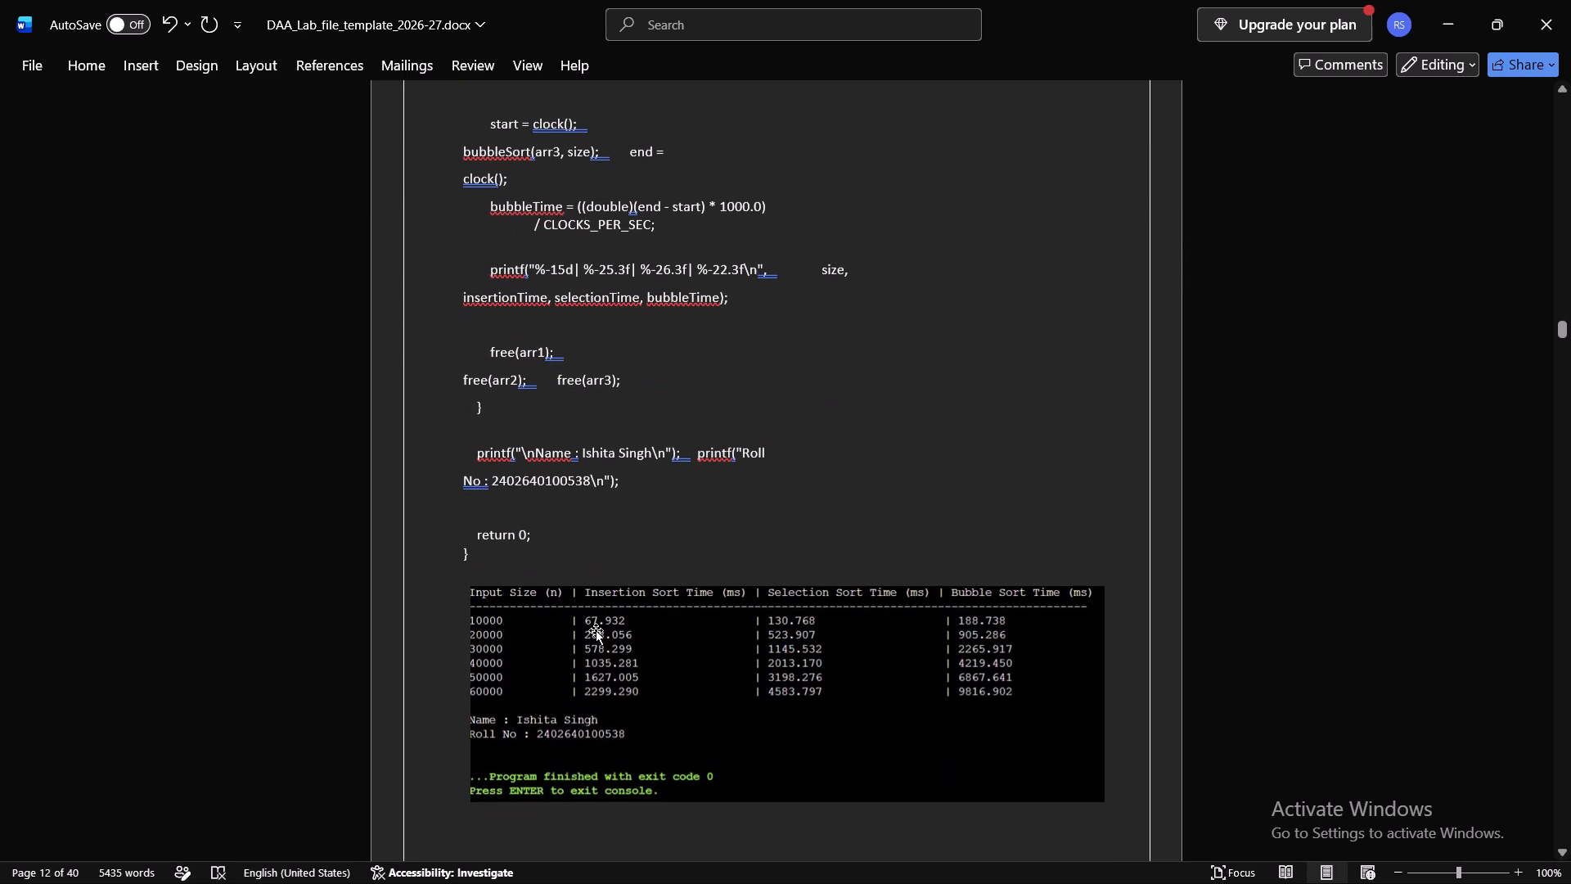
{"action": "scroll", "coordinate": [596, 630], "scroll_direction": "down", "scroll_amount": 2, "text": "ctrl"}
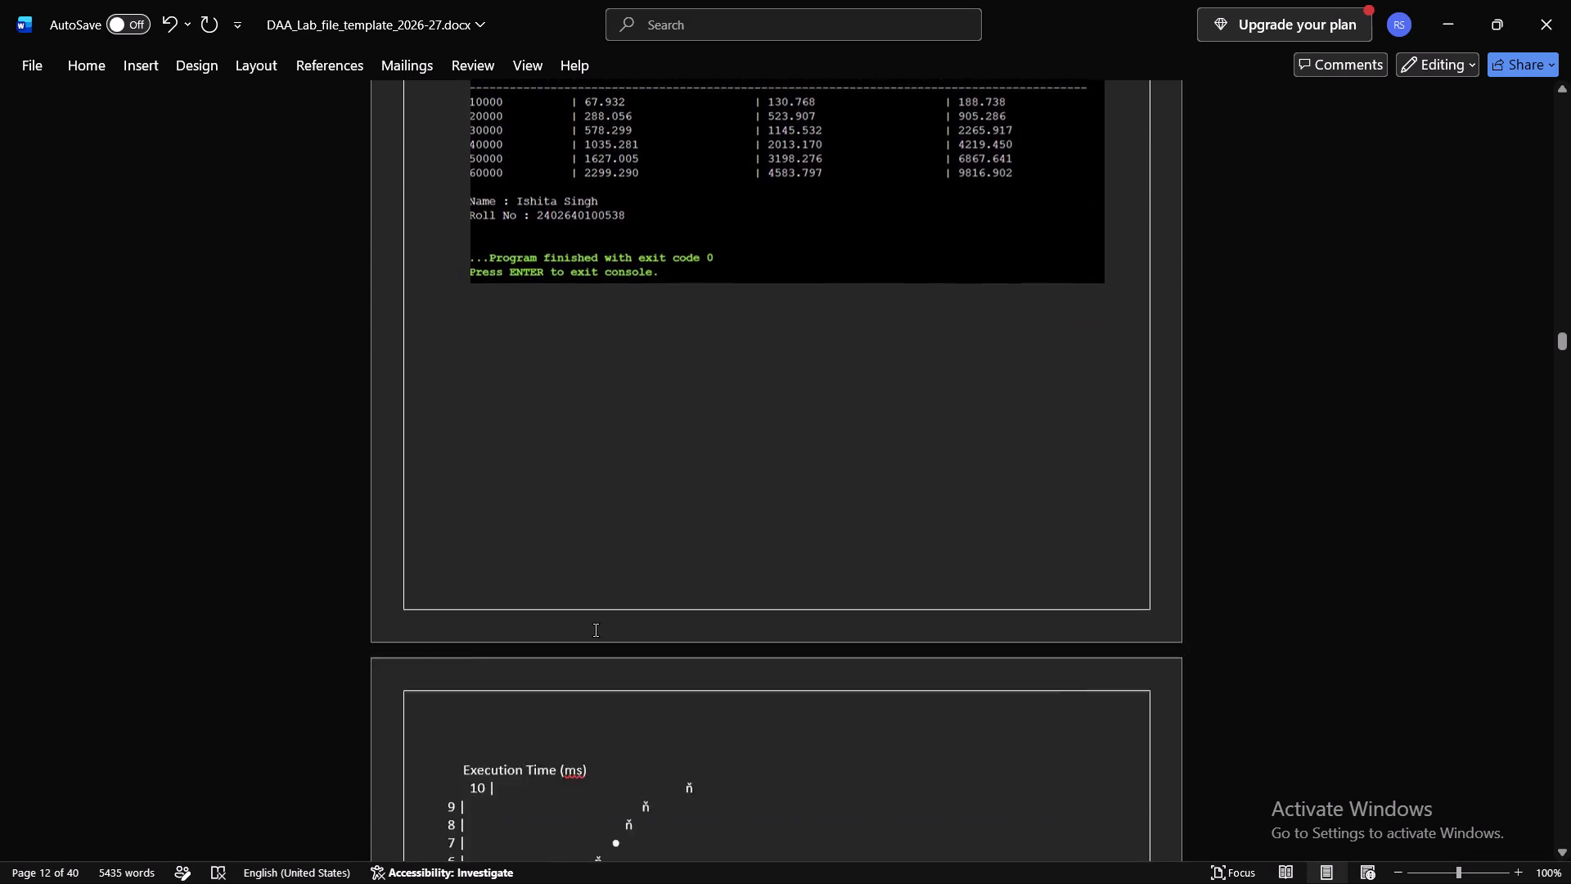
{"action": "scroll", "coordinate": [596, 630], "scroll_direction": "down", "scroll_amount": 3, "text": "ctrl"}
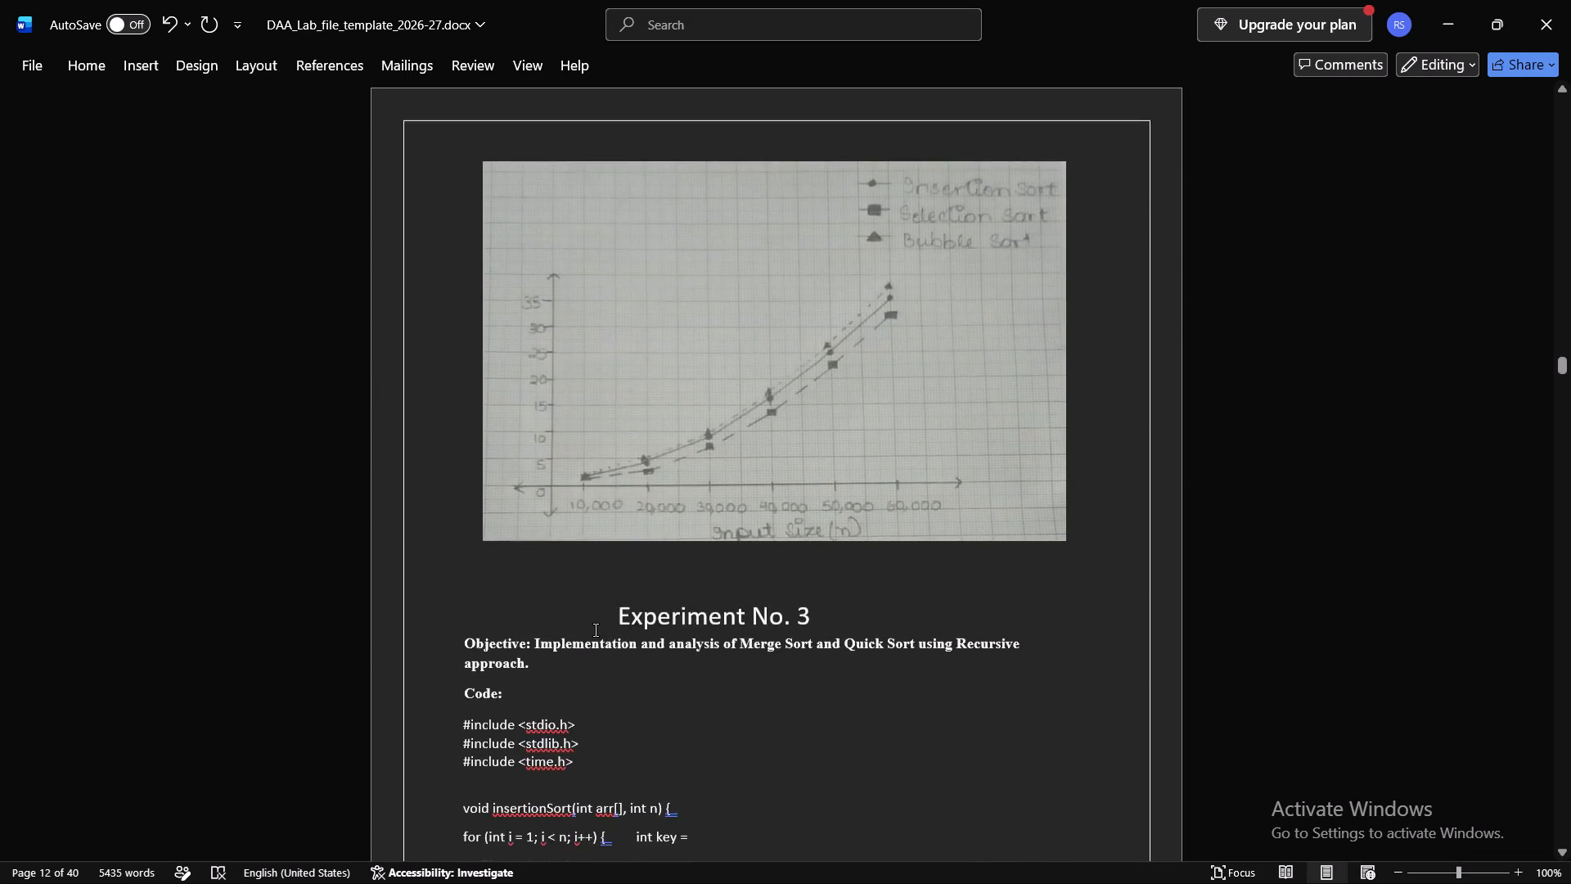
{"action": "scroll", "coordinate": [596, 630], "scroll_direction": "down", "scroll_amount": 3, "text": "ctrl"}
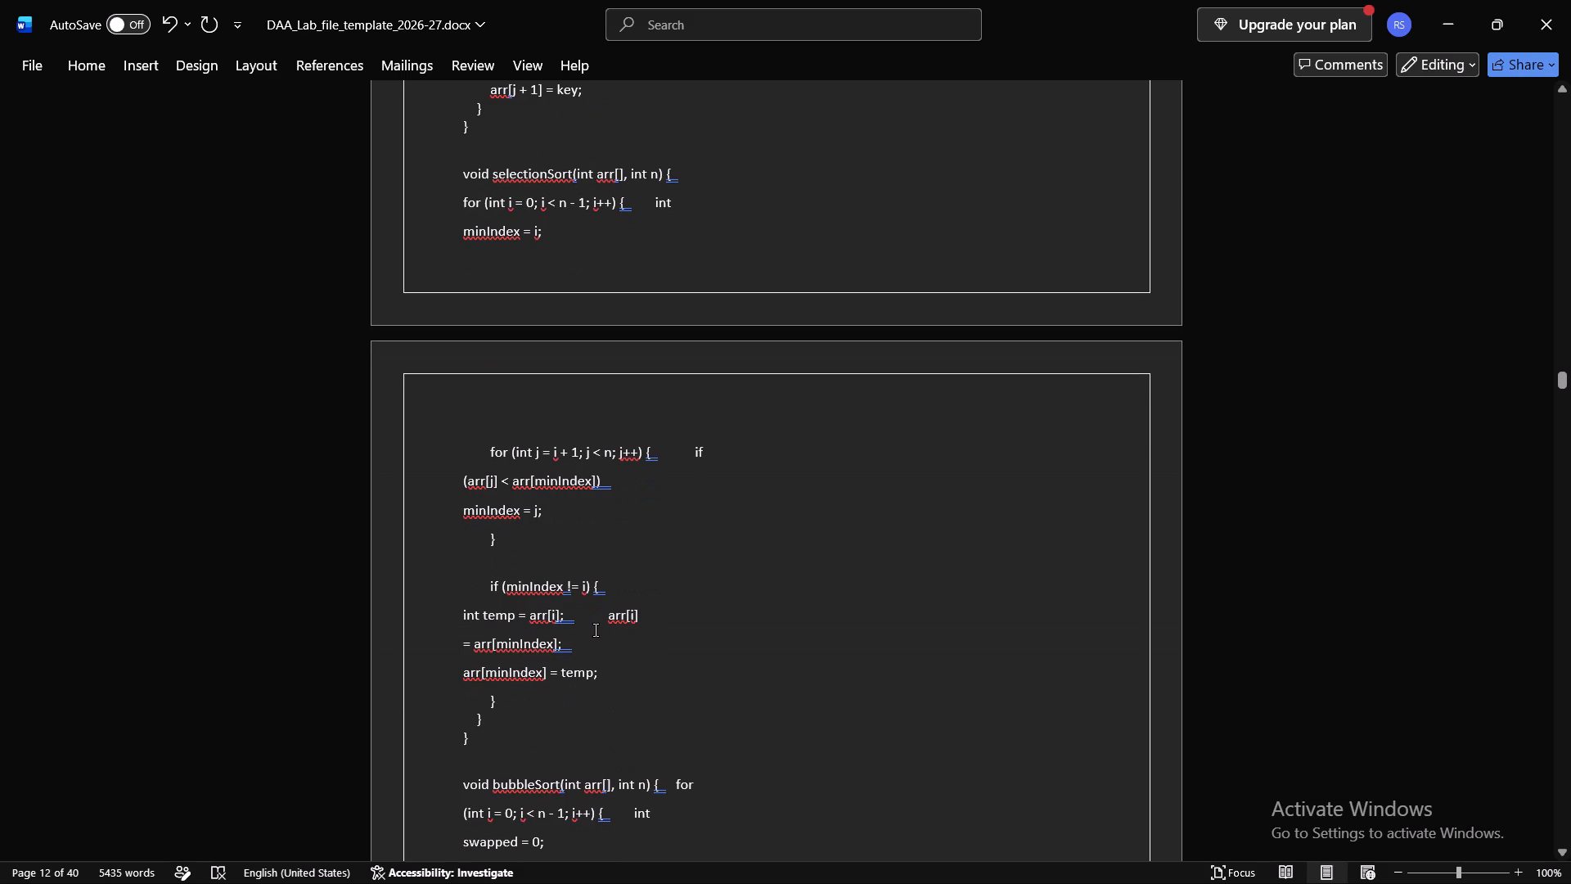
{"action": "scroll", "coordinate": [596, 630], "scroll_direction": "down", "scroll_amount": 3, "text": "ctrl"}
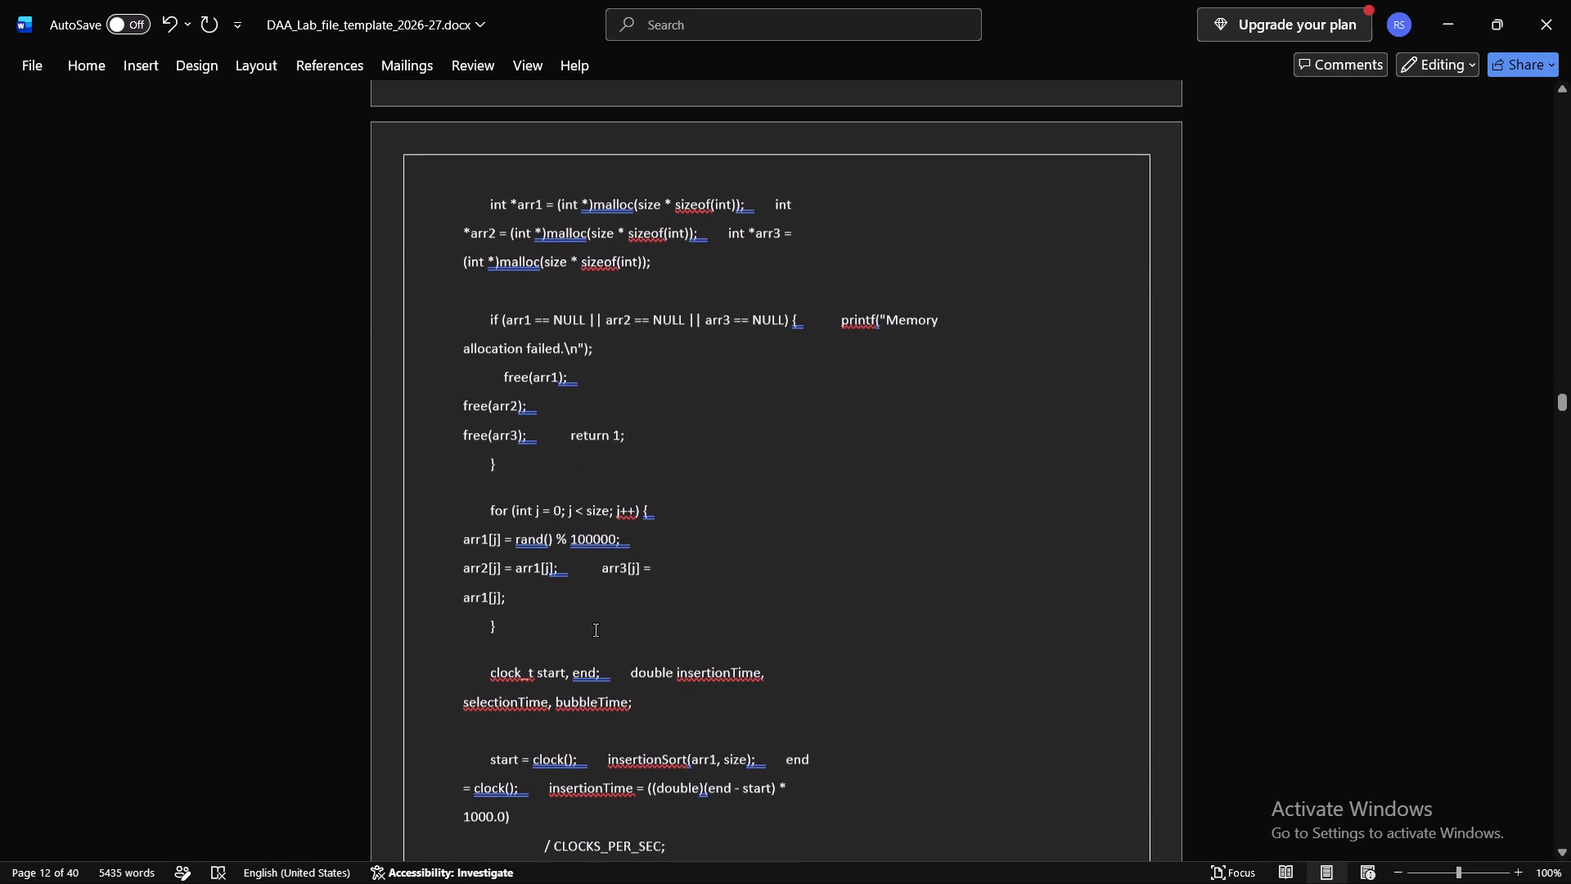
Break the line after the arr1, arr2, arr3 NULL check so that printf("Memory allocation failed.\n"); starts a new line.
{"action": "left_click", "coordinate": [839, 326], "text": "ctrl"}
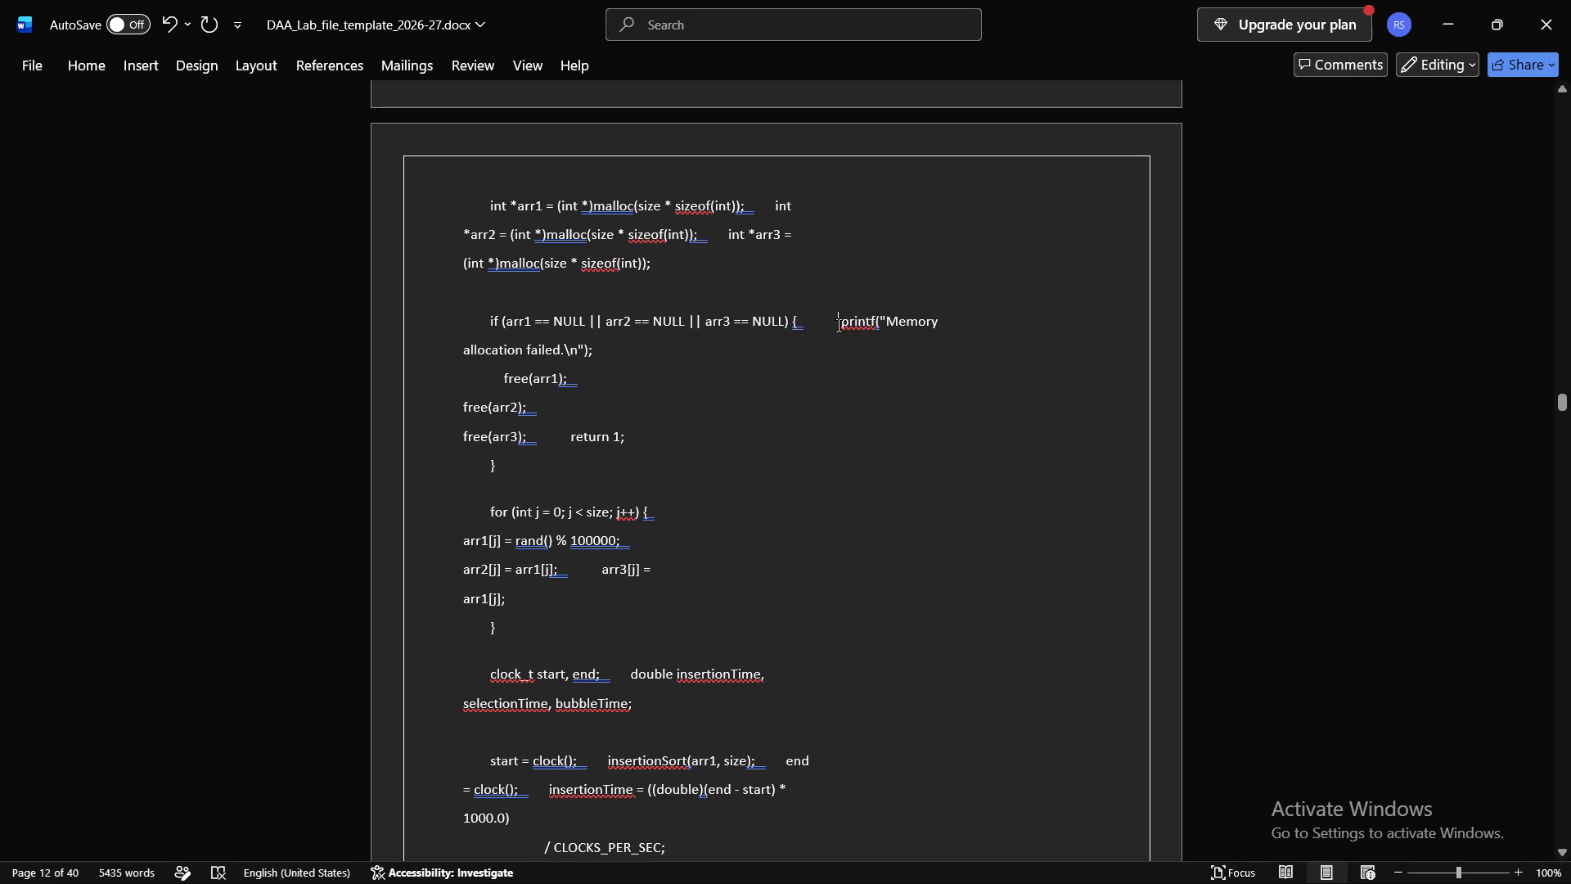
{"action": "key", "text": "Return"}
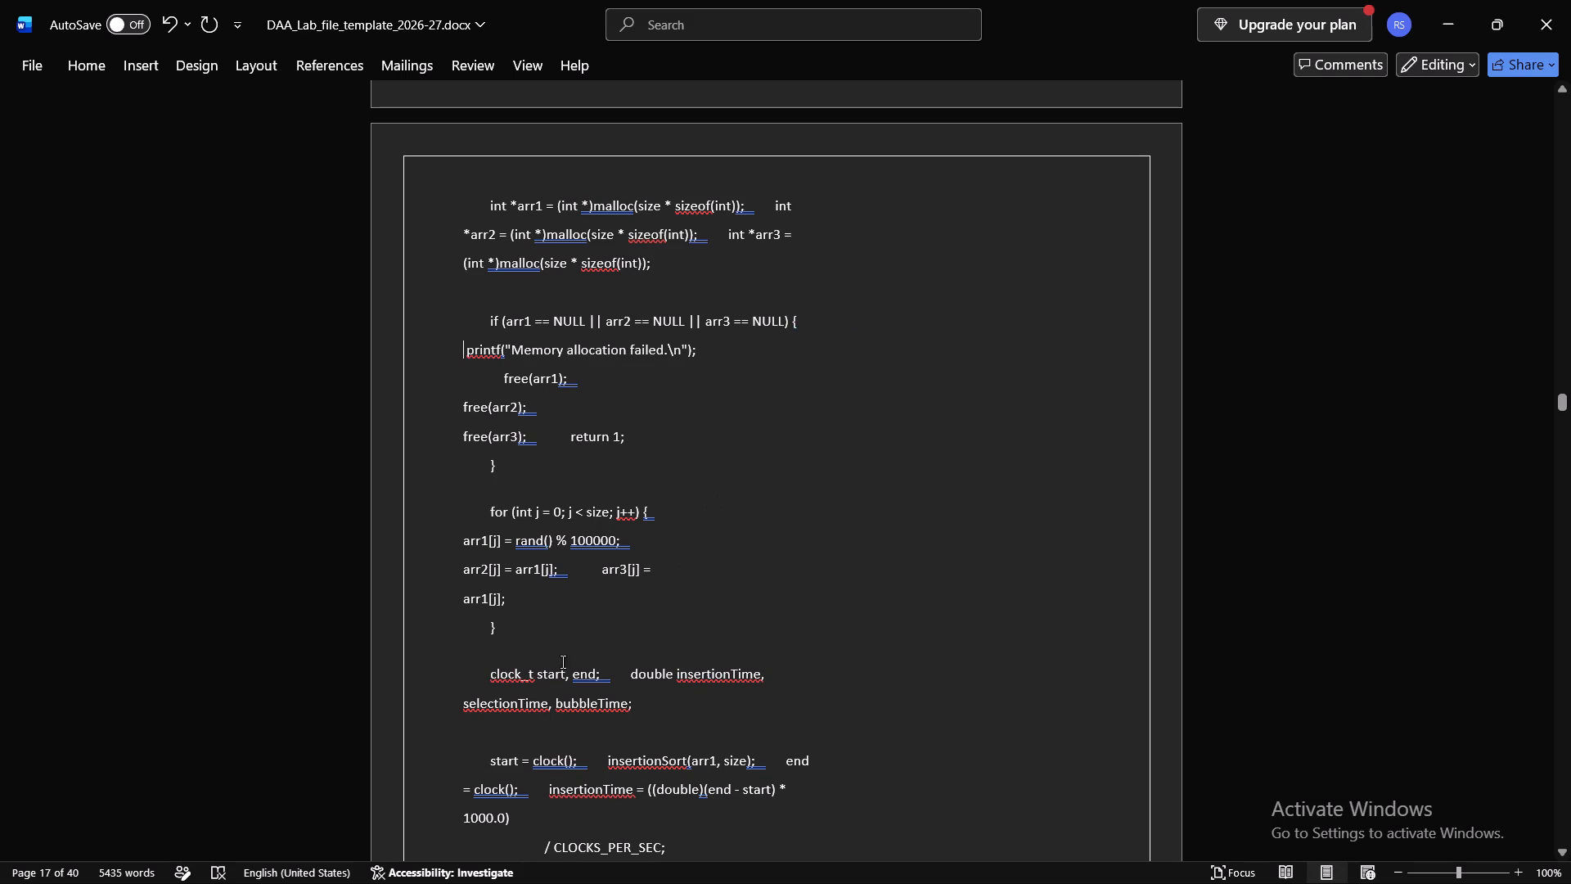
Save the lab file document under its current name.
{"action": "scroll", "coordinate": [601, 663], "scroll_direction": "down", "scroll_amount": 1, "text": "ctrl"}
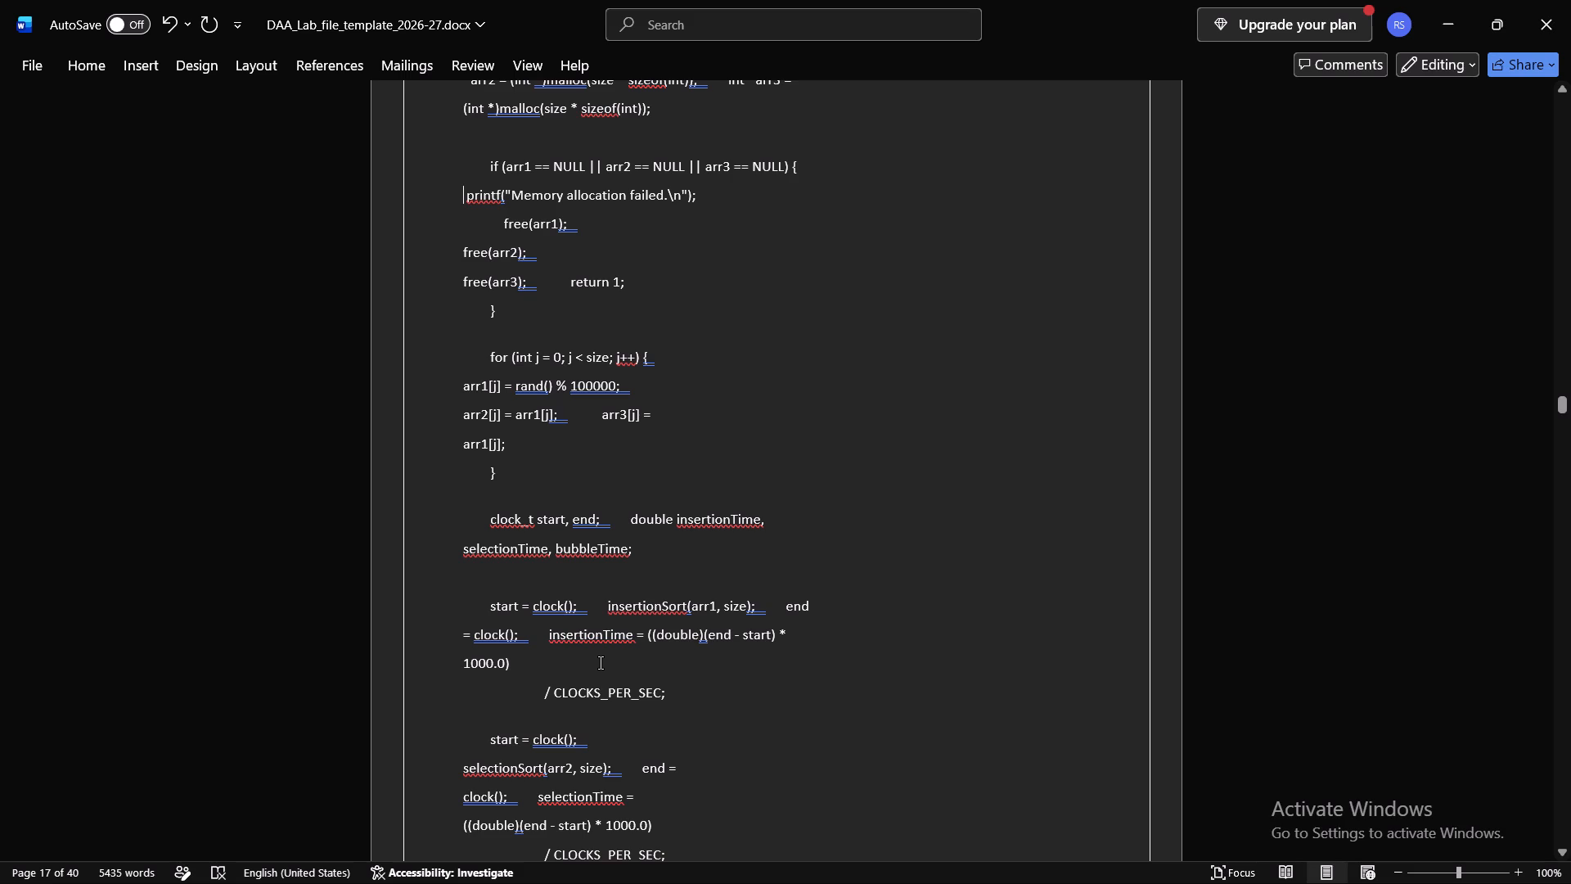
{"action": "scroll", "coordinate": [601, 663], "scroll_direction": "down", "scroll_amount": 1, "text": "ctrl"}
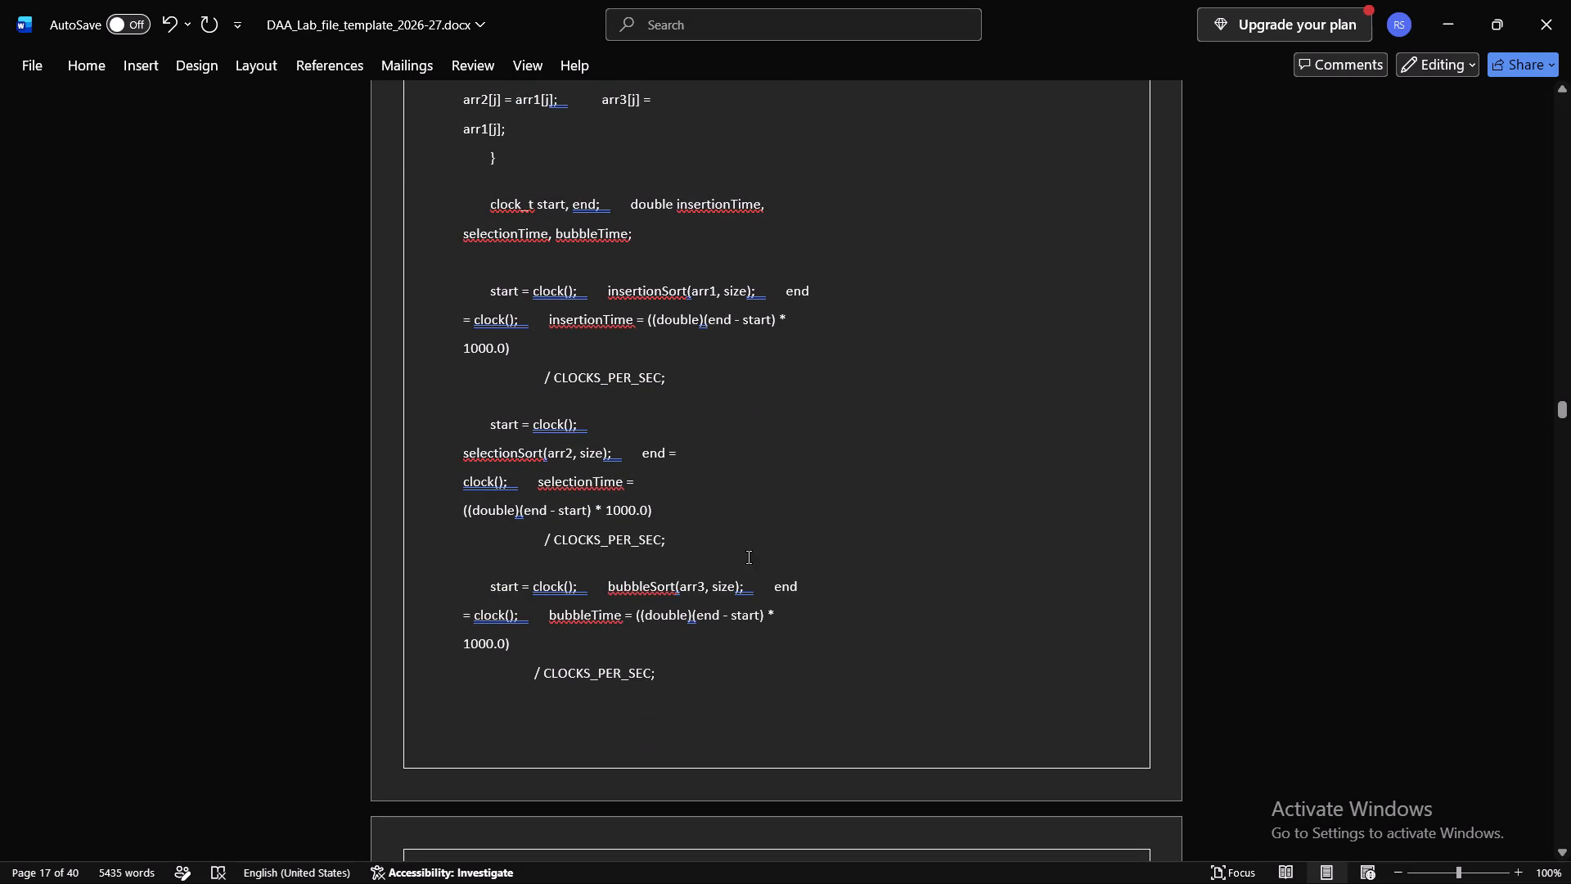
{"action": "left_click", "coordinate": [35, 52], "text": "ctrl"}
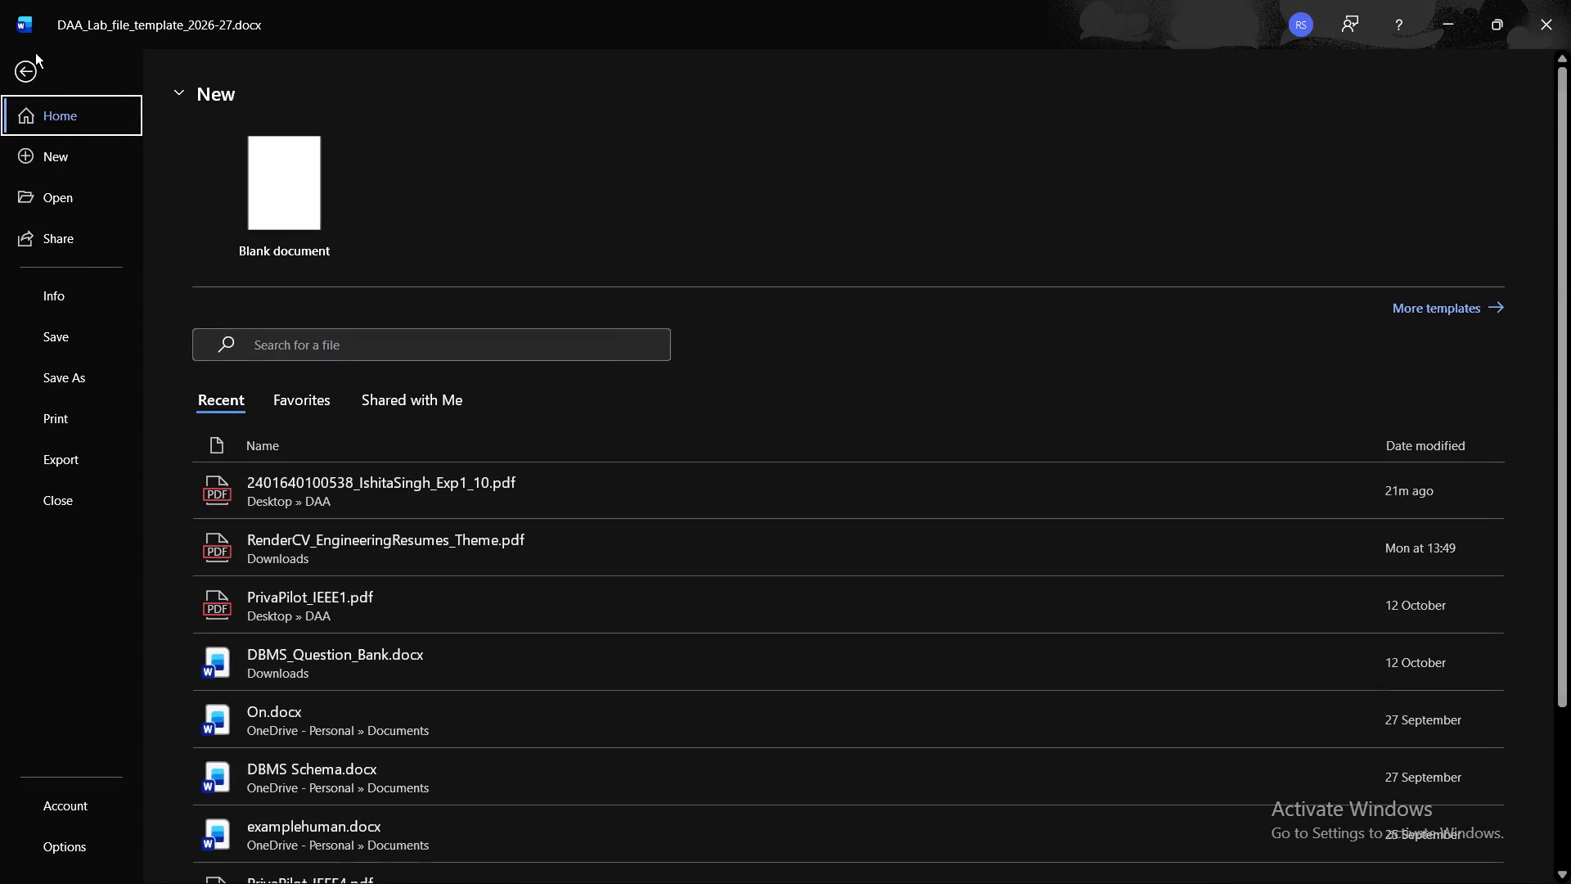
{"action": "left_click", "coordinate": [68, 369], "text": "ctrl"}
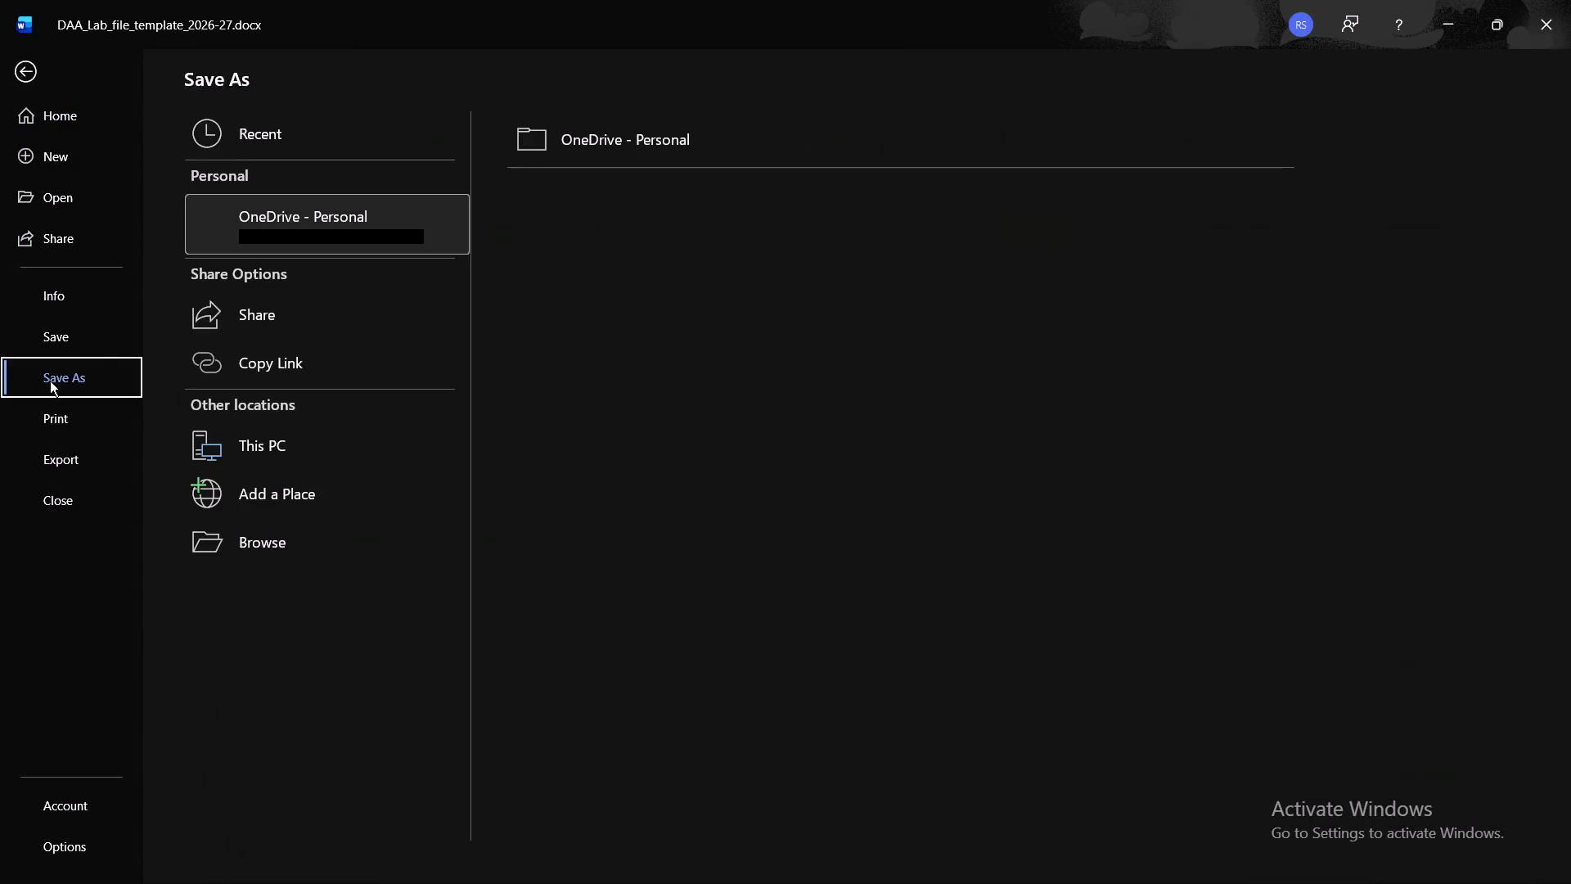
{"action": "left_click", "coordinate": [41, 337], "text": "ctrl"}
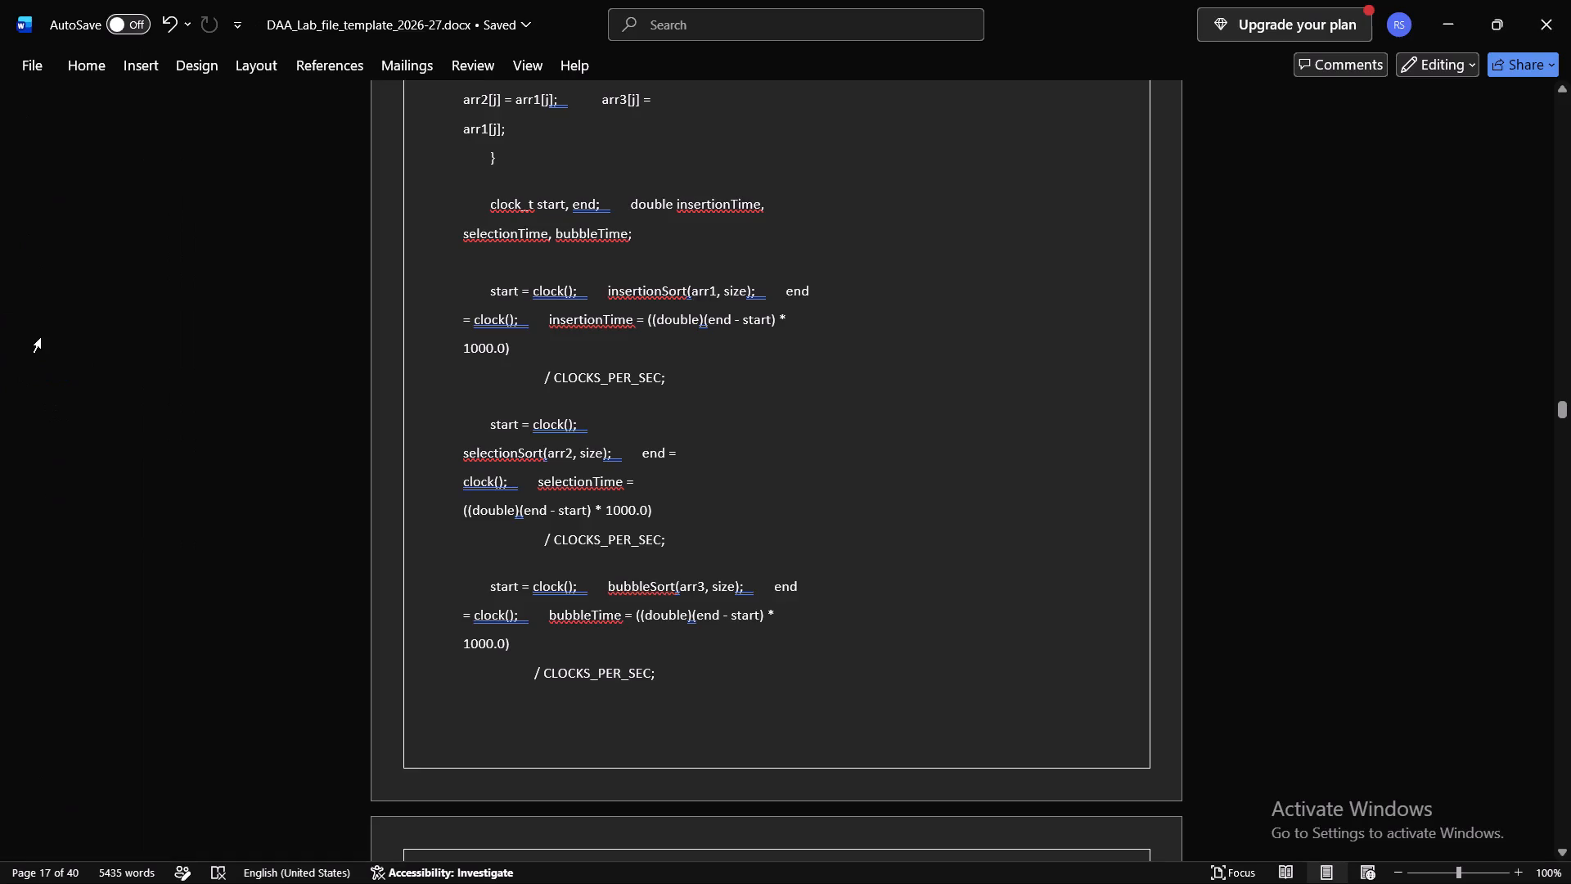
Save the document to the Downloads folder as DAA_Lab_file_template_2026-27.docx in Word Document format.
{"action": "left_click", "coordinate": [25, 65], "text": "ctrl"}
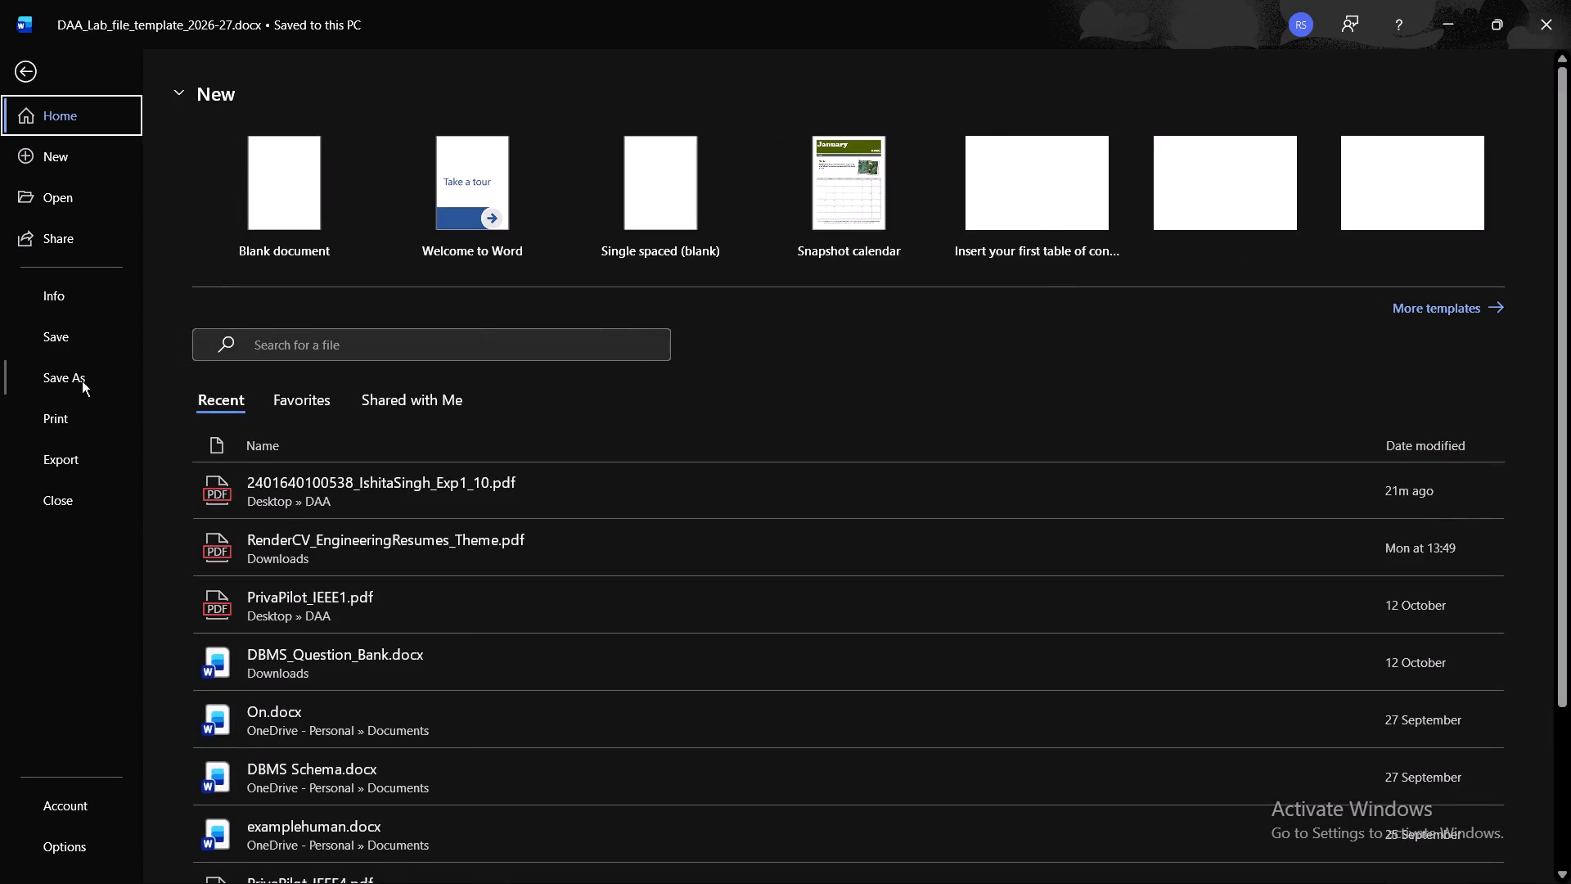
{"action": "left_click", "coordinate": [83, 377], "text": "ctrl"}
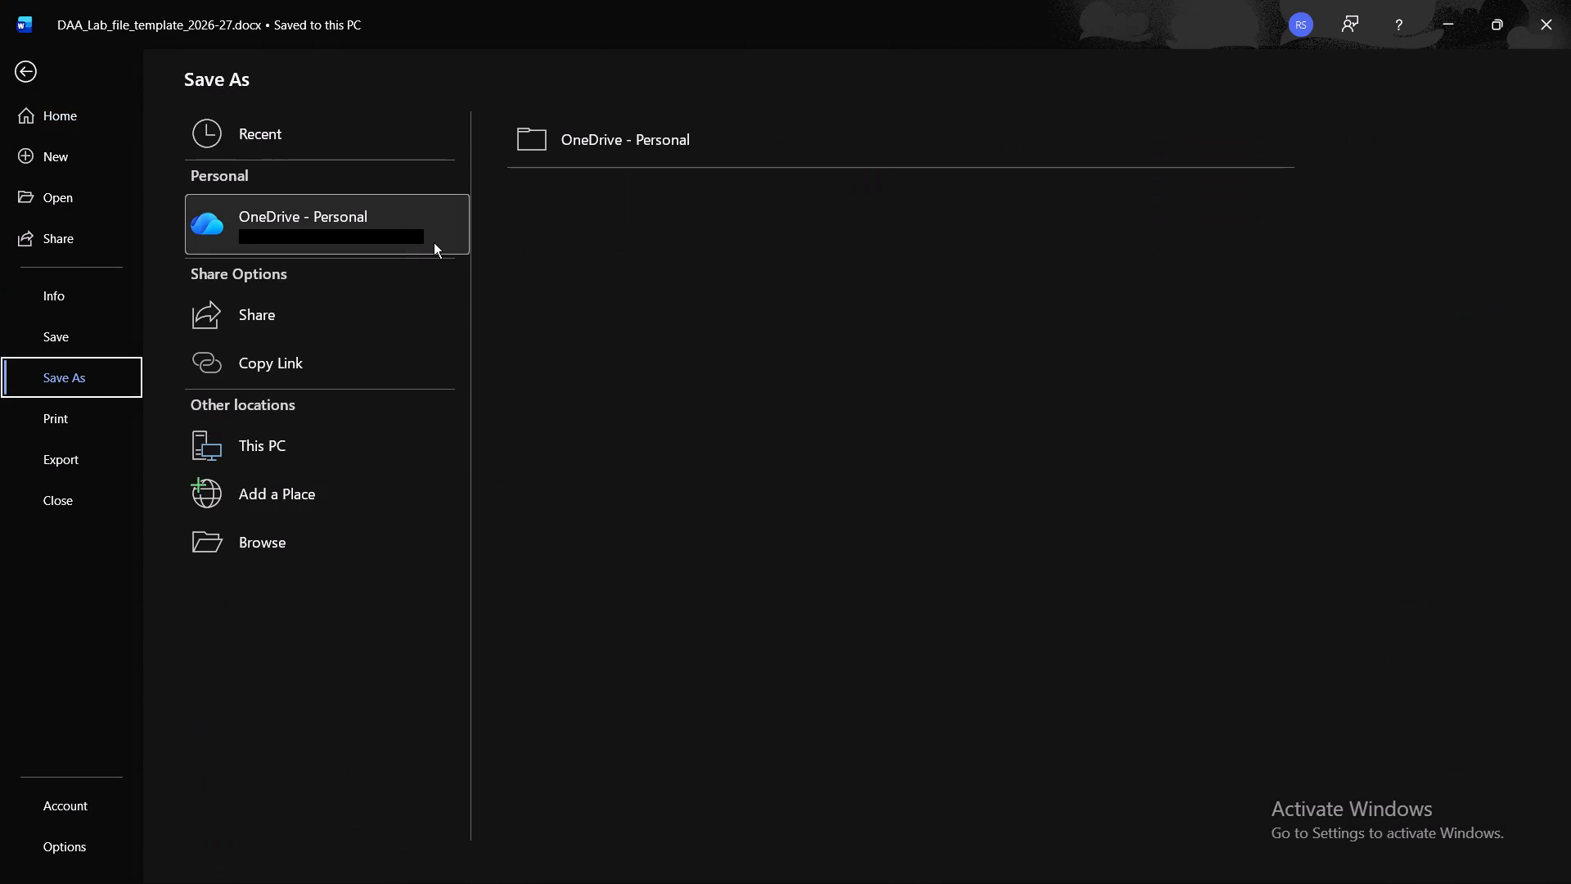
{"action": "left_click", "coordinate": [294, 422], "text": "ctrl"}
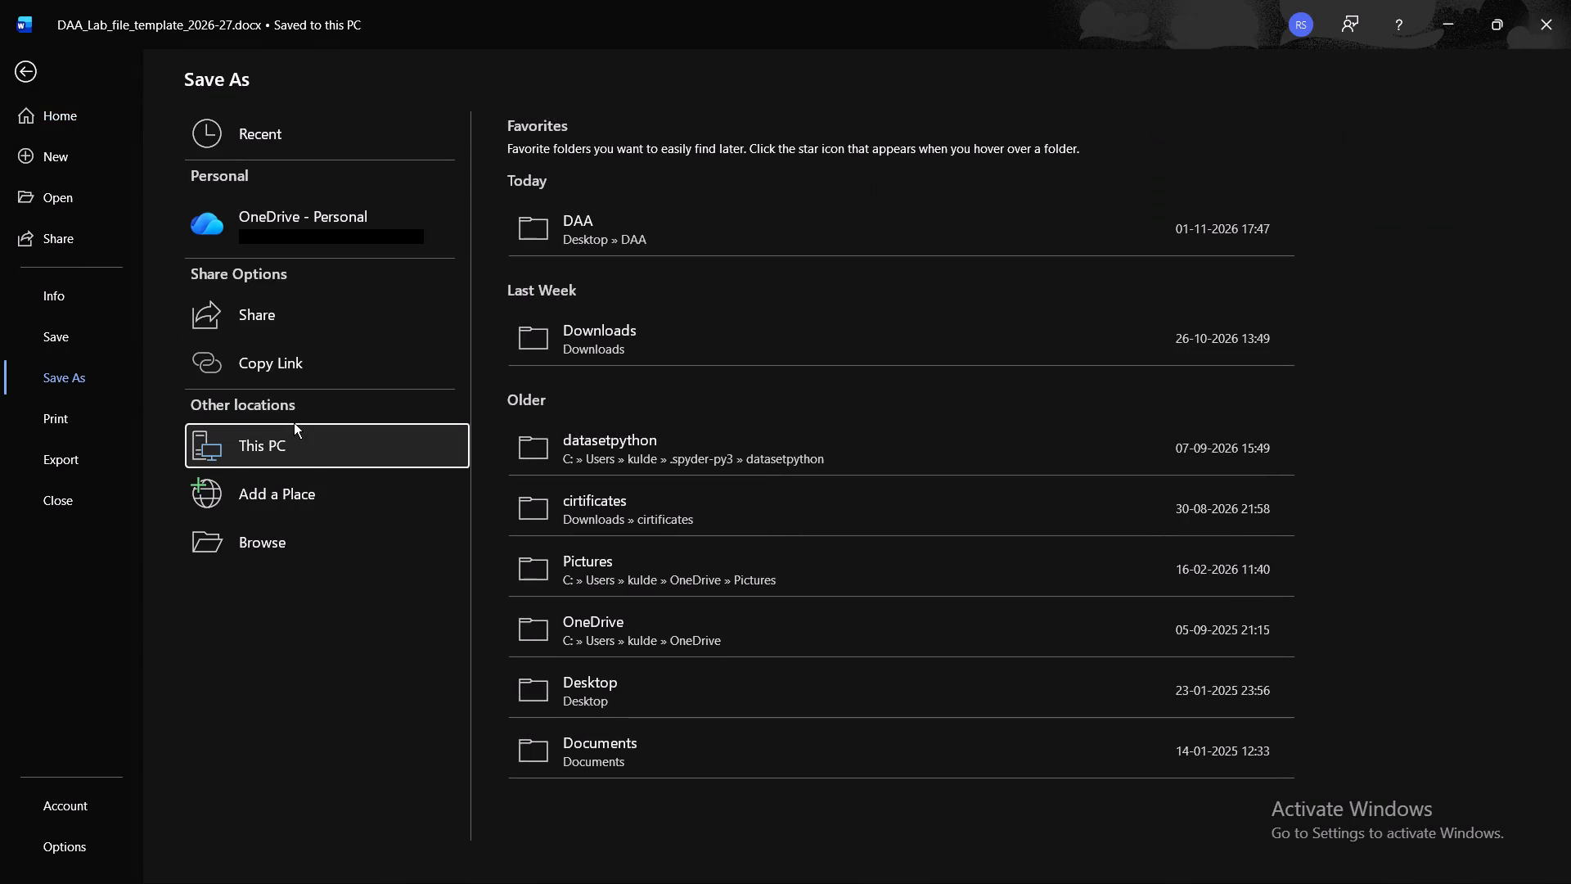
{"action": "left_click", "coordinate": [592, 335], "text": "ctrl"}
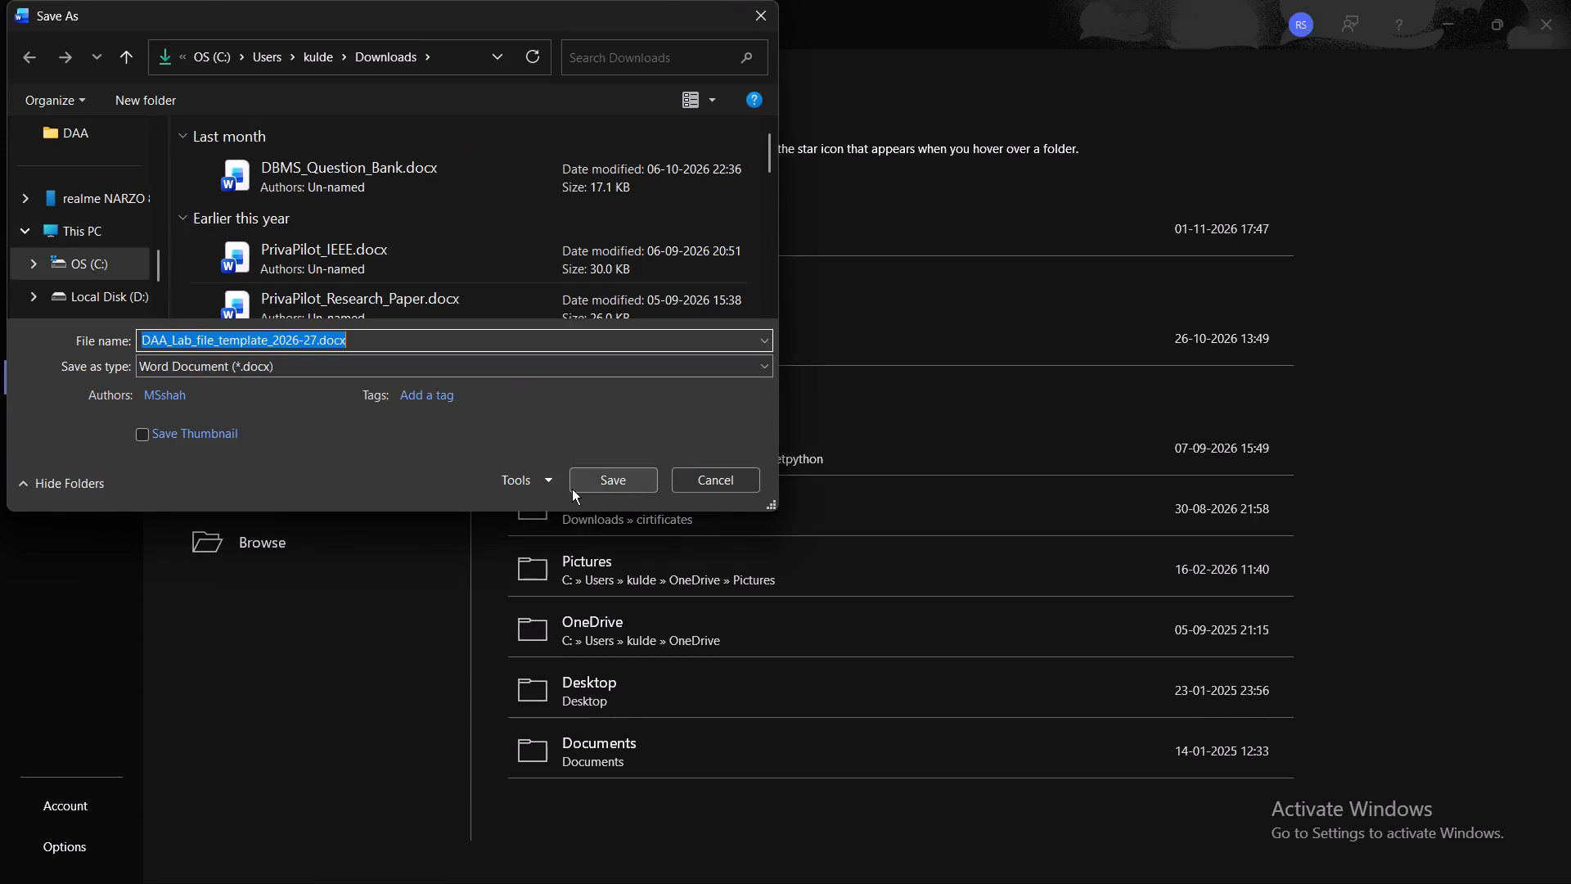
{"action": "left_click", "coordinate": [555, 363], "text": "ctrl"}
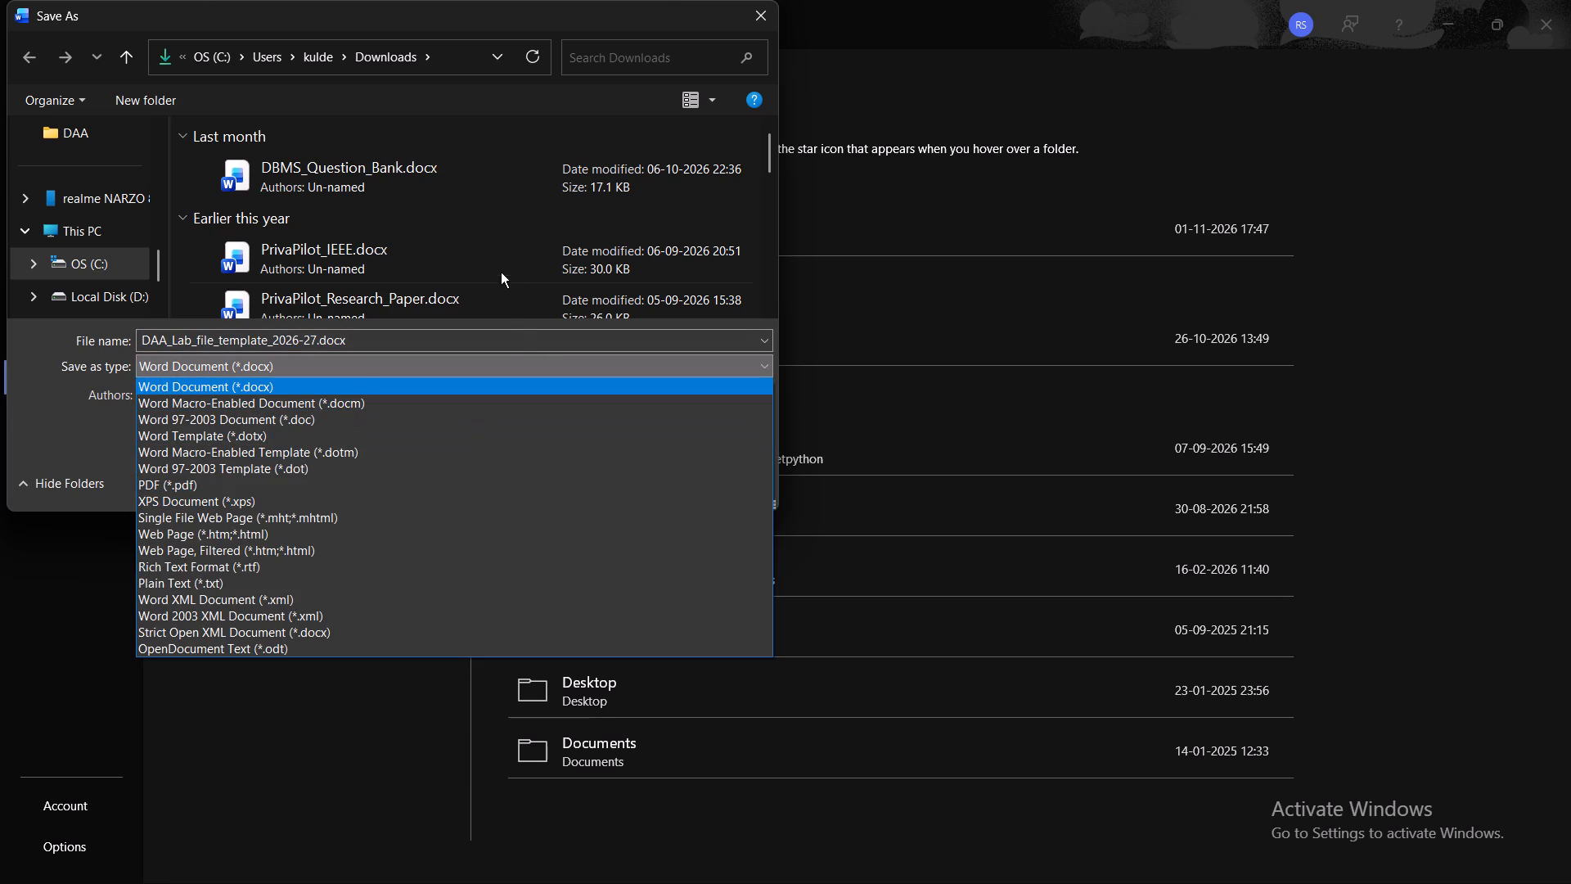
{"action": "left_click", "coordinate": [235, 764], "text": "ctrl"}
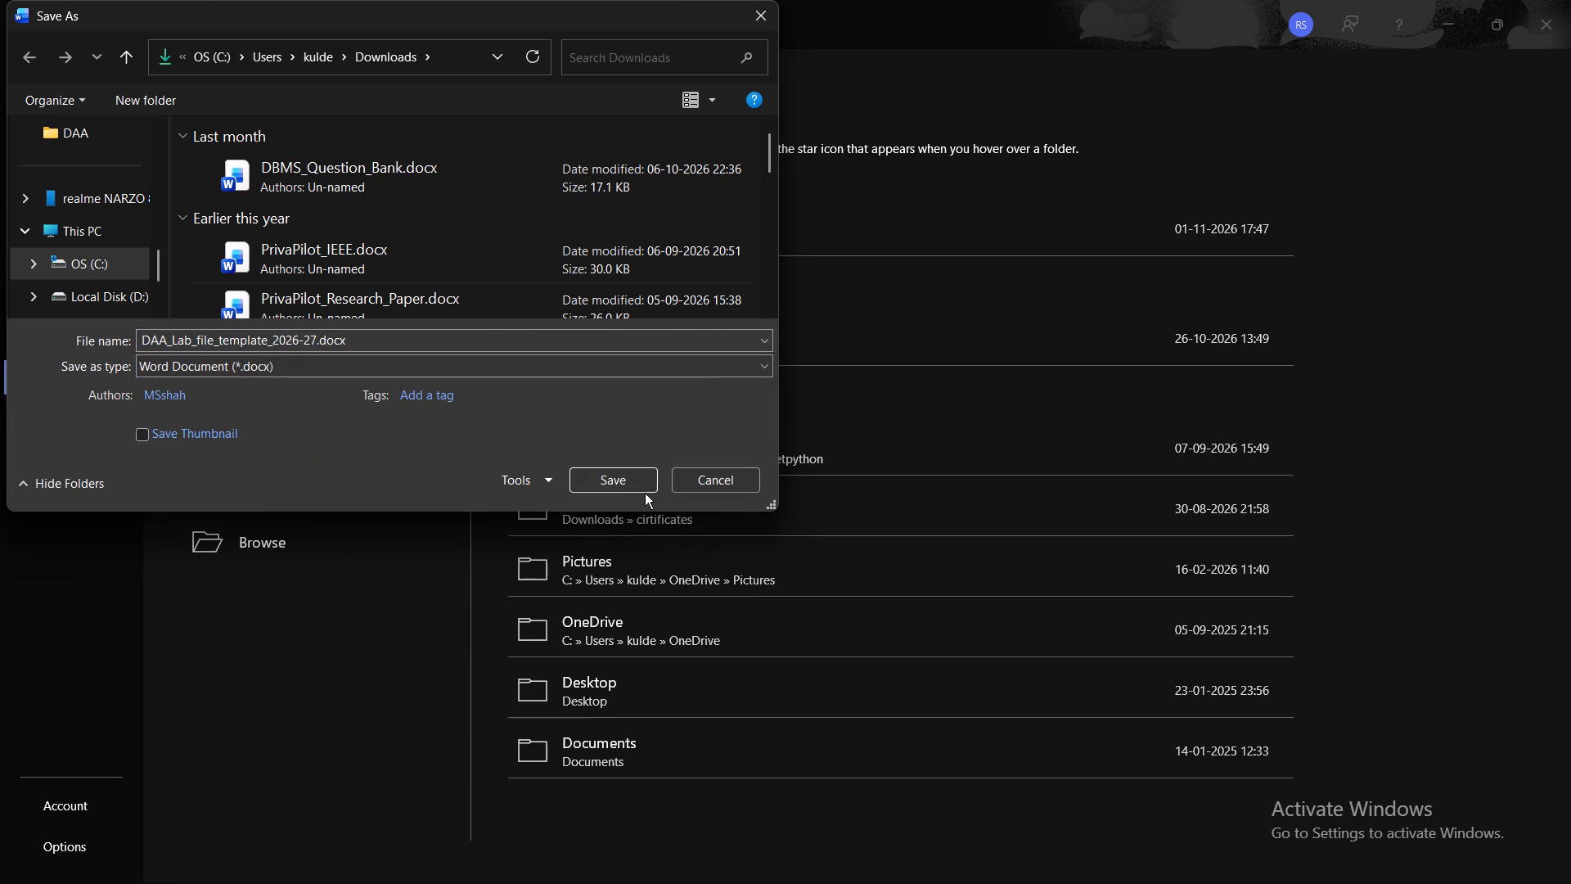
{"action": "left_click", "coordinate": [635, 479], "text": "ctrl"}
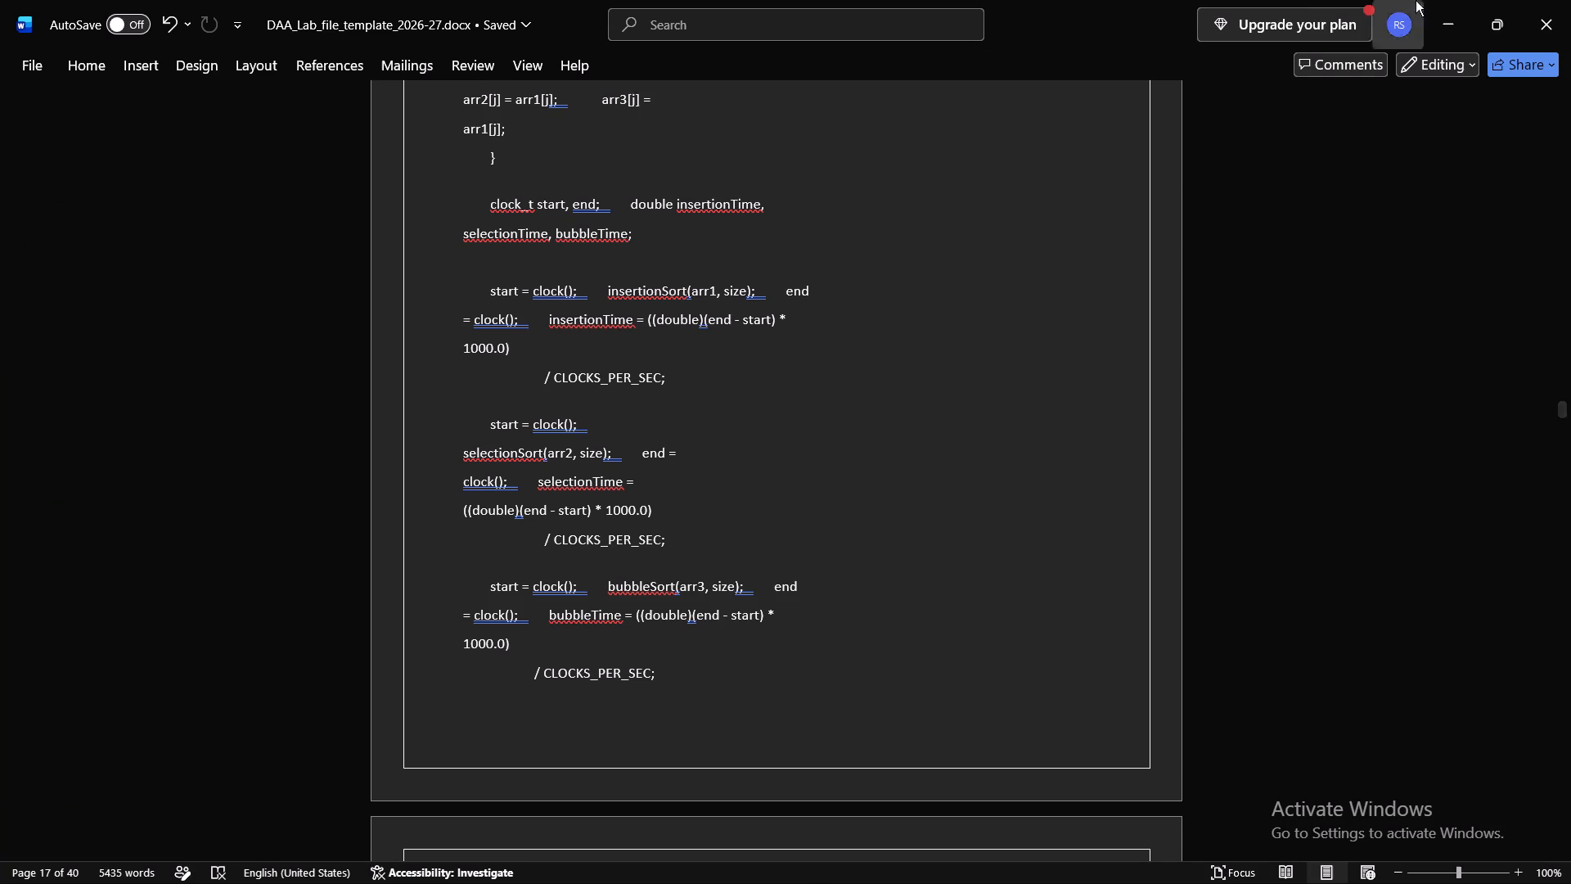
Copy the file DAA_Lab_file_template_2026-27.docx from the Downloads folder in File Explorer.
{"action": "left_click", "coordinate": [1459, 6], "text": "ctrl"}
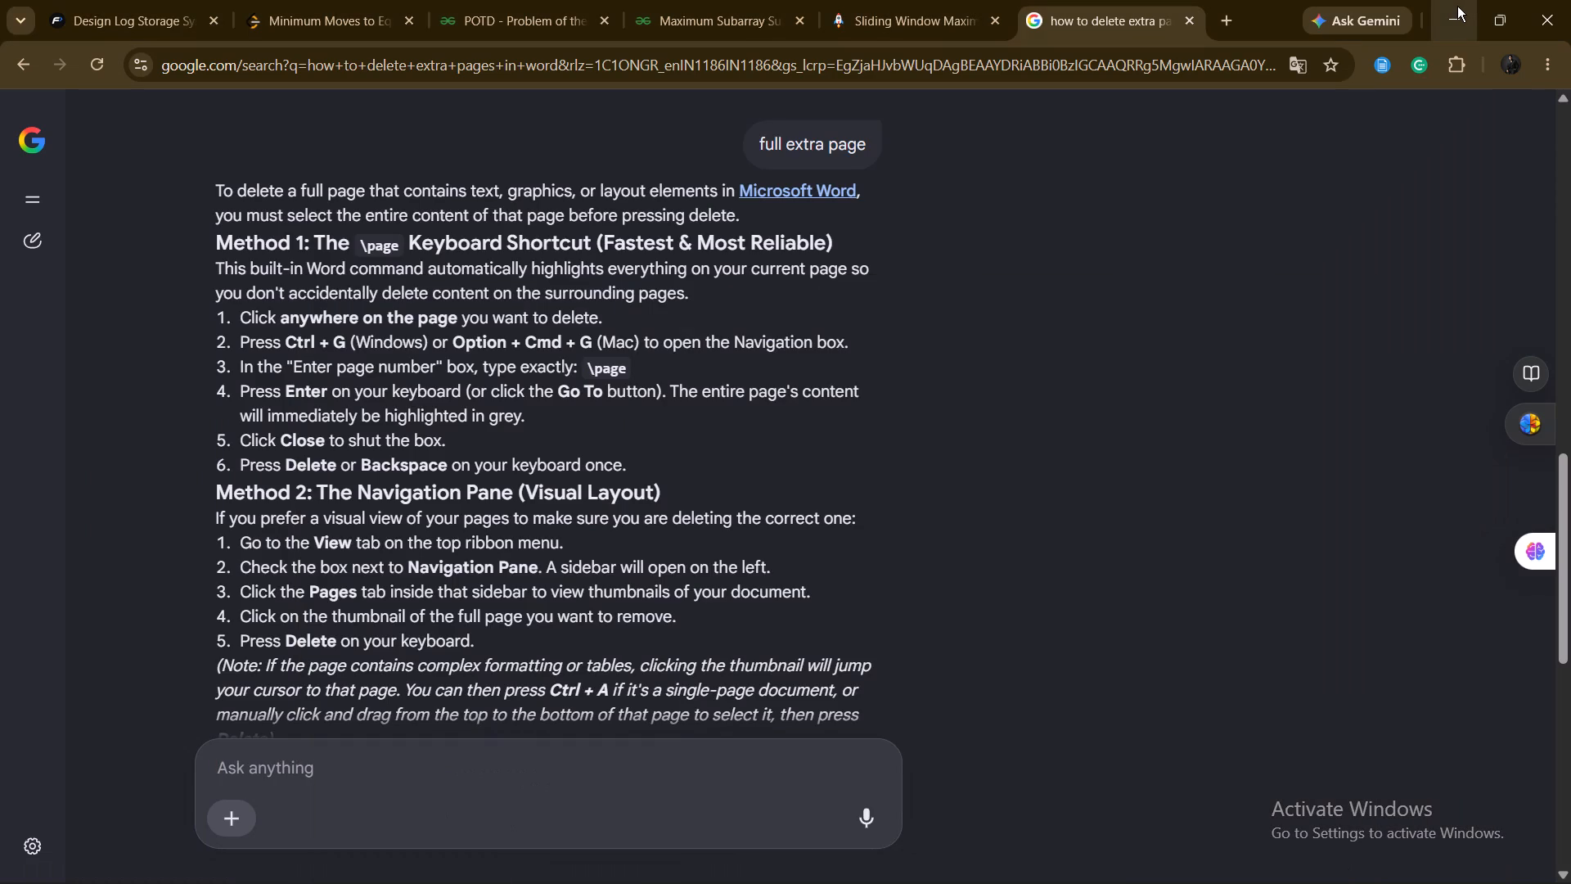
{"action": "left_click", "coordinate": [1457, 6], "text": "ctrl"}
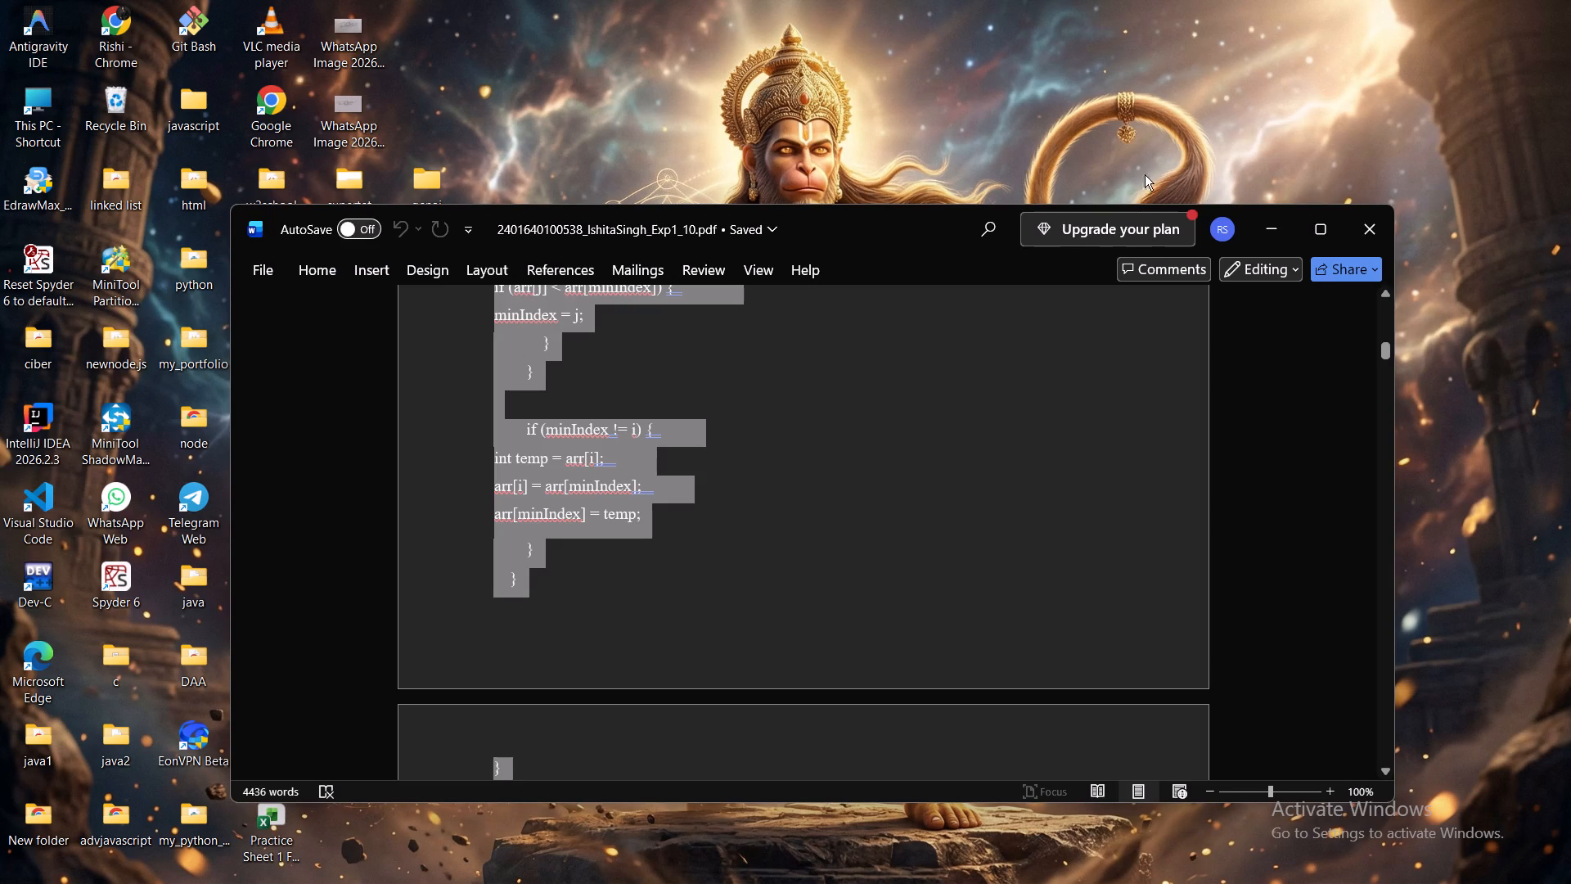
{"action": "double_click", "coordinate": [39, 124], "text": "ctrl"}
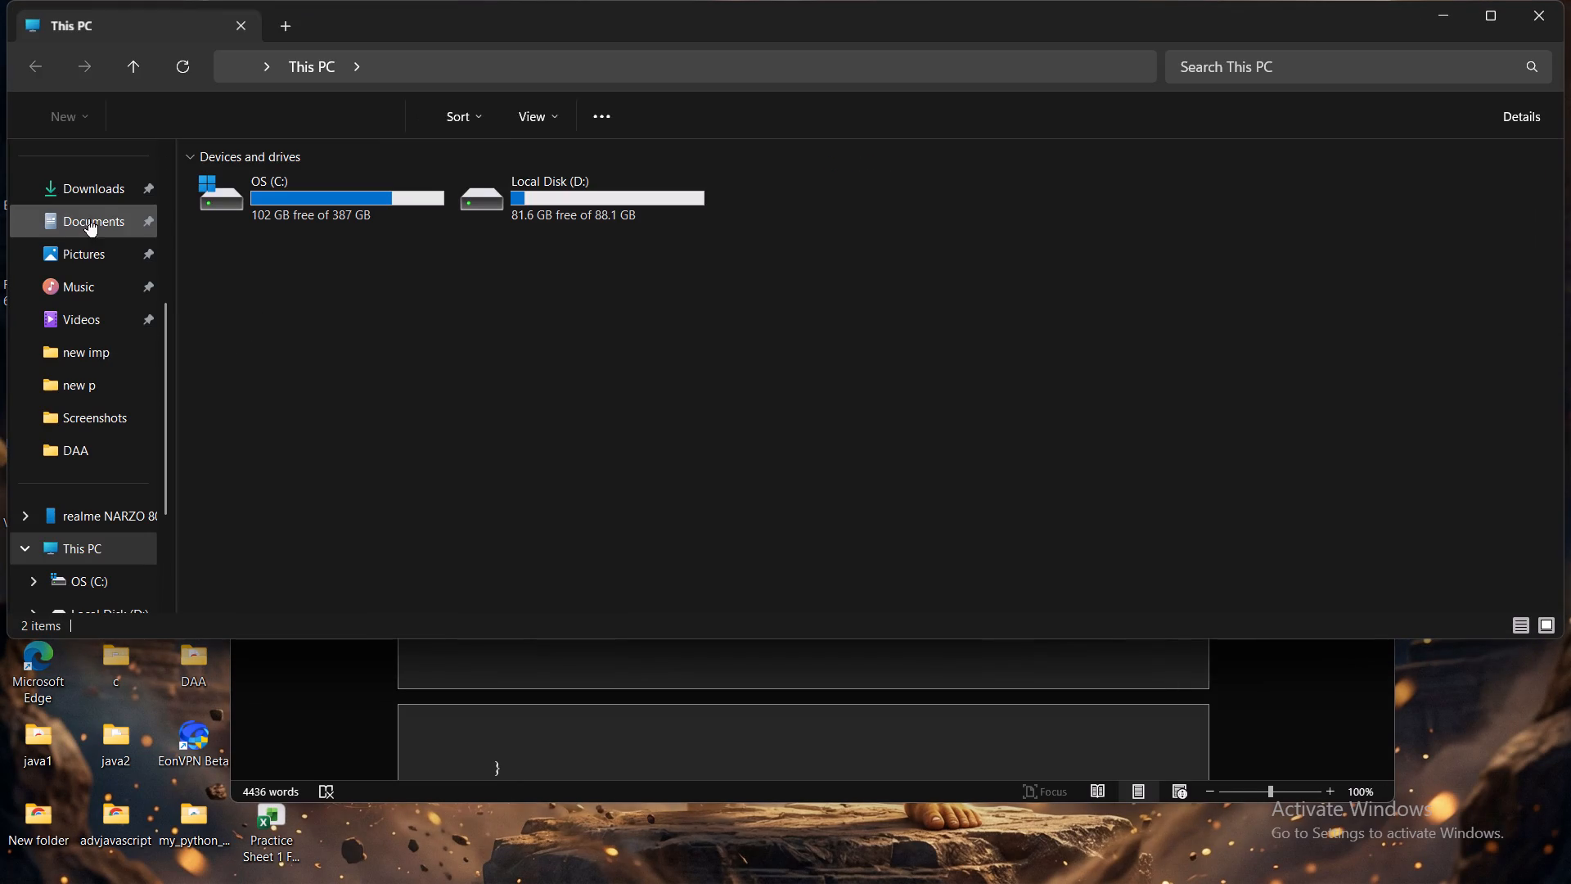
{"action": "double_click", "coordinate": [86, 191], "text": "ctrl"}
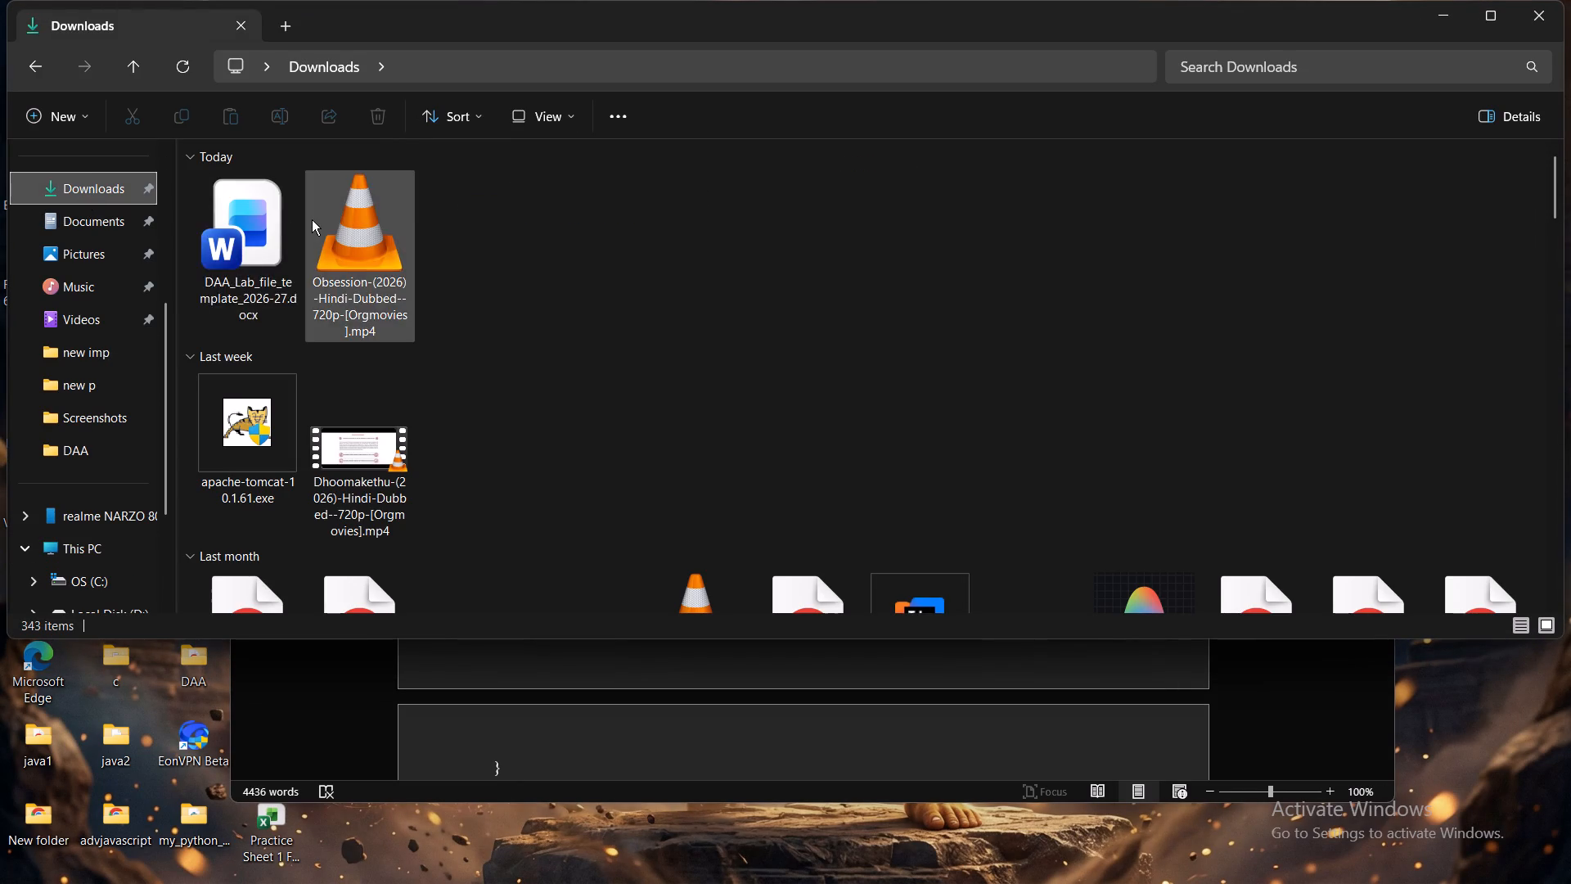
{"action": "left_click", "coordinate": [241, 239], "text": "ctrl"}
{"action": "right_click", "coordinate": [241, 239], "text": "ctrl"}
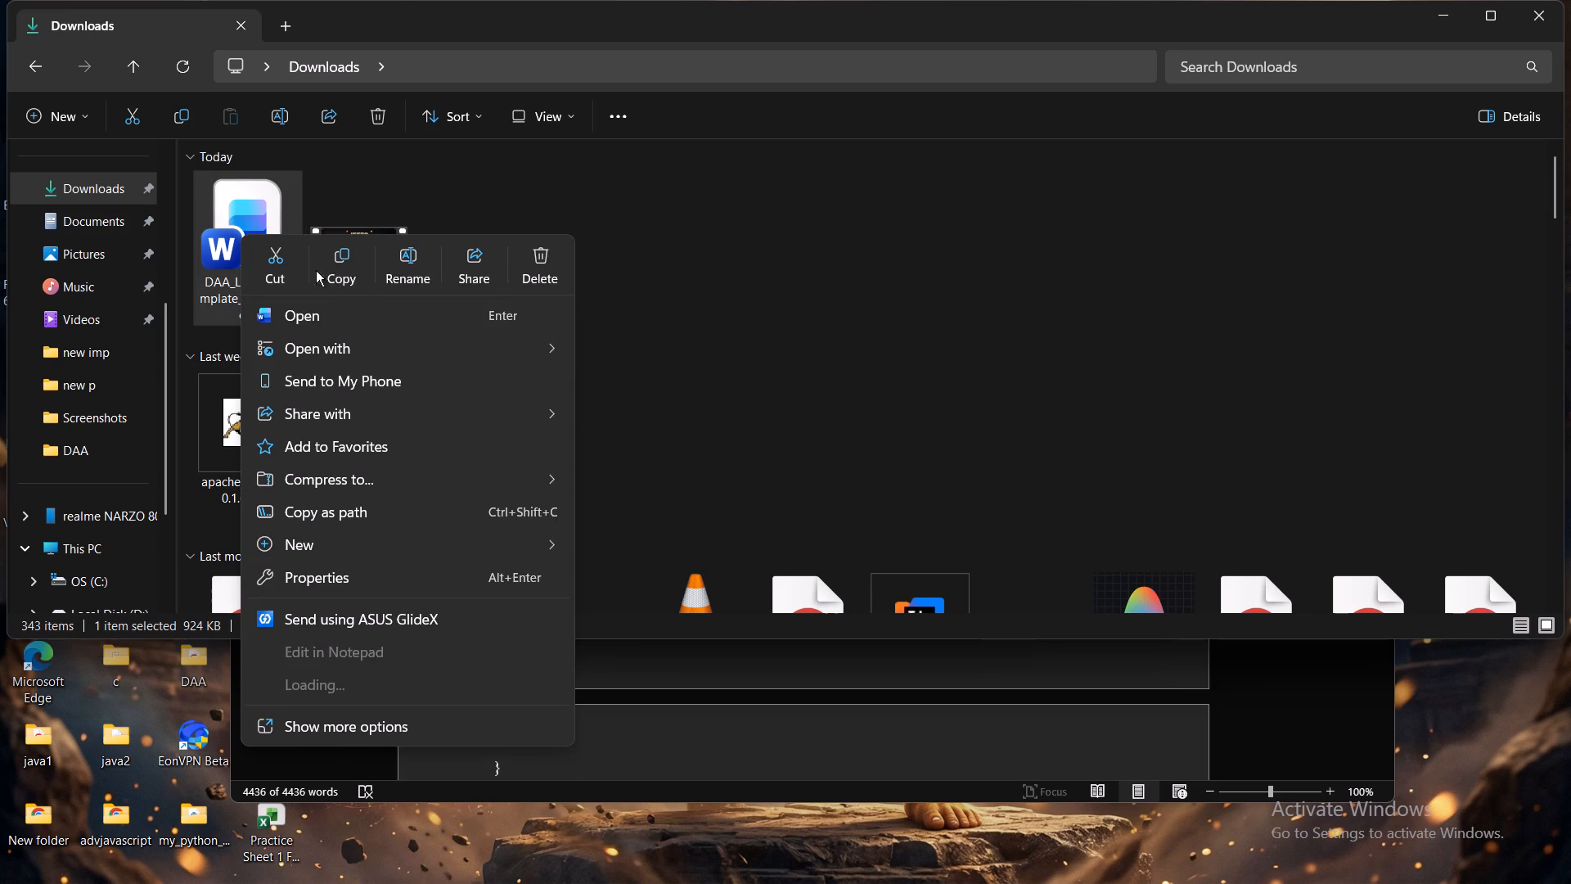
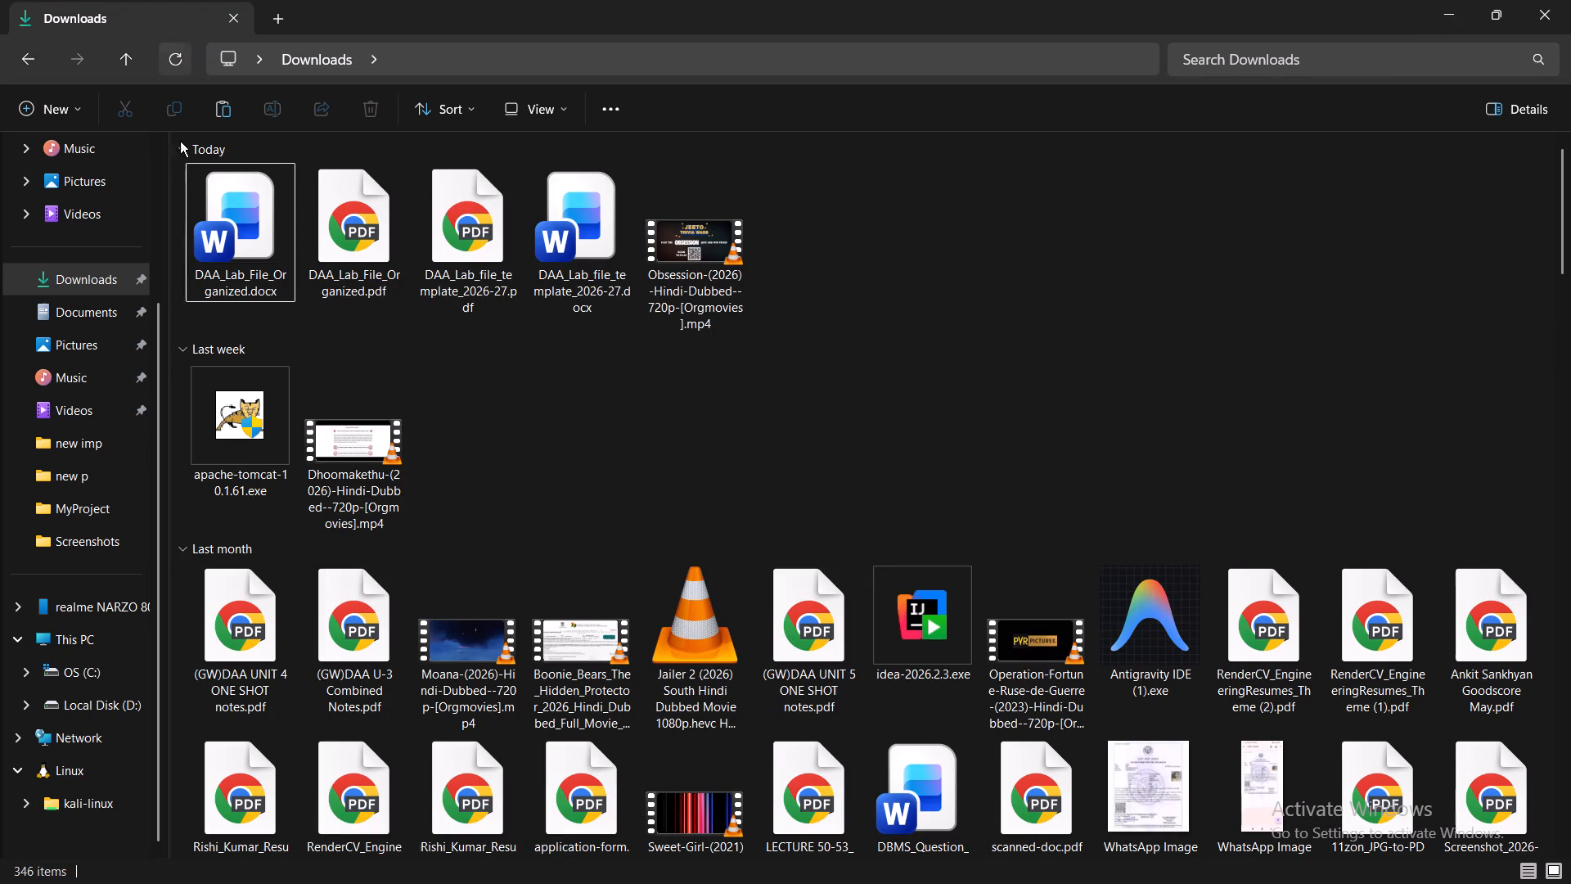
{"action": "double_click", "coordinate": [263, 250]}
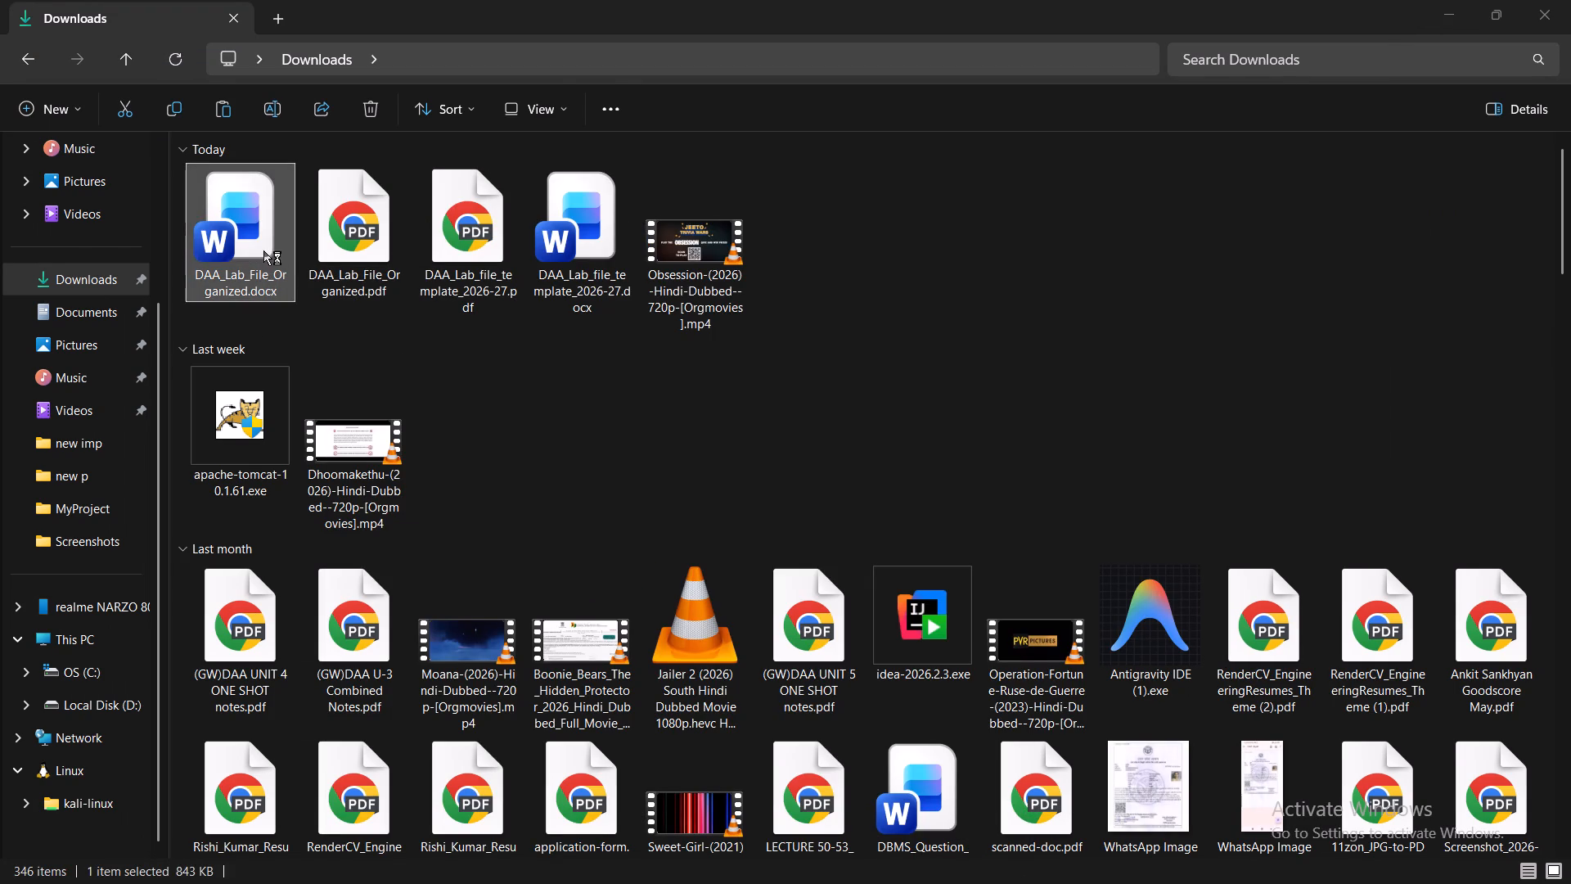
{"action": "scroll", "coordinate": [687, 461], "scroll_direction": "down", "scroll_amount": 1}
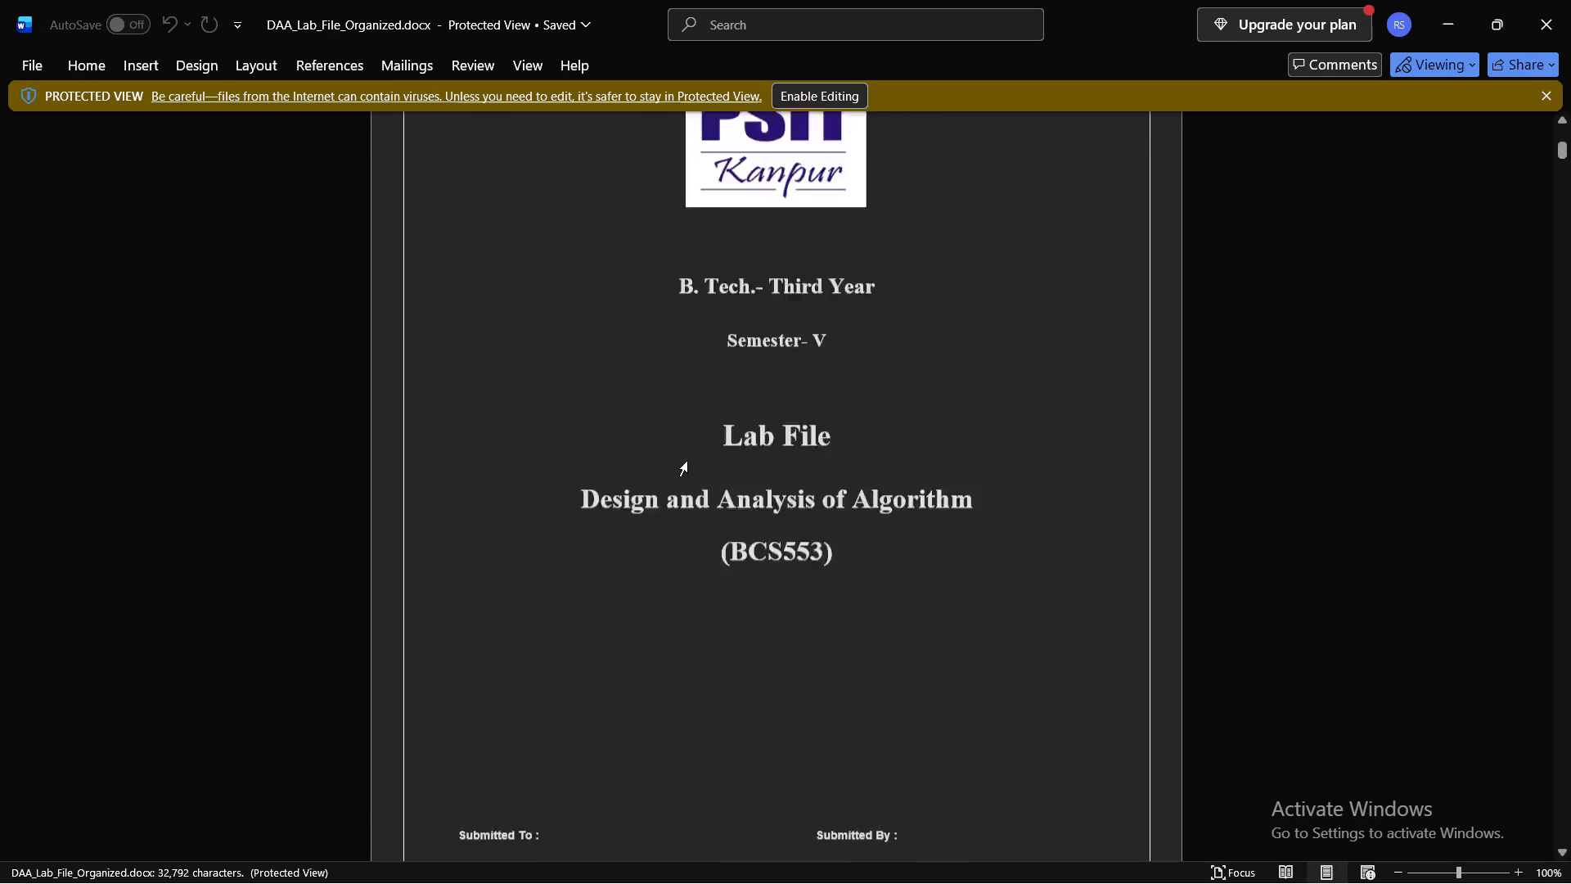
{"action": "scroll", "coordinate": [687, 461], "scroll_direction": "down", "scroll_amount": 1}
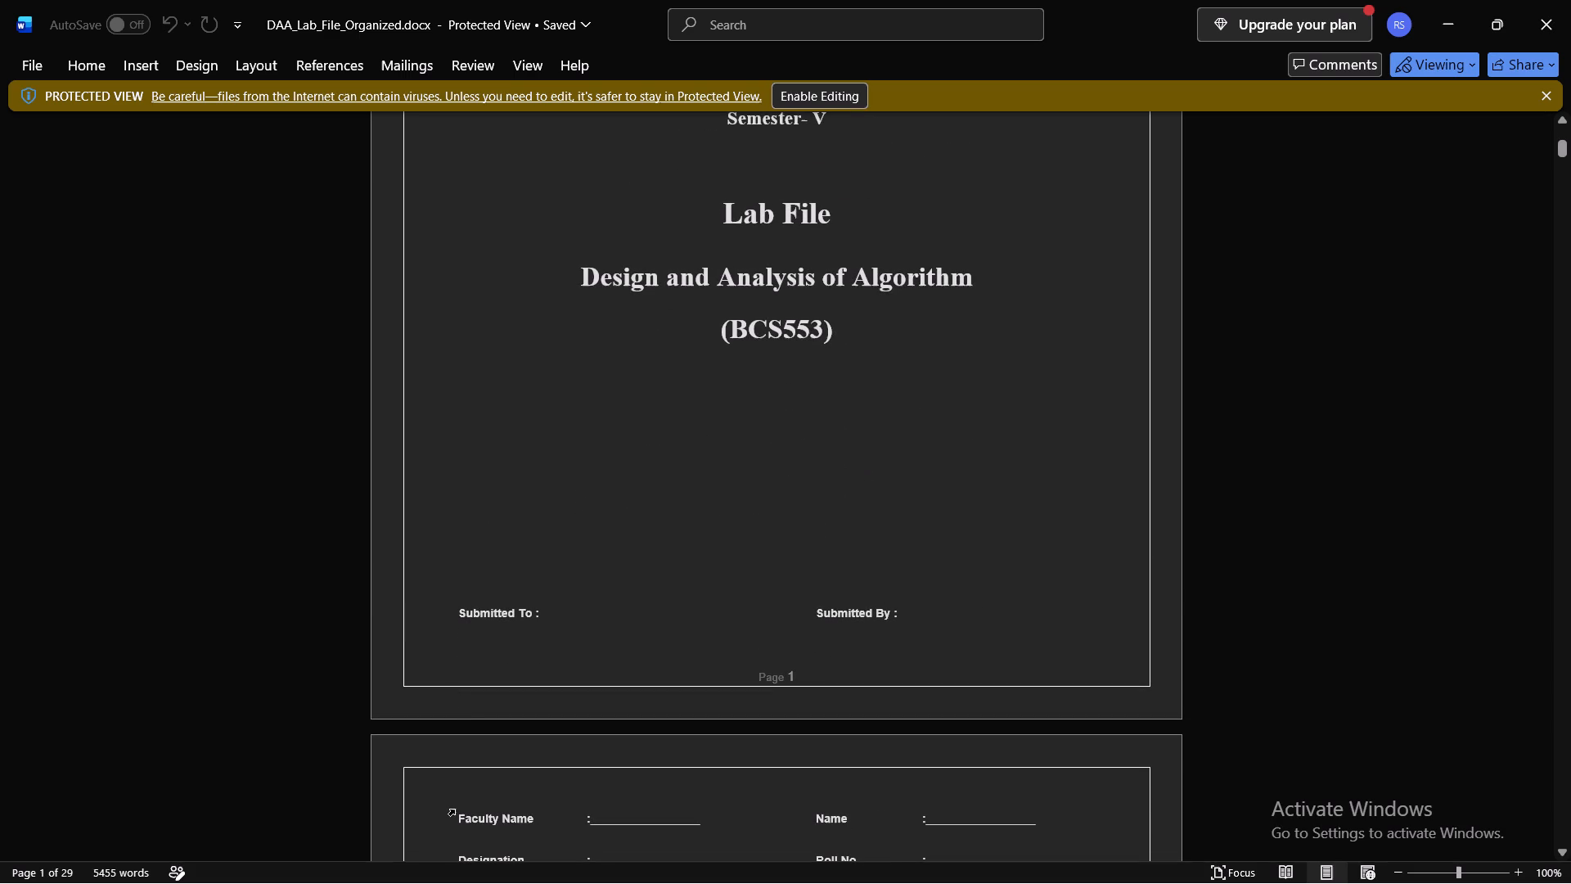
{"action": "left_click", "coordinate": [804, 95]}
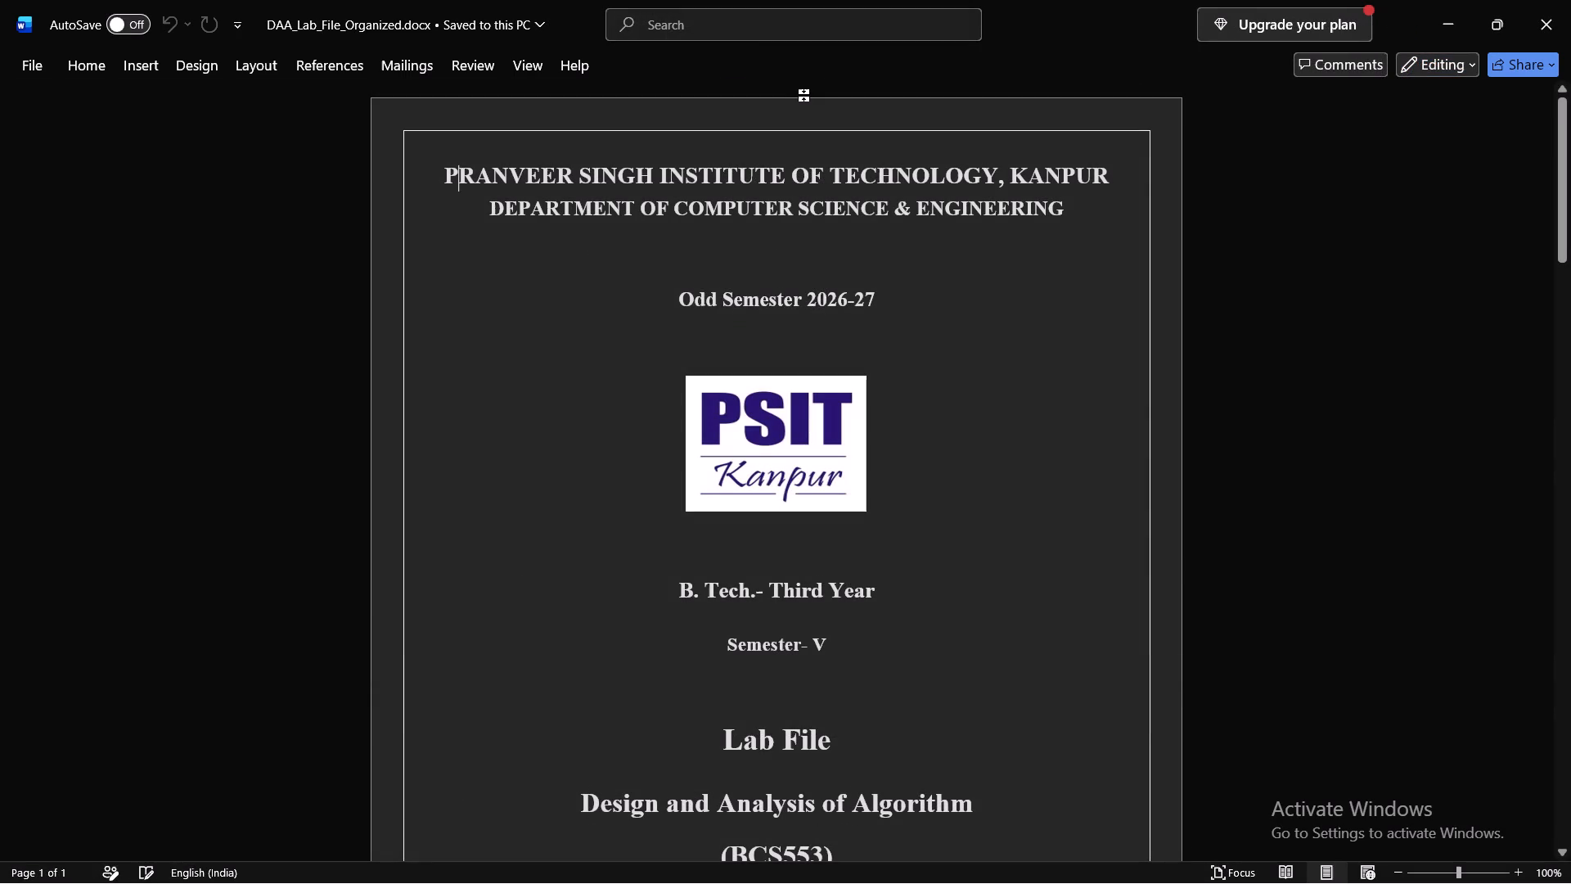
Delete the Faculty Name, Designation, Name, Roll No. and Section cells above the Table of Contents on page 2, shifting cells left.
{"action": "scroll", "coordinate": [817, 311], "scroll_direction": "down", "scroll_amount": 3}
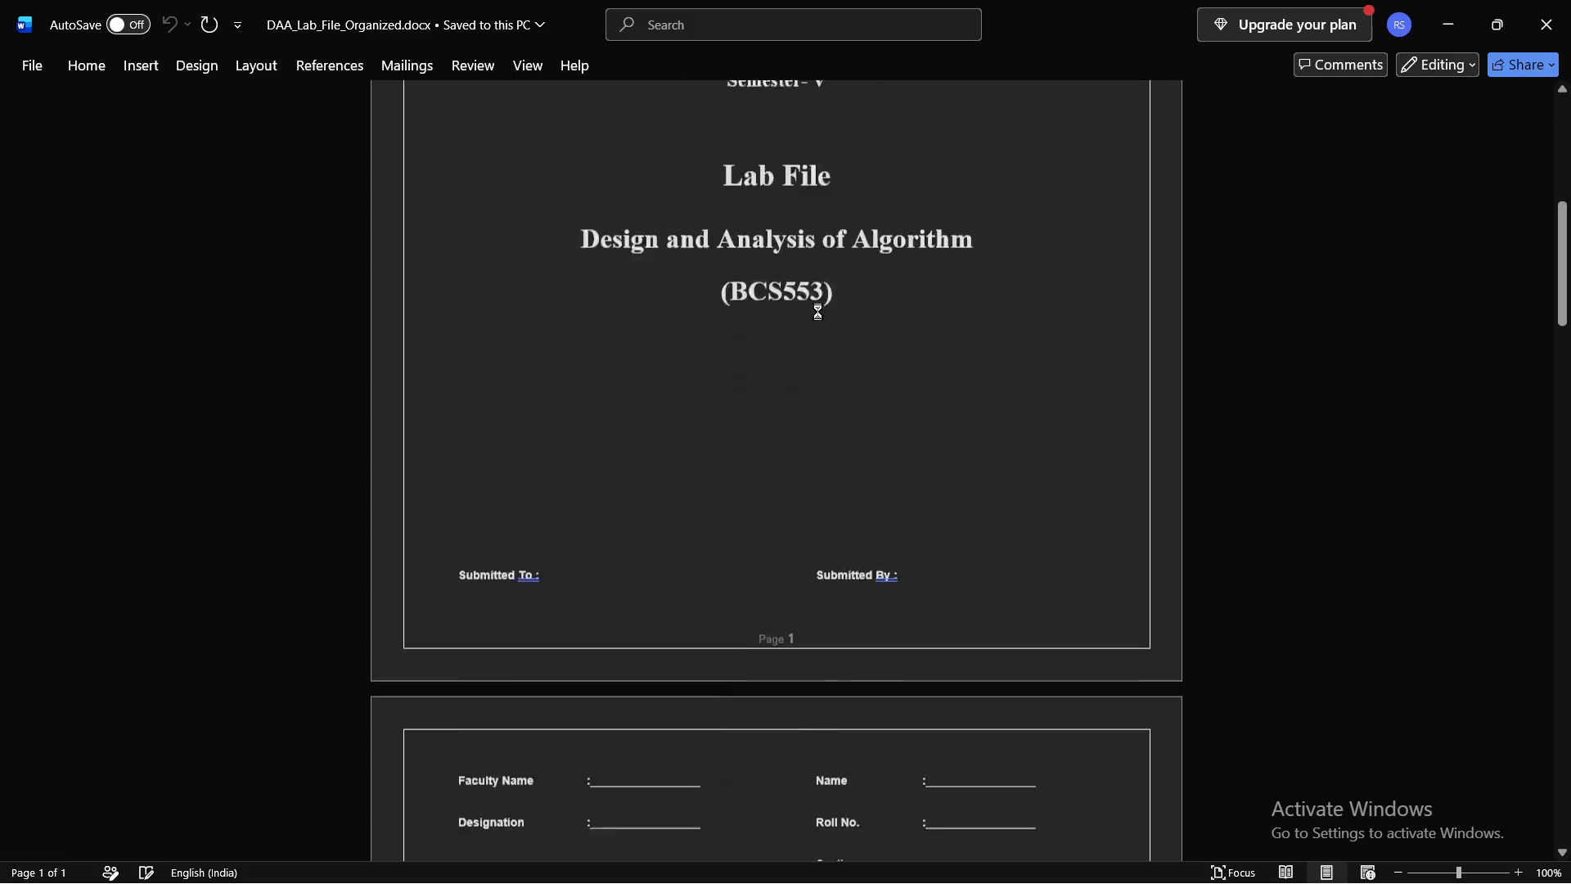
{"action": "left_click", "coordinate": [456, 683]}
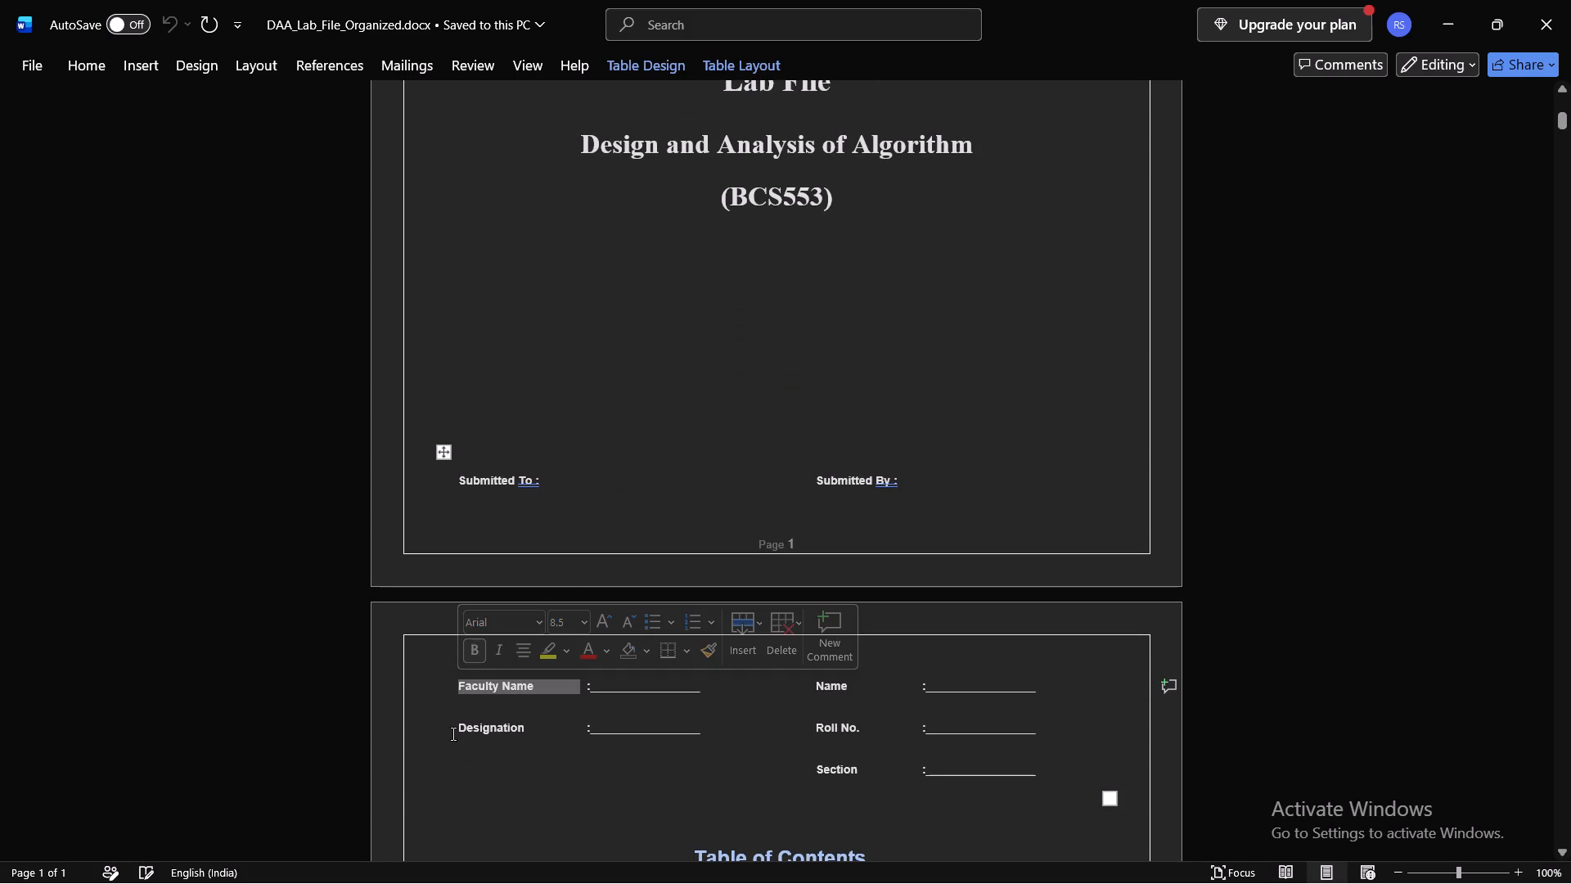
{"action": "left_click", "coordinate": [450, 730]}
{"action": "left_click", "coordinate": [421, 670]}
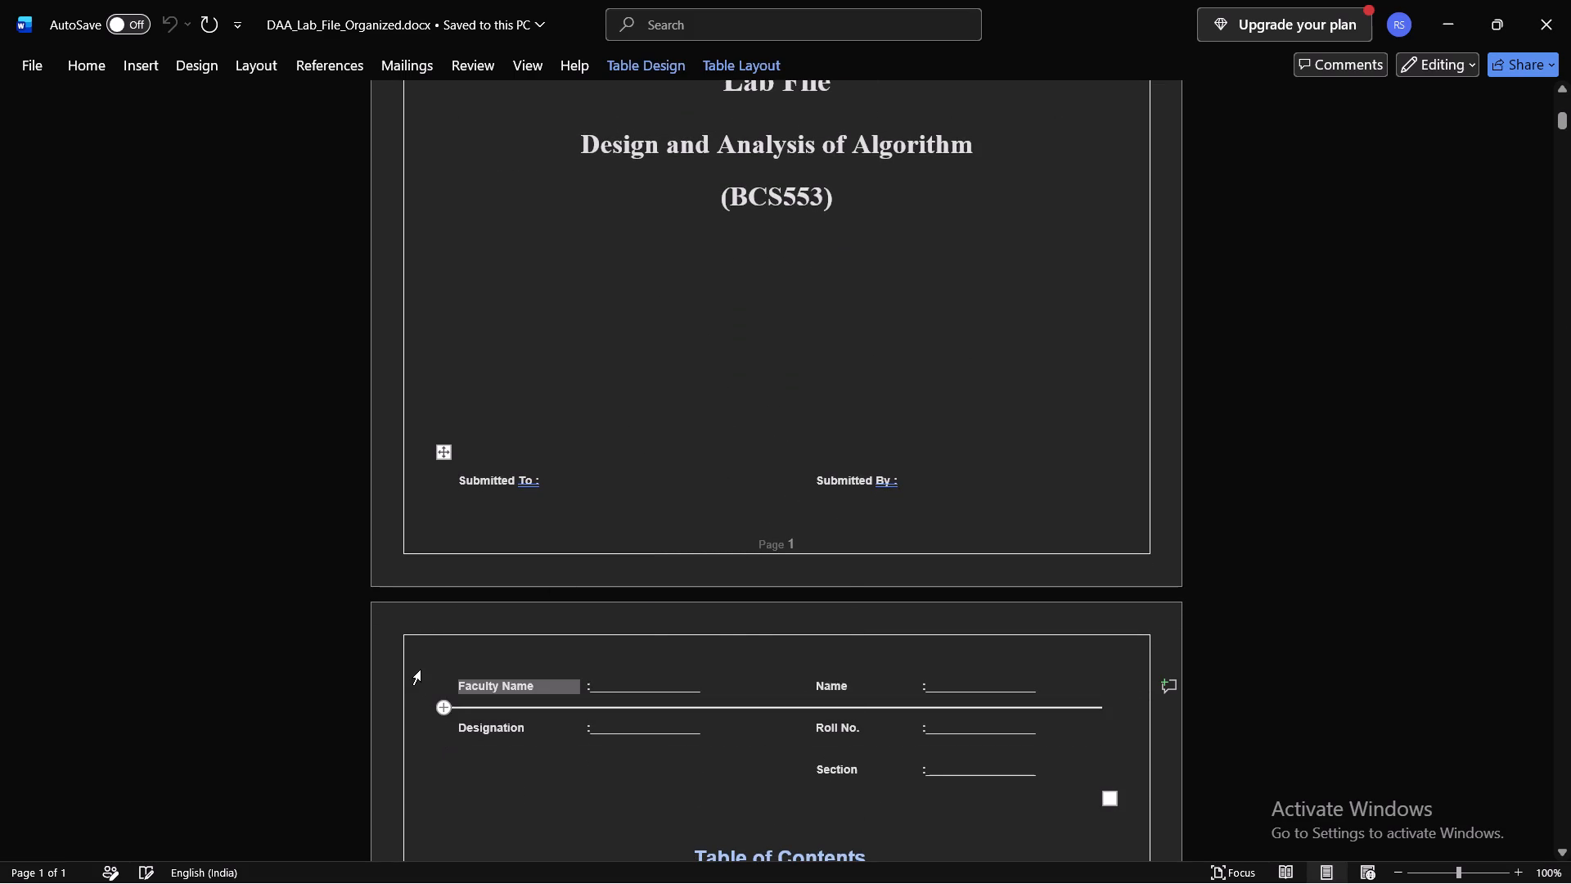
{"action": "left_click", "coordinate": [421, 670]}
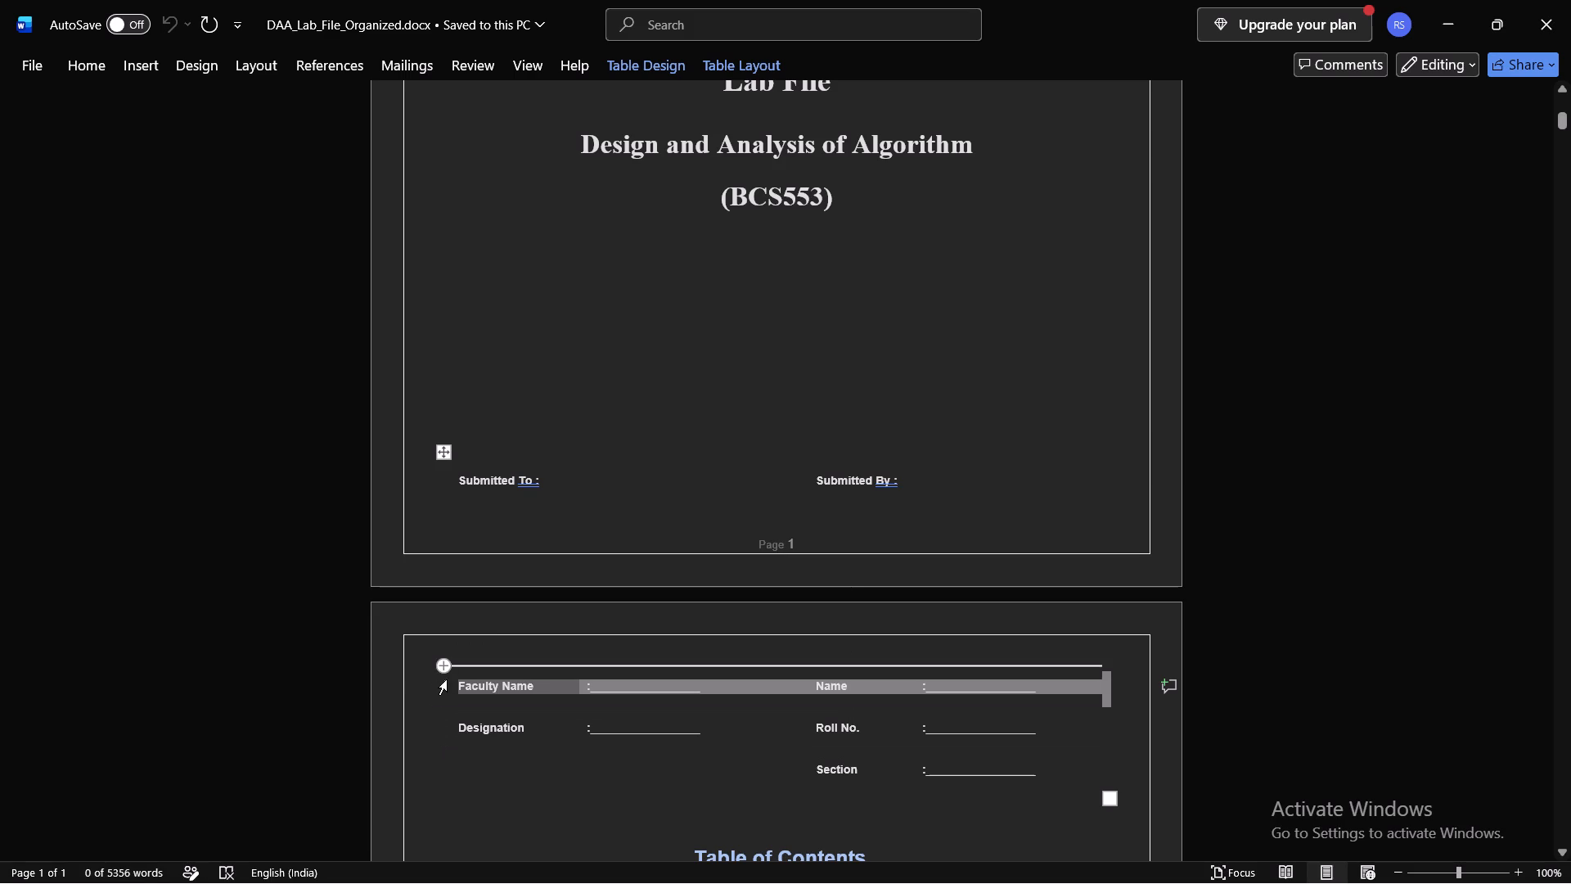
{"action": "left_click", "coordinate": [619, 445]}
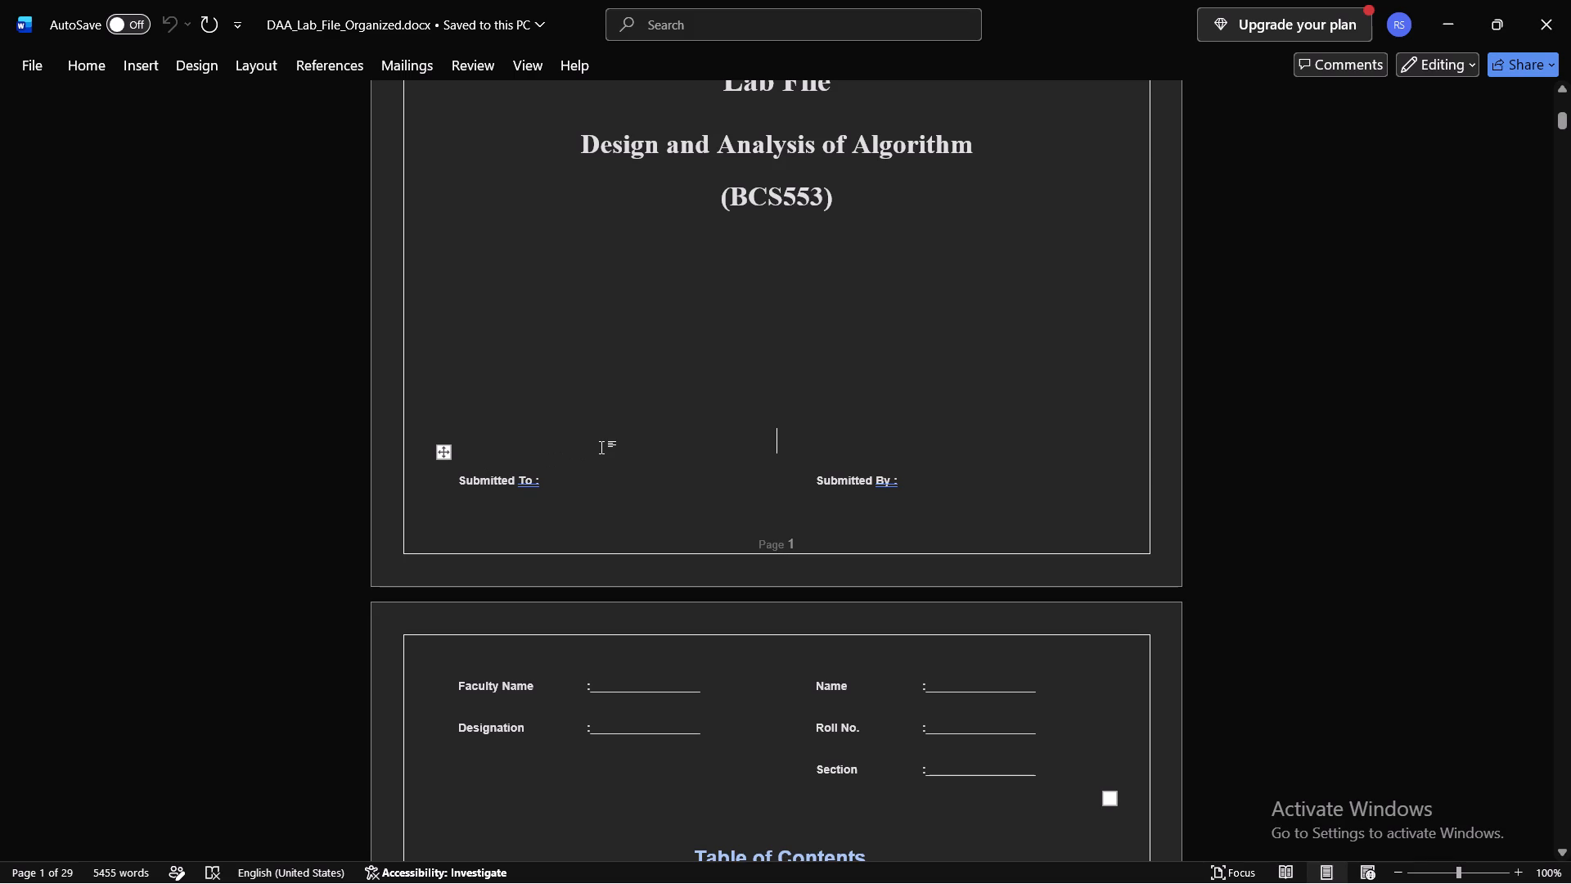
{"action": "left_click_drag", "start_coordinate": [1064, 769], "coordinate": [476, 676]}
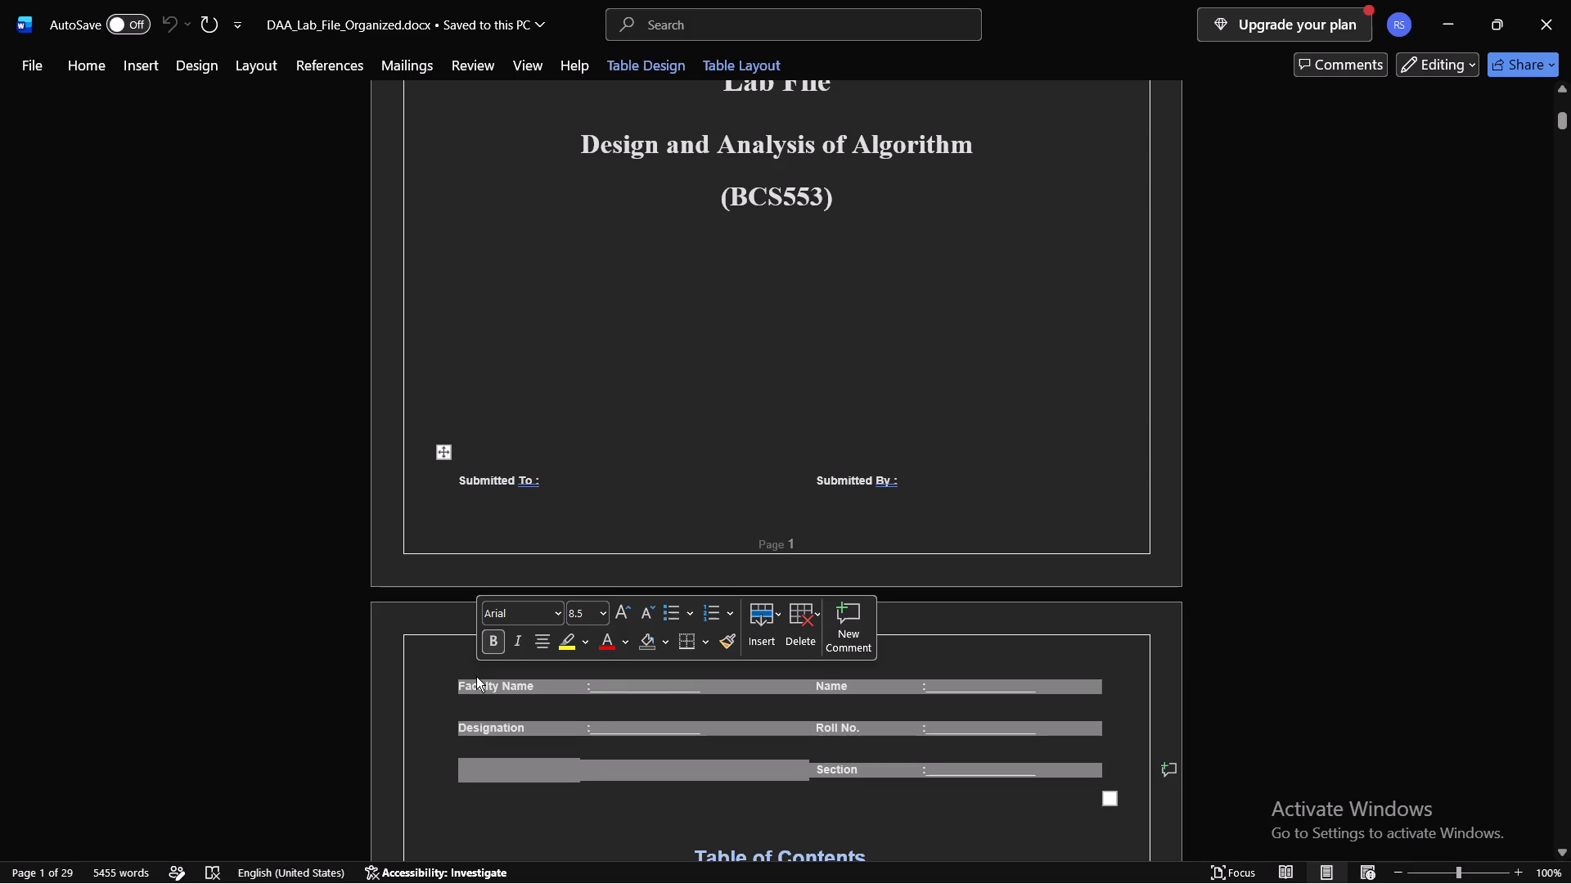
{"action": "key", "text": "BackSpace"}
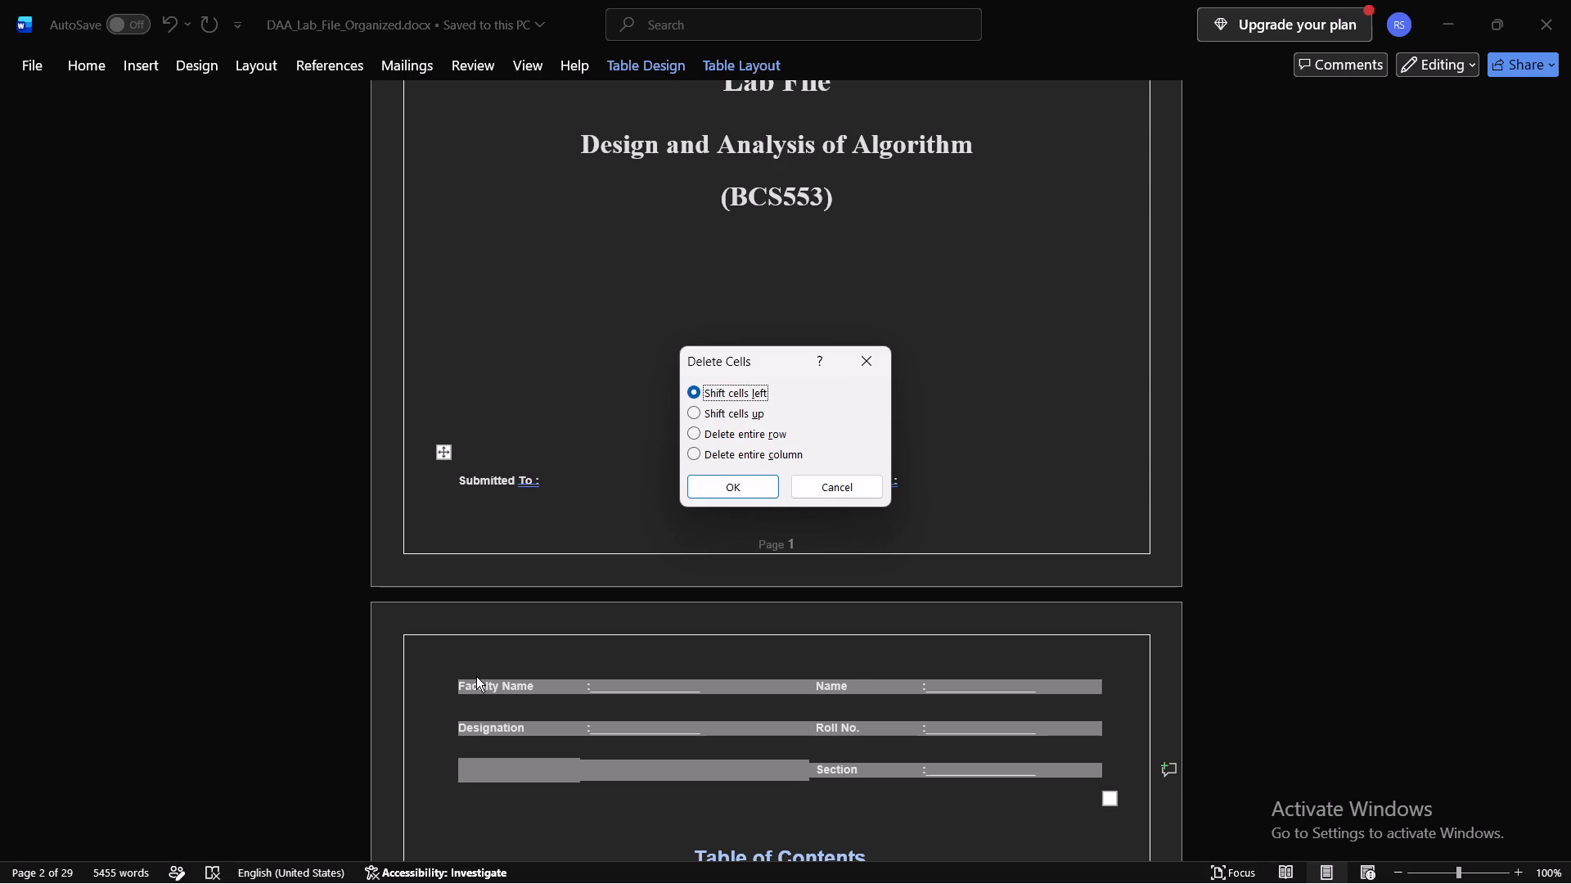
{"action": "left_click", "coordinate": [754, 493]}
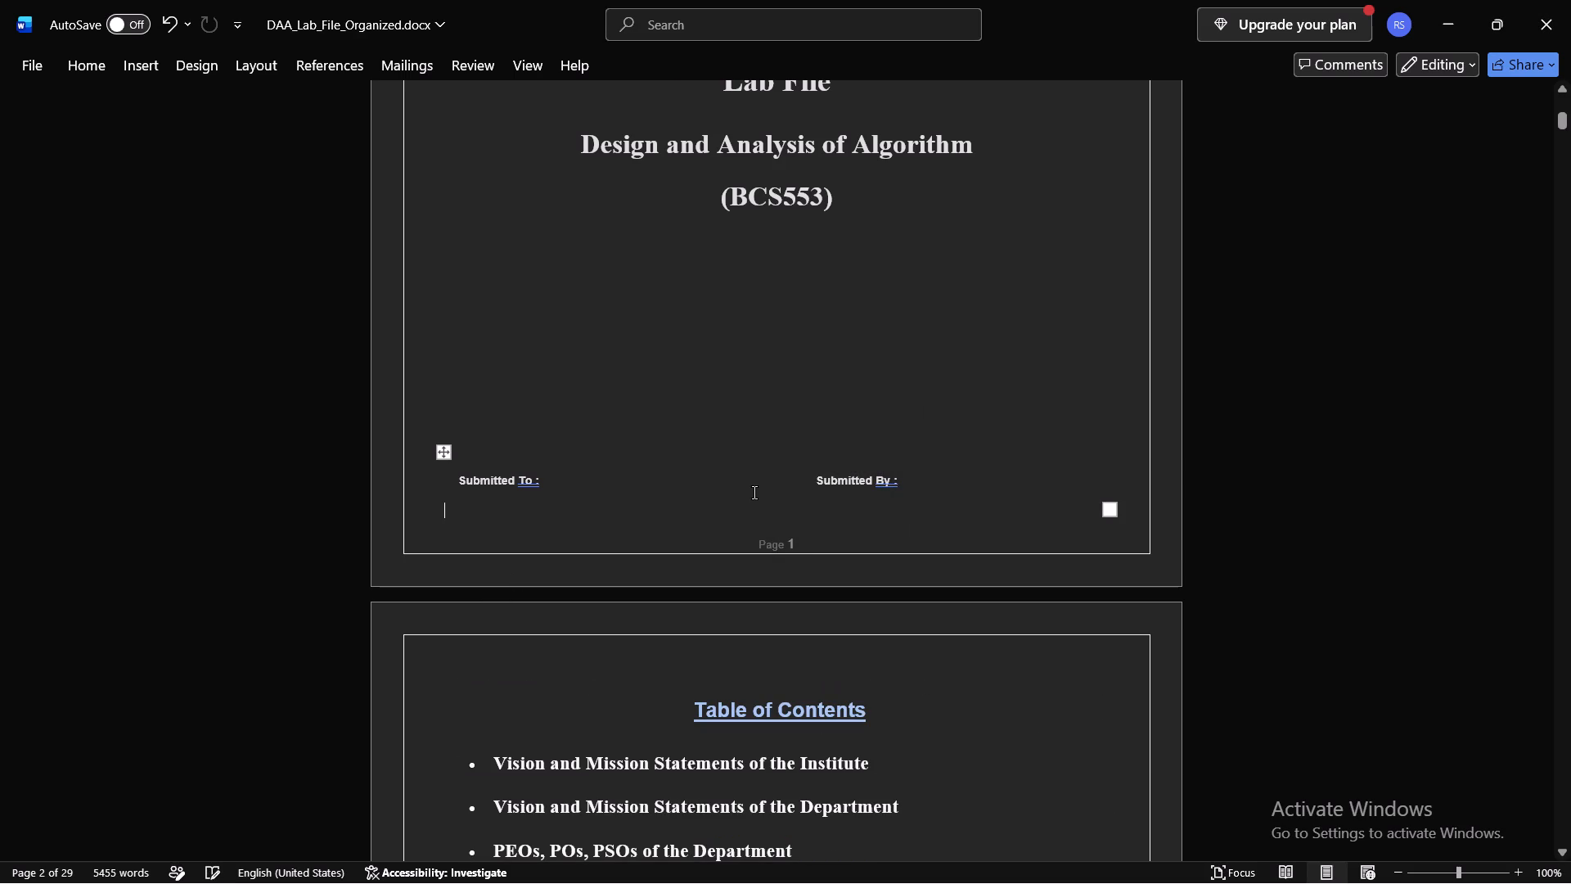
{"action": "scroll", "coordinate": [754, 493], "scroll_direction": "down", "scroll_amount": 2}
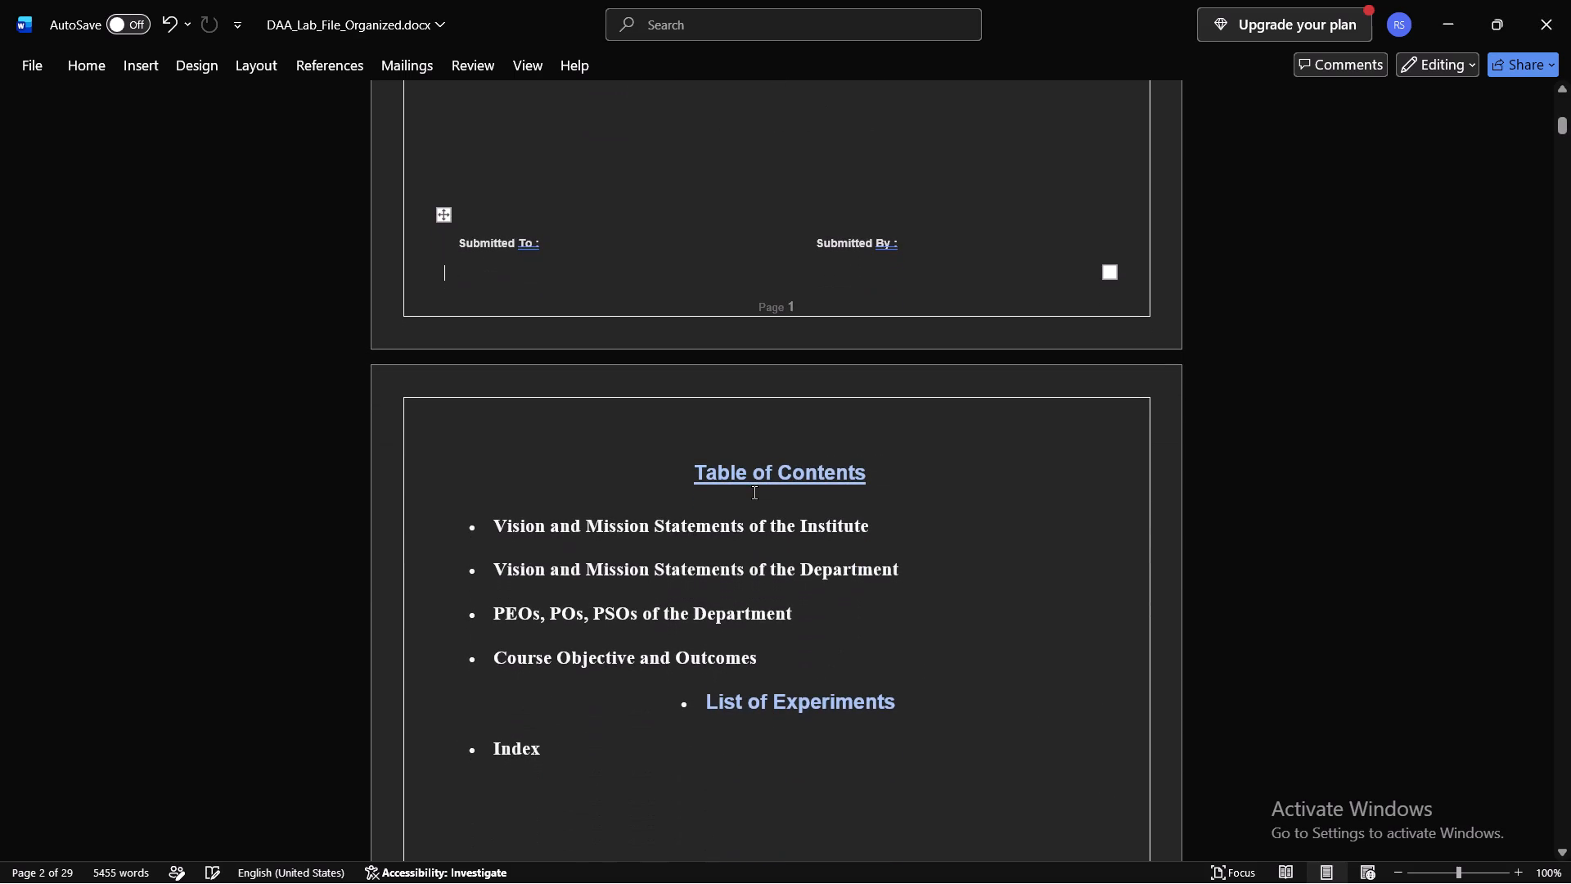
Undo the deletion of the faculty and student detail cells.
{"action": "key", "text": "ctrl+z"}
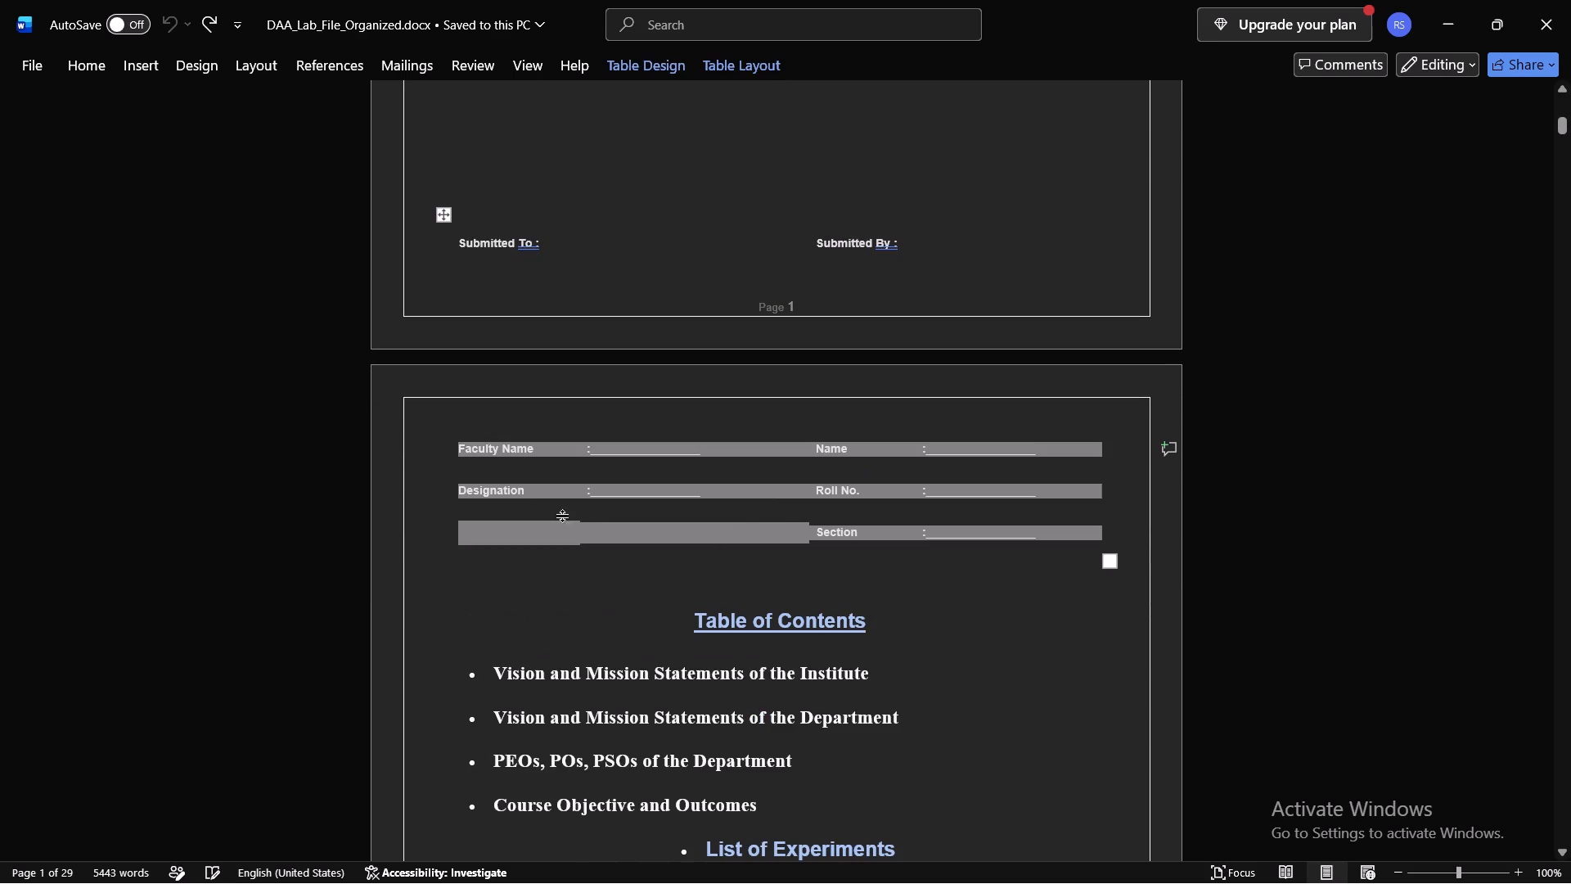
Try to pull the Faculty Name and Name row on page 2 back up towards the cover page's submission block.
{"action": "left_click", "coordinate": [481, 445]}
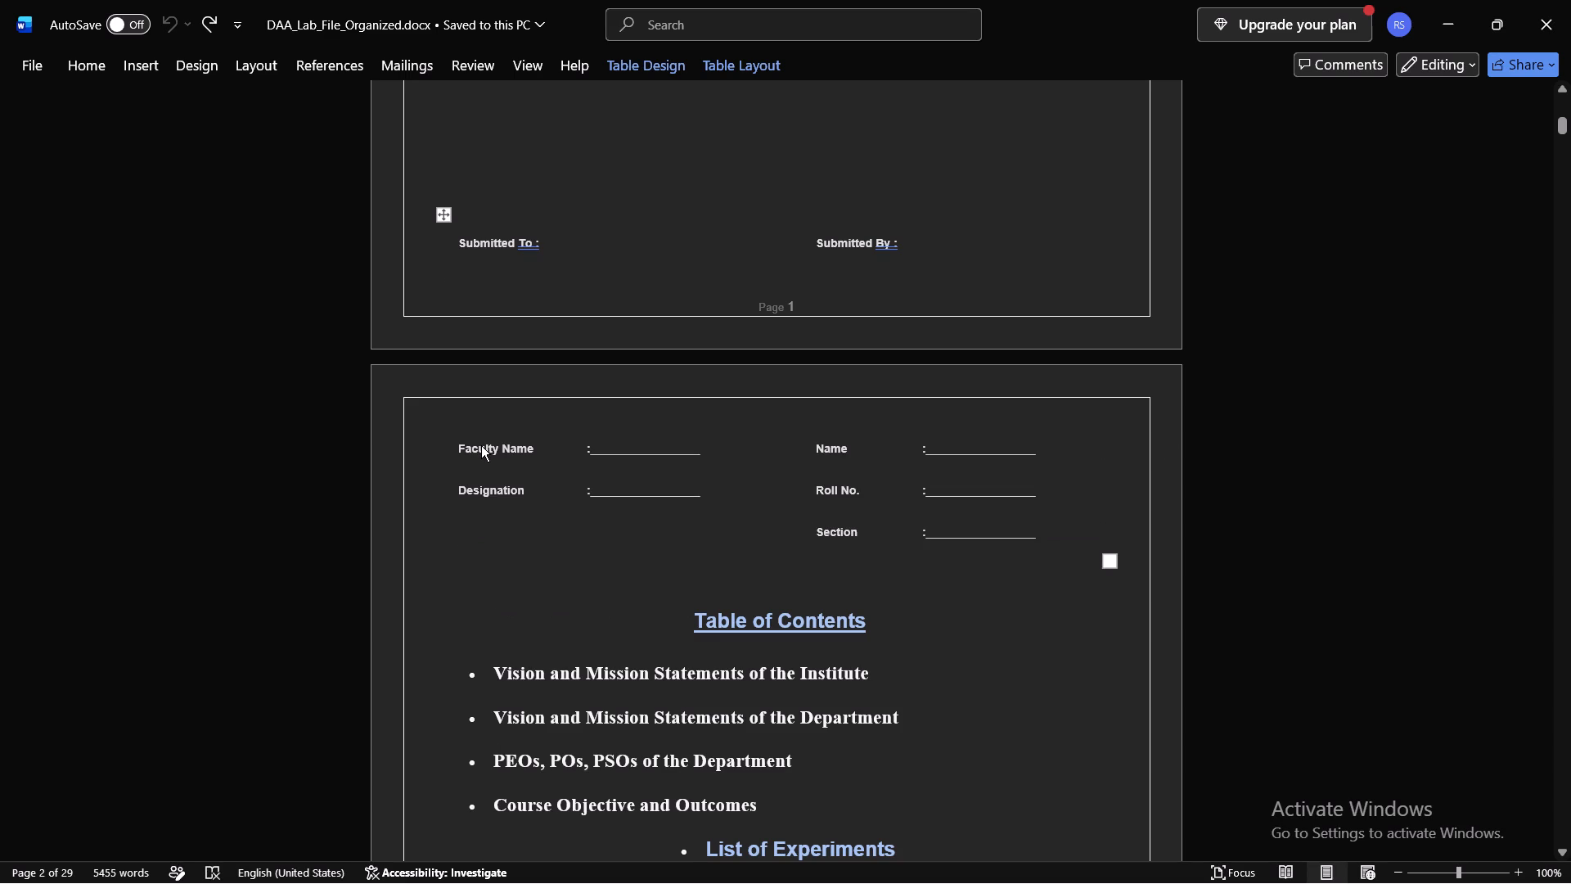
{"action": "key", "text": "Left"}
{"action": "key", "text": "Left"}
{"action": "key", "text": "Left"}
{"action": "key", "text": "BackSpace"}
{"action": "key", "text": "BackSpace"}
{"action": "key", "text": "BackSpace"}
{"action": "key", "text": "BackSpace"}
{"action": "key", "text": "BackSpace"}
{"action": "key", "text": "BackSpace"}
Add three blank lines below "Submitted By :" on the cover page.
{"action": "left_click", "coordinate": [938, 251]}
{"action": "key", "text": "Return"}
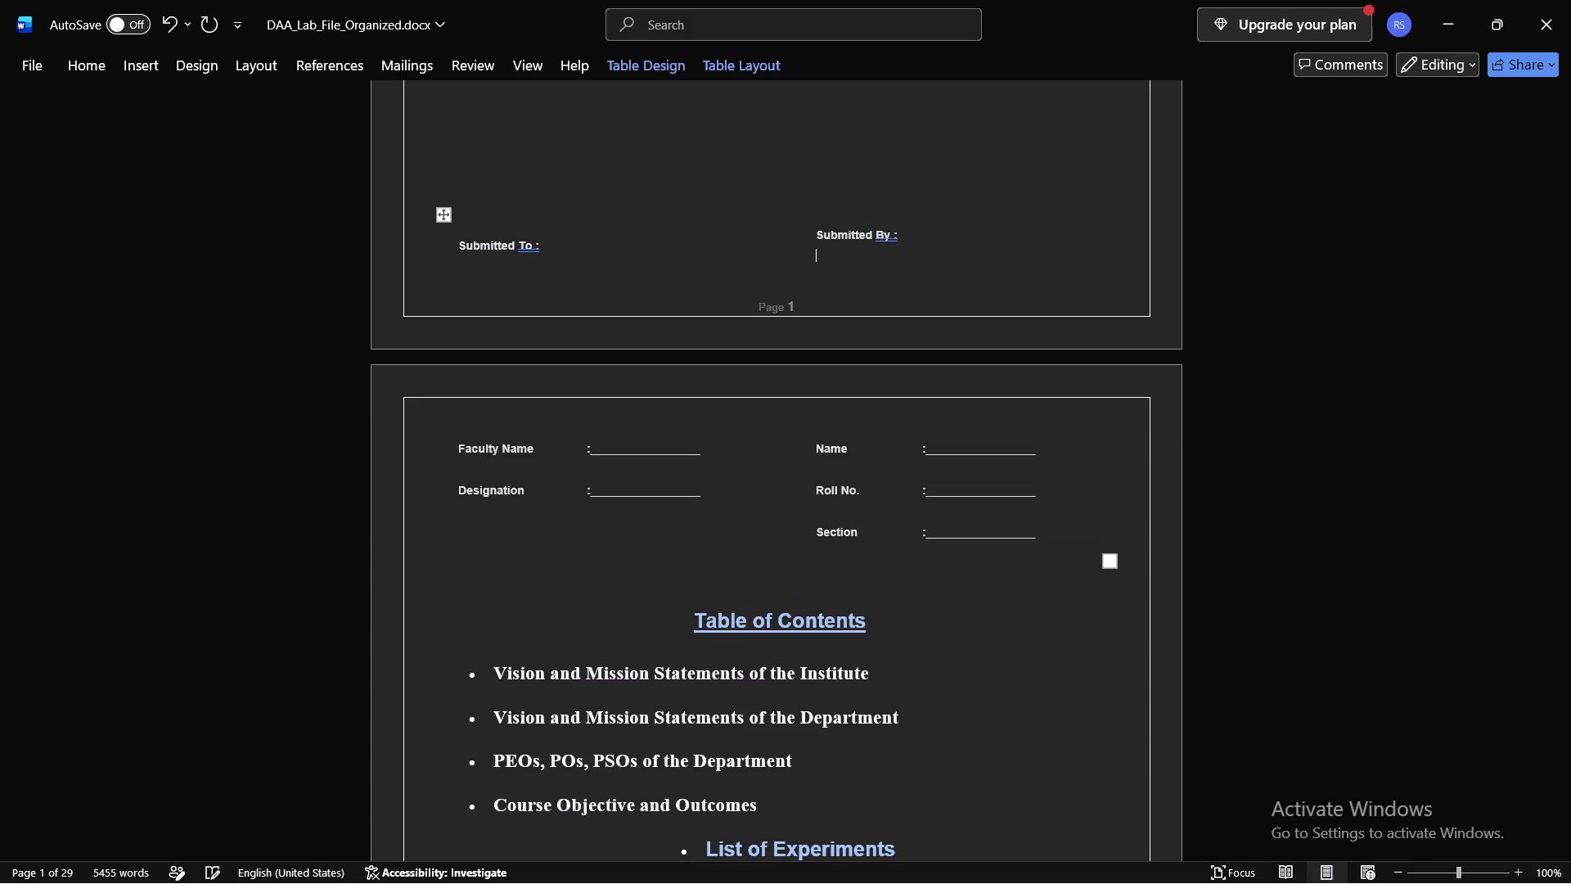
{"action": "key", "text": "Return"}
{"action": "key", "text": "Return"}
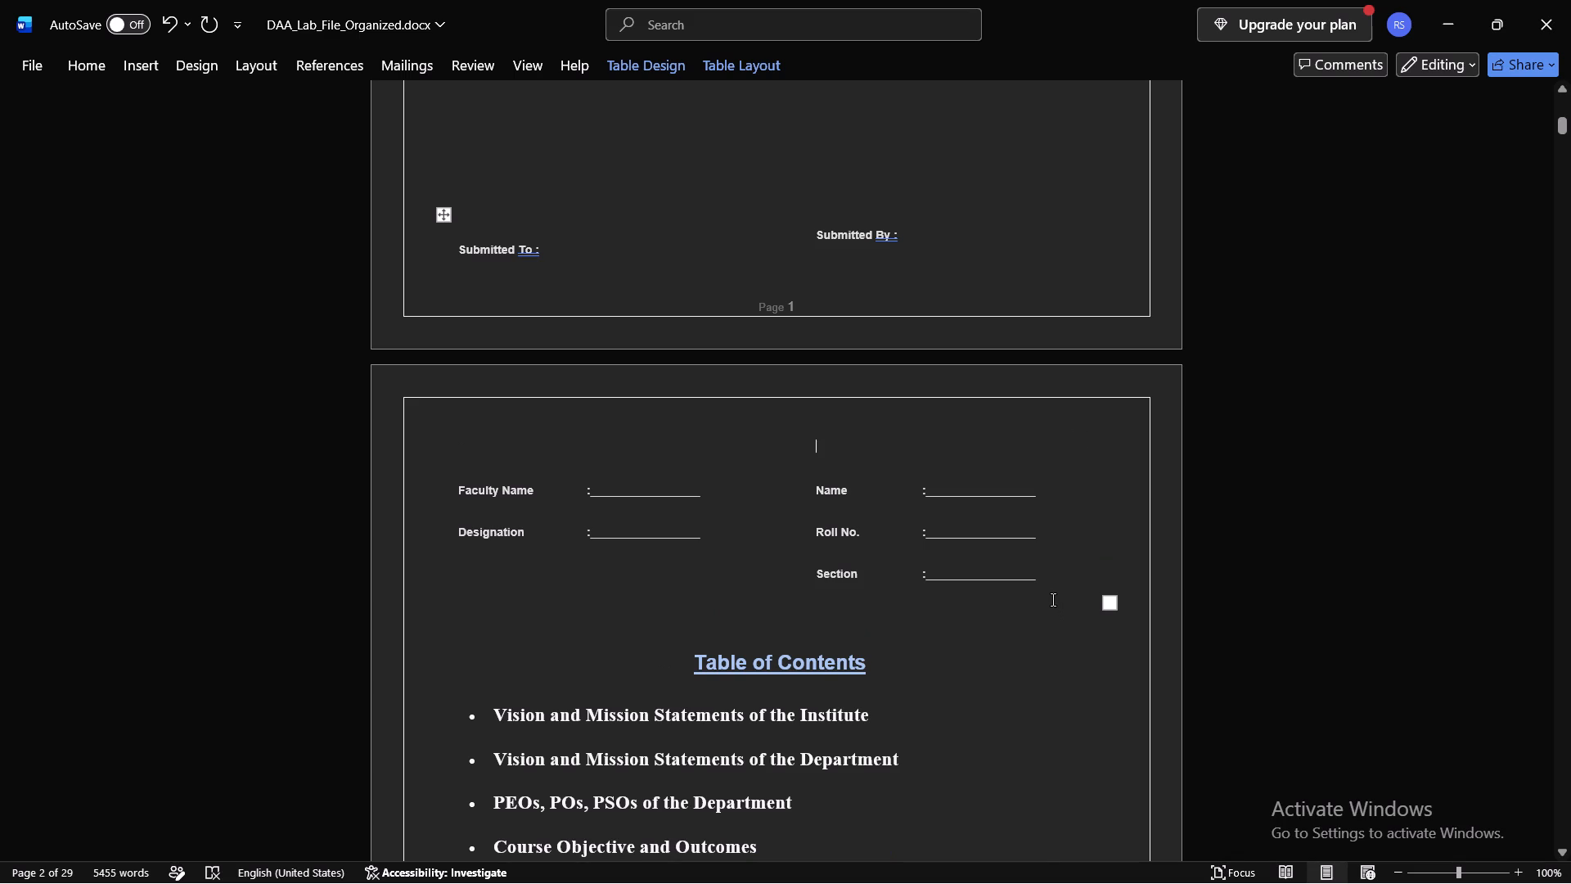
Copy the Faculty Name, Designation, Name, Roll No. and Section rows above the Table of Contents, and remove them from page 2.
{"action": "left_click_drag", "start_coordinate": [1053, 600], "coordinate": [467, 476]}
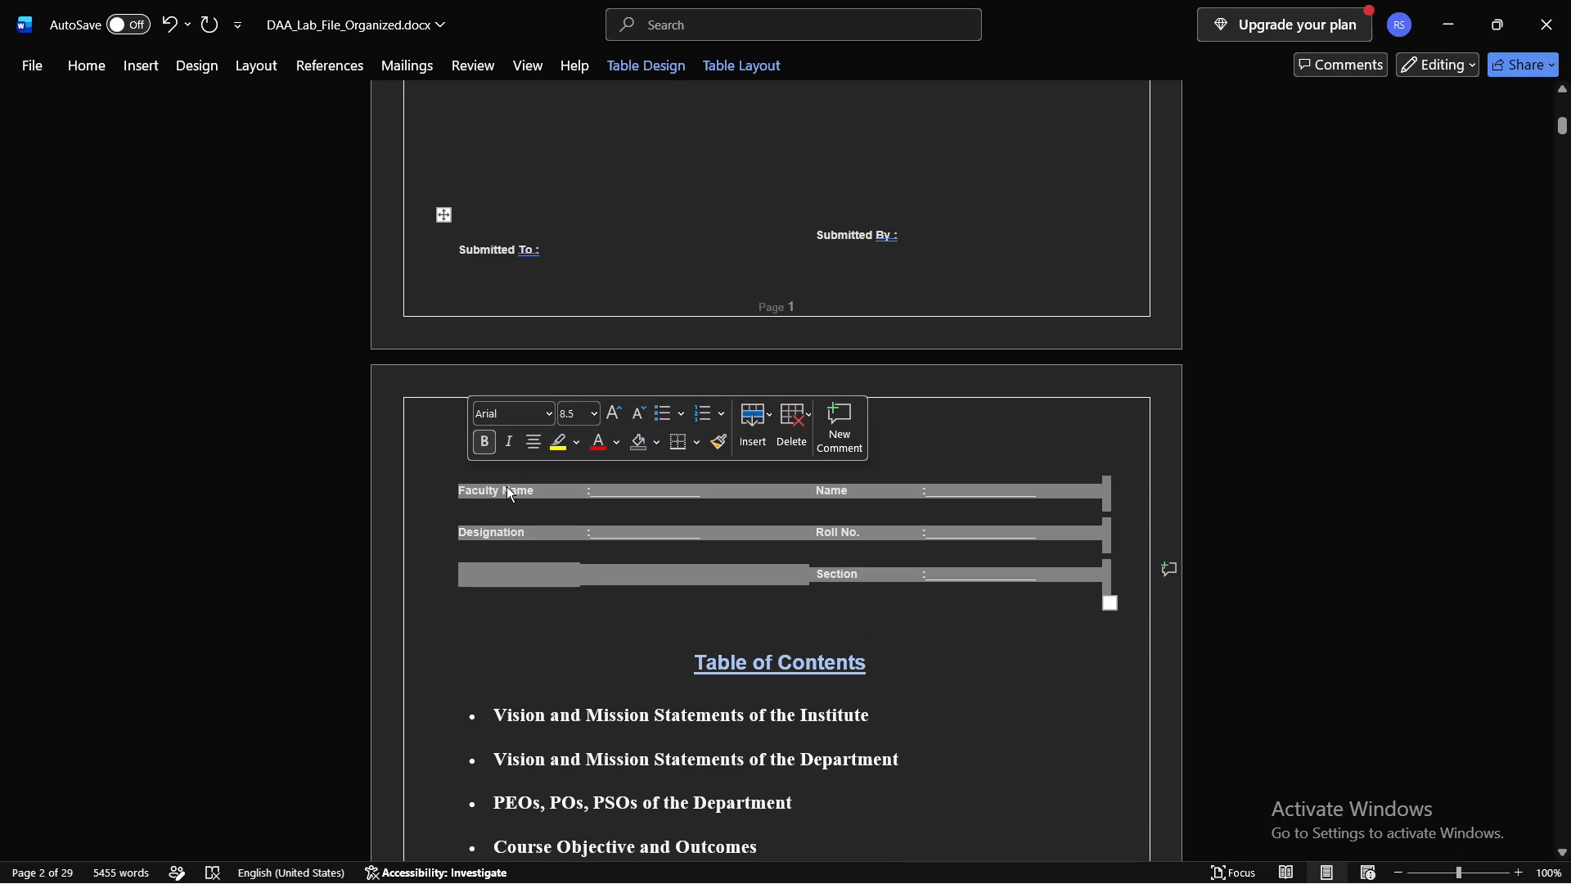
{"action": "key", "text": "ctrl+c"}
{"action": "key", "text": "ctrl+c"}
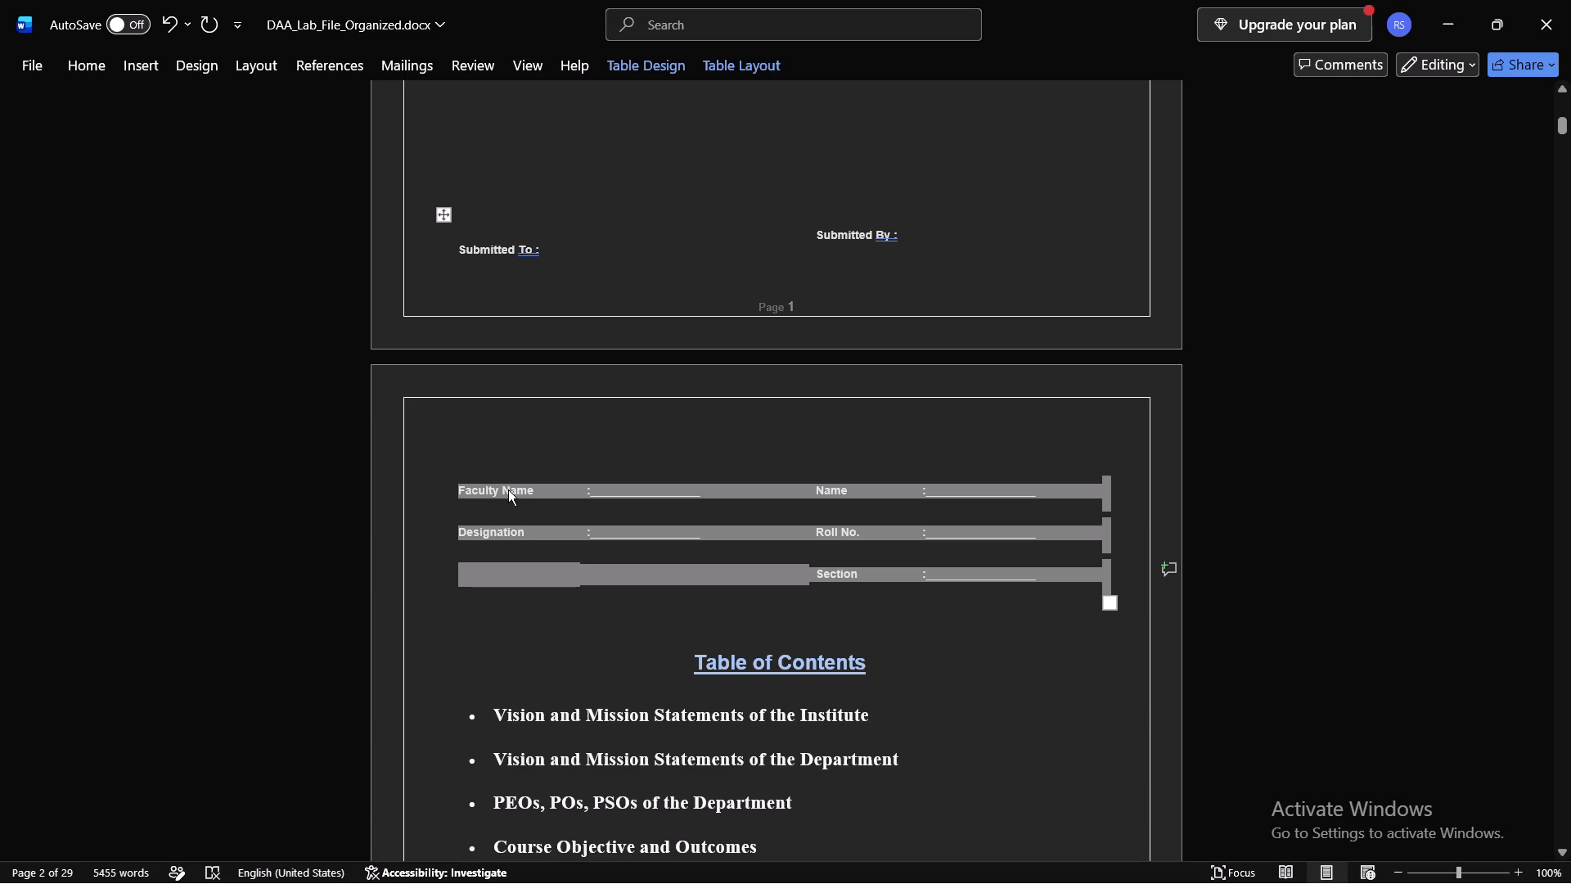
{"action": "key", "text": "ctrl+c"}
{"action": "key", "text": "BackSpace"}
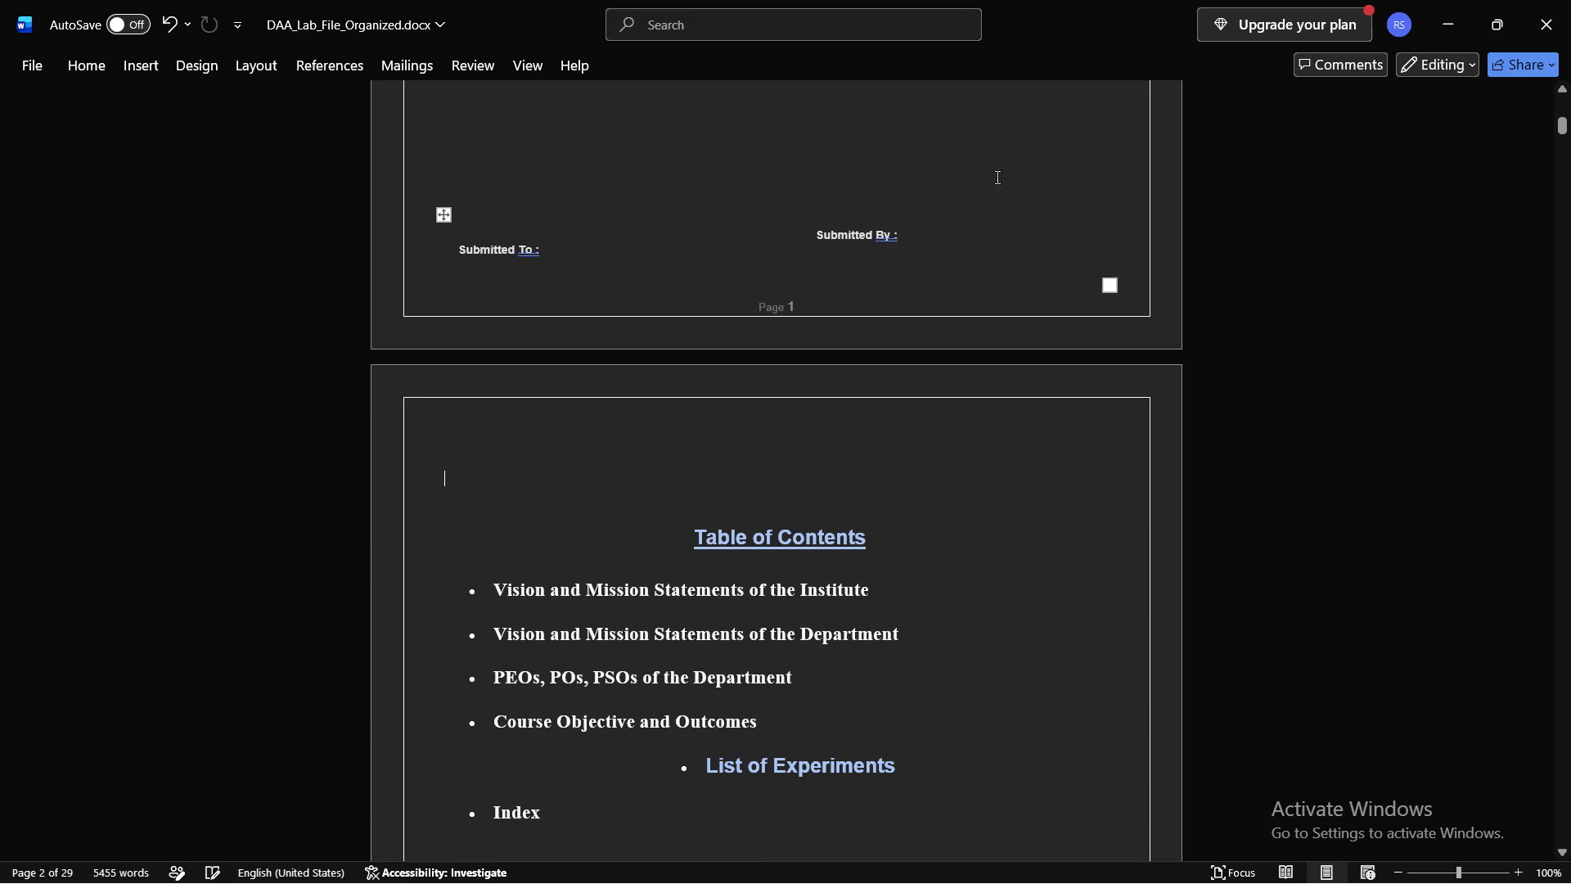
Insert one more blank line directly after "Submitted By :" on the cover page.
{"action": "left_click", "coordinate": [920, 232]}
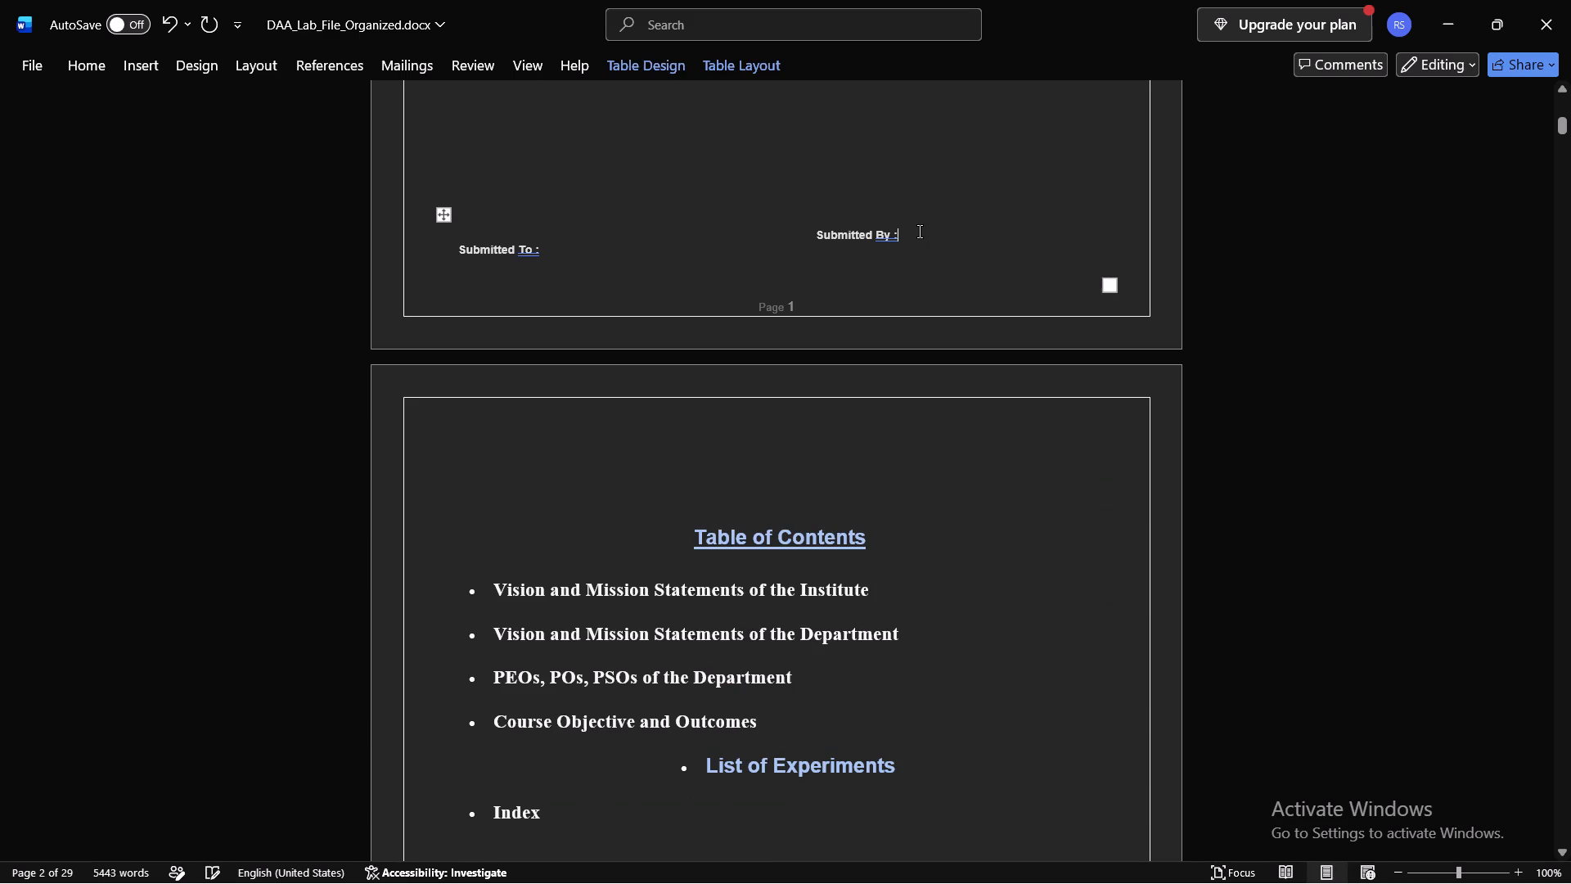
{"action": "key", "text": "Return"}
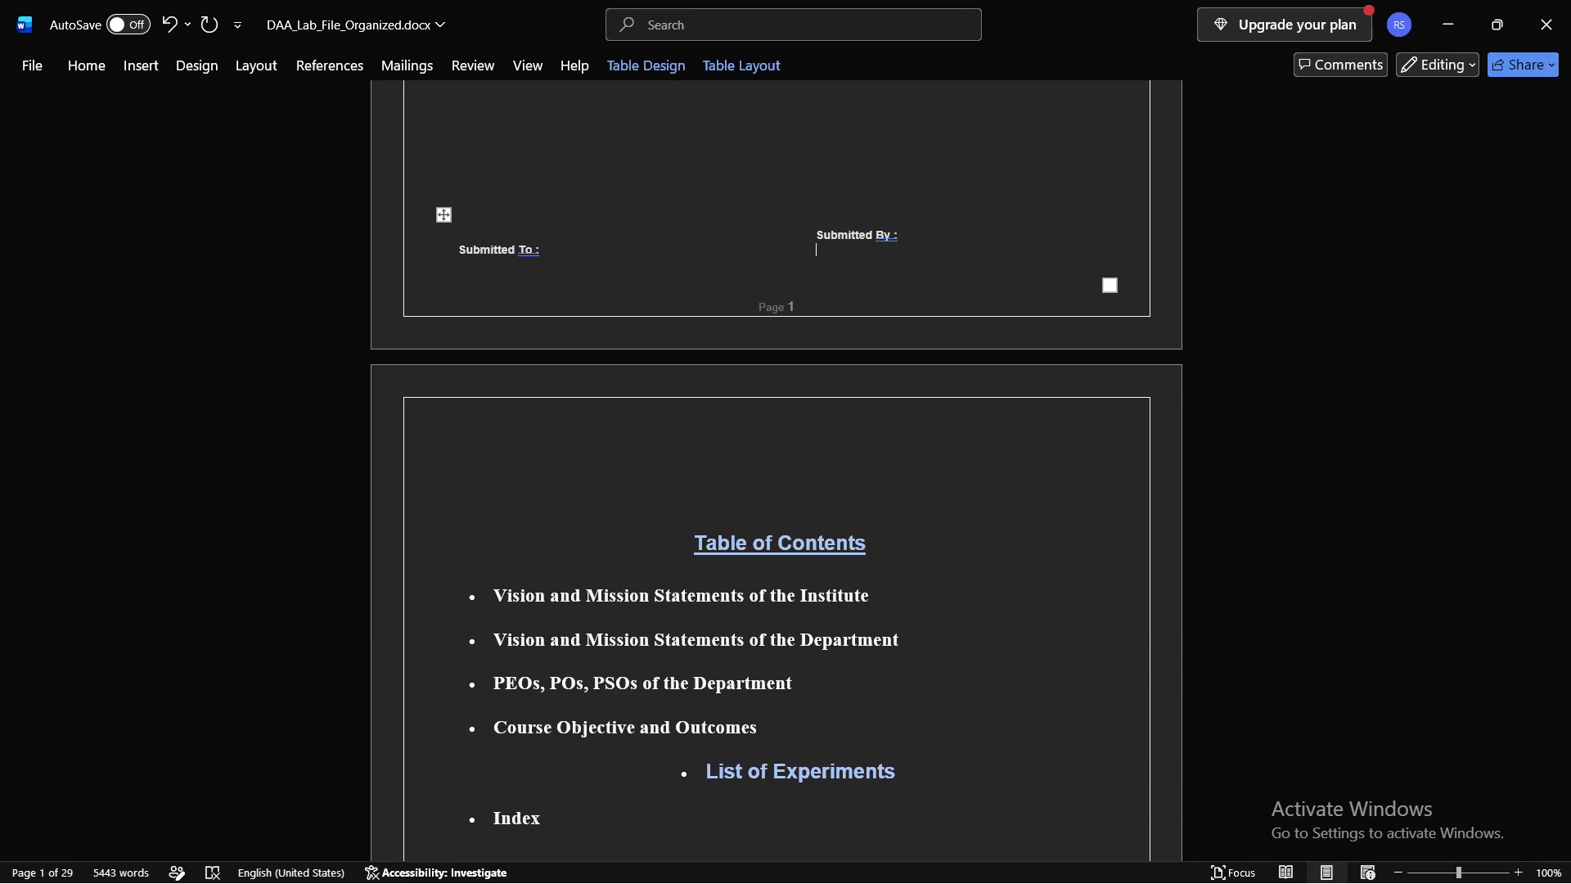
Insert seven blank lines before the List of Experiments heading on page 6 to start it and its table on page 7.
{"action": "scroll", "coordinate": [920, 232], "scroll_direction": "down", "scroll_amount": 6}
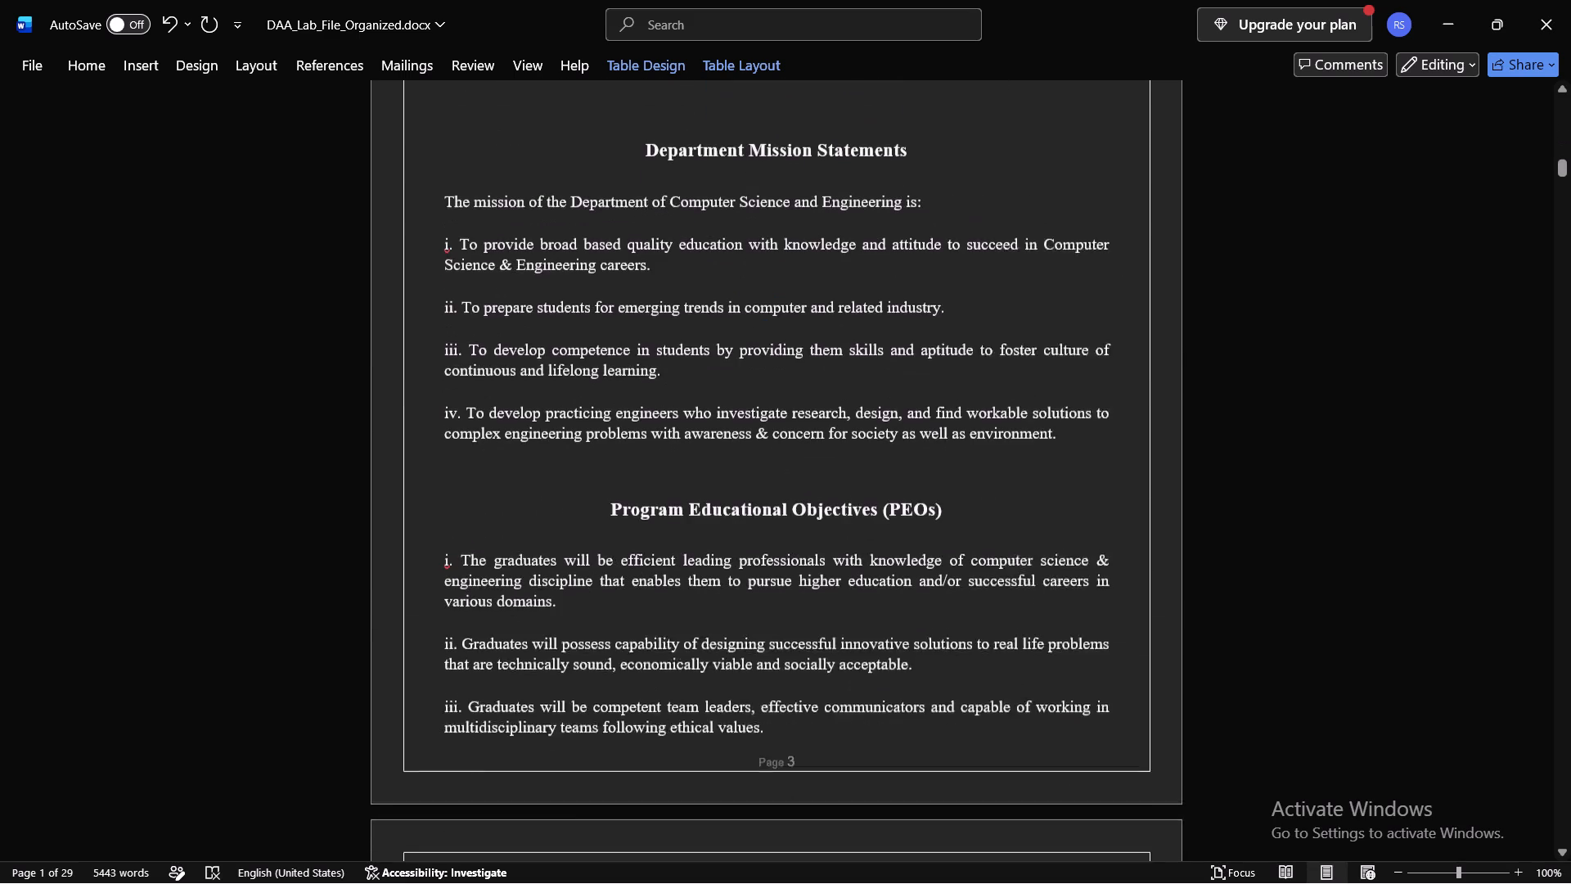
{"action": "scroll", "coordinate": [920, 232], "scroll_direction": "down", "scroll_amount": 6}
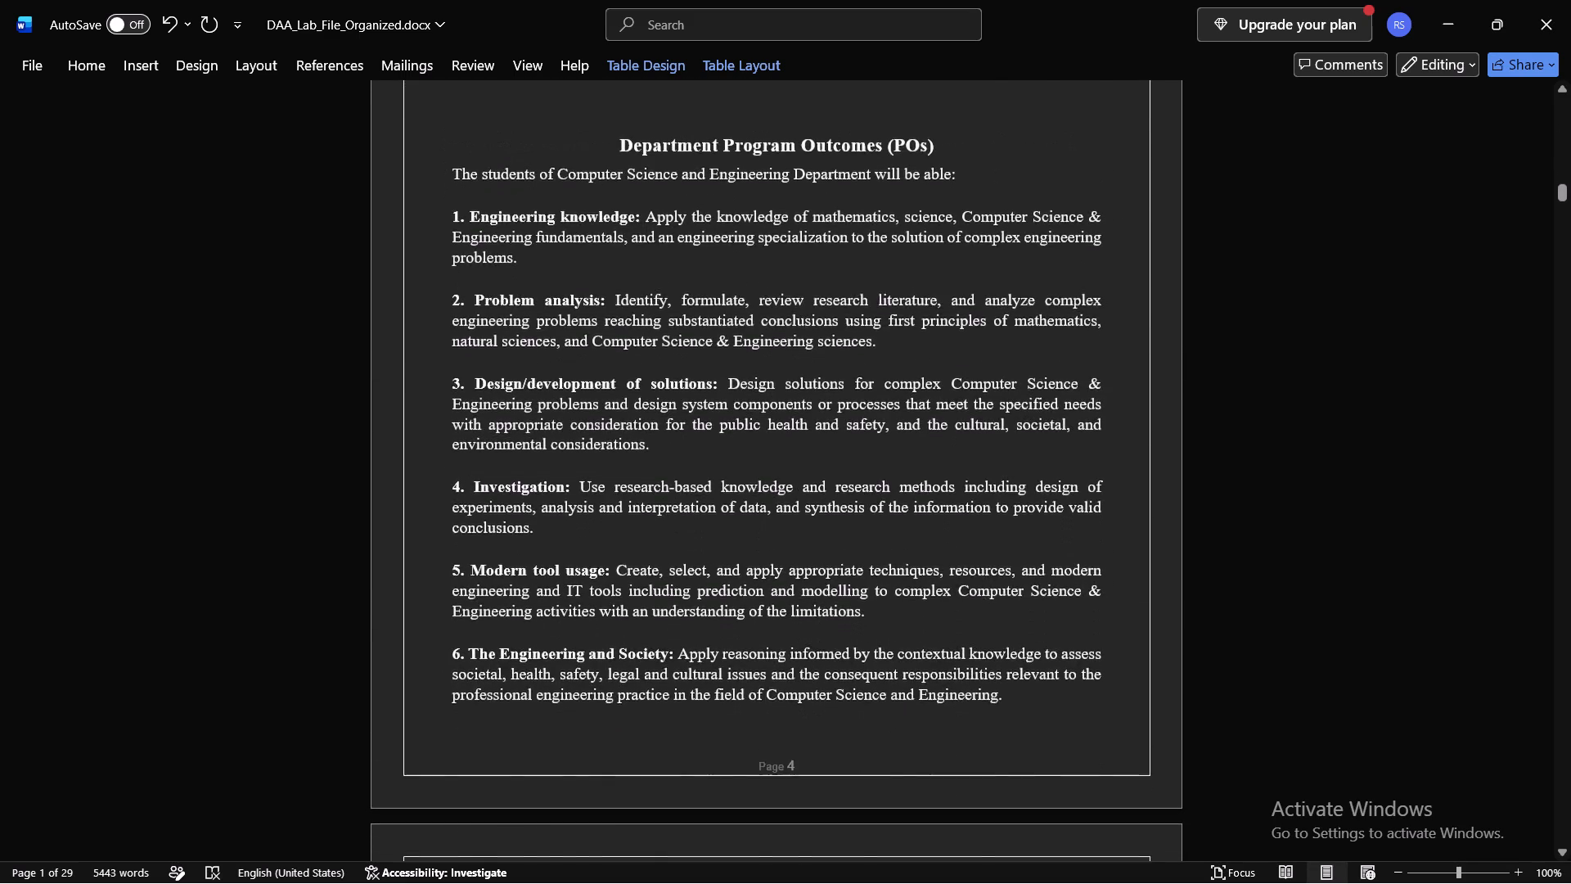
{"action": "scroll", "coordinate": [920, 232], "scroll_direction": "down", "scroll_amount": 5}
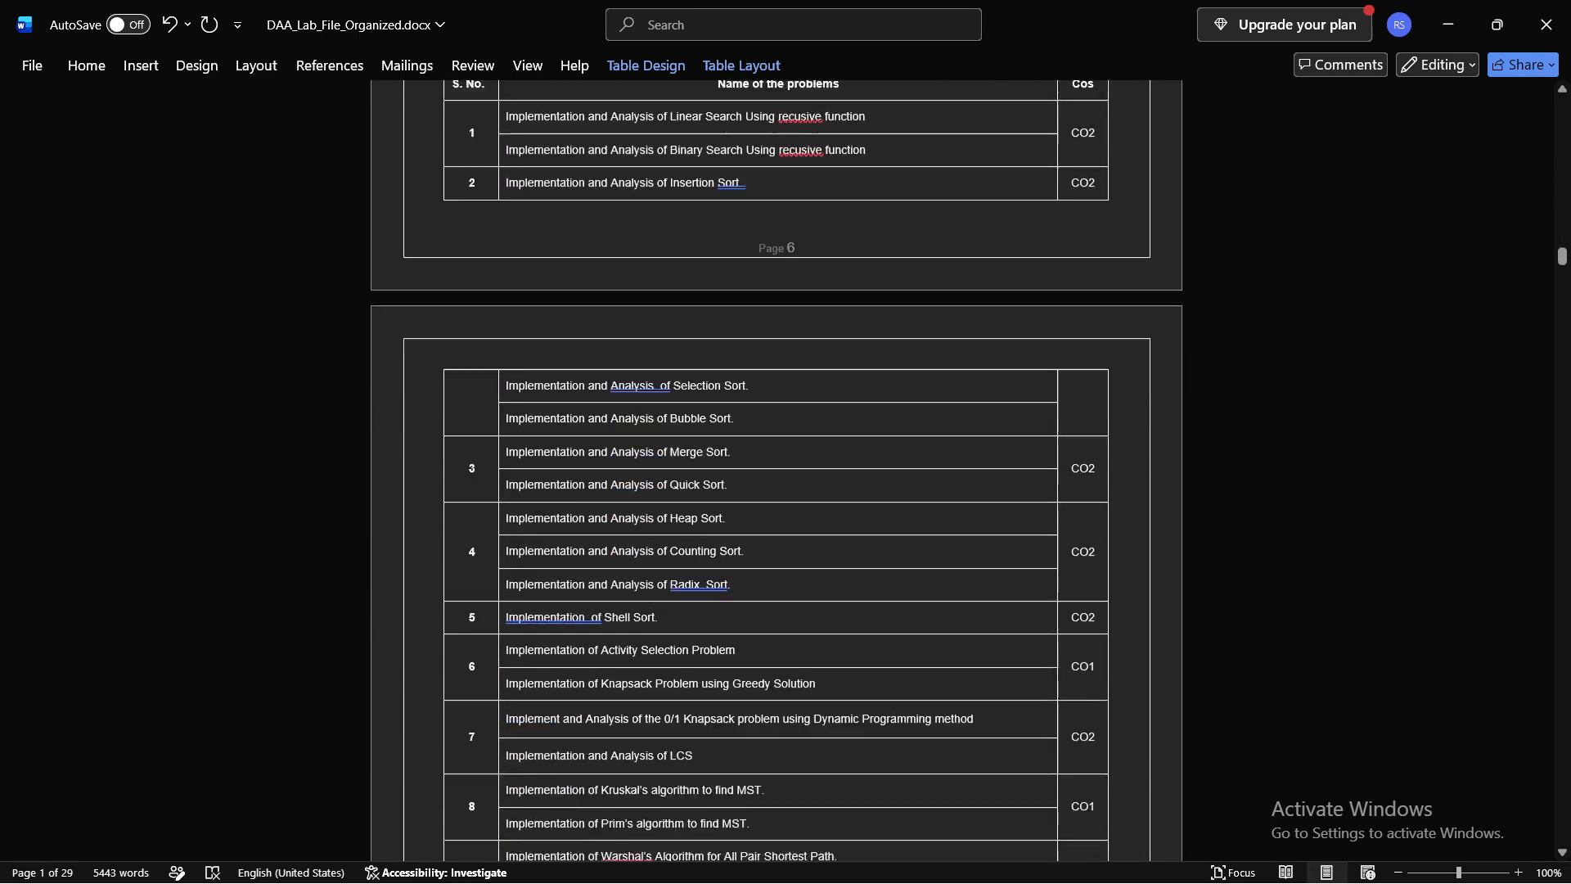
{"action": "scroll", "coordinate": [920, 232], "scroll_direction": "down", "scroll_amount": 3}
{"action": "scroll", "coordinate": [920, 232], "scroll_direction": "up", "scroll_amount": 1}
{"action": "scroll", "coordinate": [920, 232], "scroll_direction": "down", "scroll_amount": 1}
{"action": "scroll", "coordinate": [920, 232], "scroll_direction": "up", "scroll_amount": 1}
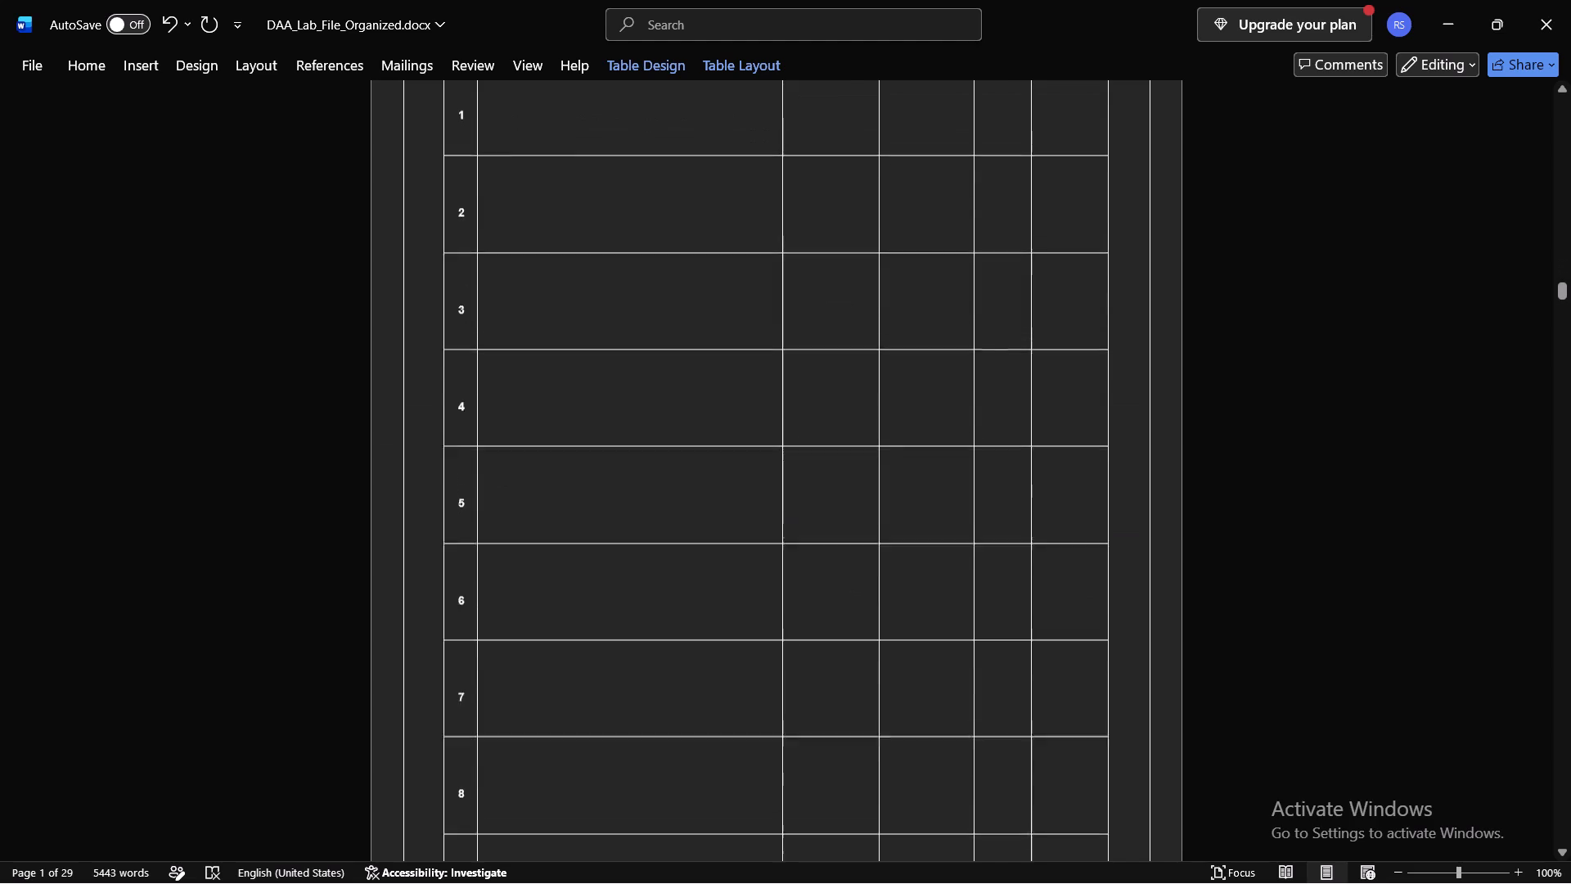
{"action": "scroll", "coordinate": [920, 232], "scroll_direction": "up", "scroll_amount": 1}
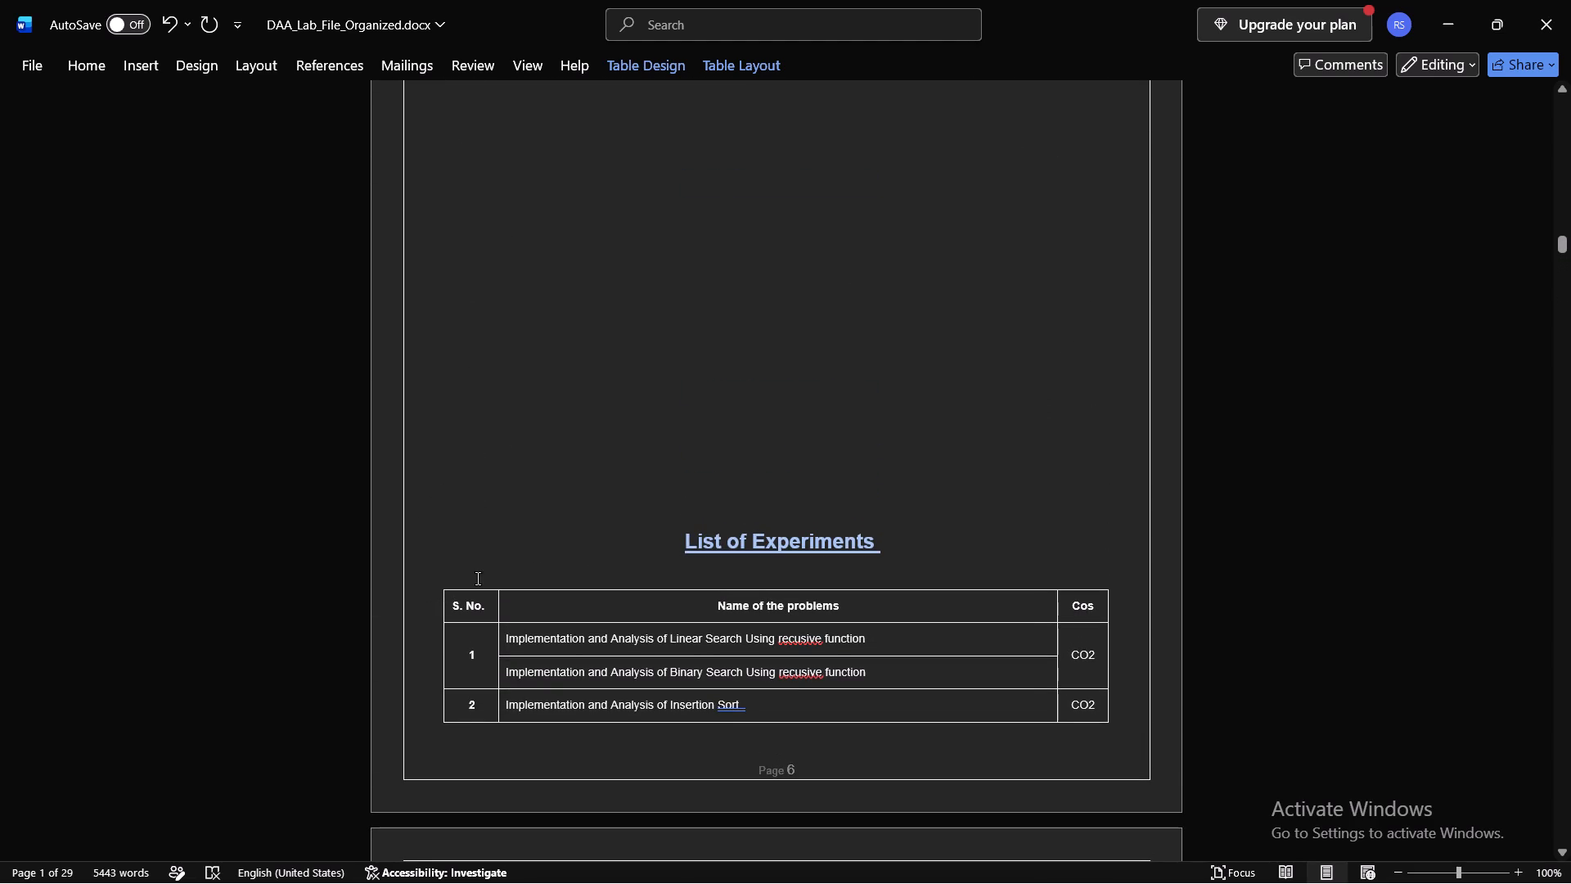
{"action": "left_click", "coordinate": [558, 551]}
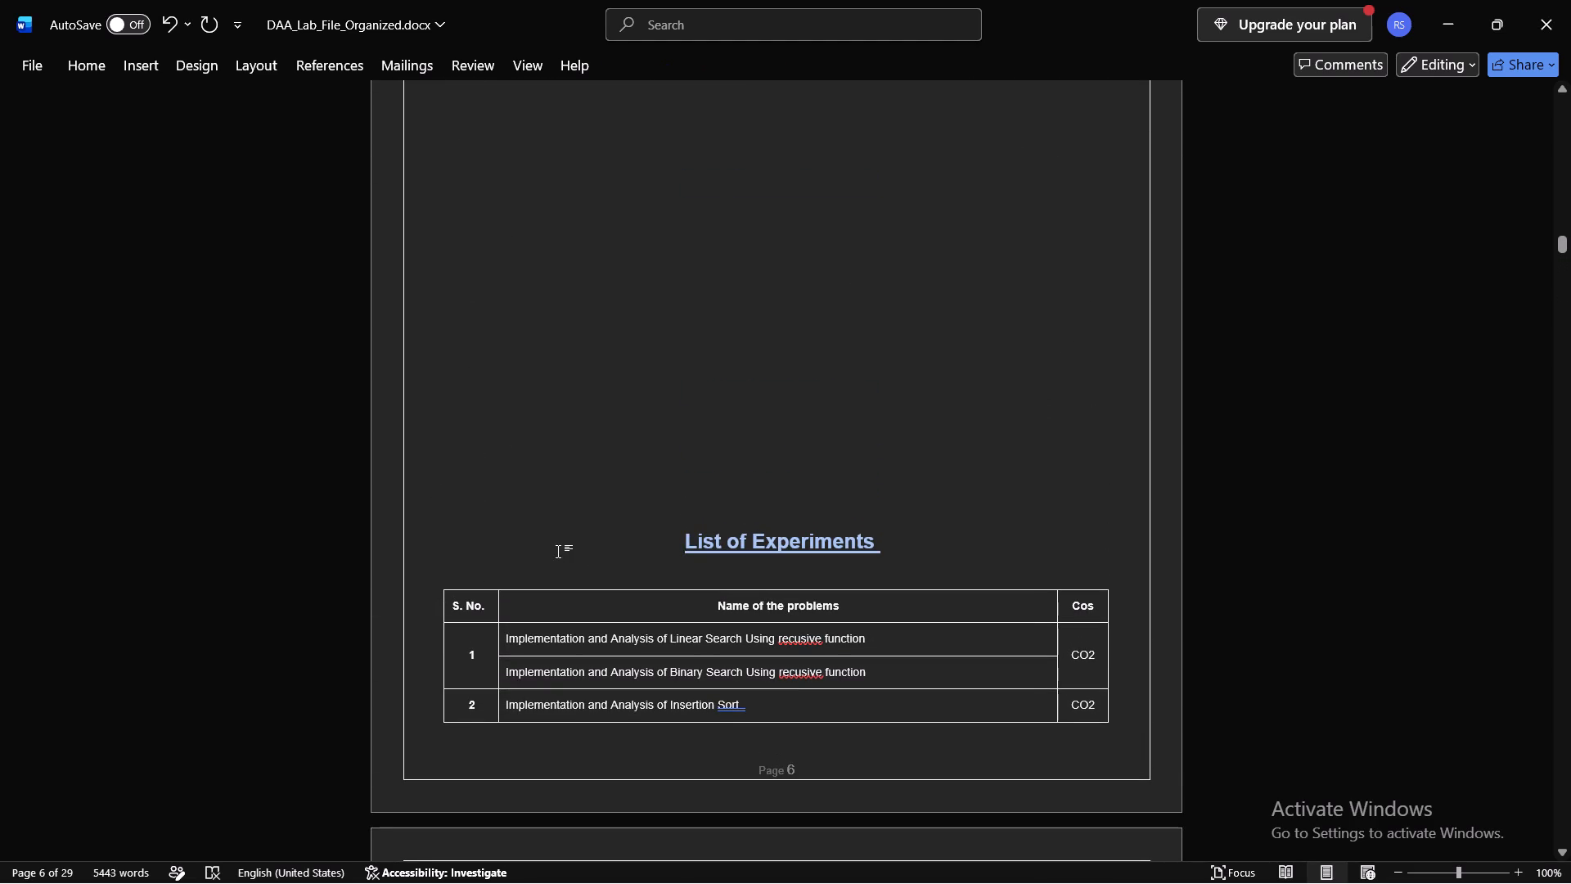
{"action": "key", "text": "Return"}
{"action": "key", "text": "Return"}
{"action": "key", "text": "Return"}
{"action": "key", "text": "Return"}
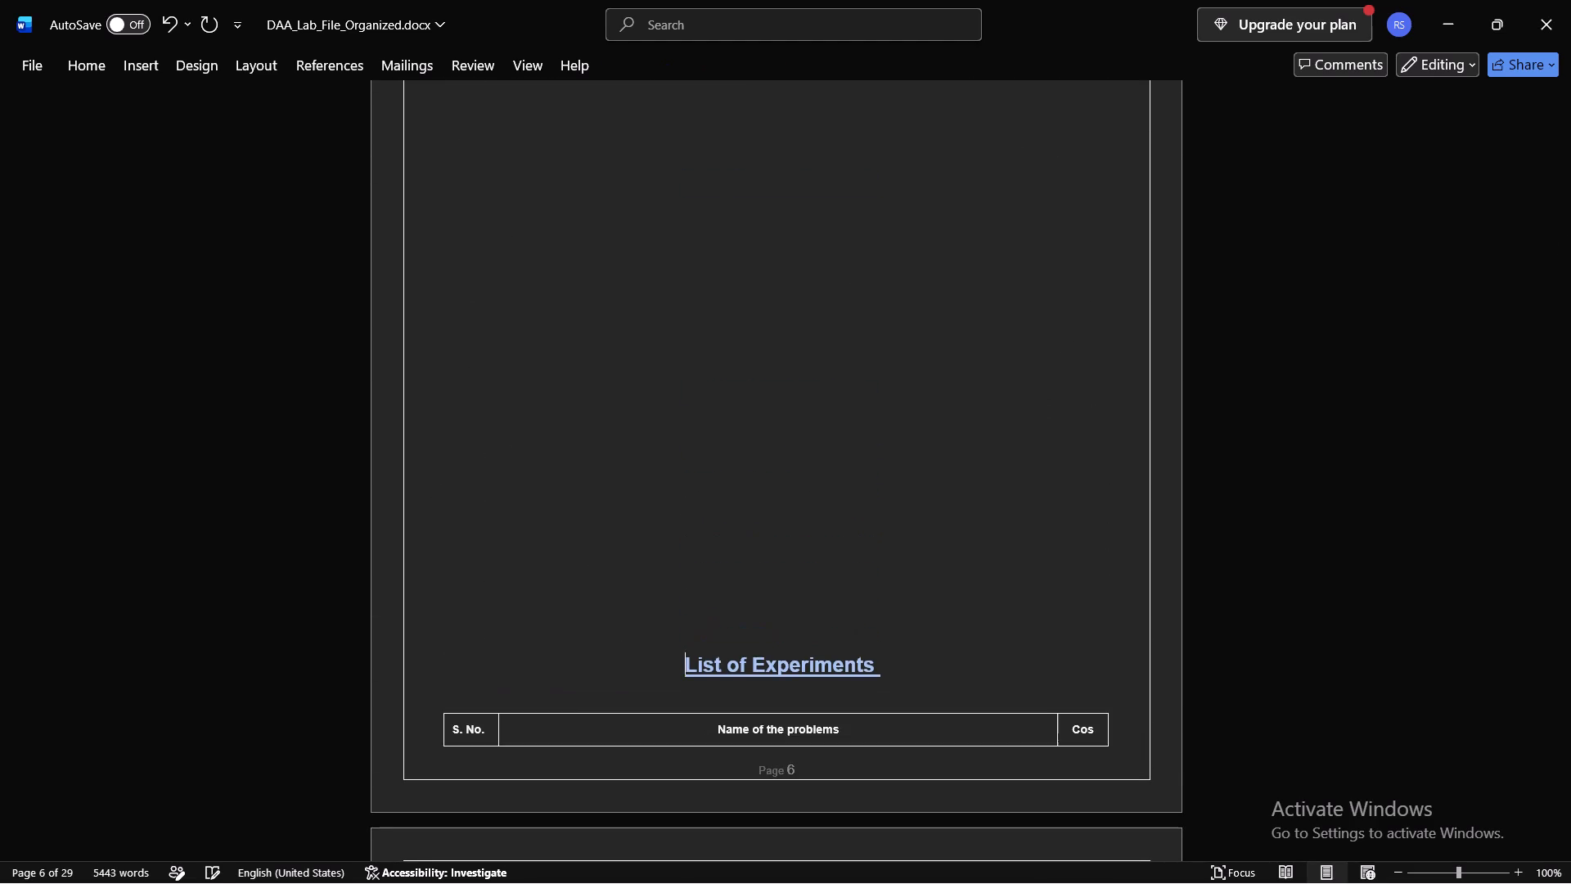
{"action": "key", "text": "Return"}
{"action": "key", "text": "Return"}
{"action": "key", "text": "Return"}
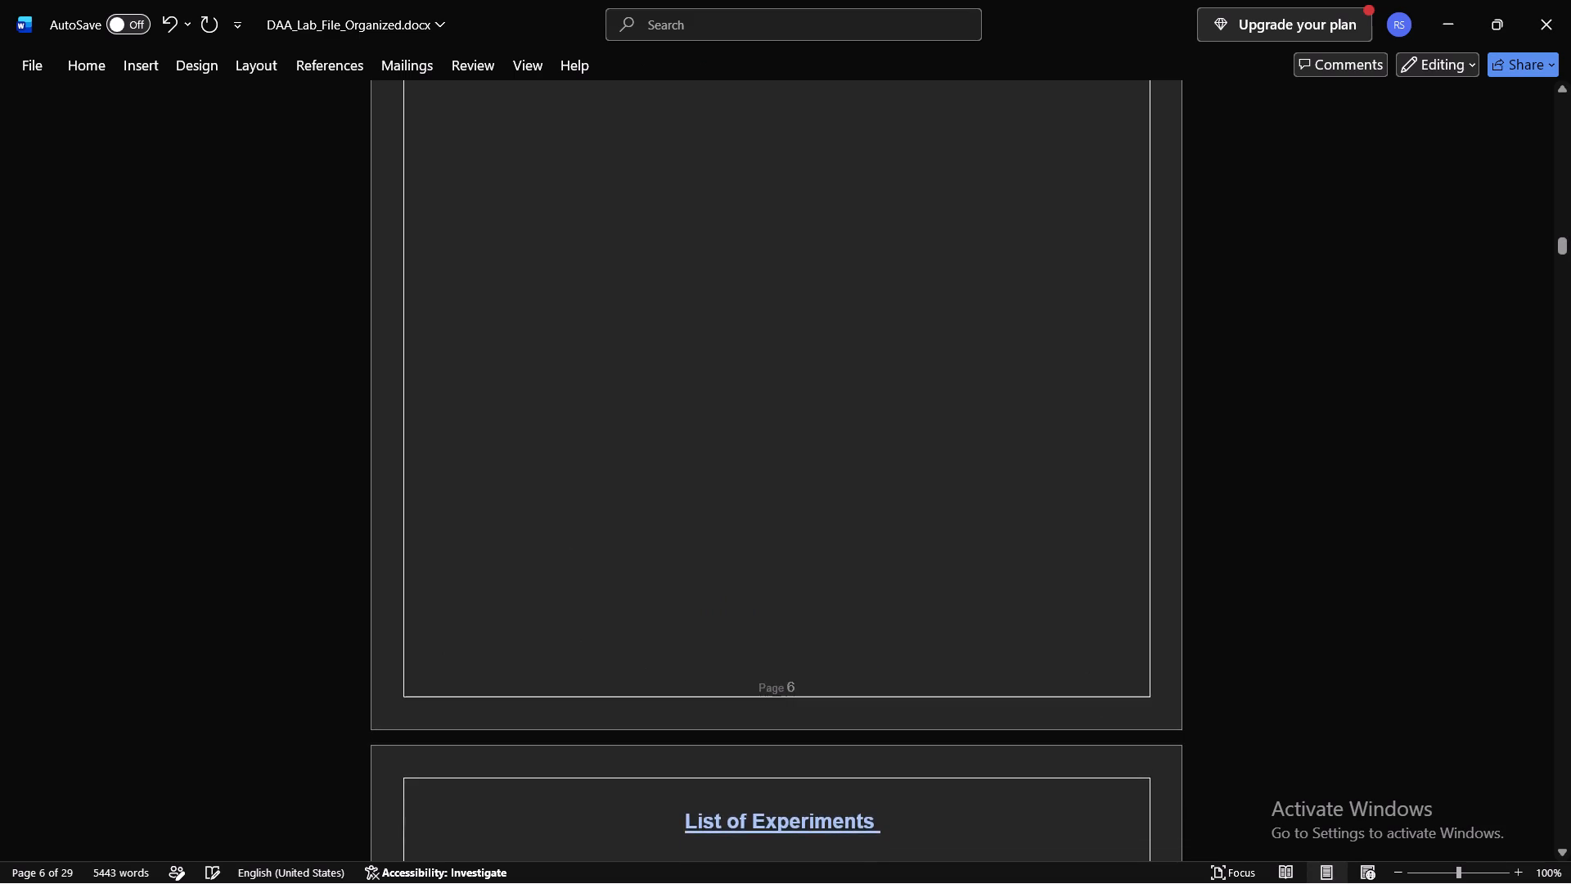
Remove the empty lines above the INDEX heading so it sits at the top of page 8 directly above its table.
{"action": "scroll", "coordinate": [558, 551], "scroll_direction": "down", "scroll_amount": 6}
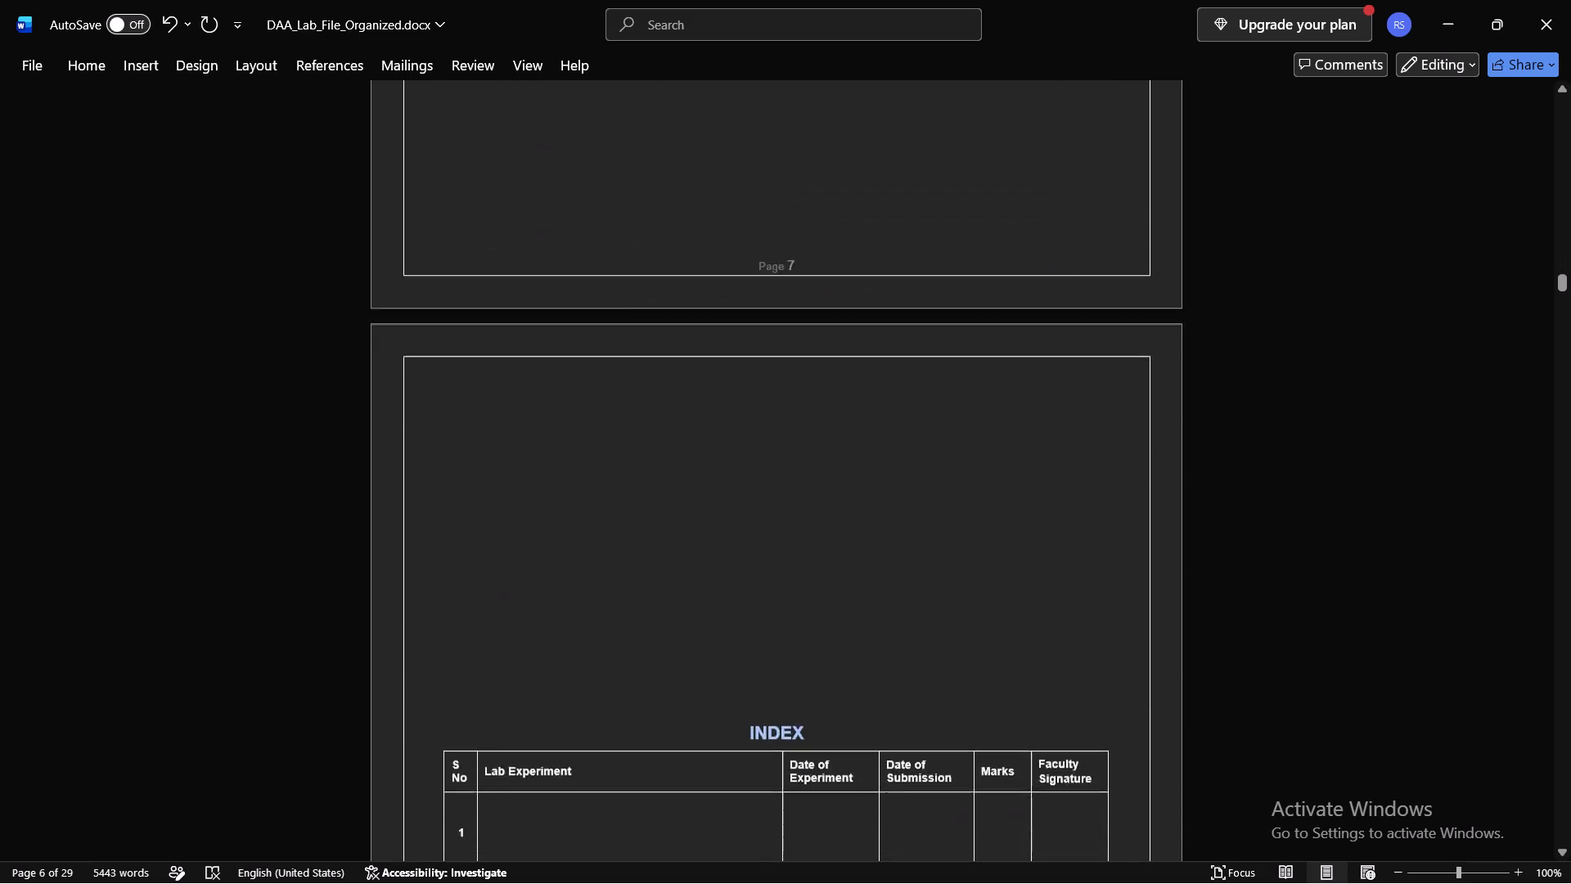
{"action": "scroll", "coordinate": [558, 551], "scroll_direction": "down", "scroll_amount": 2}
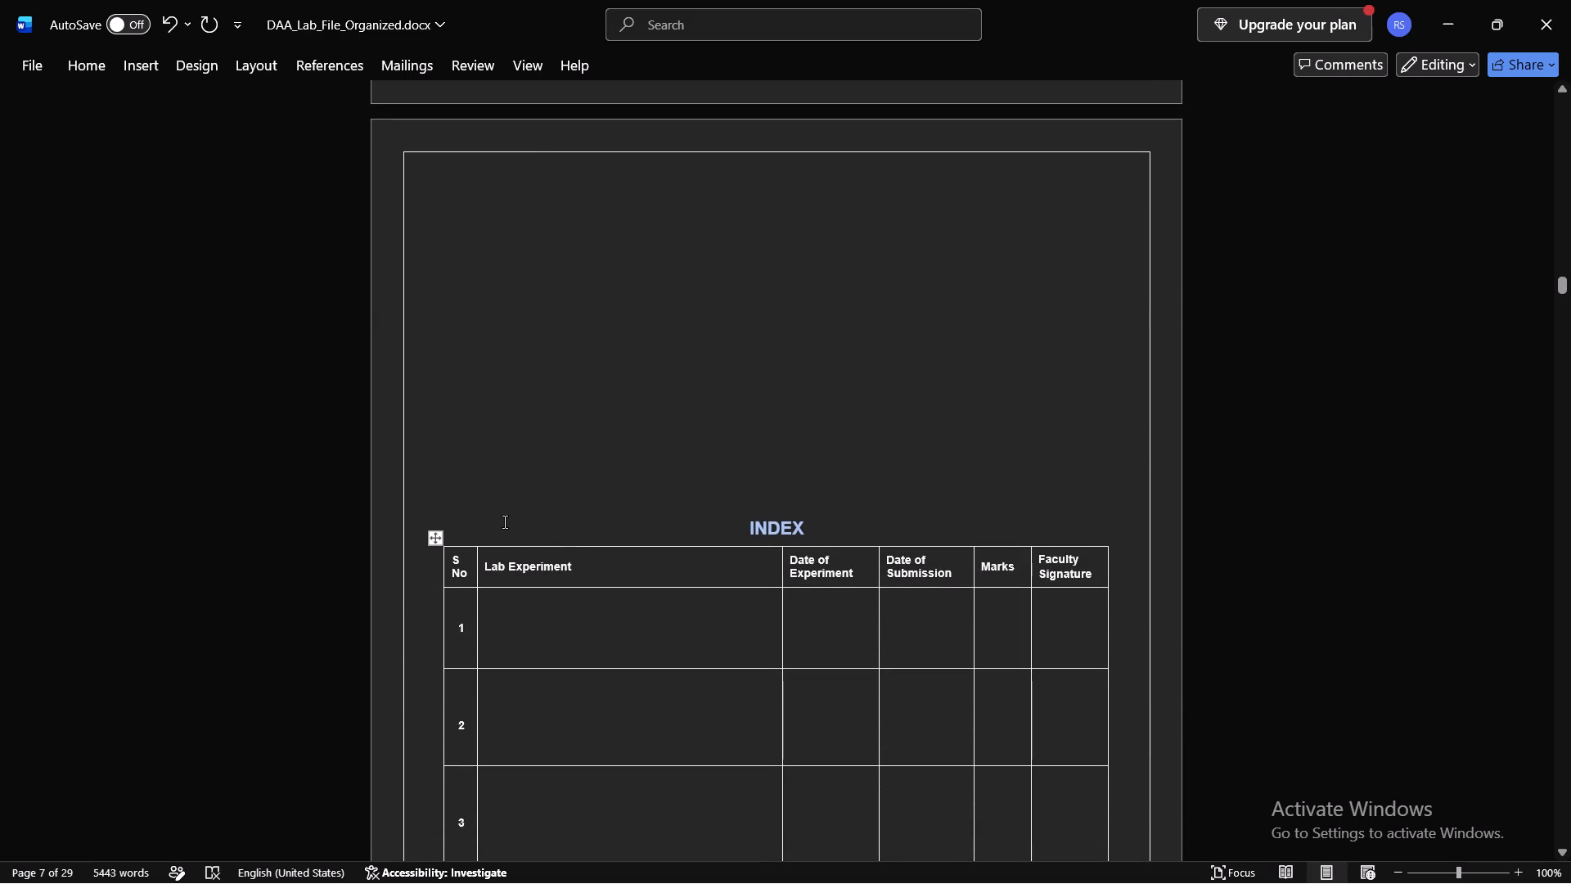
{"action": "left_click", "coordinate": [505, 520]}
{"action": "key", "text": "BackSpace"}
{"action": "key", "text": "BackSpace"}
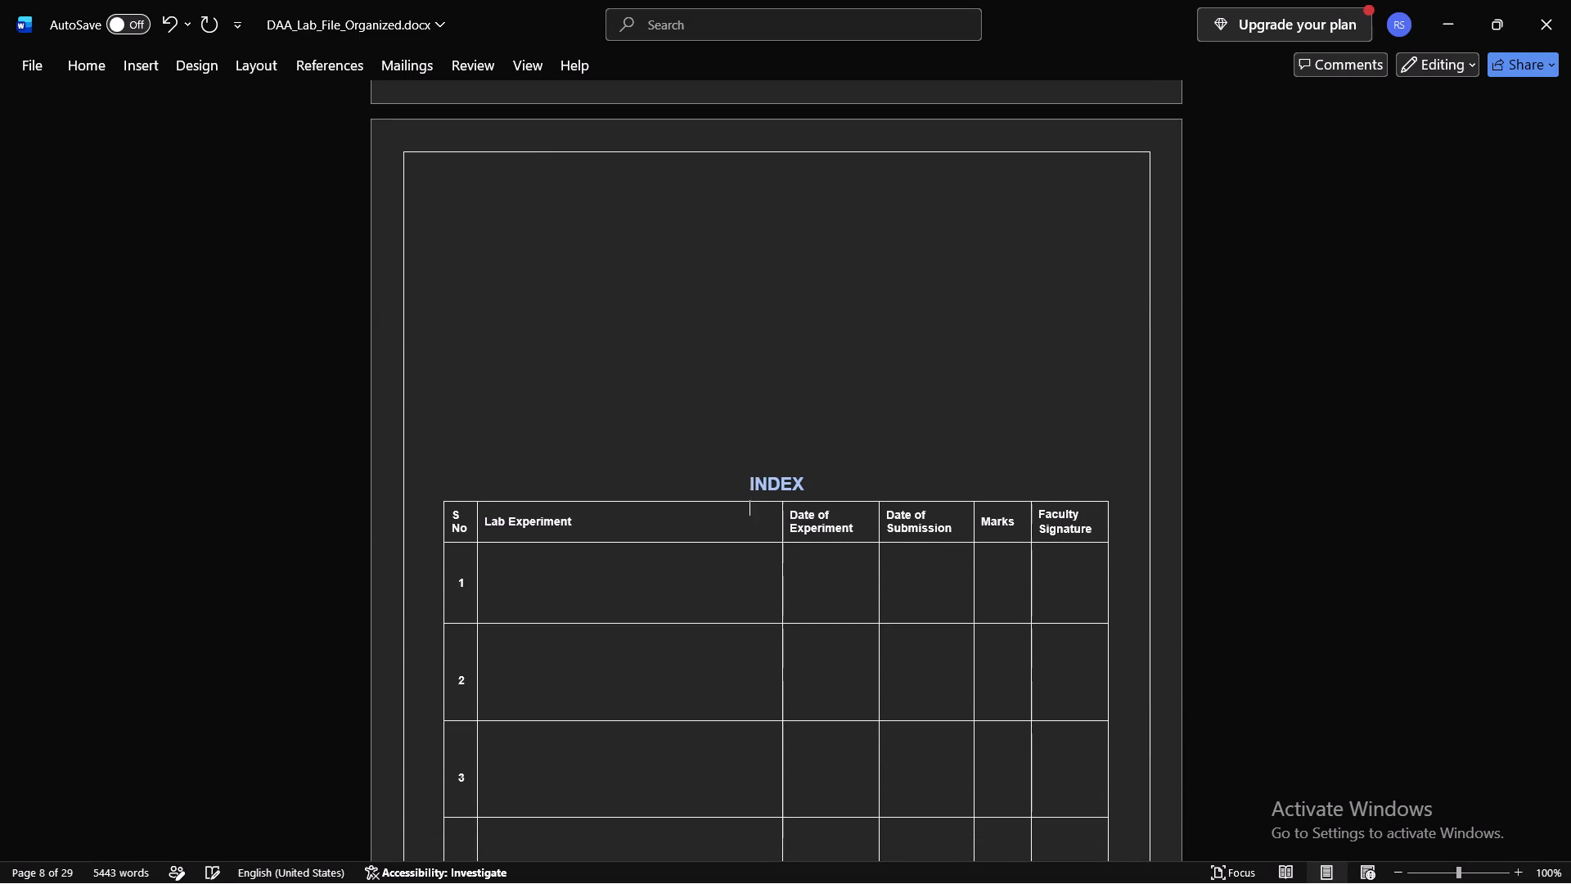
{"action": "key", "text": "BackSpace"}
{"action": "key", "text": "BackSpace"}
{"action": "key", "text": "BackSpace"}
{"action": "key", "text": "BackSpace"}
{"action": "key", "text": "BackSpace"}
{"action": "key", "text": "BackSpace"}
{"action": "key", "text": "BackSpace"}
{"action": "key", "text": "BackSpace"}
{"action": "key", "text": "BackSpace"}
{"action": "key", "text": "BackSpace"}
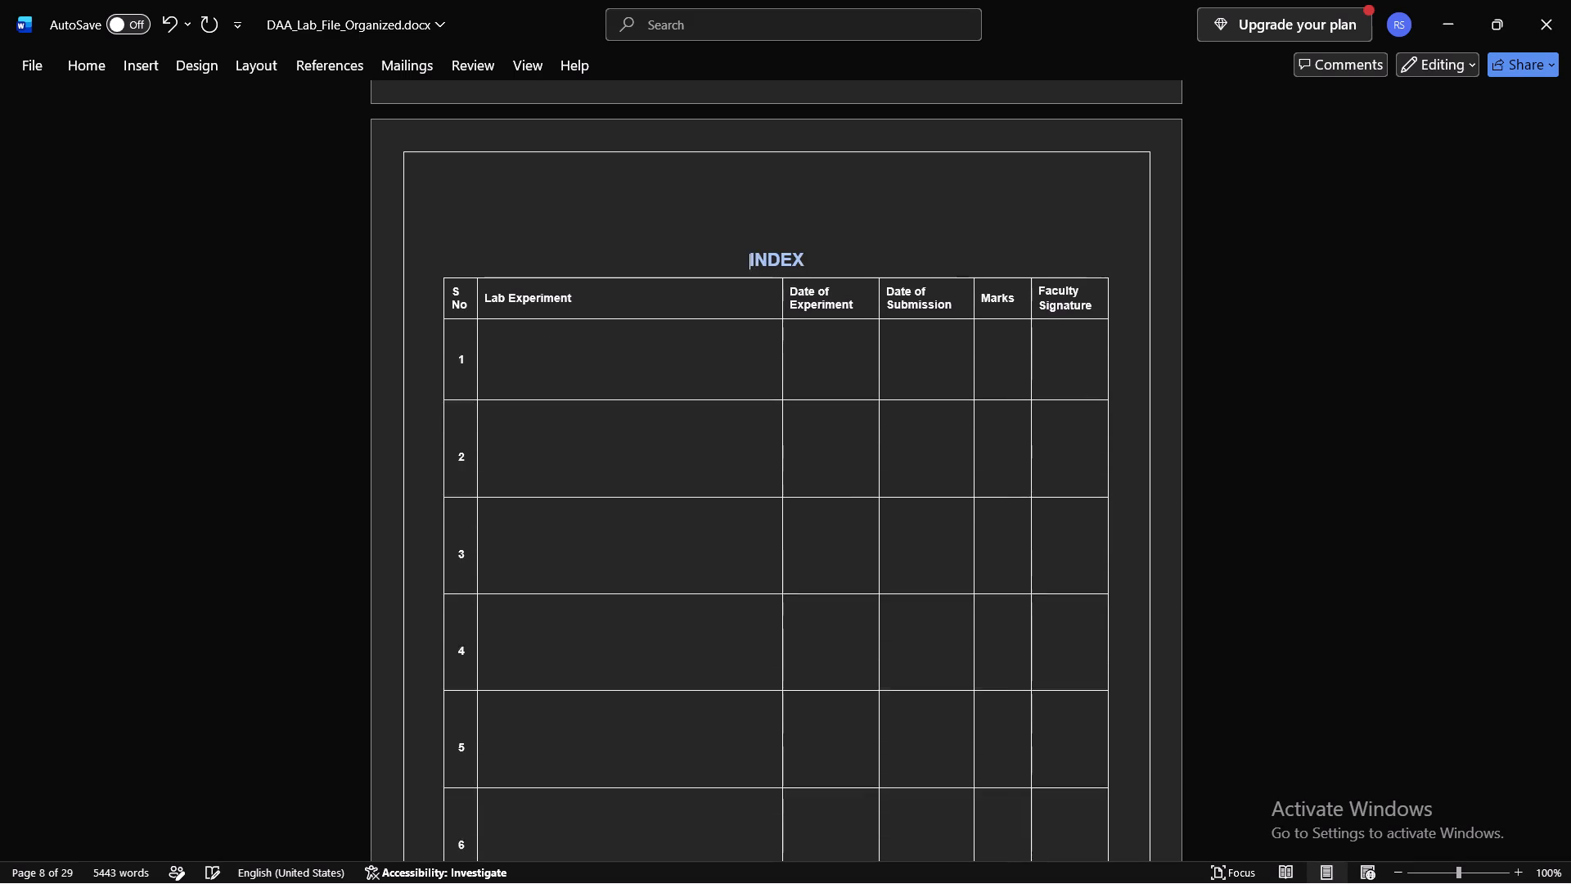
{"action": "key", "text": "BackSpace"}
{"action": "key", "text": "BackSpace"}
{"action": "key", "text": "BackSpace"}
{"action": "key", "text": "BackSpace"}
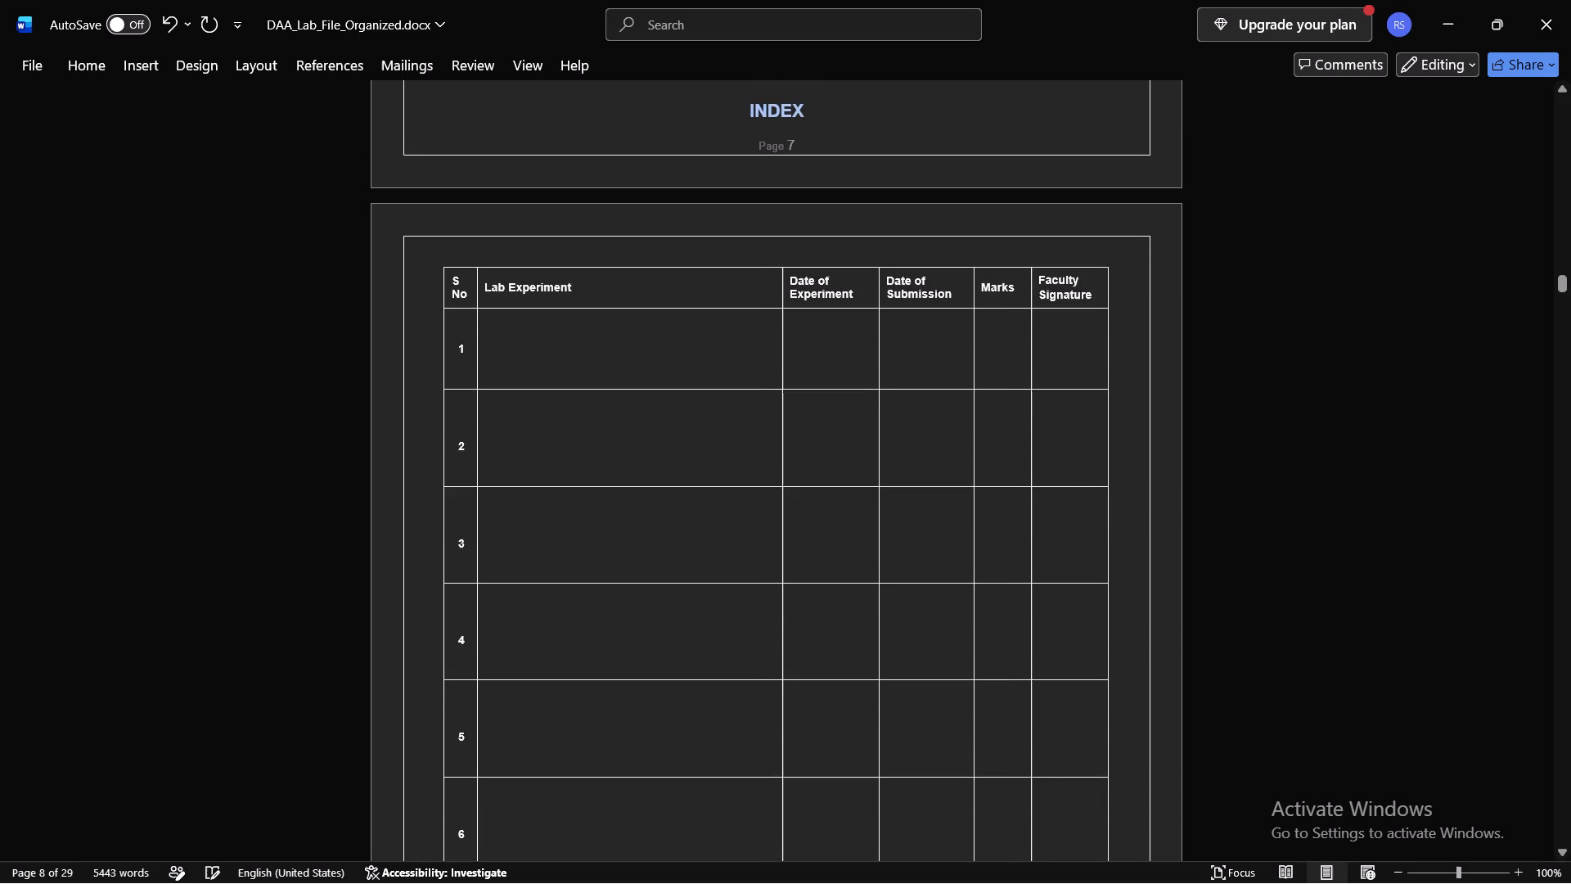
{"action": "key", "text": "Return"}
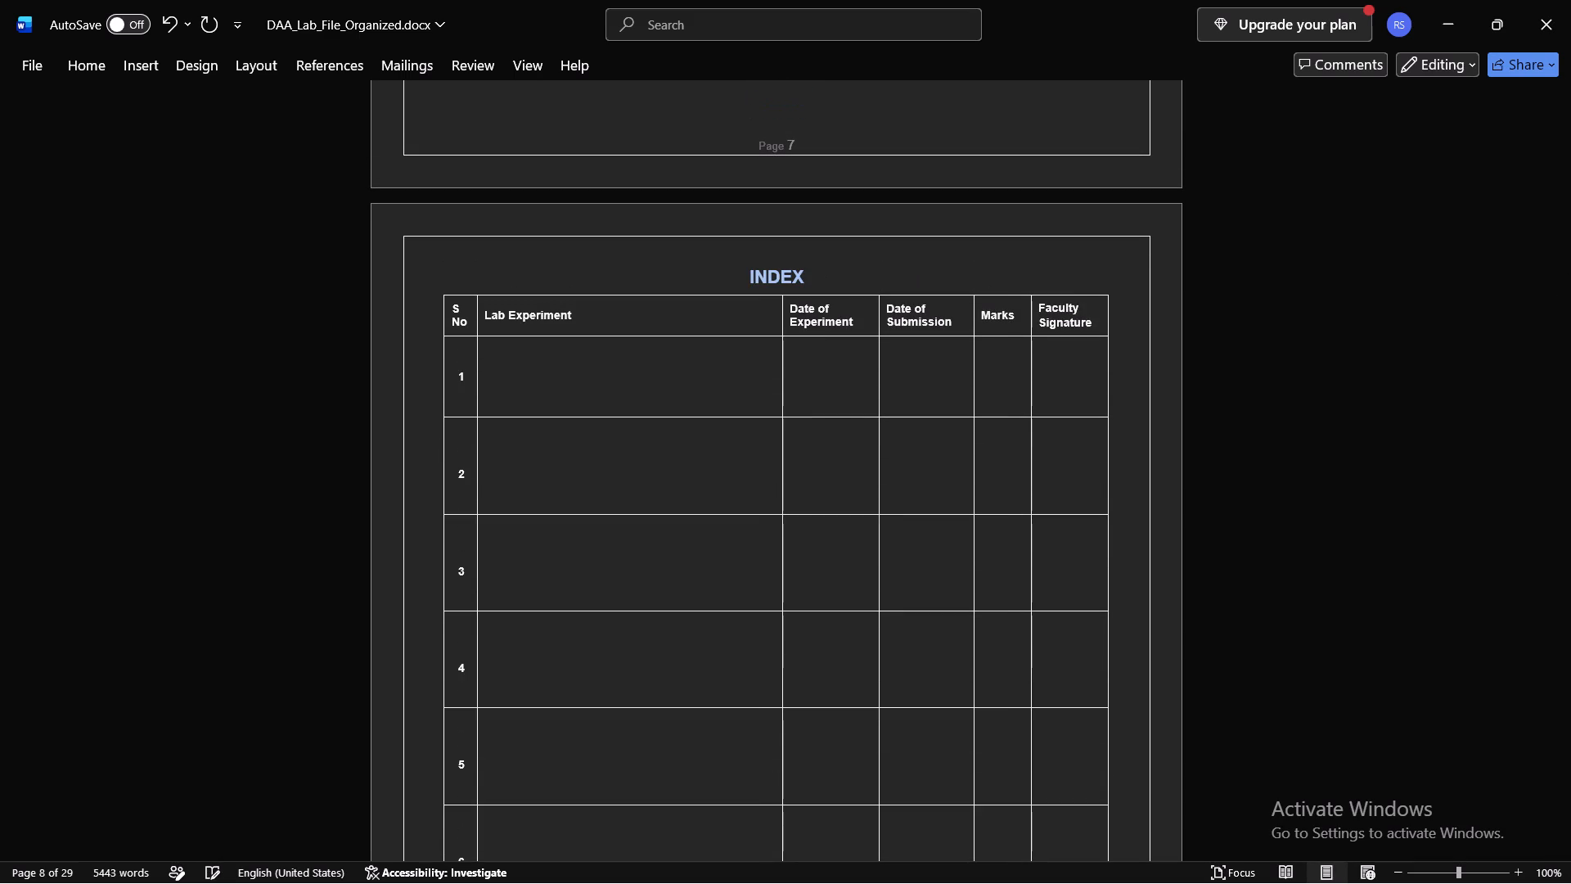
Delete the leading spaces before the Experiment No. 1 heading on page 9 to bring it closer to the page centre.
{"action": "scroll", "coordinate": [505, 520], "scroll_direction": "down", "scroll_amount": 5}
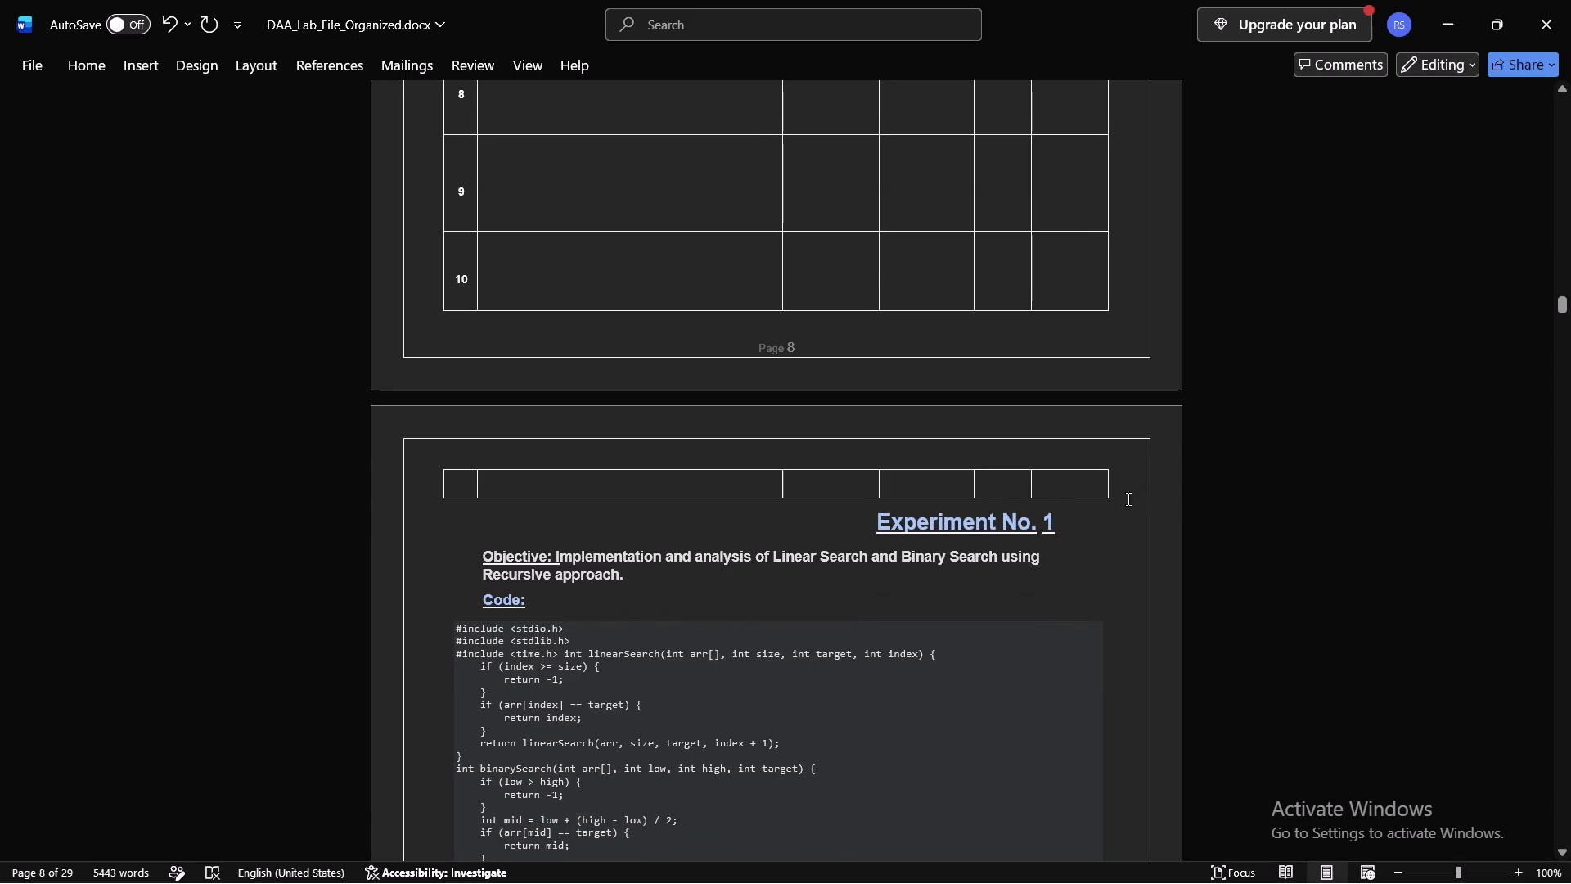
{"action": "left_click_drag", "start_coordinate": [1128, 499], "coordinate": [1148, 506]}
{"action": "left_click", "coordinate": [873, 518]}
{"action": "key", "text": "BackSpace"}
{"action": "key", "text": "BackSpace"}
{"action": "key", "text": "BackSpace"}
{"action": "key", "text": "BackSpace"}
{"action": "key", "text": "BackSpace"}
{"action": "key", "text": "BackSpace"}
{"action": "key", "text": "BackSpace"}
{"action": "key", "text": "BackSpace"}
{"action": "key", "text": "BackSpace"}
{"action": "key", "text": "BackSpace"}
{"action": "key", "text": "BackSpace"}
{"action": "key", "text": "BackSpace"}
{"action": "key", "text": "BackSpace"}
{"action": "key", "text": "BackSpace"}
{"action": "key", "text": "BackSpace"}
{"action": "key", "text": "BackSpace"}
{"action": "key", "text": "BackSpace"}
{"action": "key", "text": "BackSpace"}
{"action": "key", "text": "BackSpace"}
{"action": "key", "text": "BackSpace"}
{"action": "key", "text": "BackSpace"}
{"action": "key", "text": "BackSpace"}
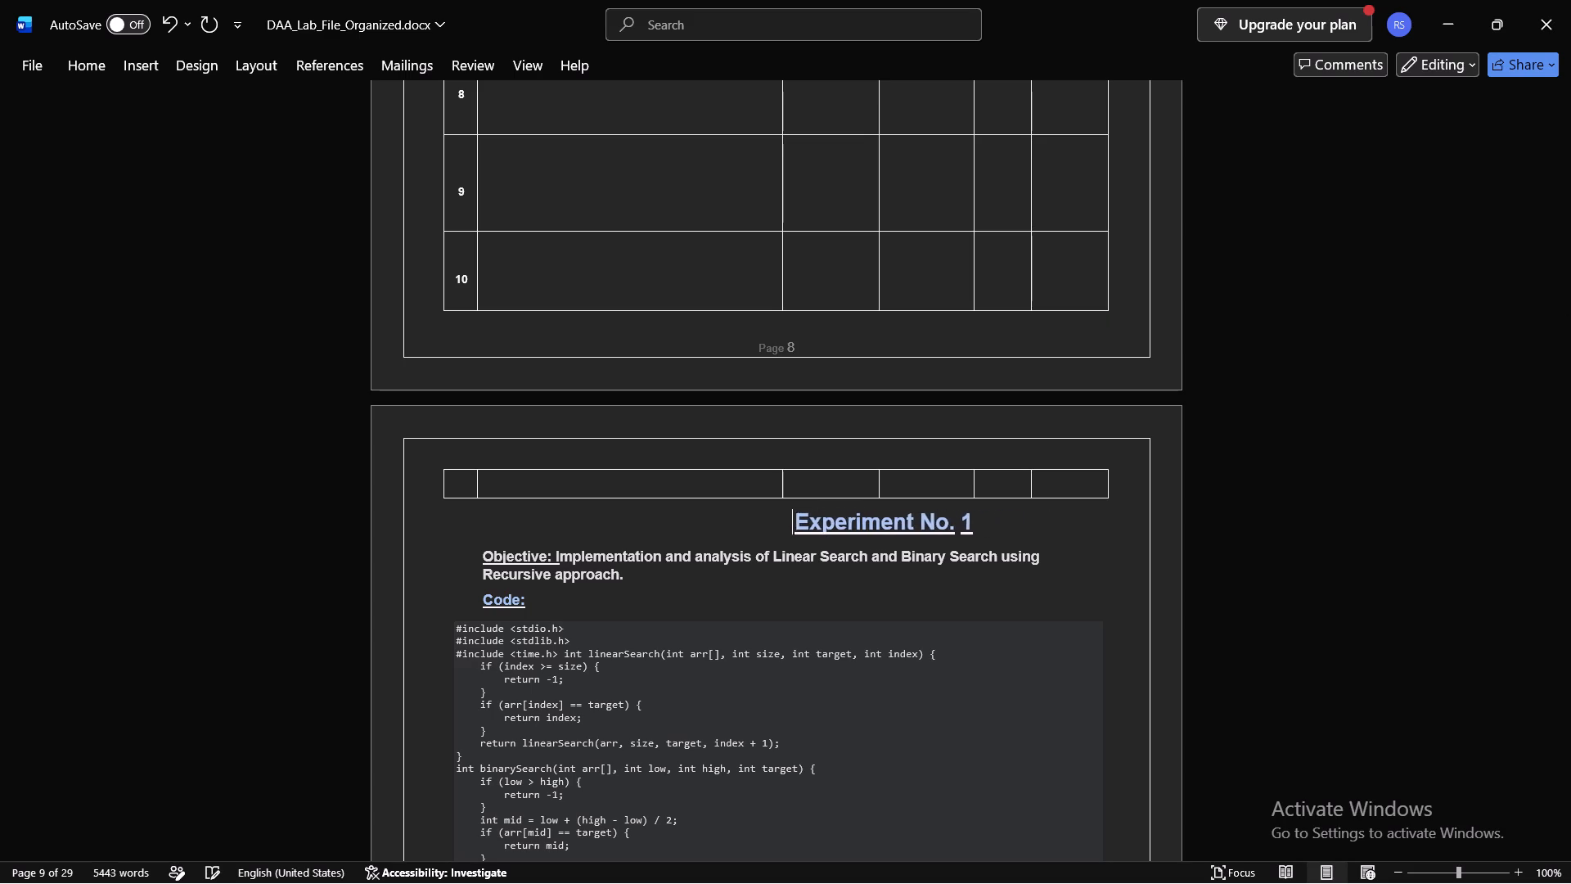
{"action": "key", "text": "BackSpace"}
{"action": "key", "text": "BackSpace"}
{"action": "key", "text": "BackSpace"}
{"action": "key", "text": "BackSpace"}
{"action": "key", "text": "BackSpace"}
{"action": "key", "text": "BackSpace"}
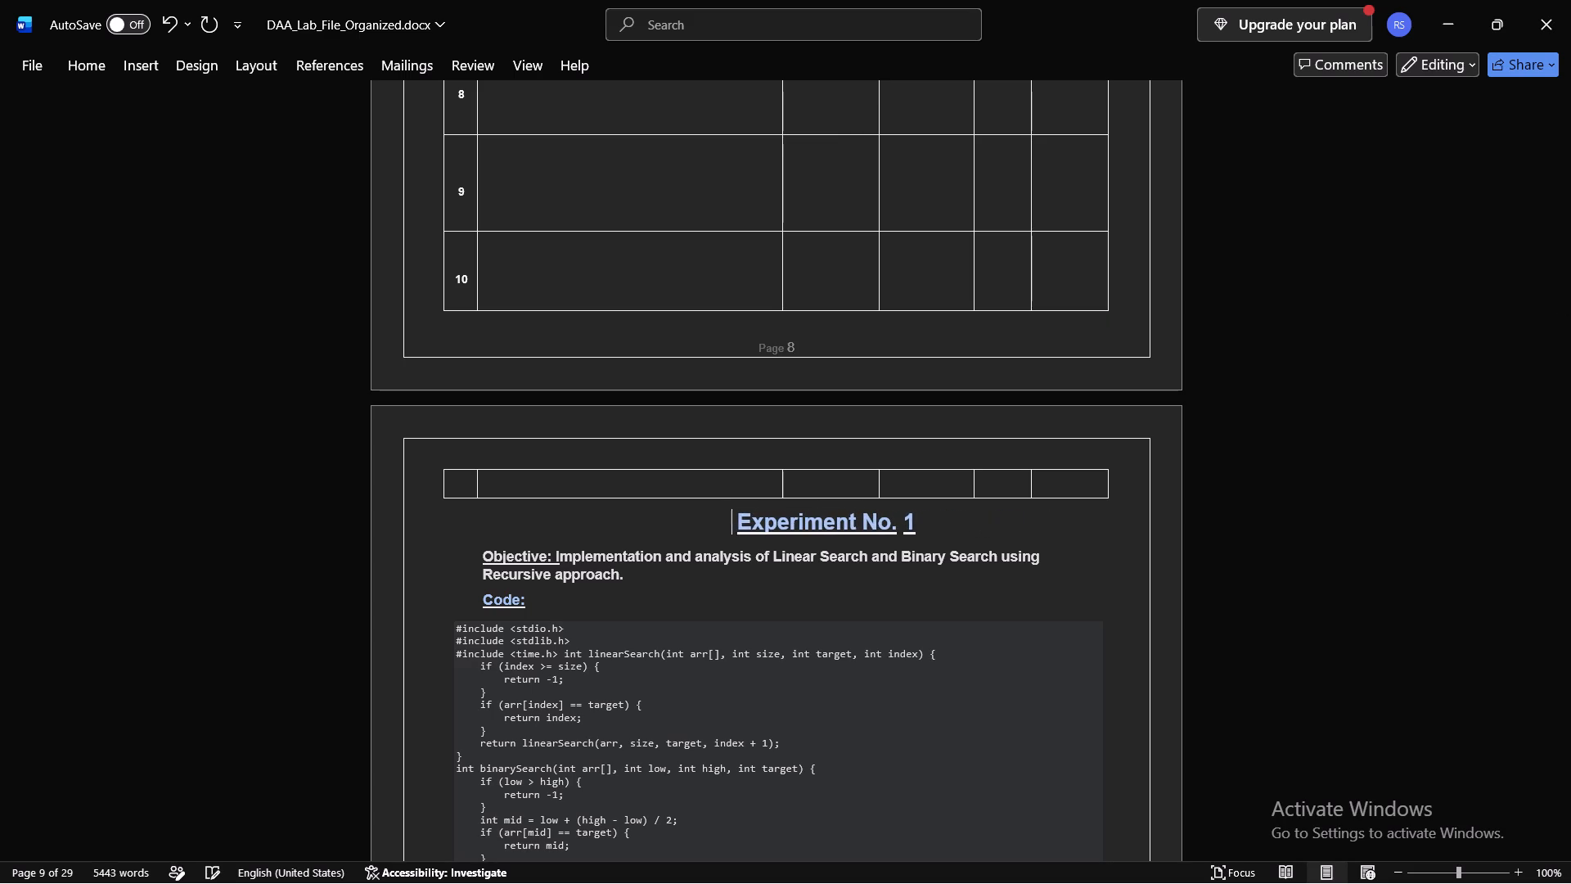
{"action": "key", "text": "BackSpace"}
{"action": "key", "text": "BackSpace"}
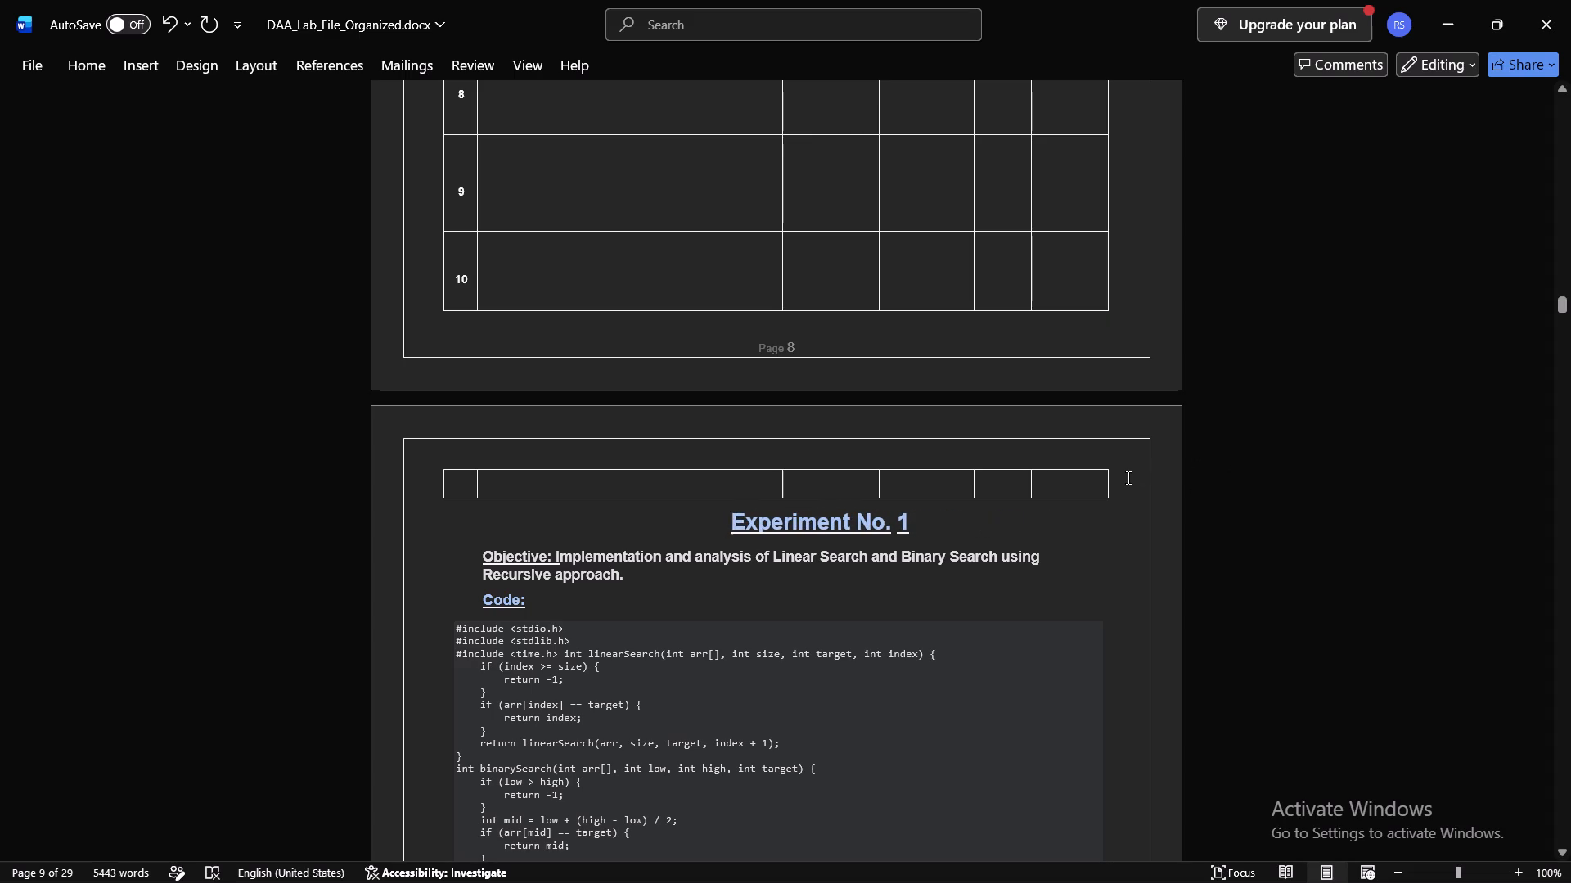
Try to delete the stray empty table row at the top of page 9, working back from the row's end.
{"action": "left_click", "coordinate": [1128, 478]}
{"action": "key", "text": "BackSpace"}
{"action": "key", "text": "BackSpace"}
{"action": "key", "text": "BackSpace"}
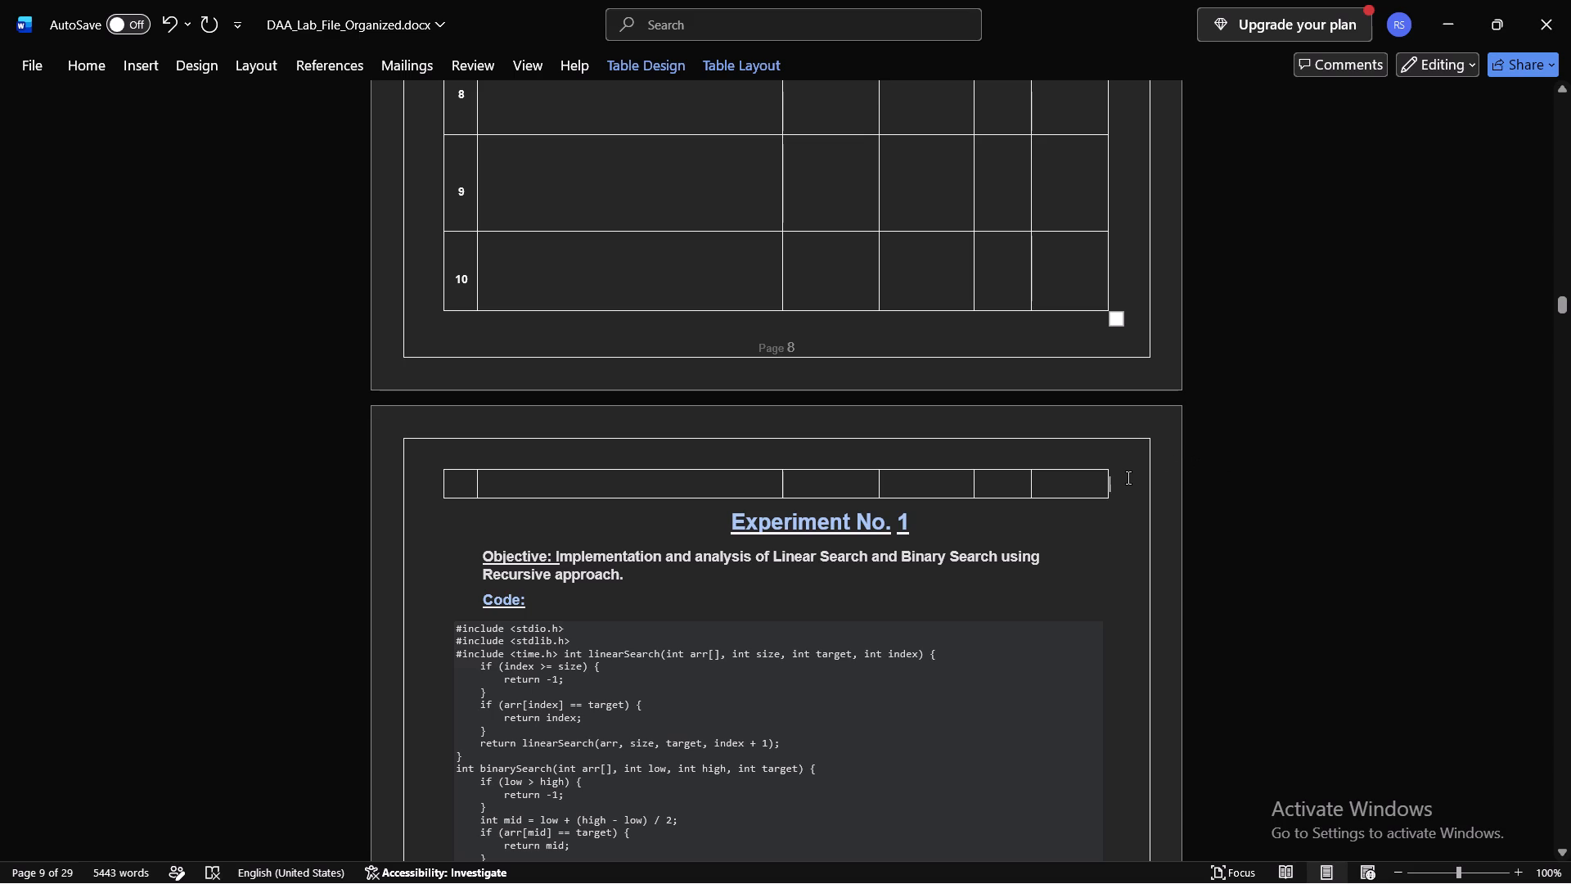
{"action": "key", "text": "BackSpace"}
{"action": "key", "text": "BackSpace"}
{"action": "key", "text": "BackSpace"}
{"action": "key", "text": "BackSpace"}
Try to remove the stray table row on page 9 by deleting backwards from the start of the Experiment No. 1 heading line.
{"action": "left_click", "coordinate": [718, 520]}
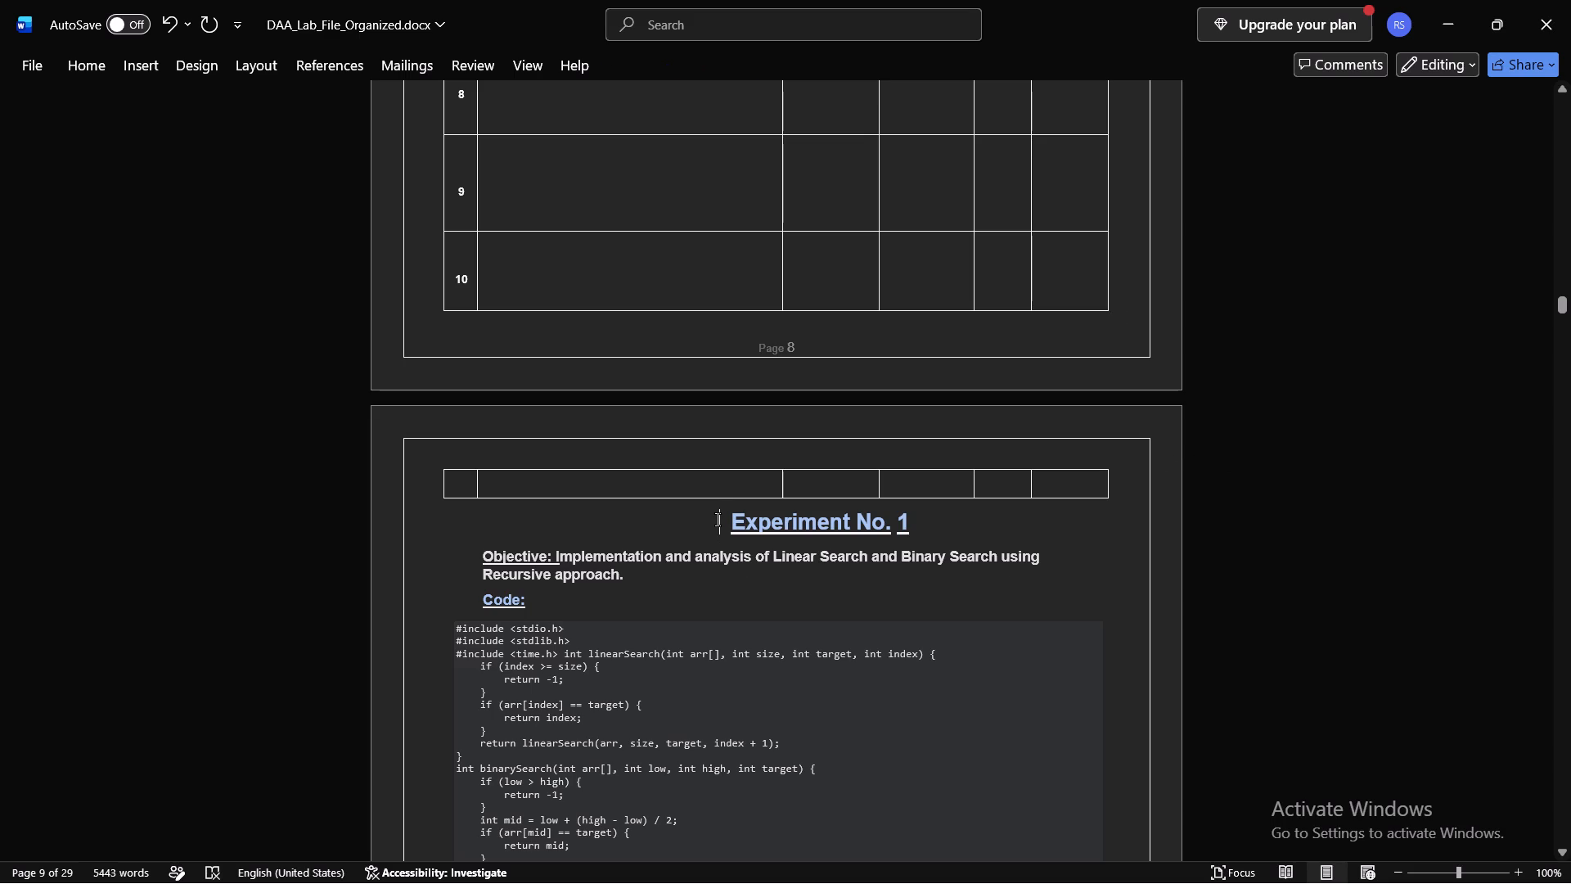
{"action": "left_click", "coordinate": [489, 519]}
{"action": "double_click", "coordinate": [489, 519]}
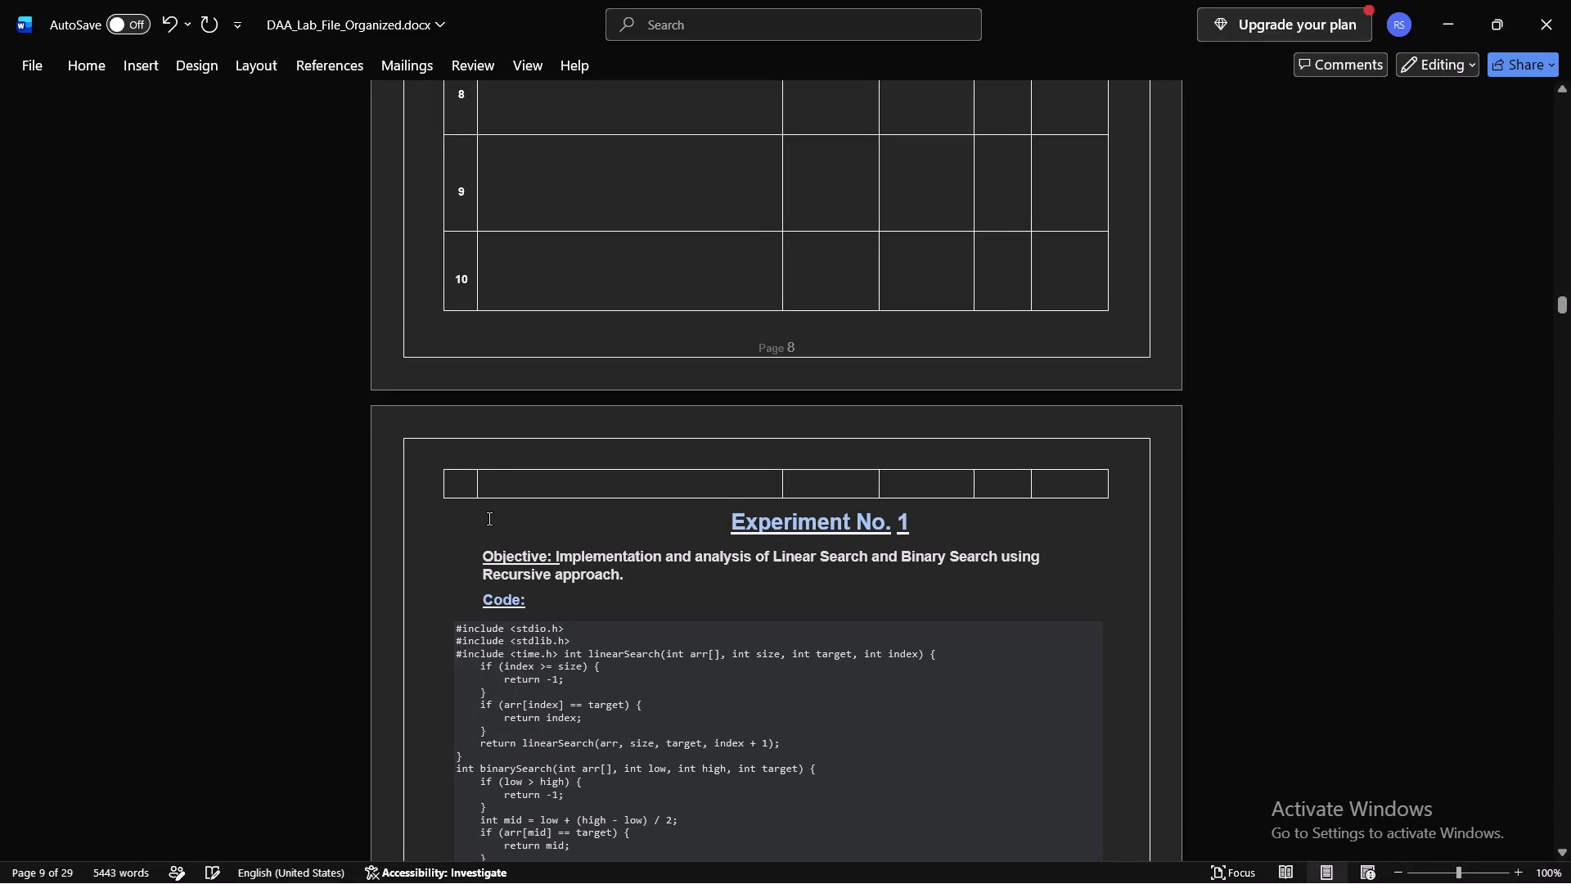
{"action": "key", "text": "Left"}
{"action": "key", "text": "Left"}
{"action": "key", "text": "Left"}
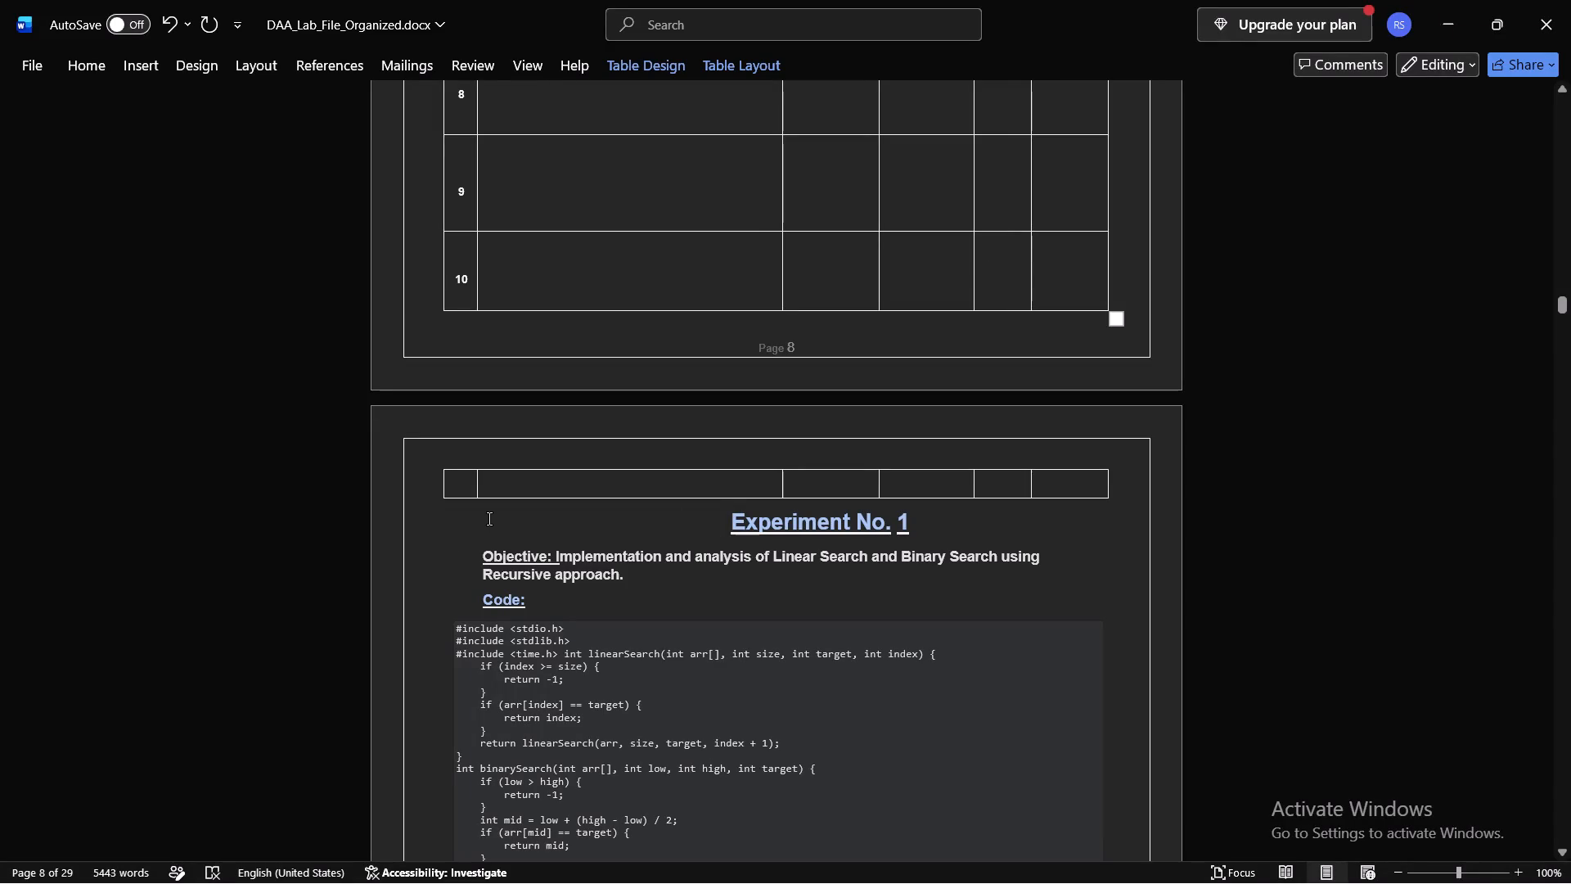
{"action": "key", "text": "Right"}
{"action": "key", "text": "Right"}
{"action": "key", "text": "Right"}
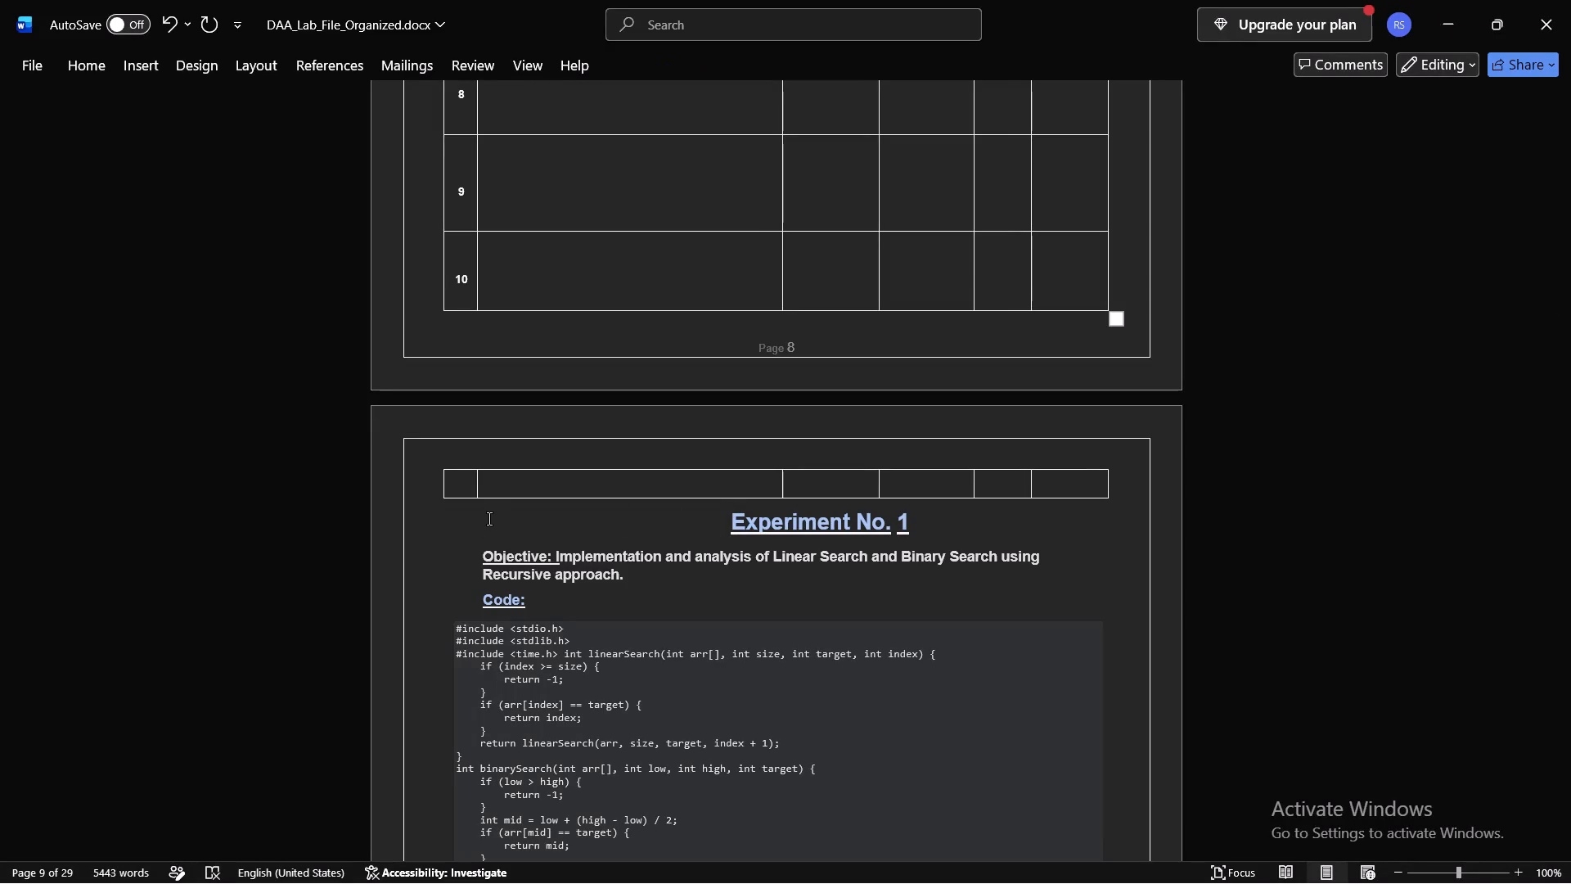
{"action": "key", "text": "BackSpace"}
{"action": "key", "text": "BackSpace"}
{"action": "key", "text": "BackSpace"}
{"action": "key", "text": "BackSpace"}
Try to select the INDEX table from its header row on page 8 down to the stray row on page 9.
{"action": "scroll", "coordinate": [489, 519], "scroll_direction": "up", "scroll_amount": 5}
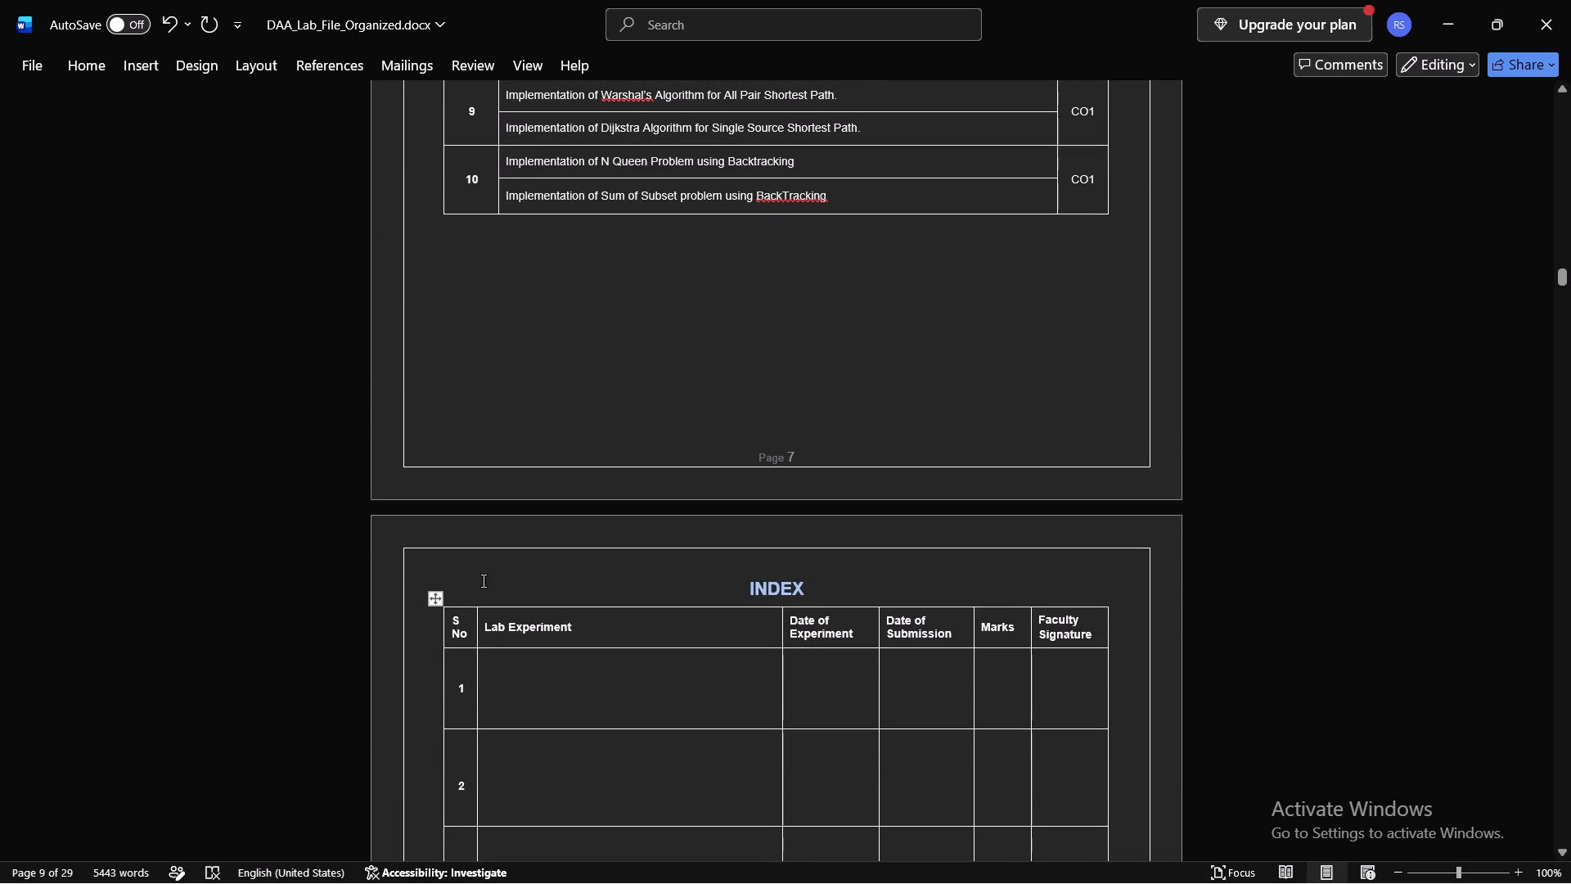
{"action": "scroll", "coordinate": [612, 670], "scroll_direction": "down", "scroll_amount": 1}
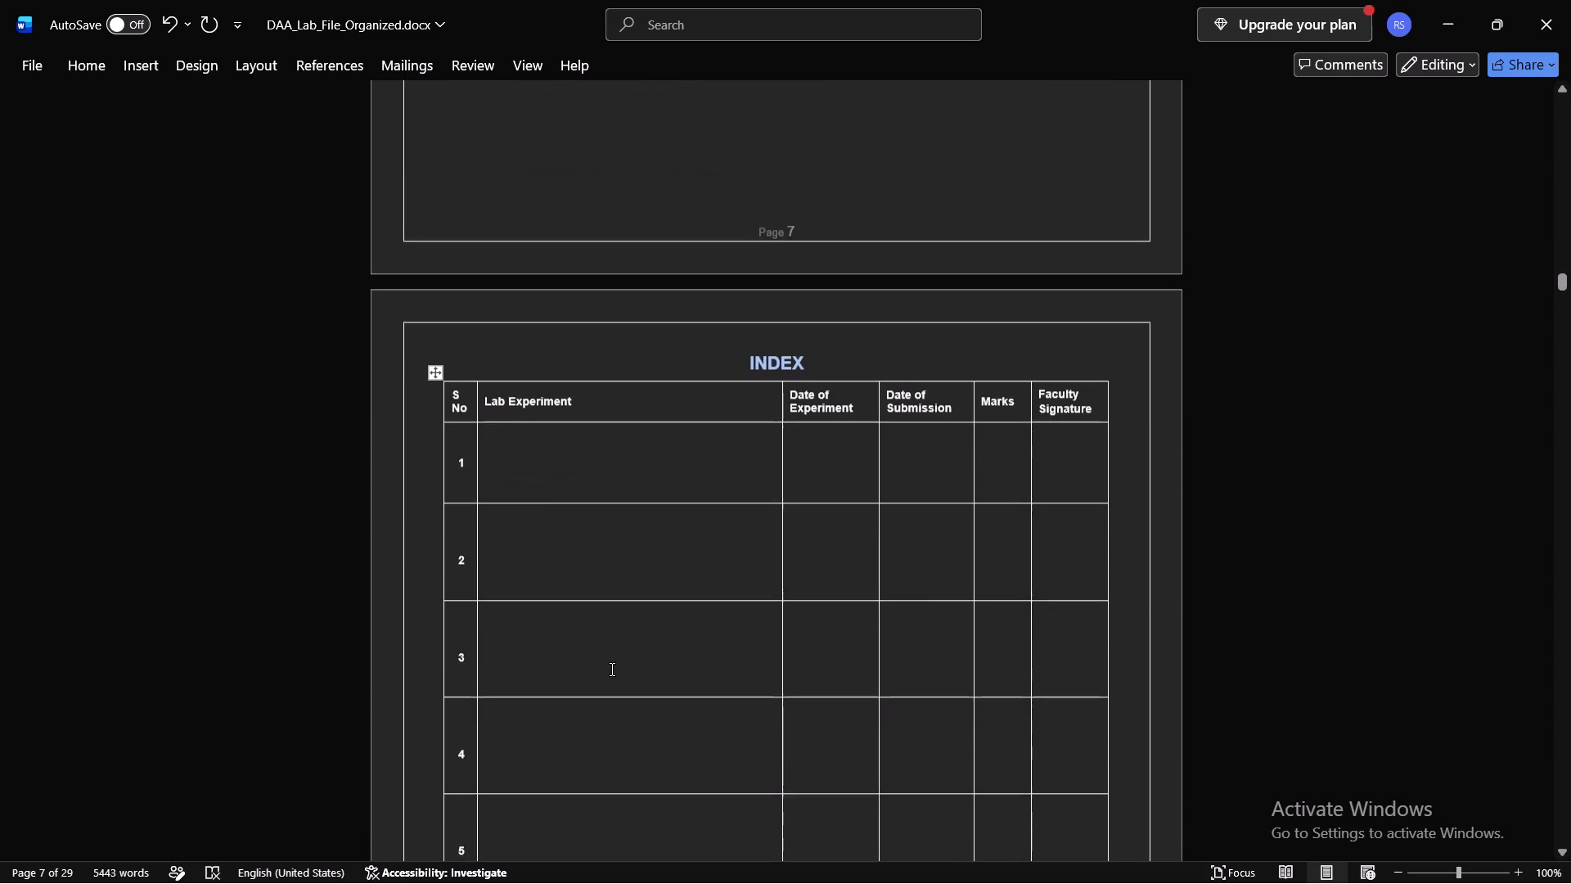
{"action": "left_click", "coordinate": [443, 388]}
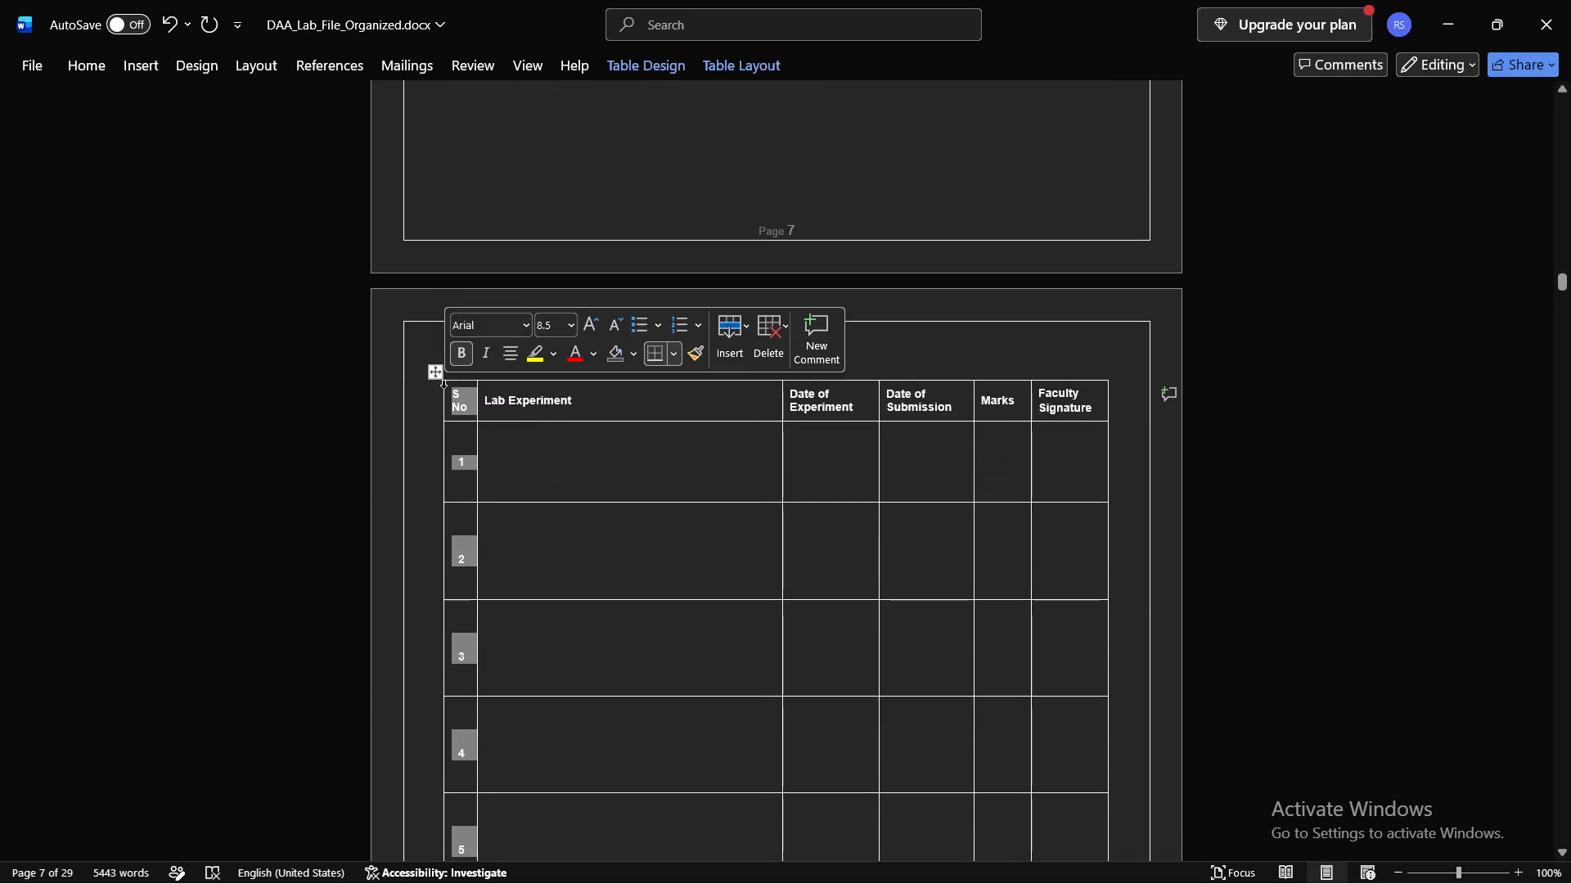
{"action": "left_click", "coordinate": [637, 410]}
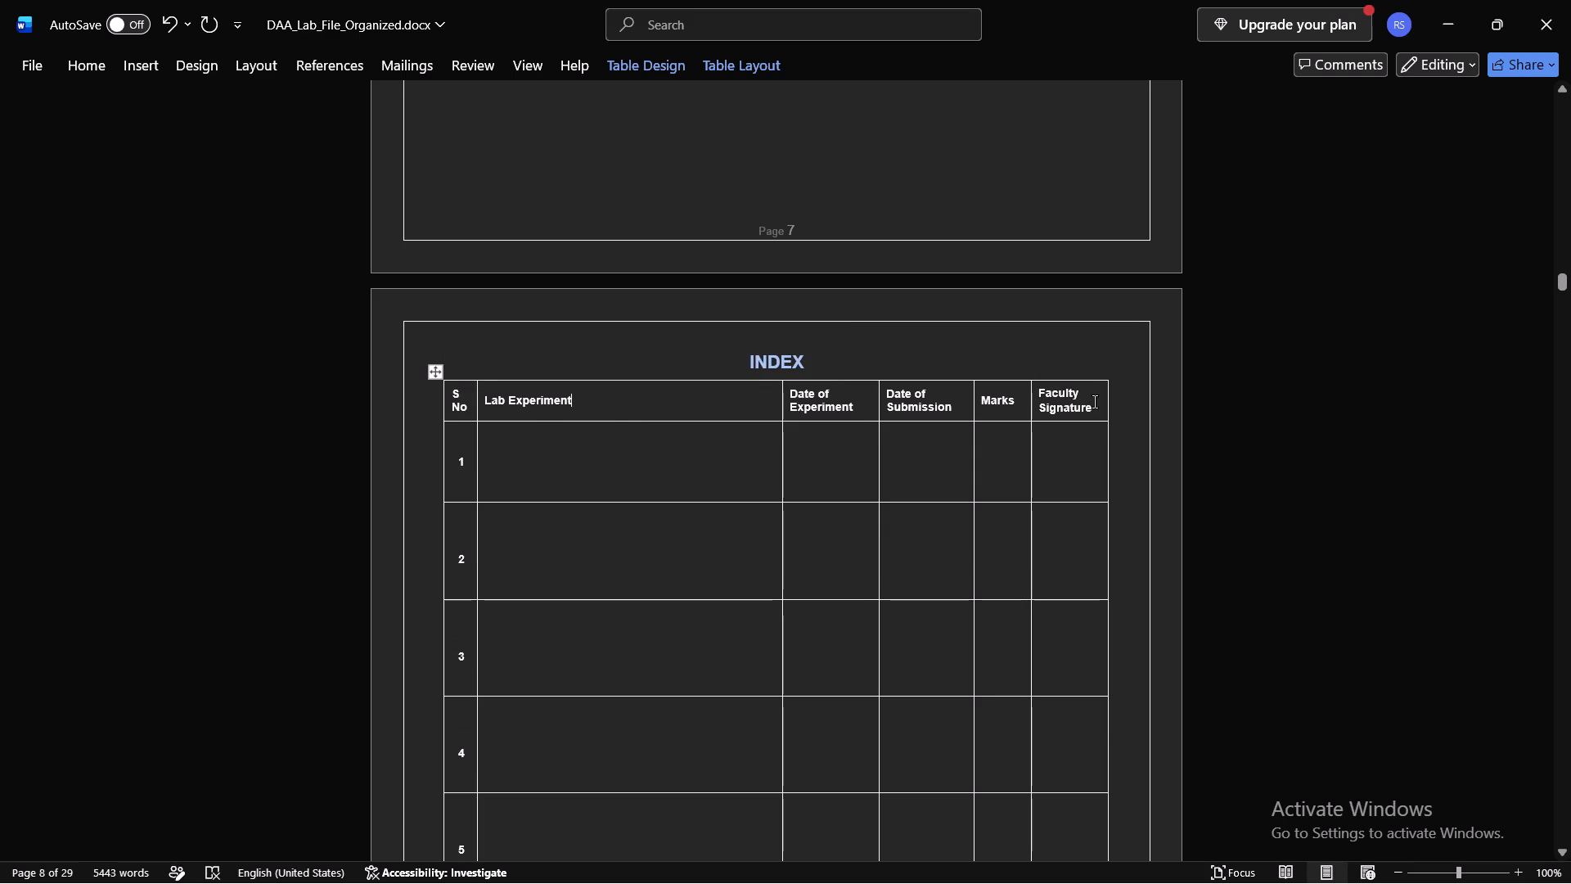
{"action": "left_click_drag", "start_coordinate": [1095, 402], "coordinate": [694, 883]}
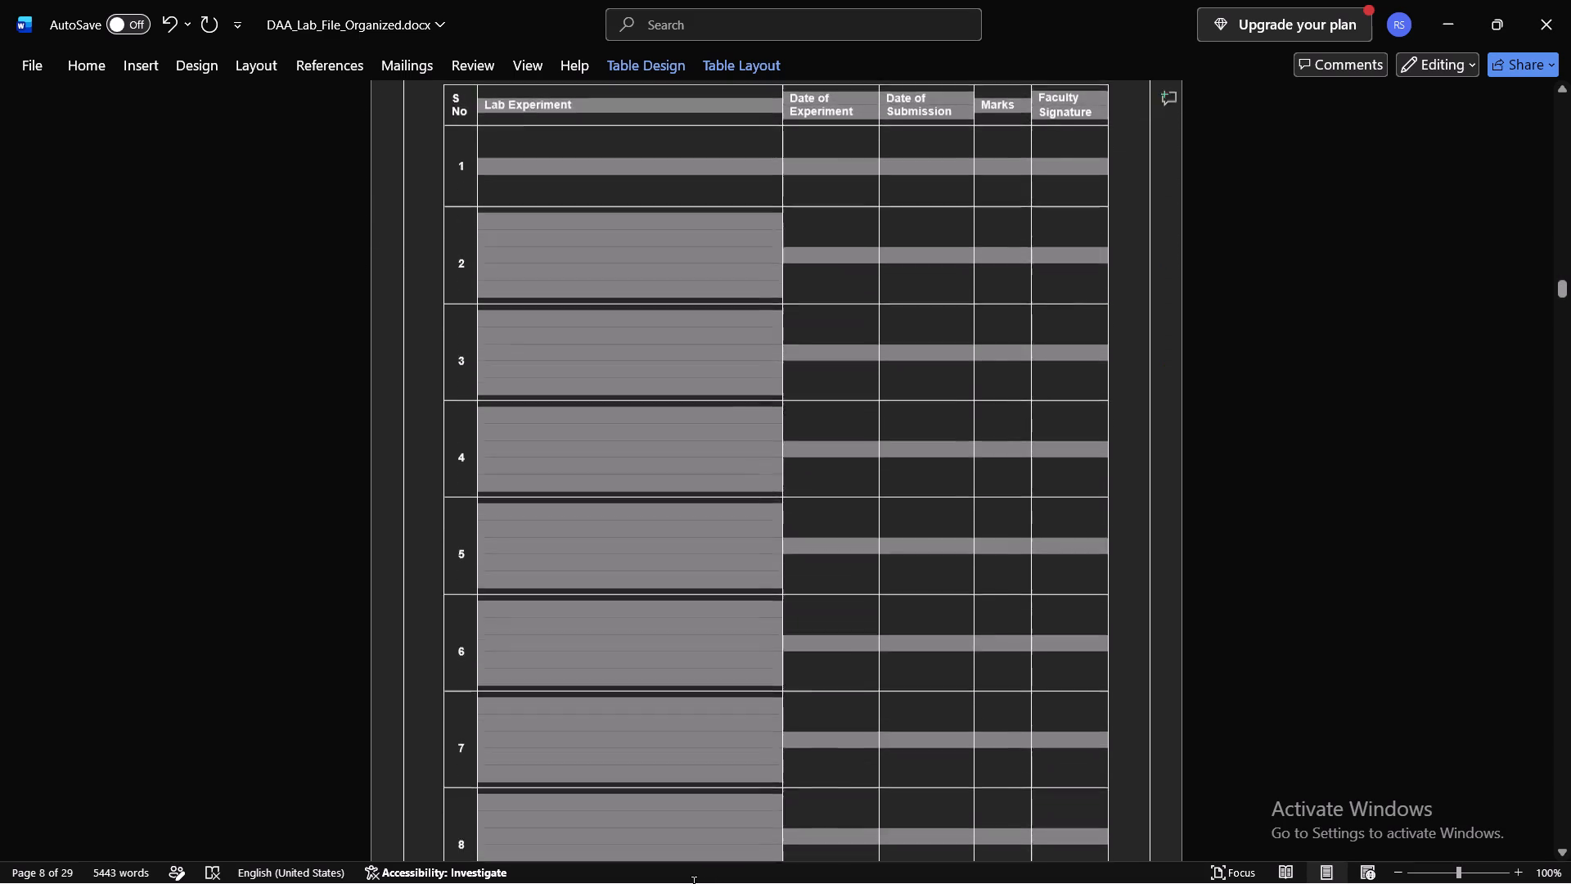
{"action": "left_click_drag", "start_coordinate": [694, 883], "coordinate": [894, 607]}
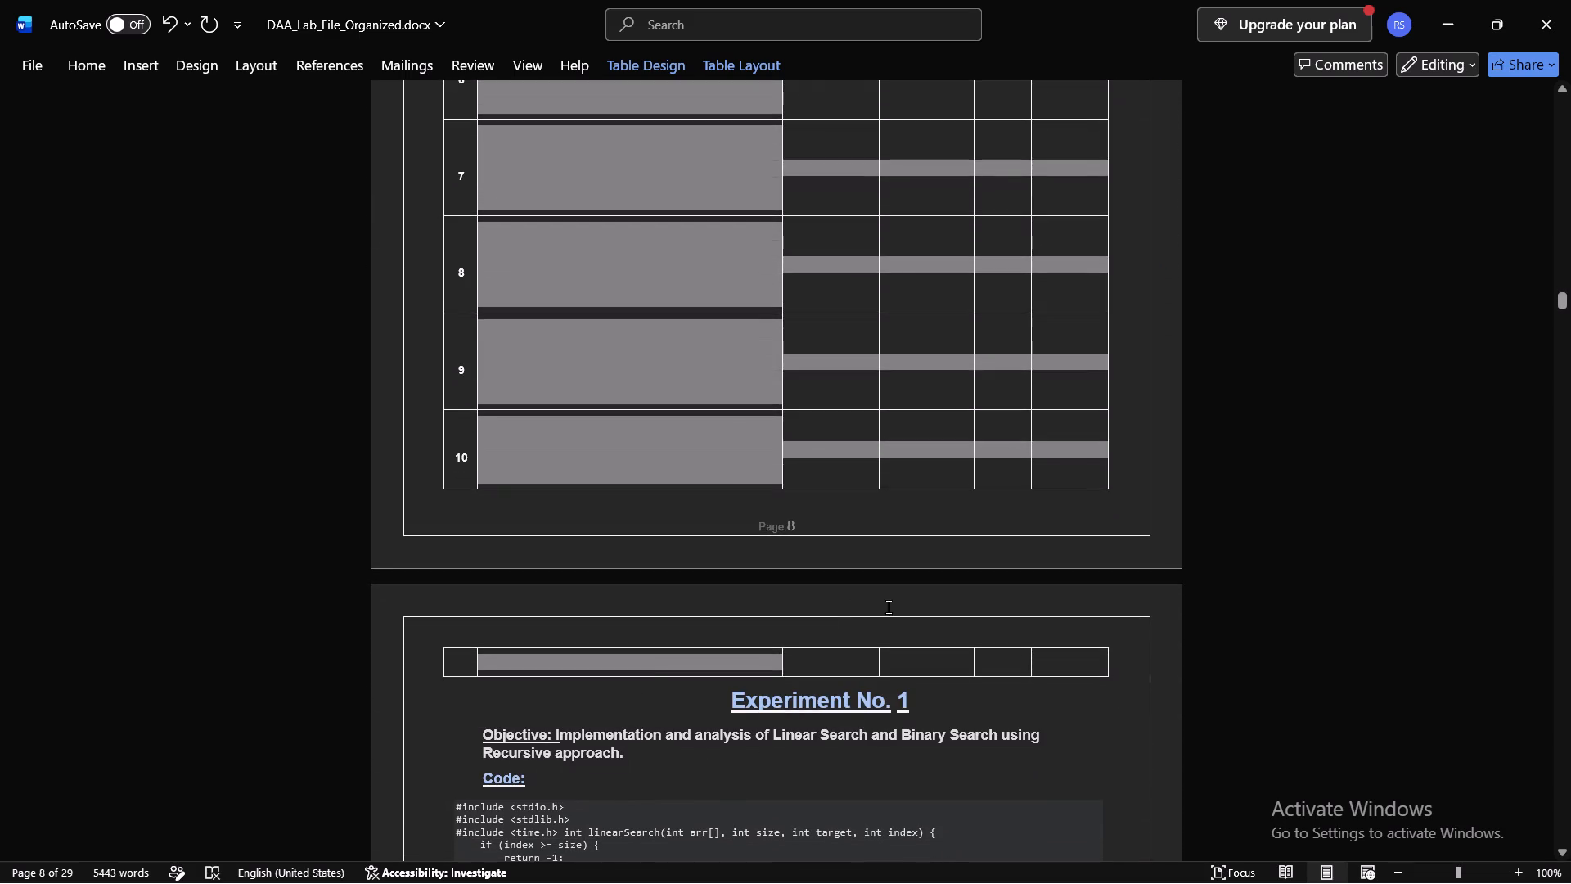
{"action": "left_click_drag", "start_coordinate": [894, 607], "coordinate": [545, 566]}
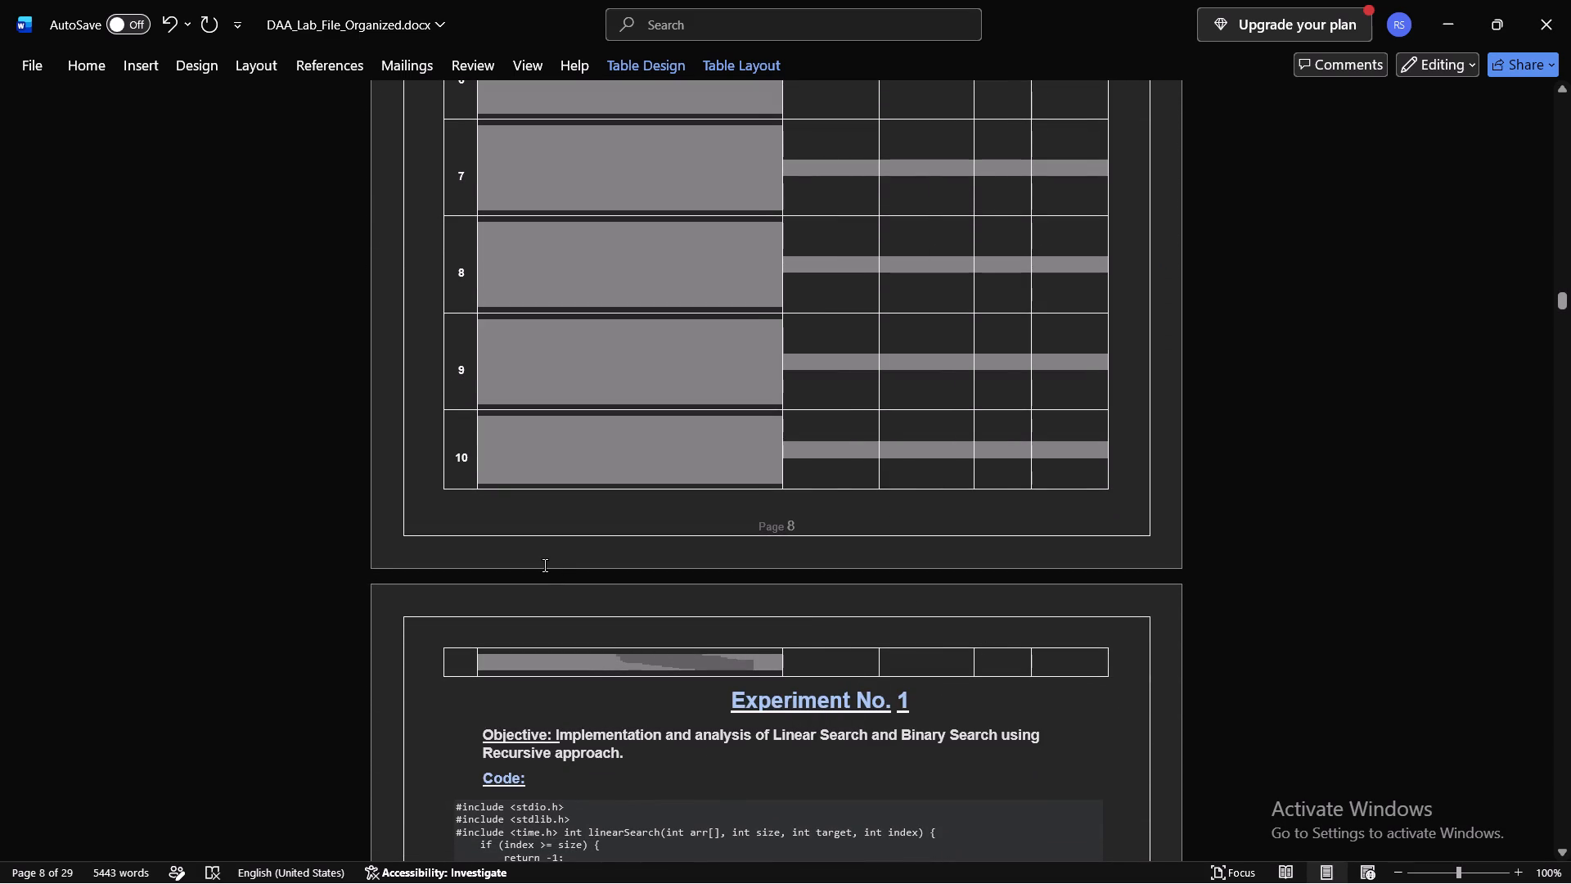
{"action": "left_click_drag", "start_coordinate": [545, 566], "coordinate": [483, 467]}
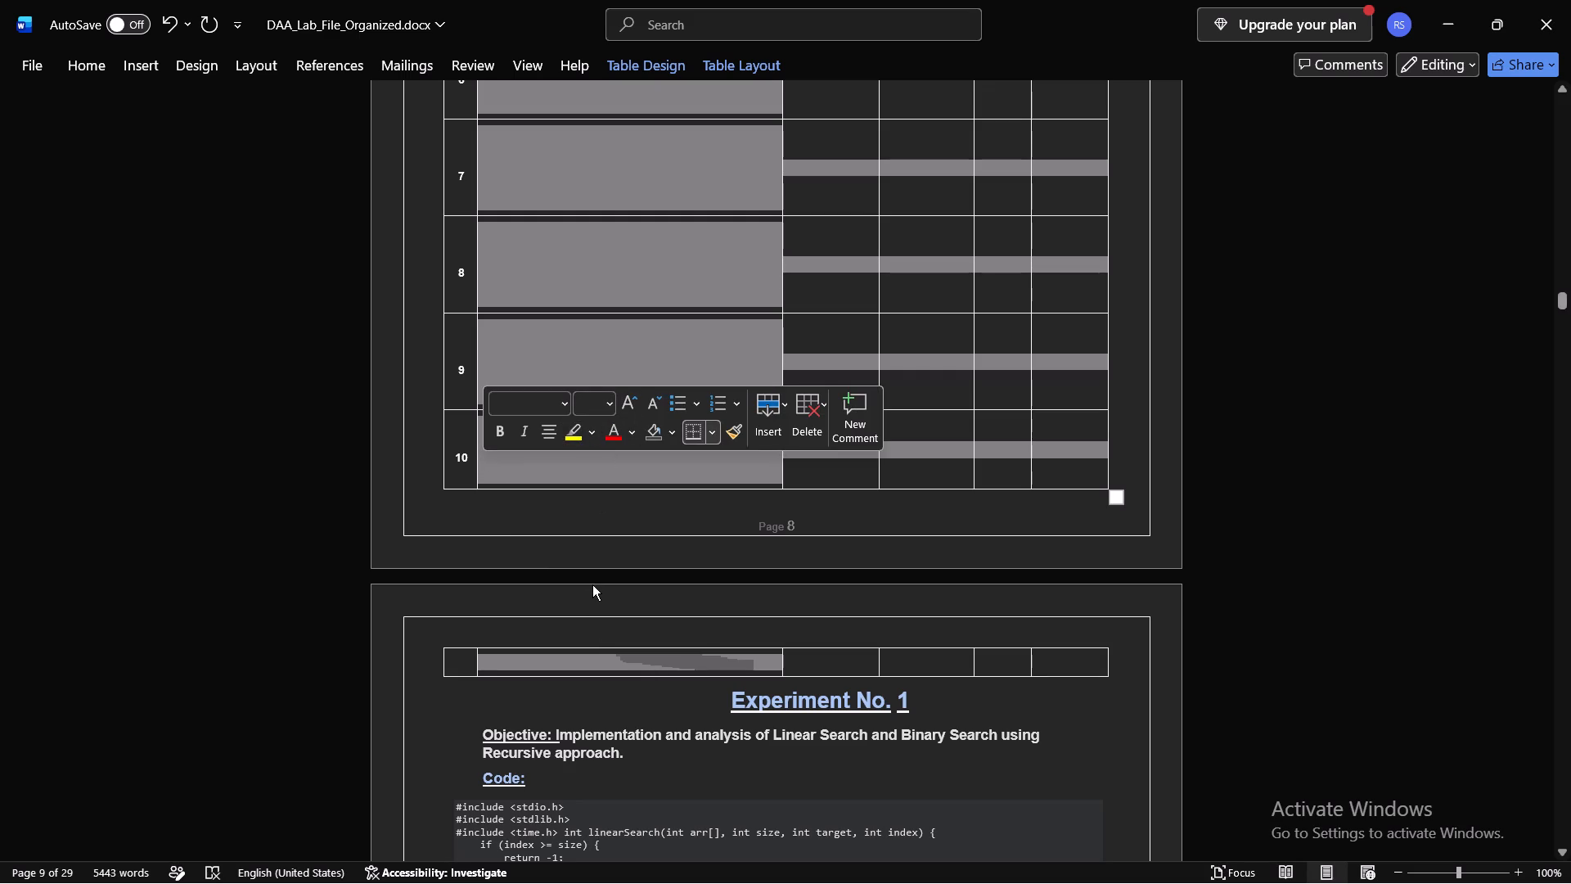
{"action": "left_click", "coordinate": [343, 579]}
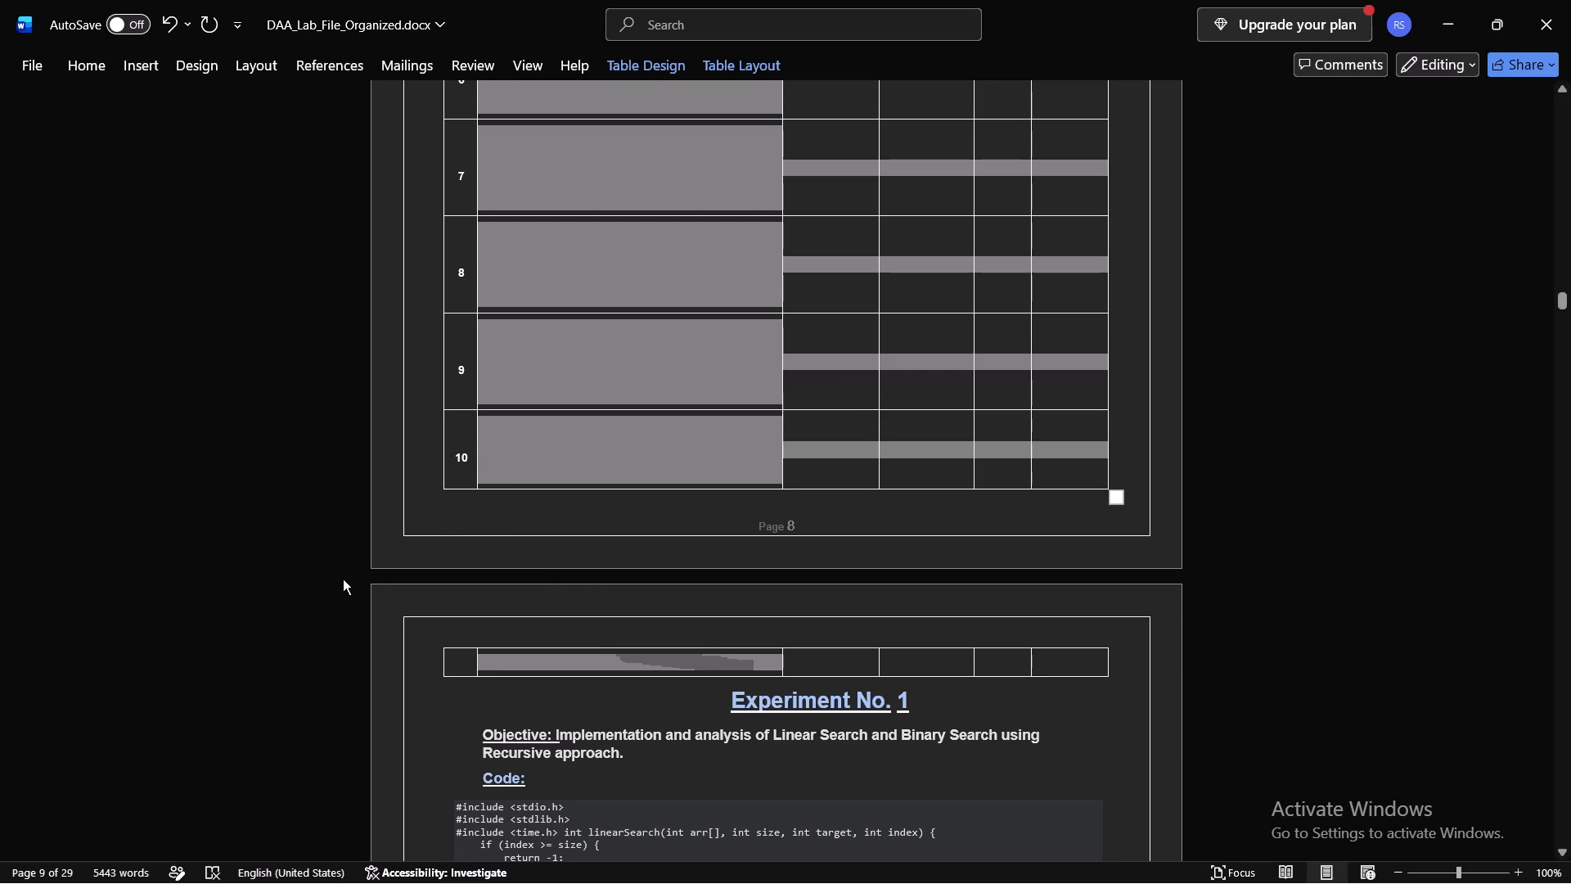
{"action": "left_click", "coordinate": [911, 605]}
Delete the leading spaces before the Experiment No. 2 heading on page 11 to bring it closer to the page centre.
{"action": "scroll", "coordinate": [911, 605], "scroll_direction": "down", "scroll_amount": 2}
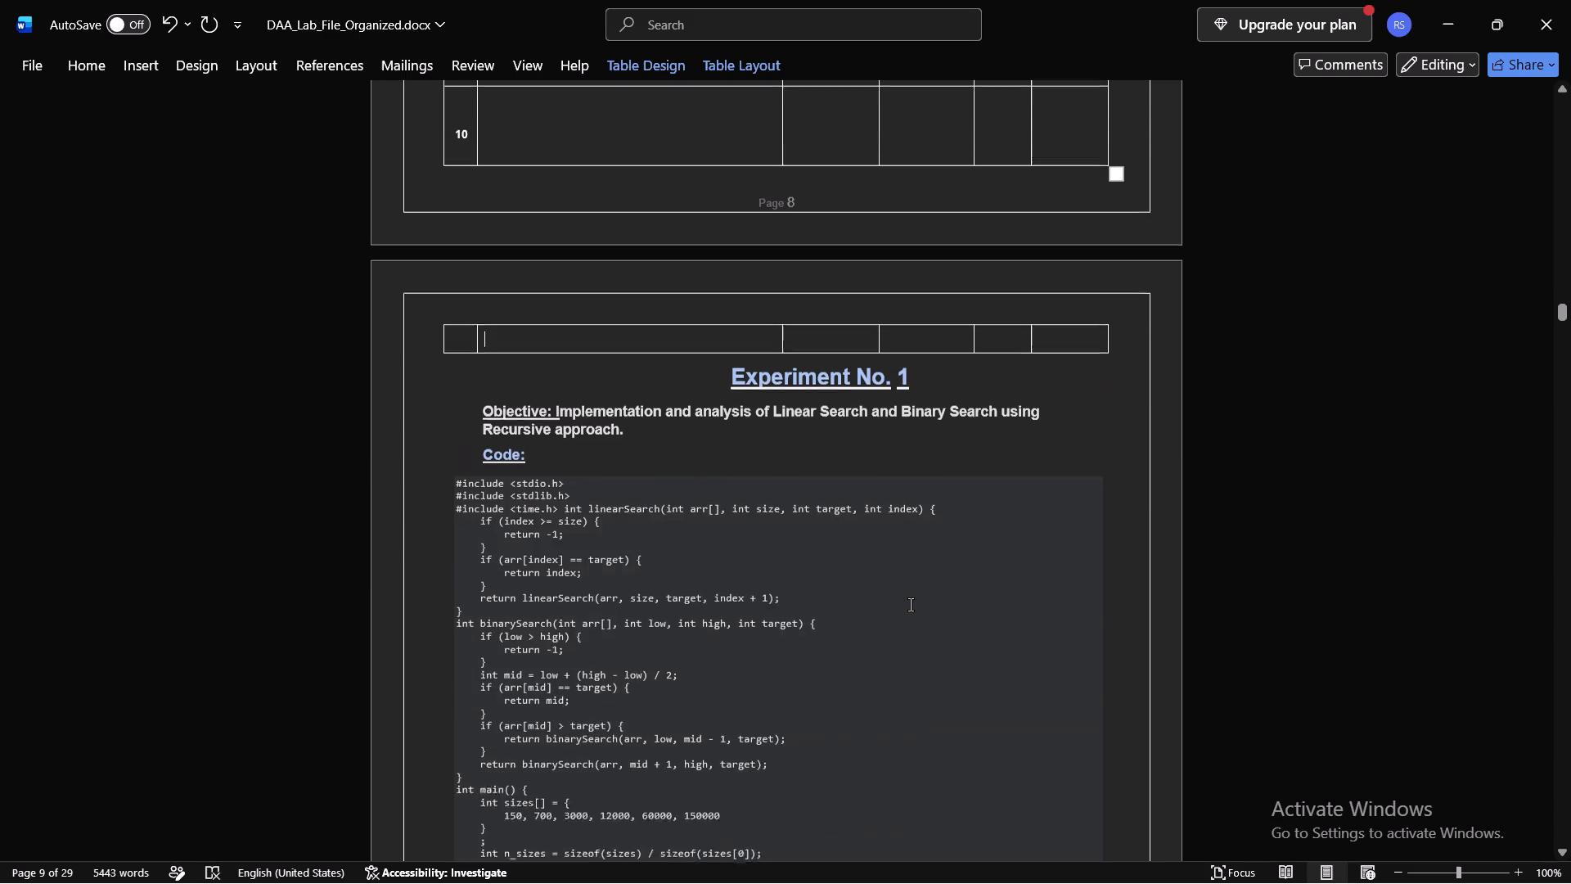
{"action": "scroll", "coordinate": [911, 605], "scroll_direction": "down", "scroll_amount": 3}
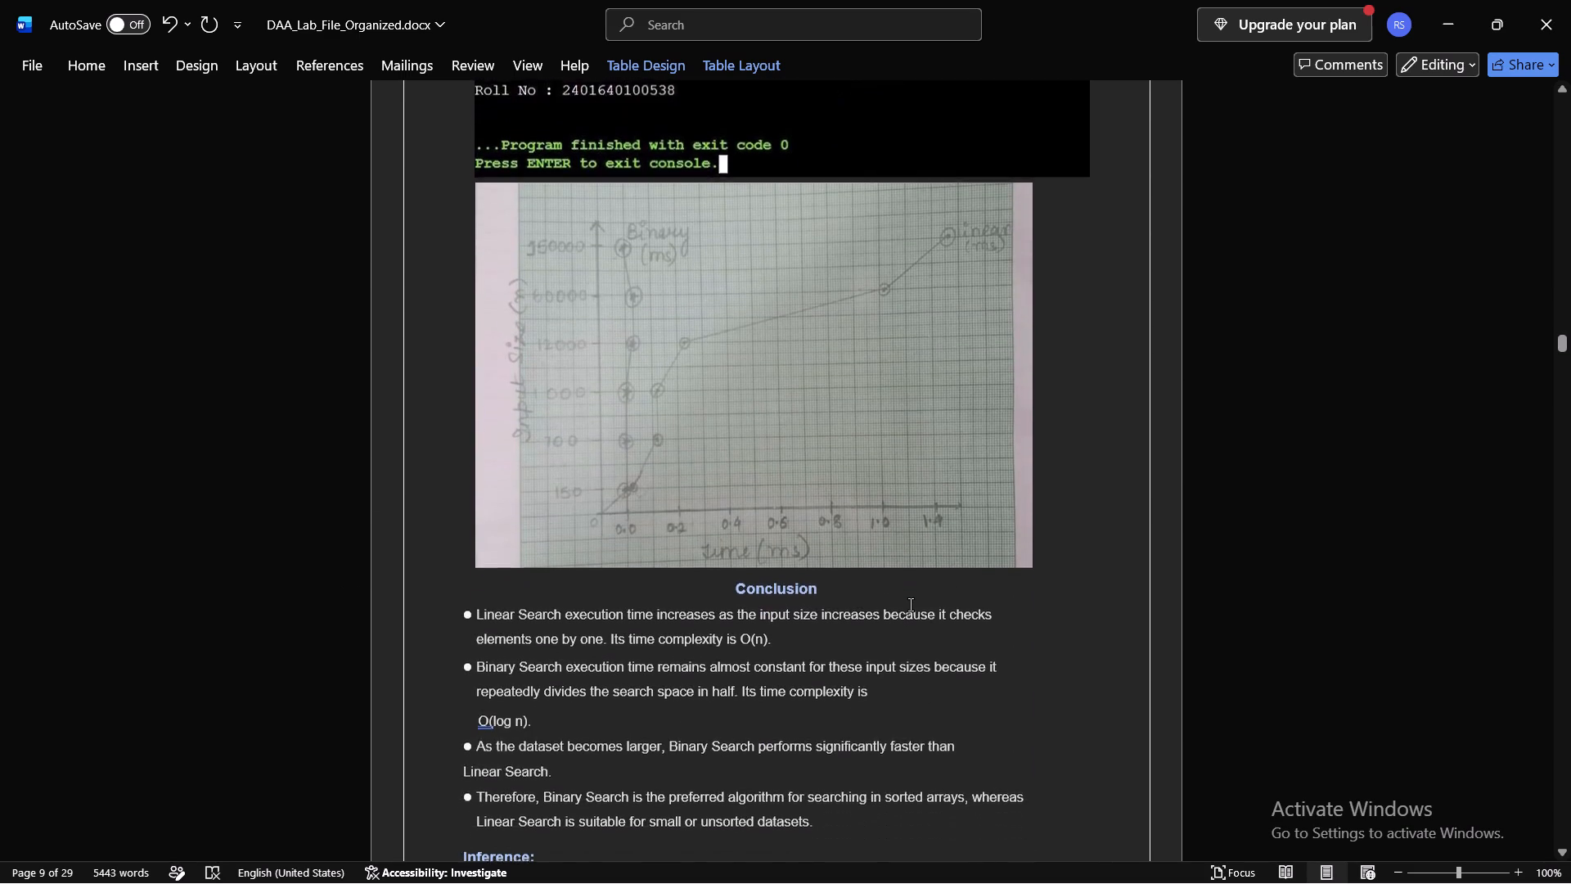
{"action": "scroll", "coordinate": [911, 605], "scroll_direction": "down", "scroll_amount": 2}
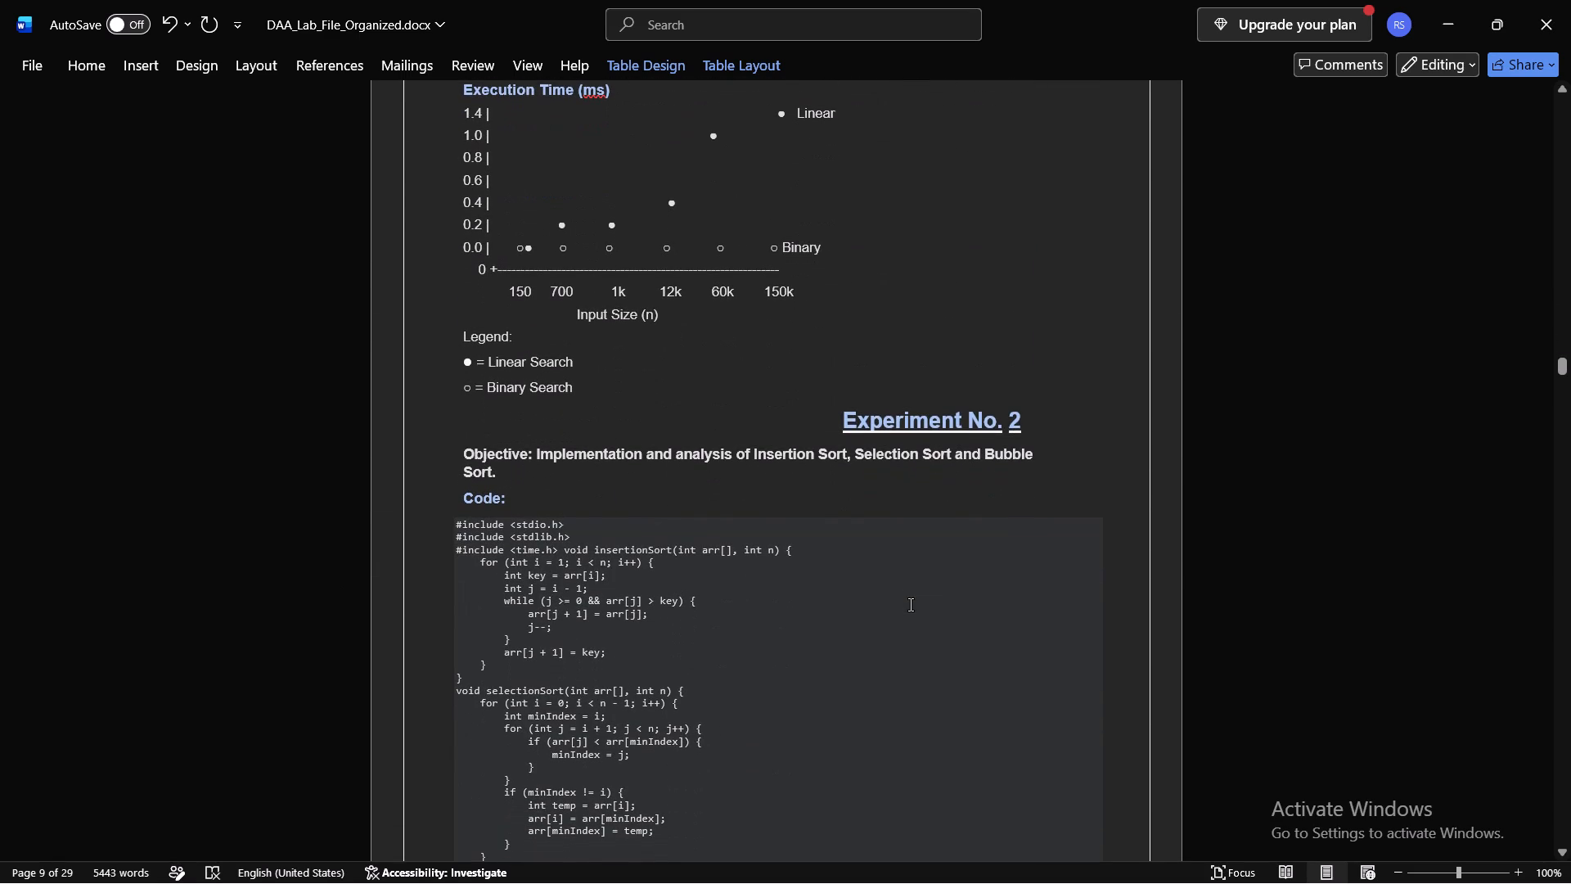
{"action": "scroll", "coordinate": [911, 605], "scroll_direction": "down", "scroll_amount": 1}
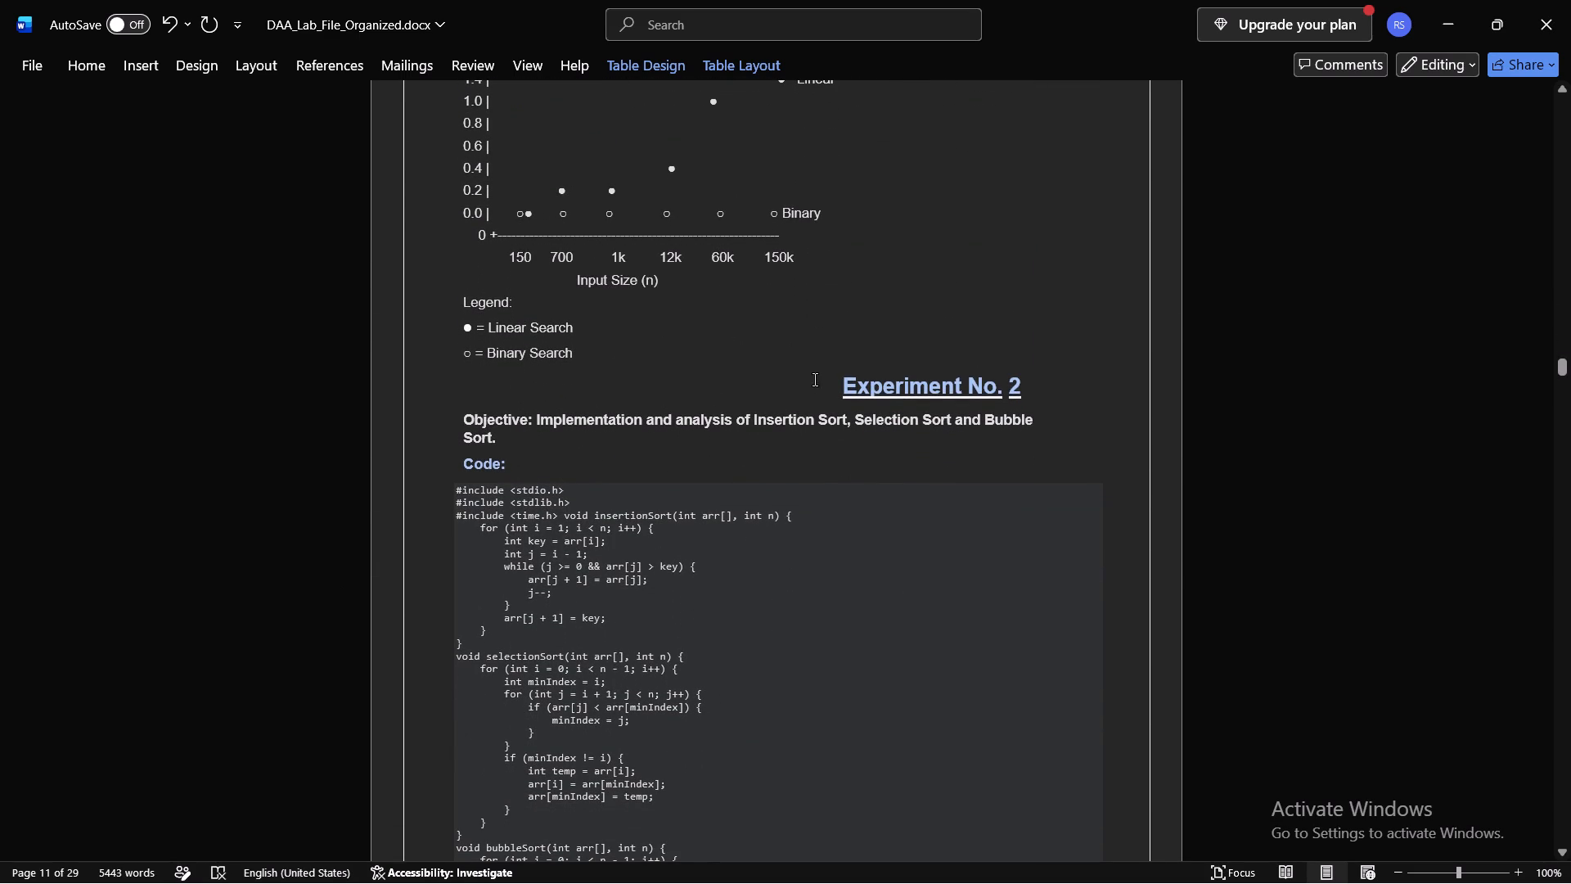
{"action": "left_click", "coordinate": [815, 380]}
{"action": "key", "text": "BackSpace"}
{"action": "key", "text": "BackSpace"}
{"action": "key", "text": "BackSpace"}
{"action": "key", "text": "BackSpace"}
{"action": "key", "text": "BackSpace"}
{"action": "key", "text": "BackSpace"}
{"action": "key", "text": "BackSpace"}
{"action": "key", "text": "BackSpace"}
{"action": "key", "text": "BackSpace"}
{"action": "key", "text": "BackSpace"}
{"action": "key", "text": "BackSpace"}
{"action": "key", "text": "BackSpace"}
{"action": "key", "text": "BackSpace"}
{"action": "key", "text": "BackSpace"}
{"action": "key", "text": "BackSpace"}
{"action": "key", "text": "BackSpace"}
{"action": "key", "text": "BackSpace"}
{"action": "key", "text": "BackSpace"}
{"action": "key", "text": "BackSpace"}
{"action": "key", "text": "BackSpace"}
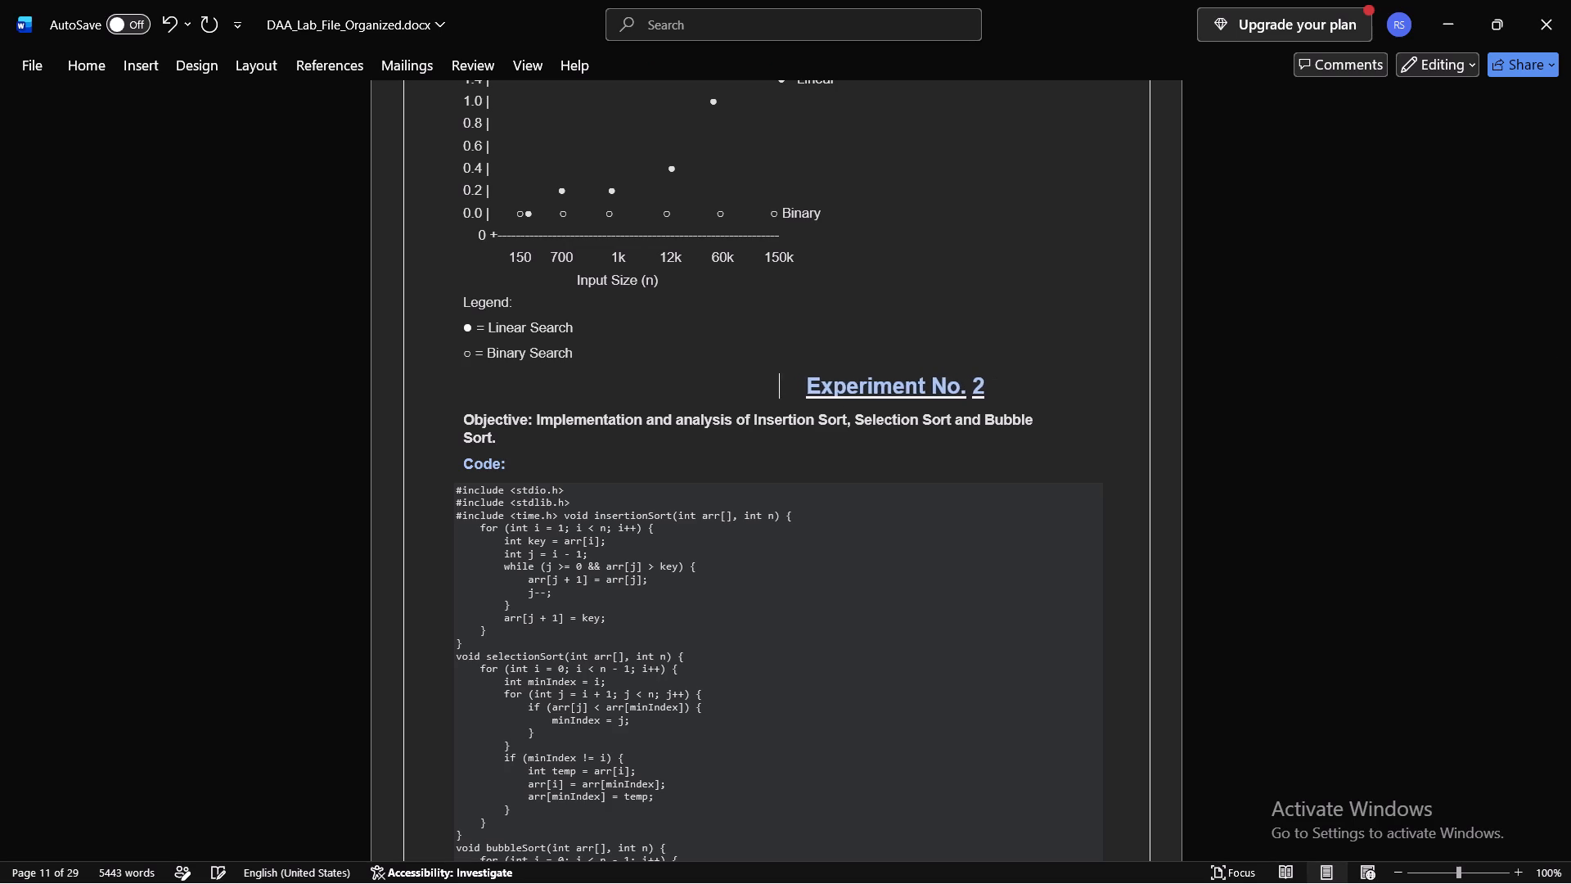
{"action": "key", "text": "BackSpace"}
{"action": "key", "text": "BackSpace"}
{"action": "key", "text": "BackSpace"}
{"action": "key", "text": "BackSpace"}
{"action": "key", "text": "BackSpace"}
{"action": "key", "text": "BackSpace"}
{"action": "key", "text": "BackSpace"}
{"action": "key", "text": "BackSpace"}
{"action": "key", "text": "BackSpace"}
{"action": "key", "text": "BackSpace"}
{"action": "key", "text": "BackSpace"}
{"action": "key", "text": "BackSpace"}
{"action": "key", "text": "BackSpace"}
{"action": "key", "text": "BackSpace"}
{"action": "key", "text": "BackSpace"}
{"action": "key", "text": "BackSpace"}
{"action": "key", "text": "BackSpace"}
{"action": "key", "text": "BackSpace"}
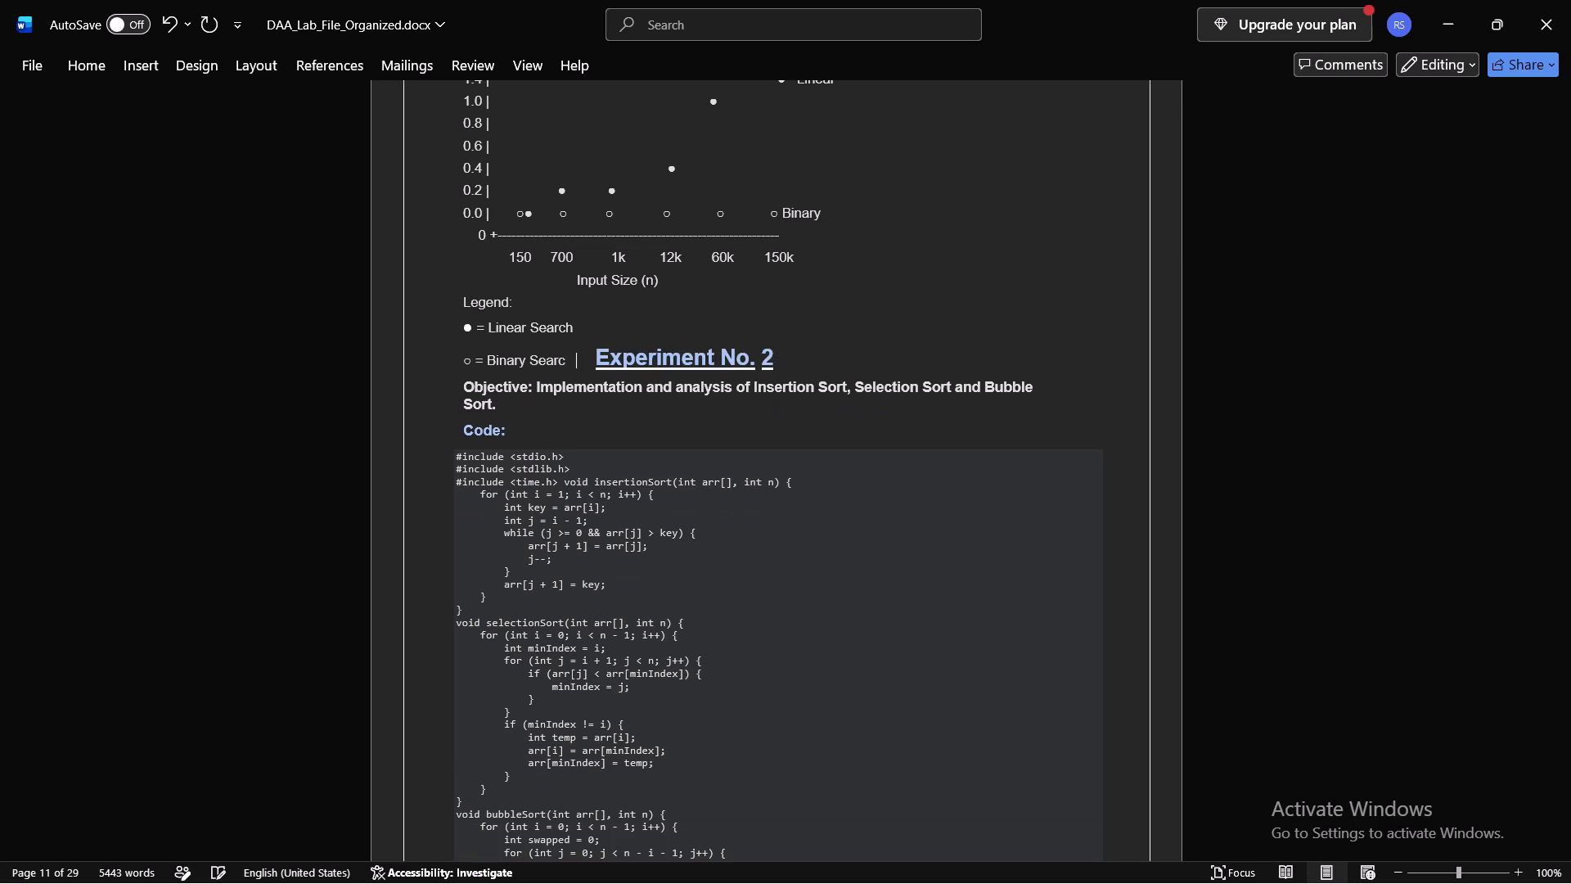
Undo the excess deletions so the Experiment No. 2 heading is back on its own line below the Binary Search legend.
{"action": "key", "text": "ctrl+z"}
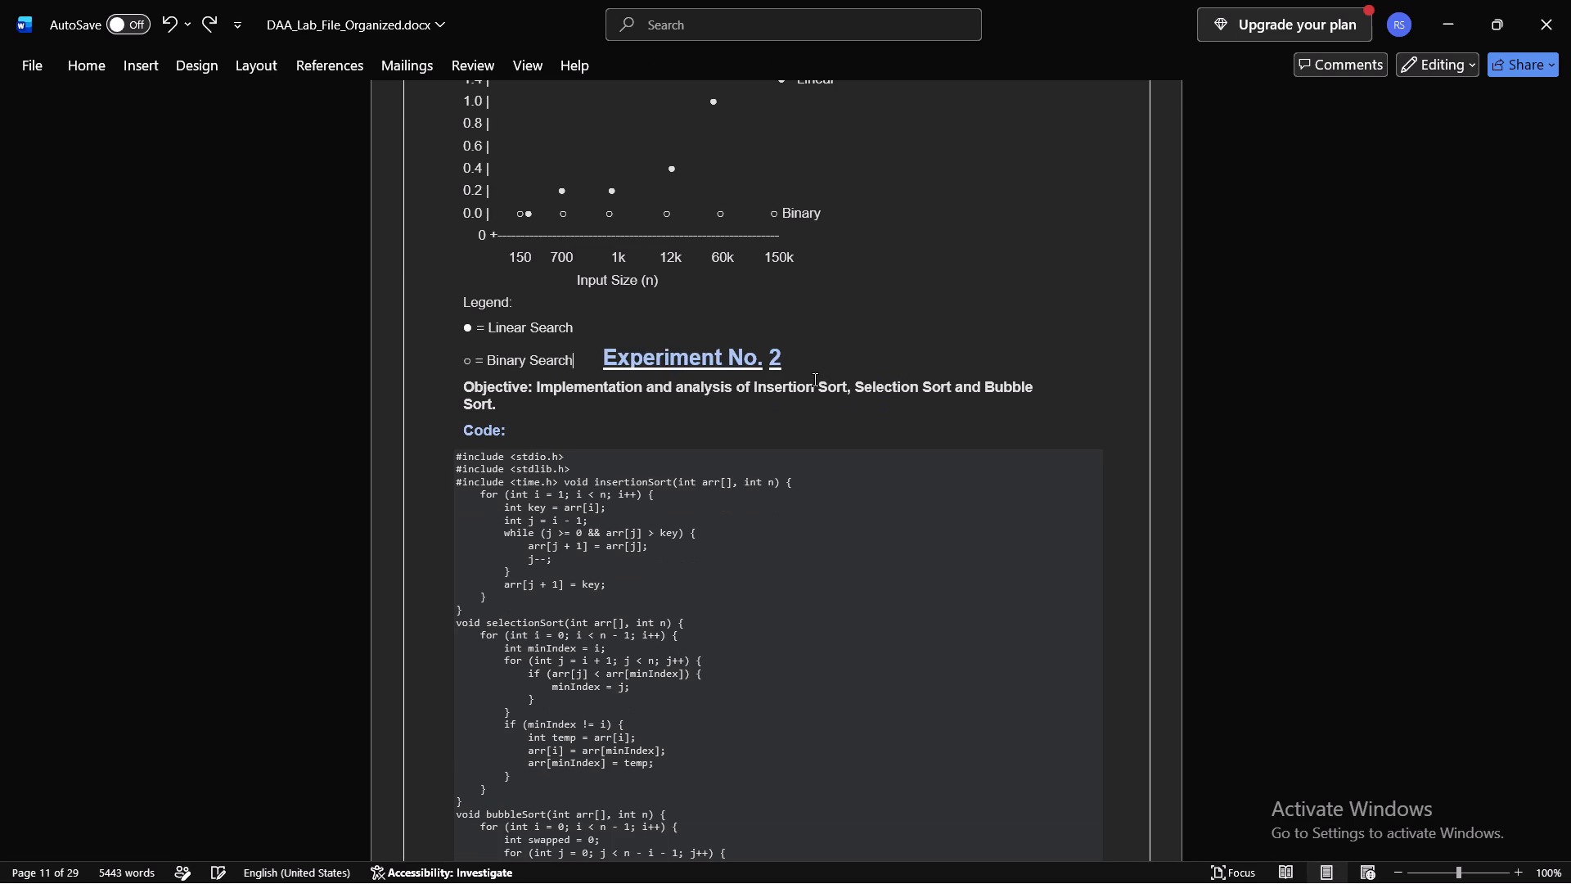
{"action": "key", "text": "ctrl+z"}
{"action": "key", "text": "ctrl+z"}
{"action": "key", "text": "ctrl+z"}
{"action": "key", "text": "ctrl+z"}
{"action": "key", "text": "ctrl+z"}
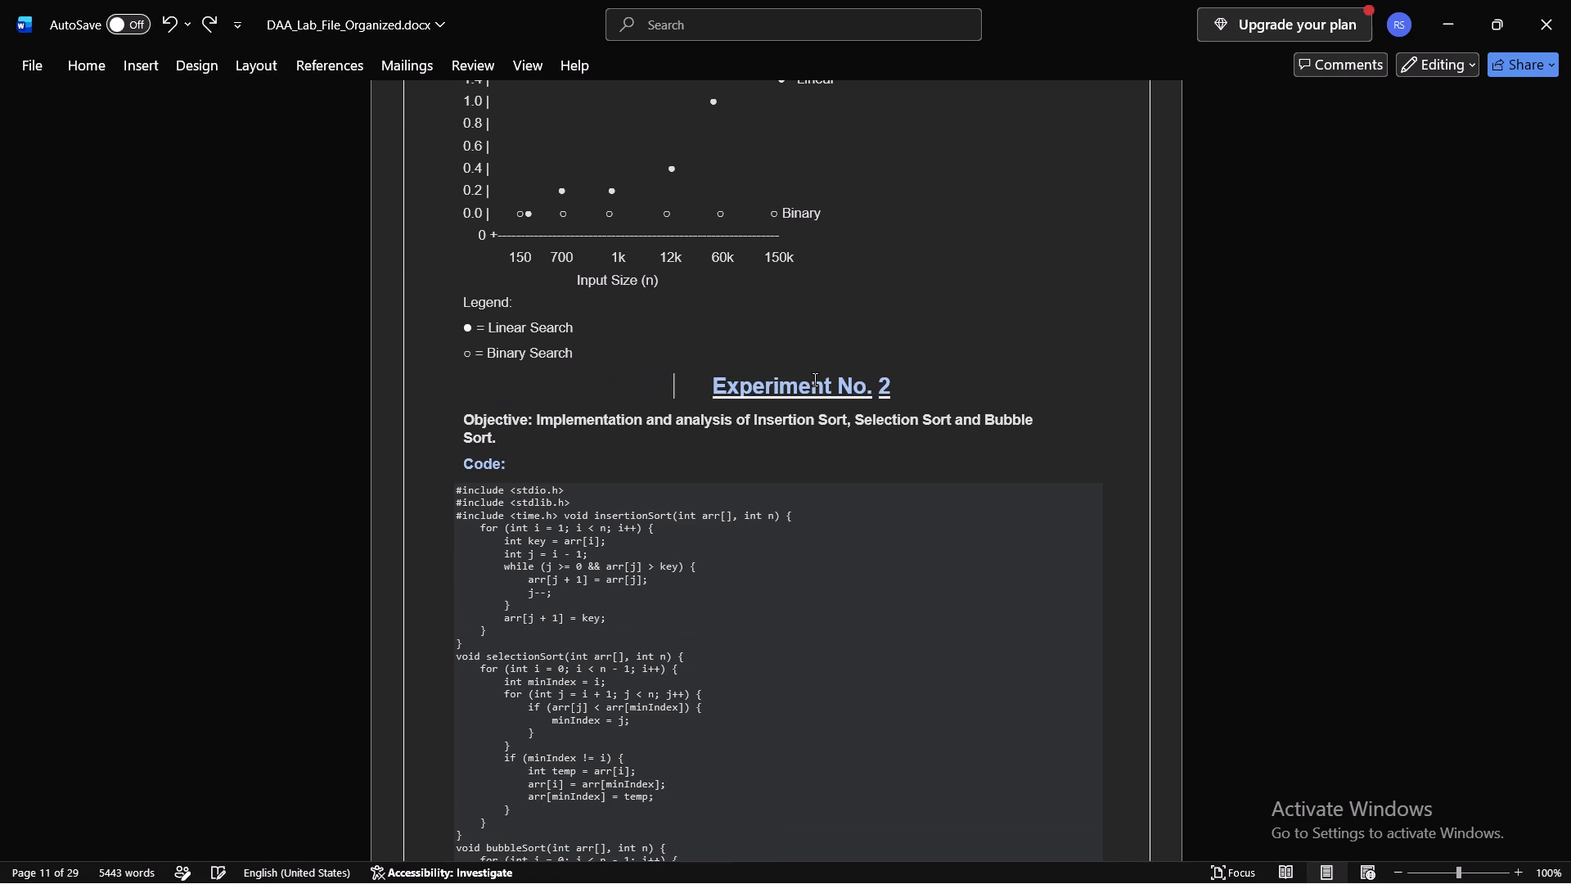
Adjust the indentation of the Experiment No. 2 heading, inserting seven spaces before it to place it near the page centre.
{"action": "key", "text": "BackSpace"}
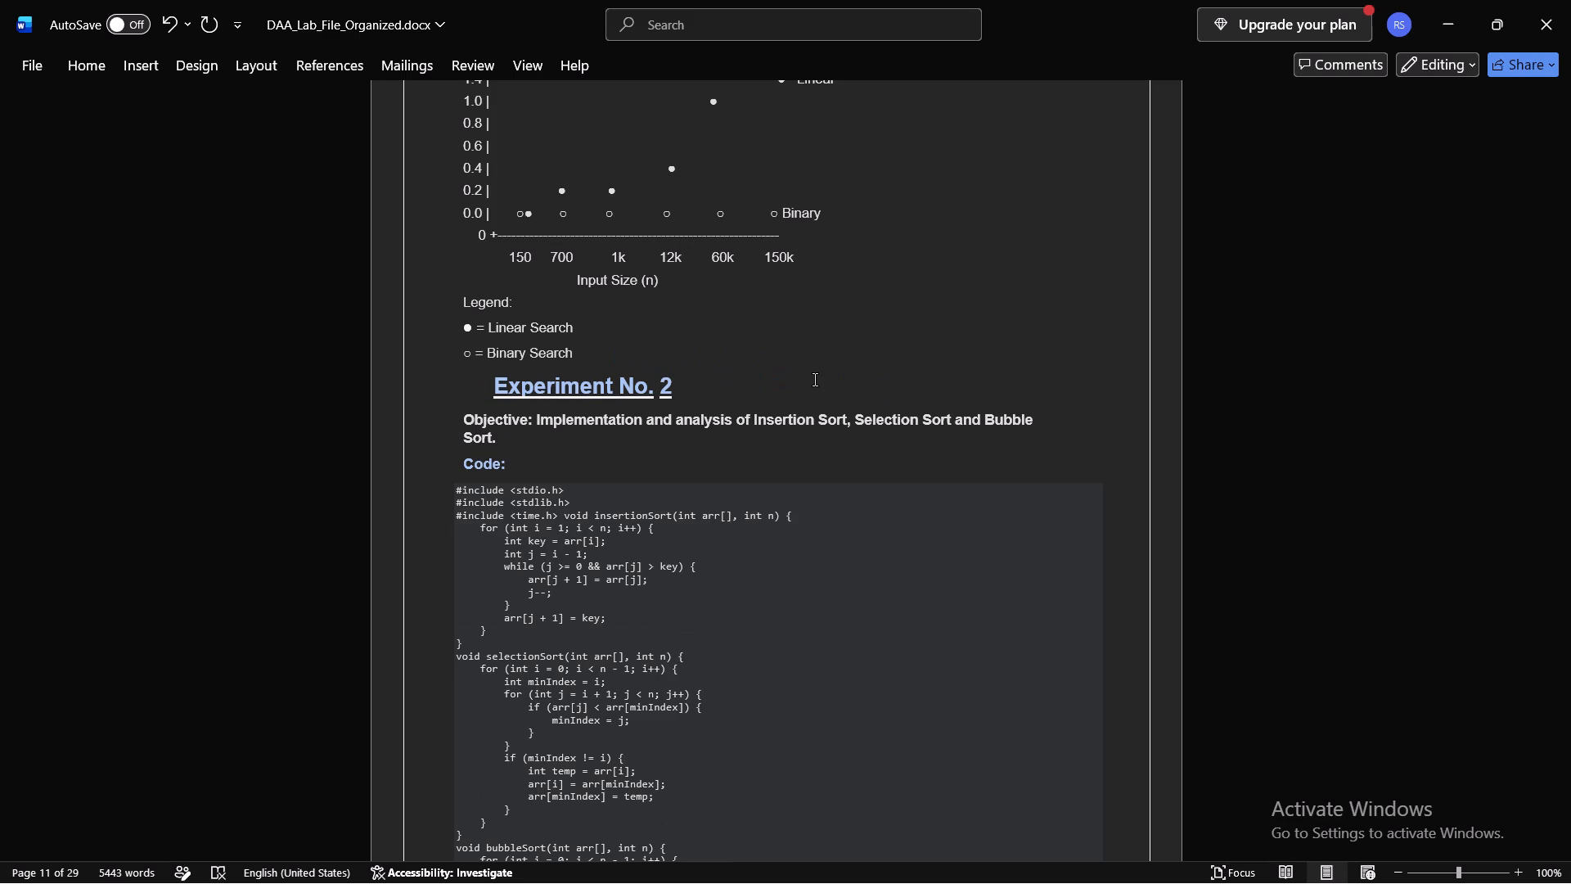
{"action": "key", "text": "space"}
{"action": "key", "text": "space"}
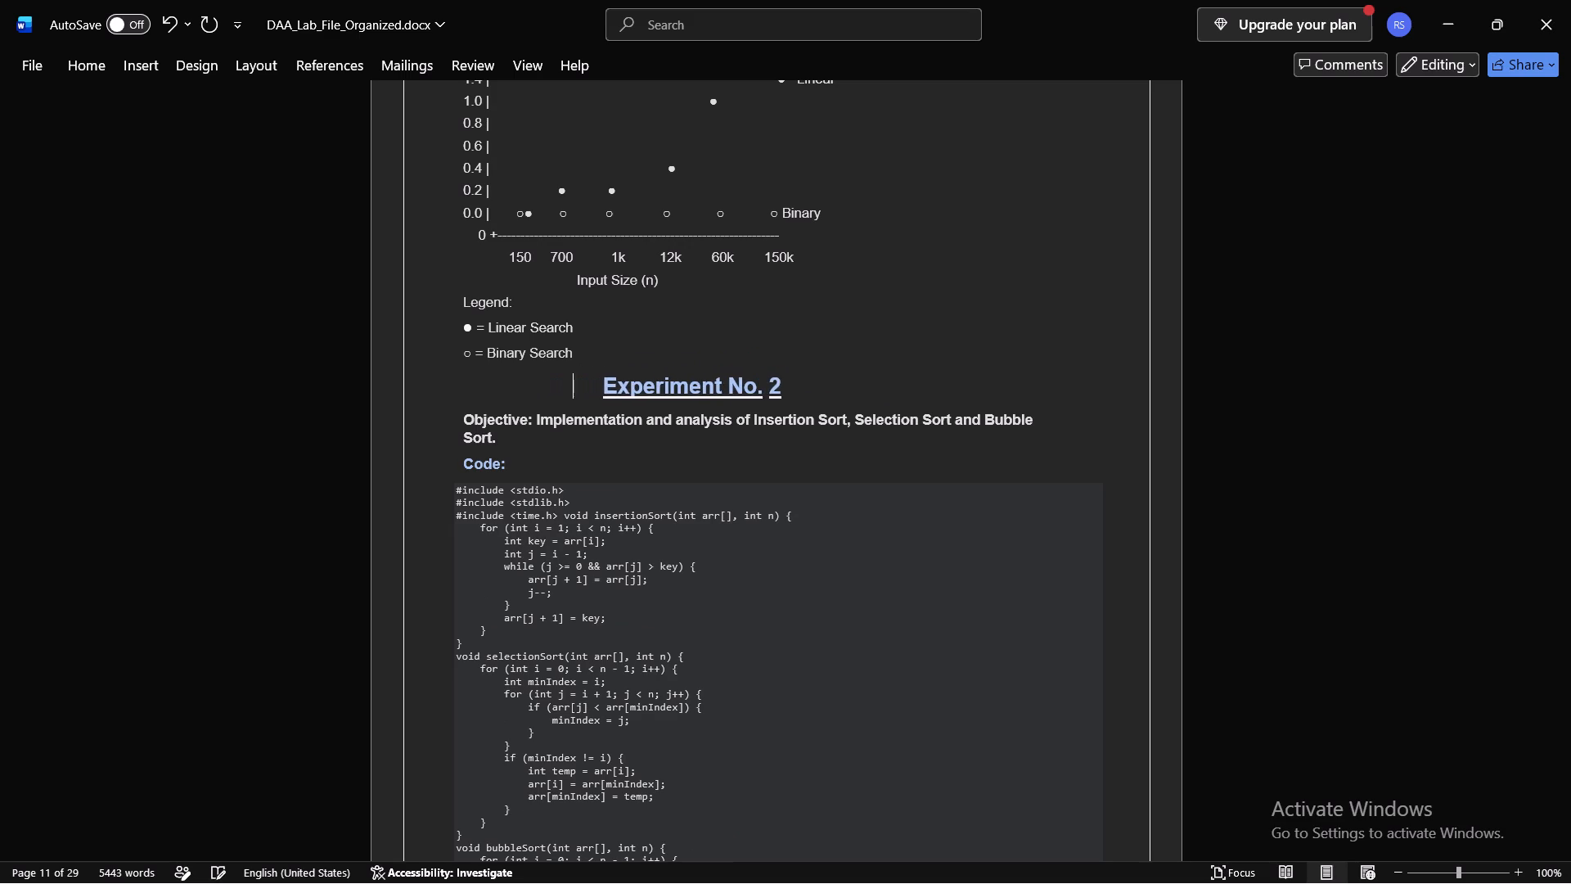
{"action": "key", "text": "space"}
{"action": "key", "text": "space"}
{"action": "key", "text": "space"}
{"action": "key", "text": "space"}
{"action": "key", "text": "space"}
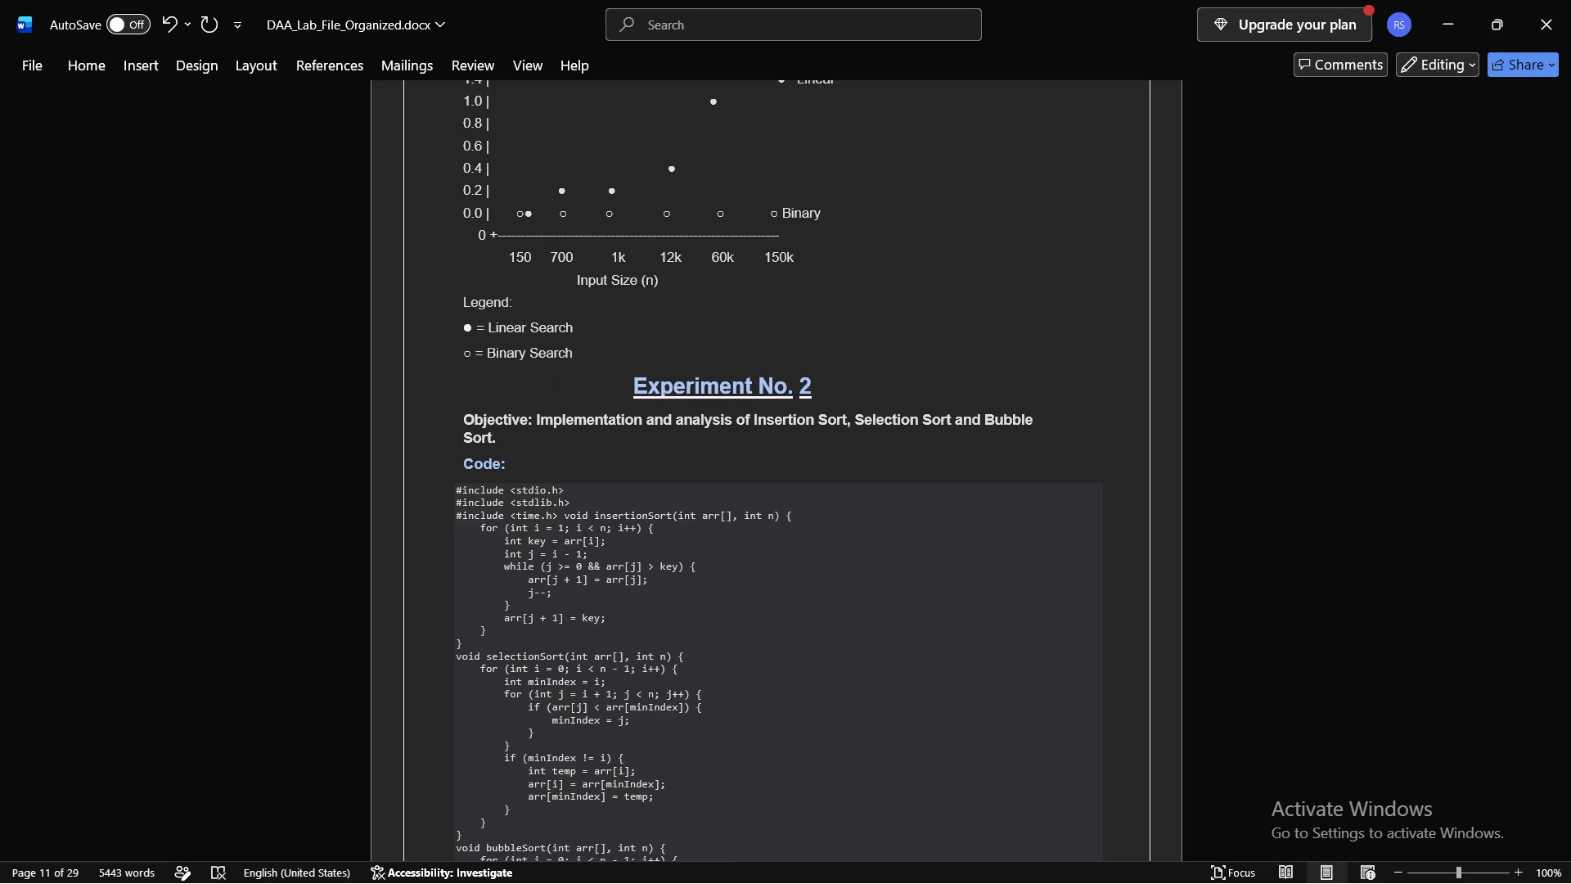
Insert three blank lines before the Execution Time (ms) heading on page 12 to move it and its whole chart onto page 13.
{"action": "scroll", "coordinate": [844, 570], "scroll_direction": "down", "scroll_amount": 2}
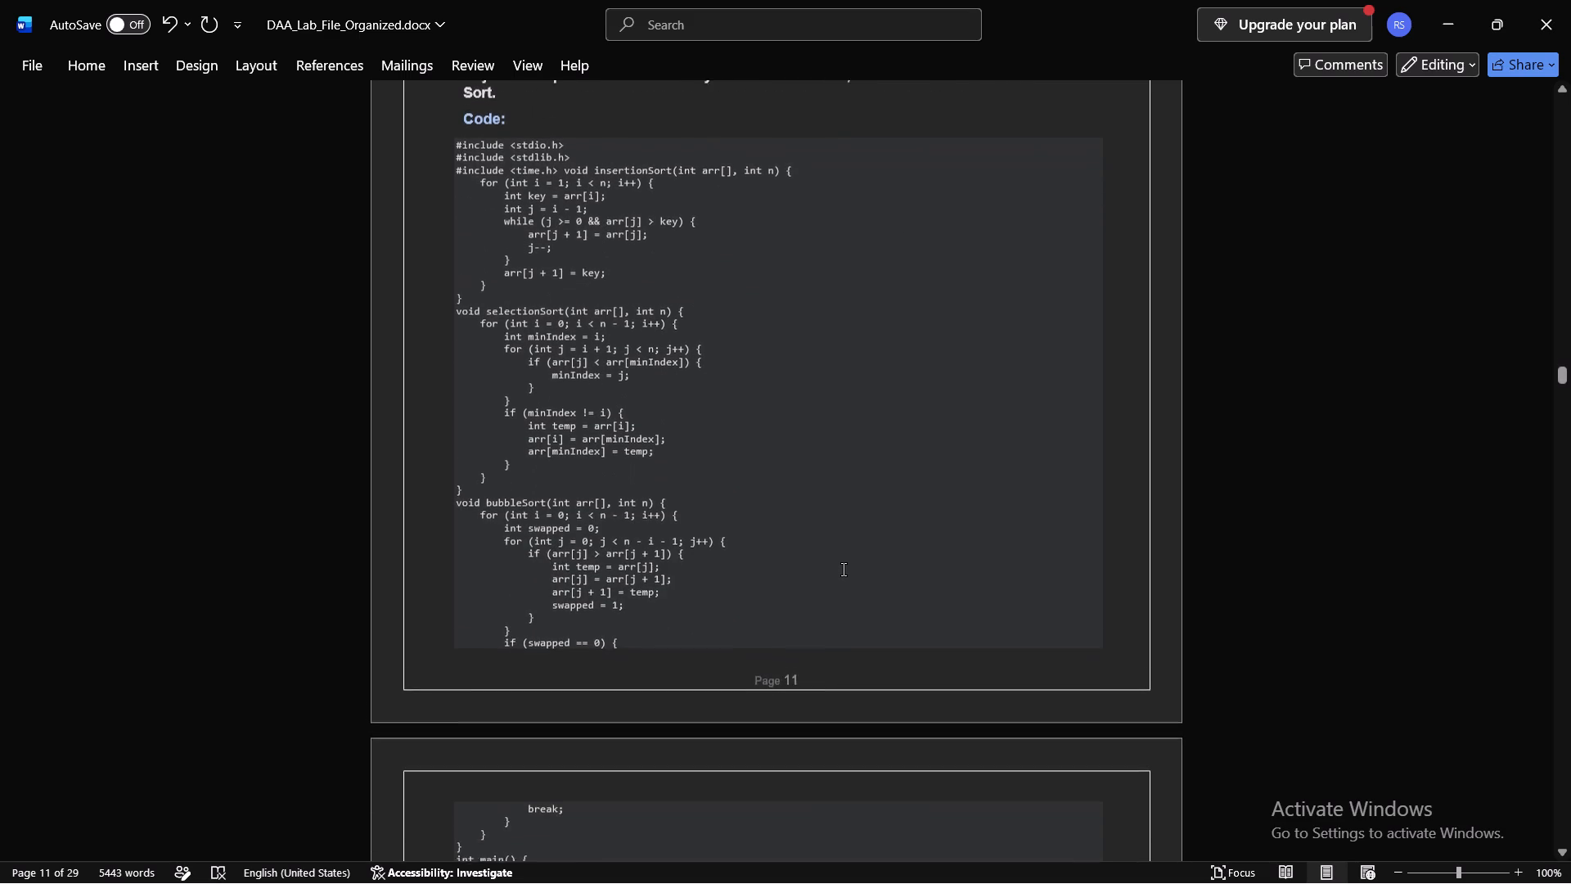
{"action": "scroll", "coordinate": [844, 570], "scroll_direction": "down", "scroll_amount": 6}
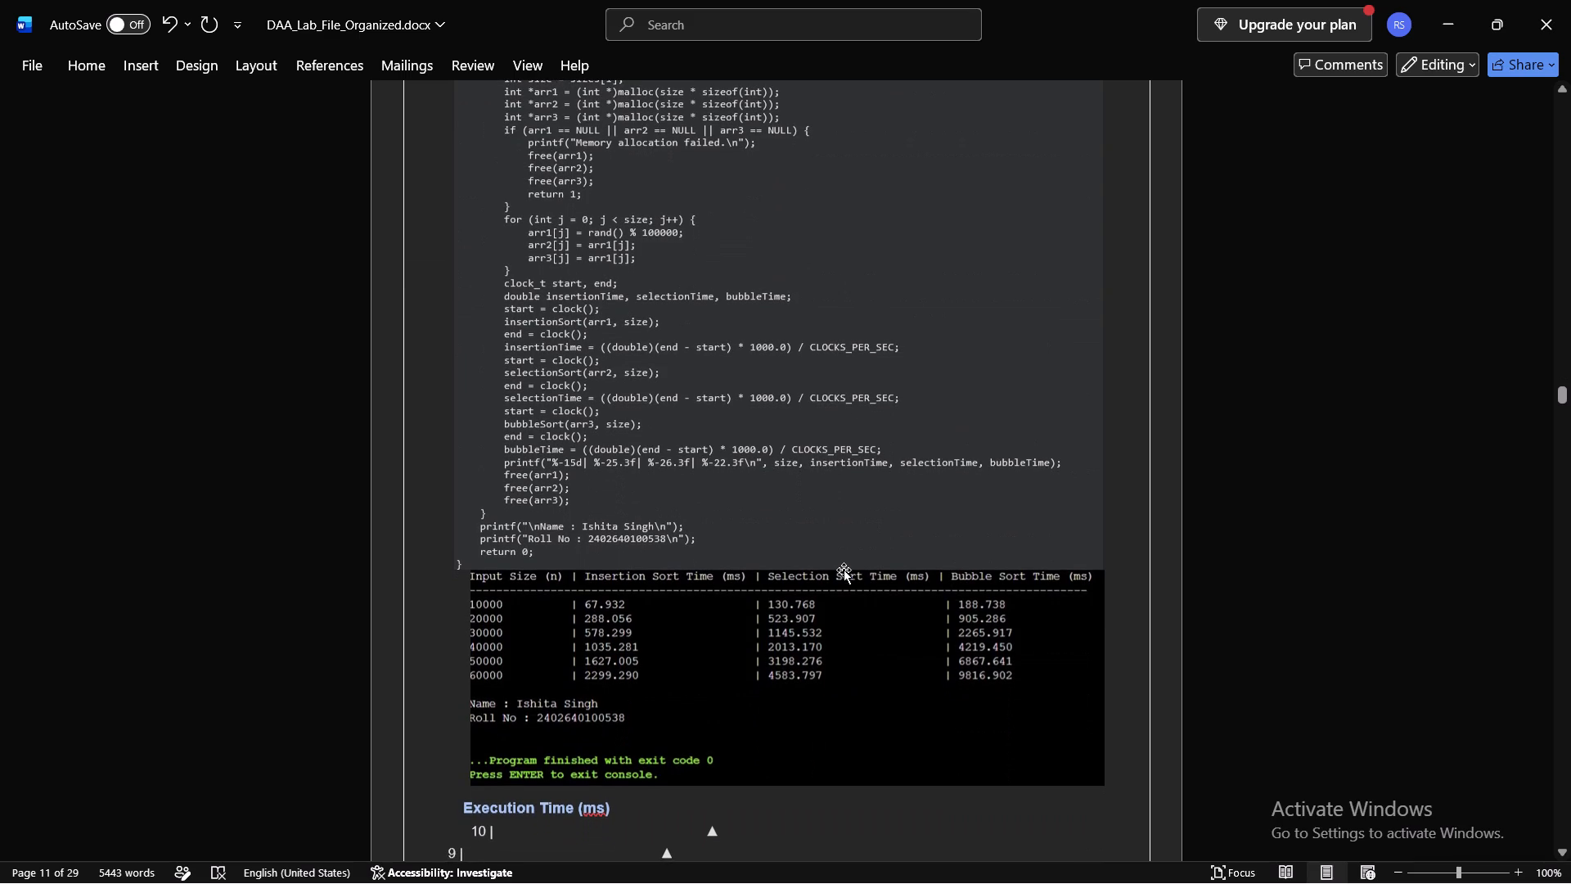
{"action": "scroll", "coordinate": [844, 570], "scroll_direction": "down", "scroll_amount": 2}
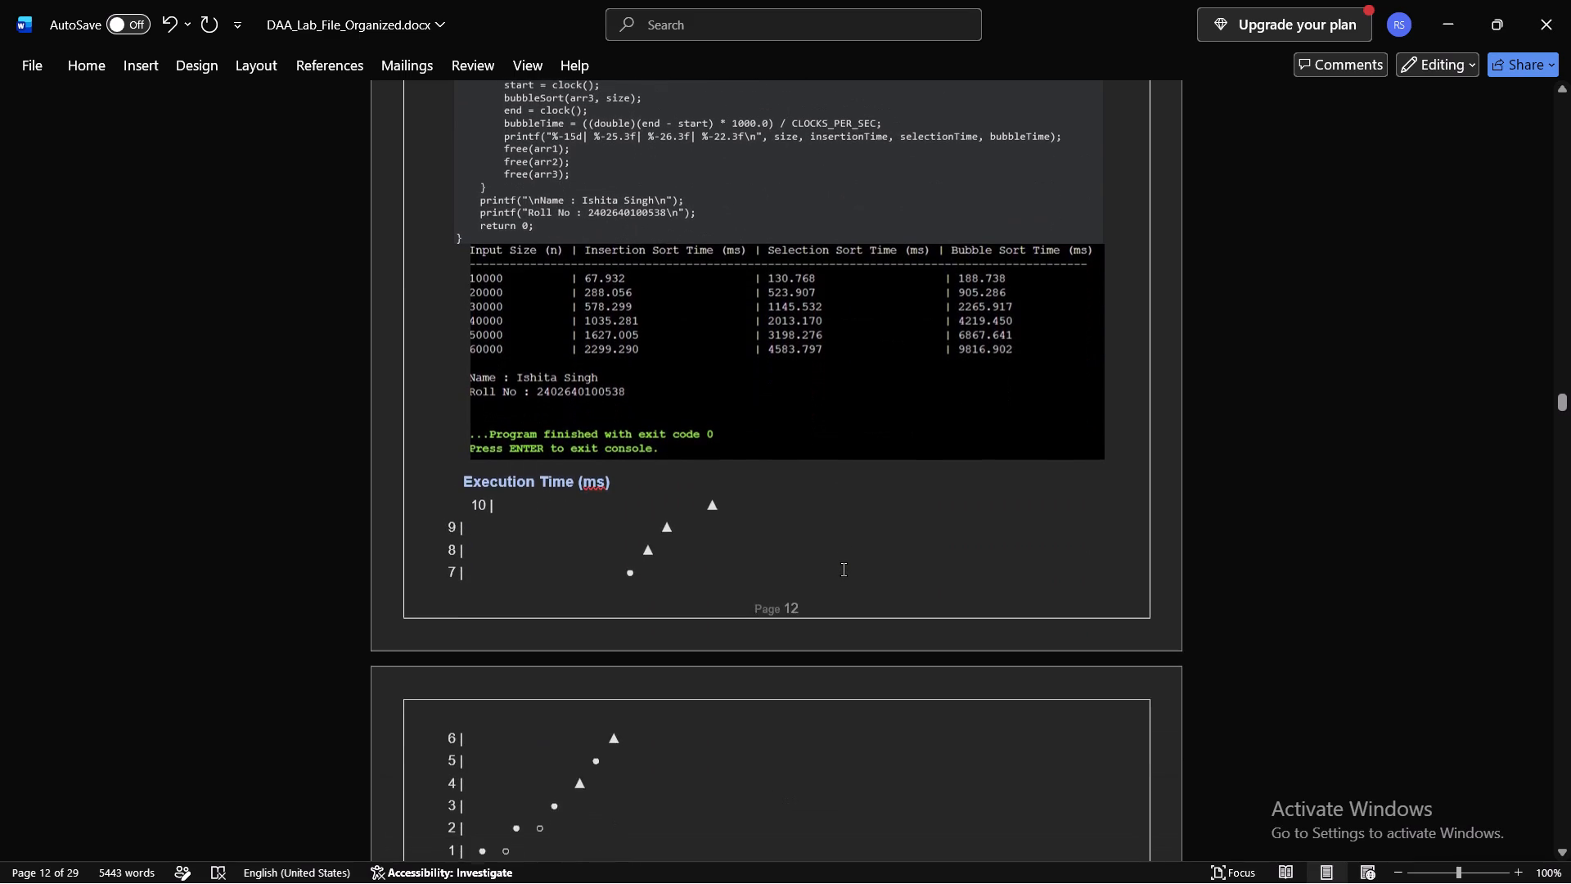
{"action": "scroll", "coordinate": [844, 570], "scroll_direction": "down", "scroll_amount": 2}
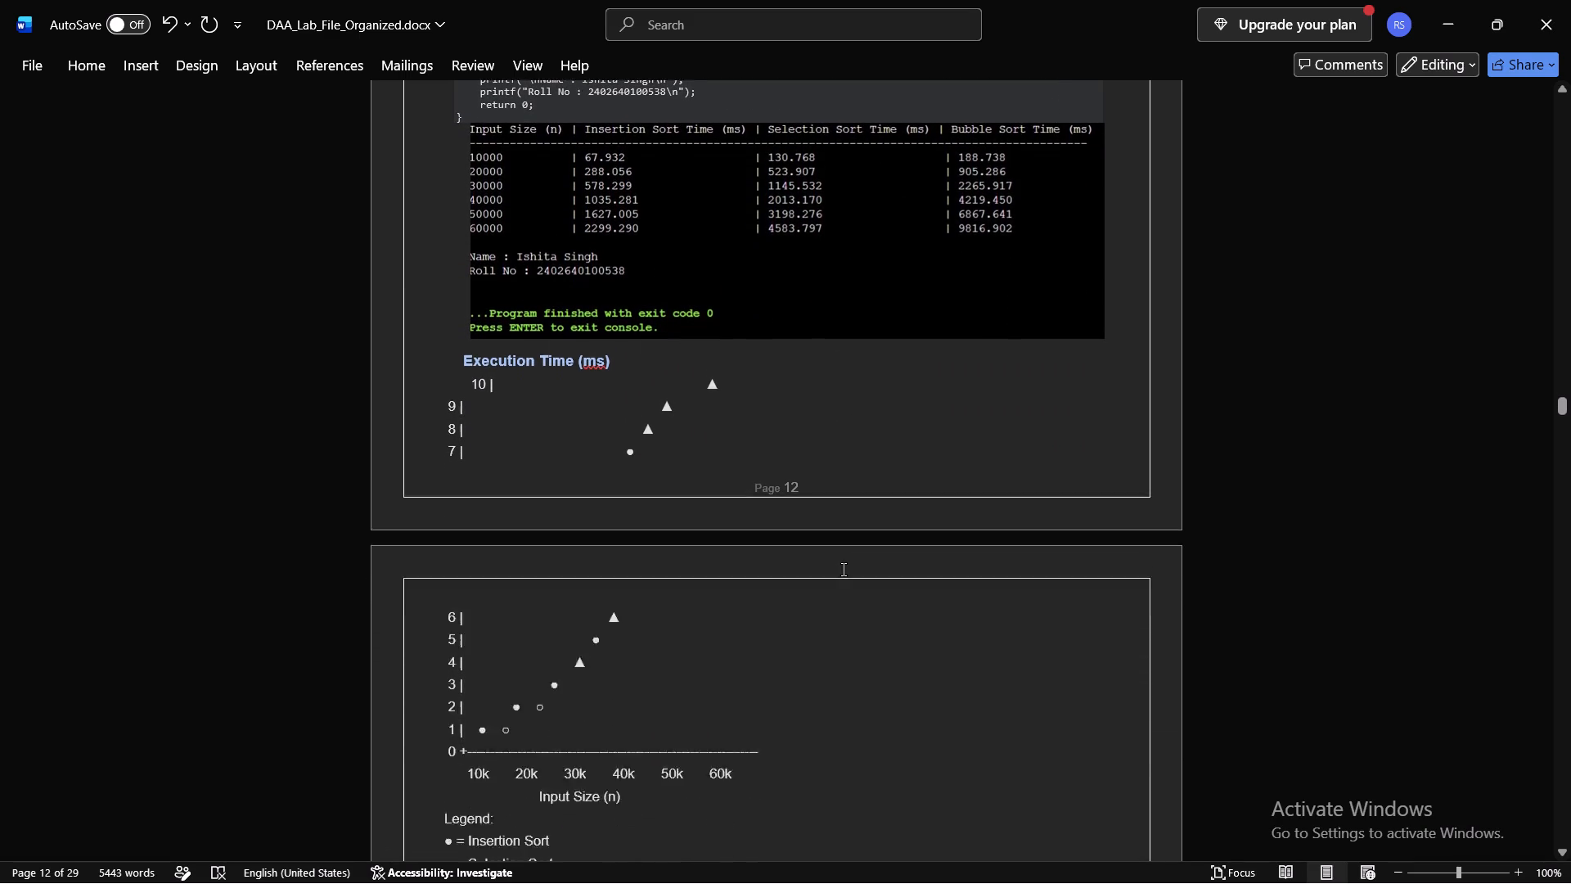
{"action": "scroll", "coordinate": [844, 570], "scroll_direction": "down", "scroll_amount": 1}
{"action": "scroll", "coordinate": [844, 570], "scroll_direction": "up", "scroll_amount": 1}
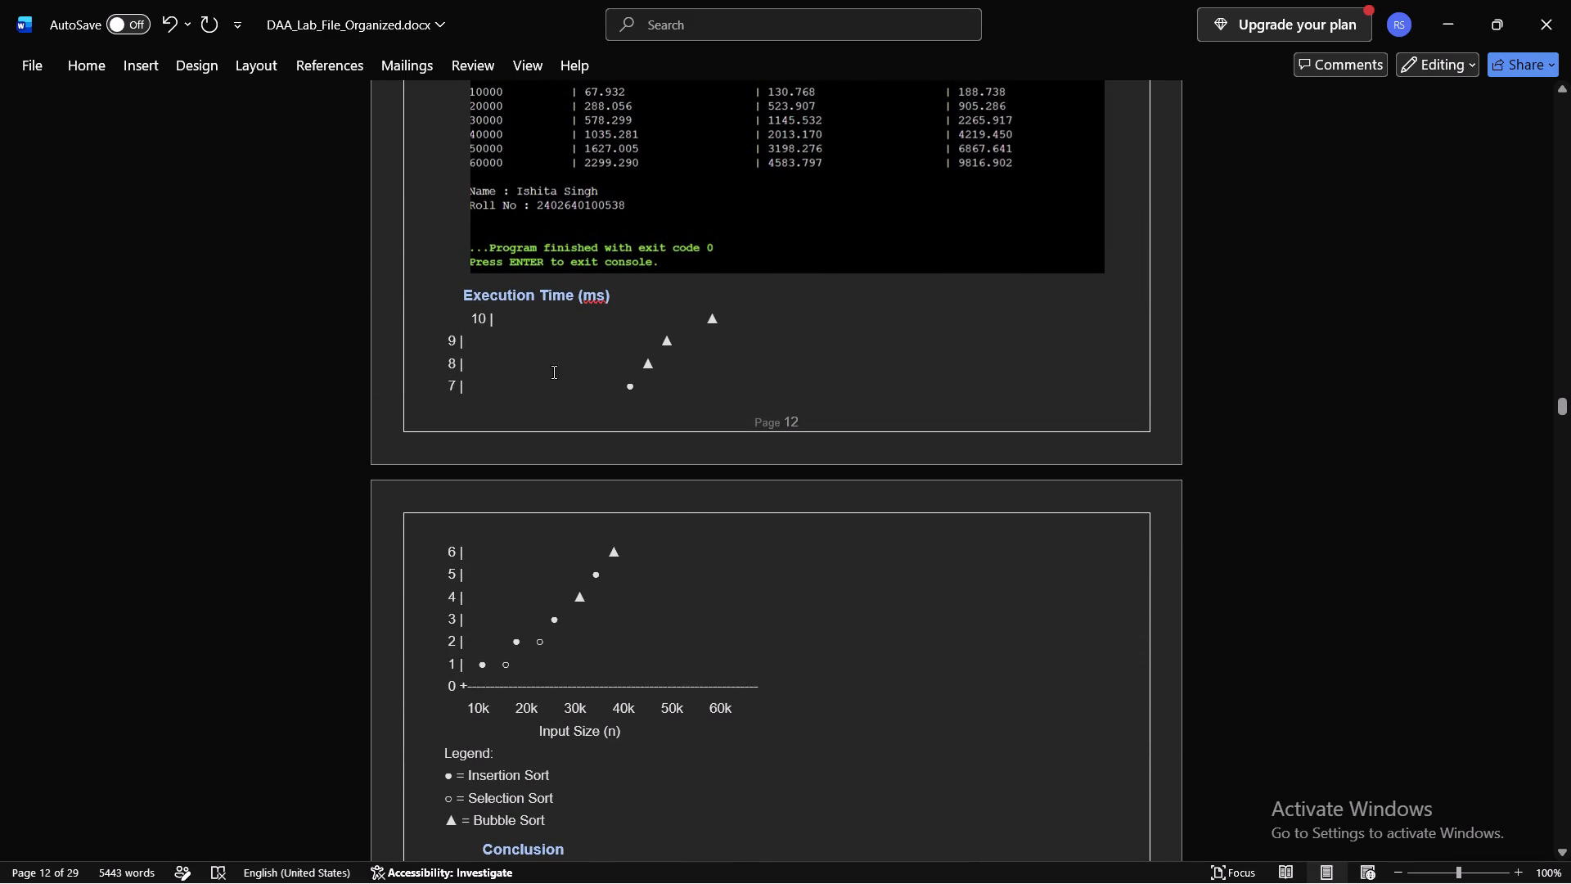
{"action": "left_click", "coordinate": [453, 289]}
{"action": "key", "text": "Return"}
{"action": "key", "text": "Return"}
{"action": "key", "text": "Return"}
{"action": "key", "text": "Return"}
{"action": "key", "text": "BackSpace"}
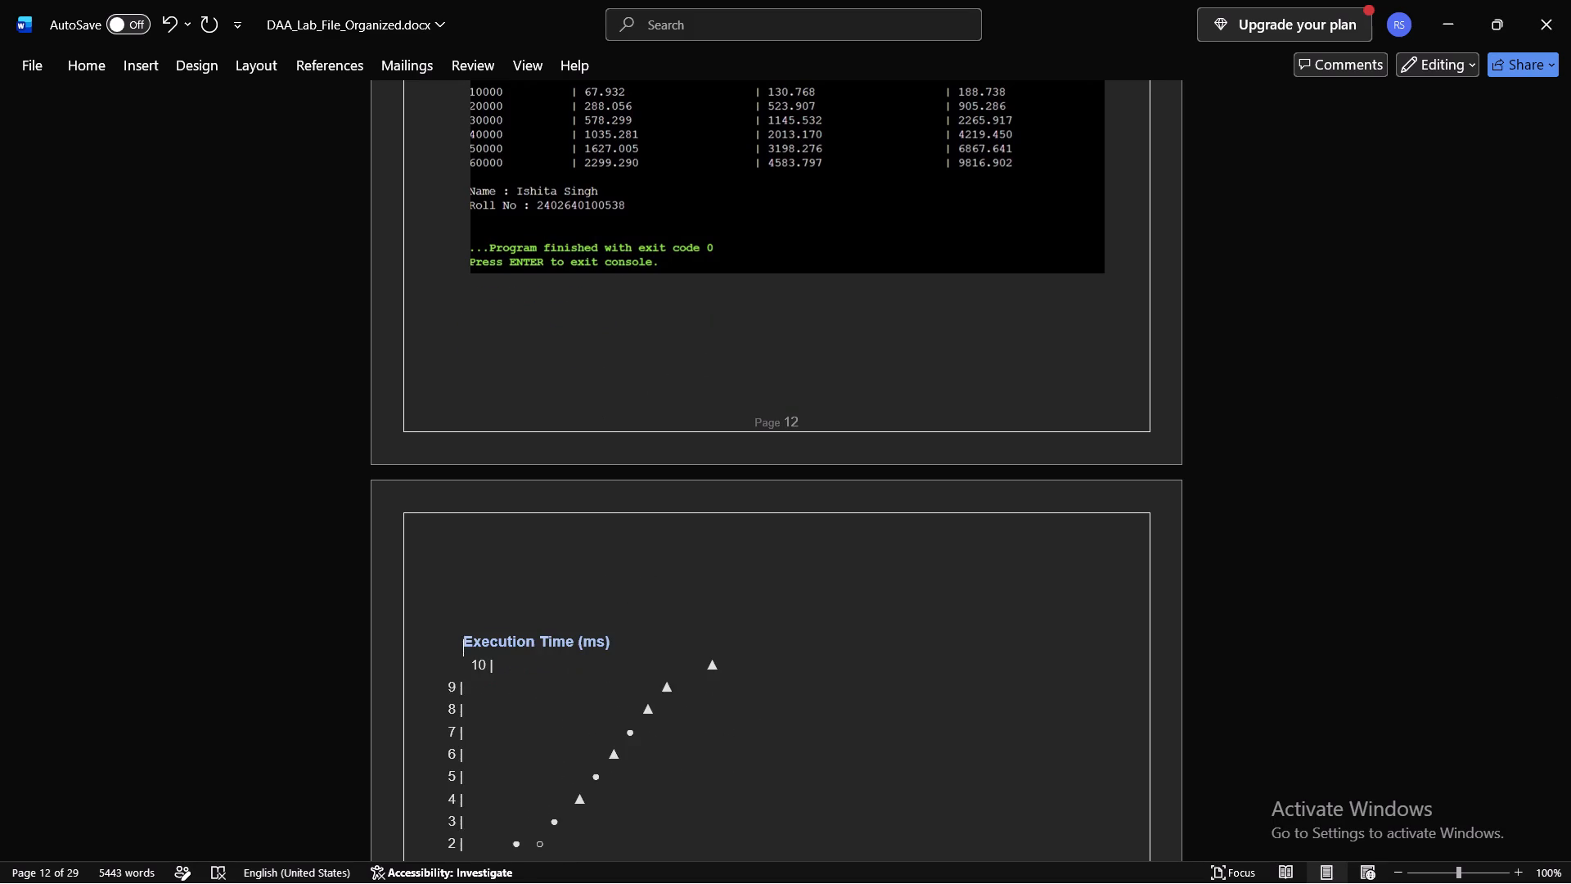
{"action": "key", "text": "BackSpace"}
{"action": "key", "text": "Return"}
Replace the leading indentation of the Experiment No. 3 heading on page 14 with 27 spaces to place it near the page centre.
{"action": "scroll", "coordinate": [643, 591], "scroll_direction": "down", "scroll_amount": 2}
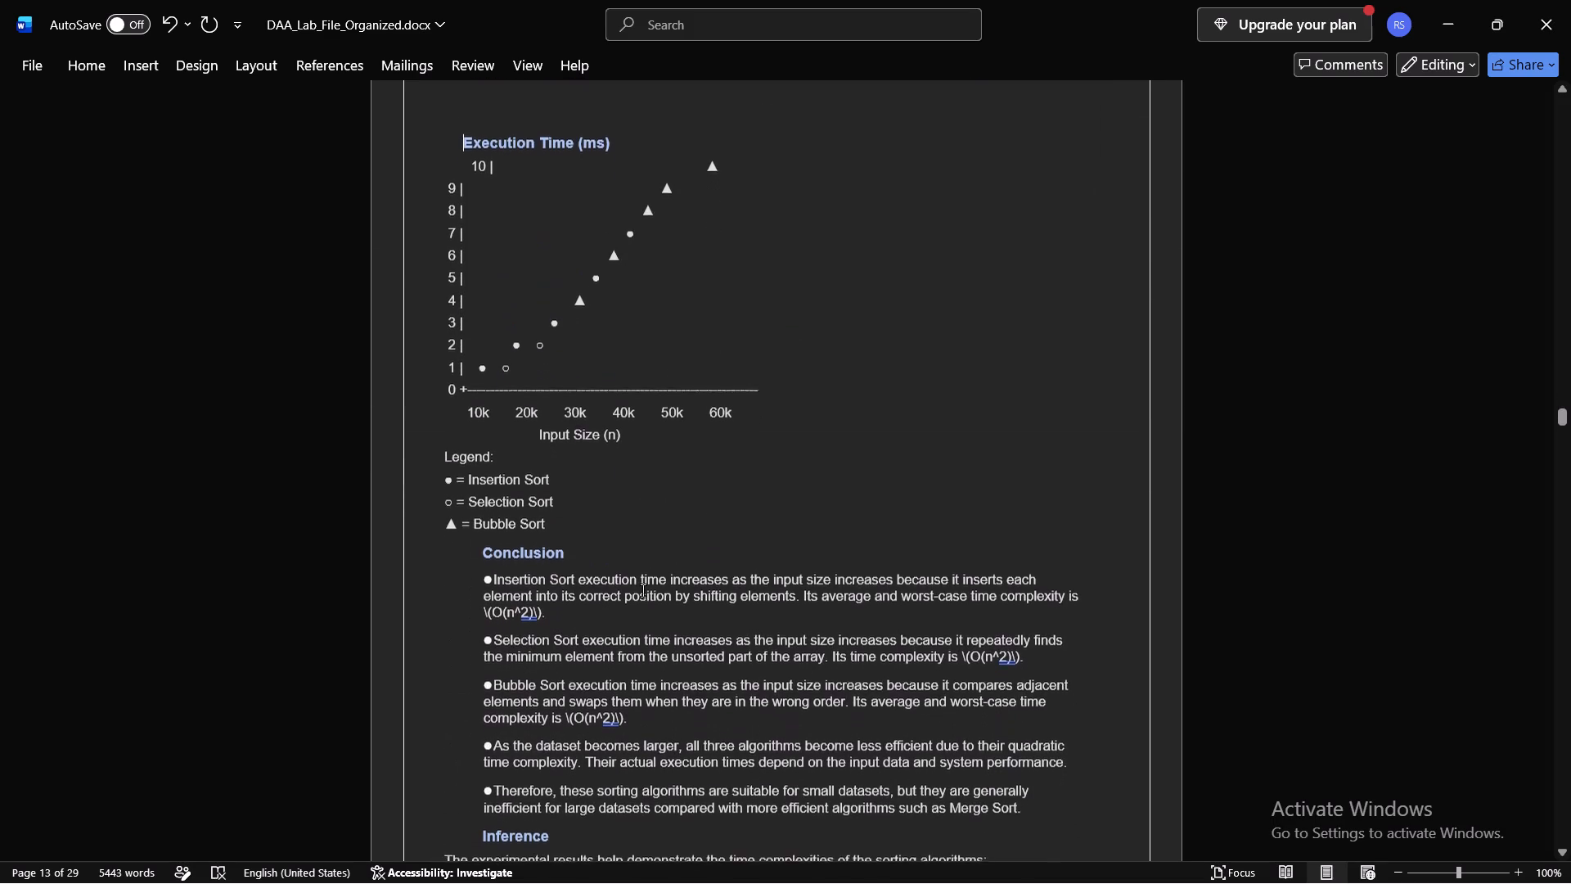
{"action": "scroll", "coordinate": [643, 591], "scroll_direction": "down", "scroll_amount": 4}
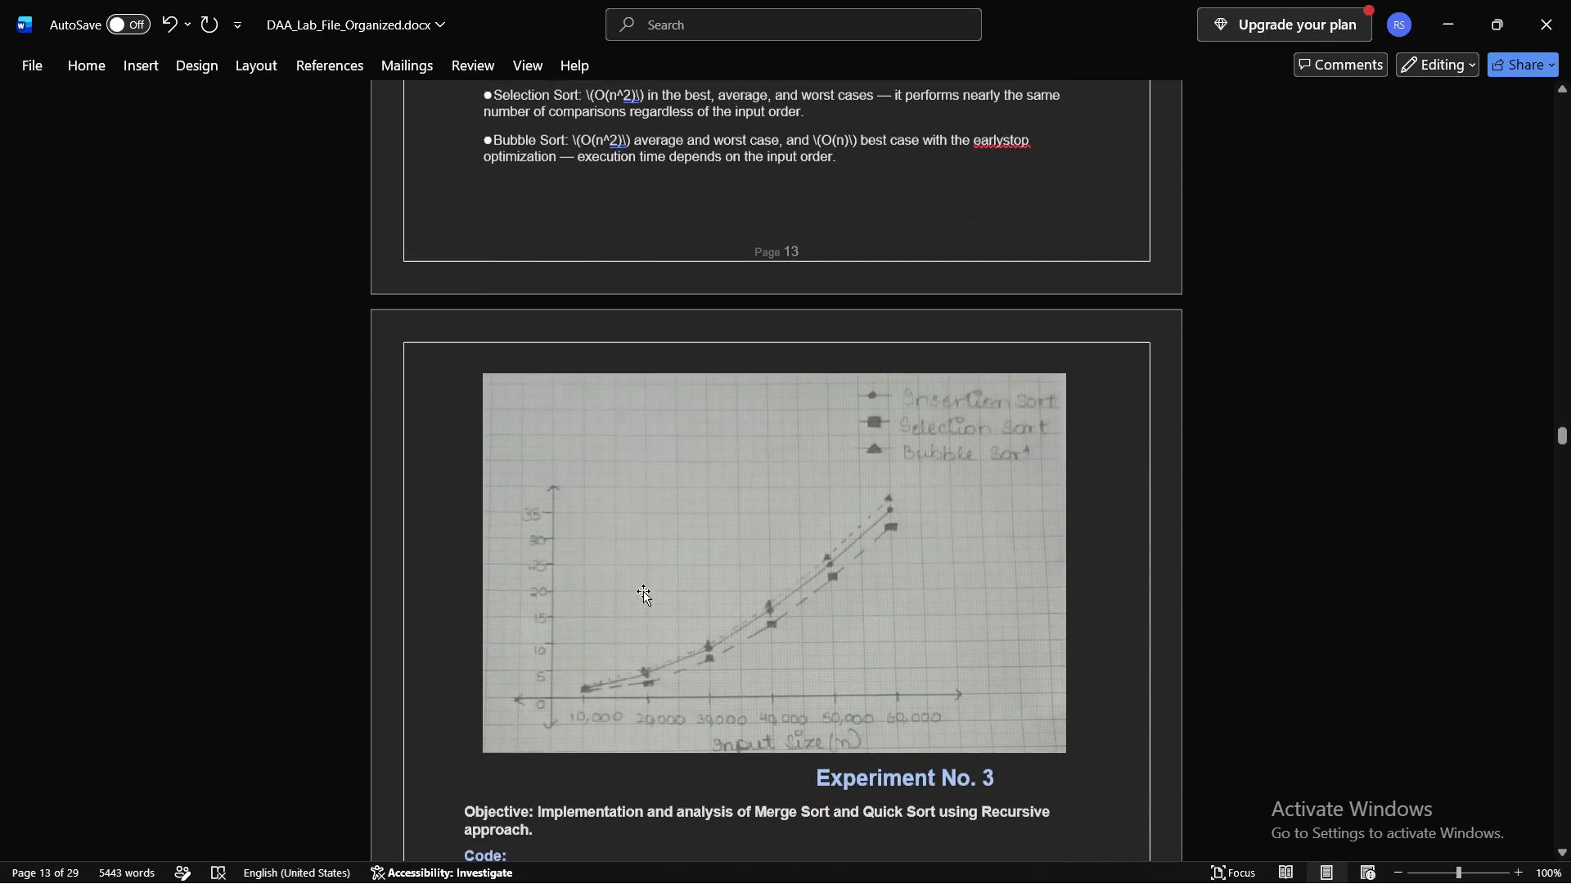
{"action": "scroll", "coordinate": [643, 591], "scroll_direction": "down", "scroll_amount": 1}
{"action": "left_click", "coordinate": [810, 558]}
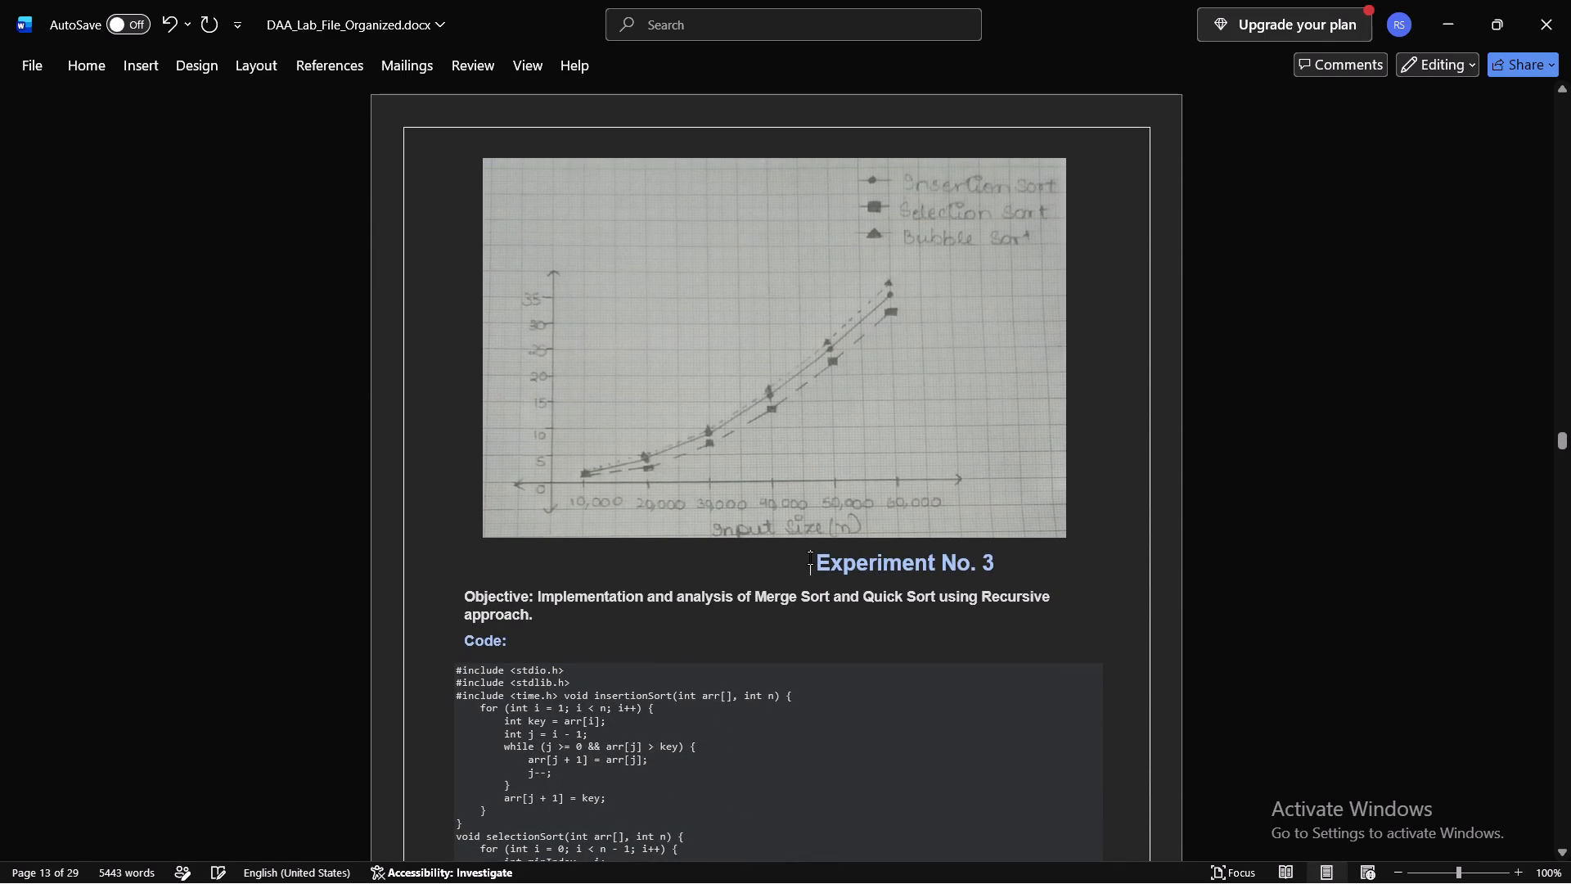
{"action": "key", "text": "BackSpace"}
{"action": "key", "text": "BackSpace"}
{"action": "key", "text": "BackSpace"}
{"action": "key", "text": "BackSpace"}
{"action": "key", "text": "BackSpace"}
{"action": "key", "text": "BackSpace"}
{"action": "key", "text": "BackSpace"}
{"action": "key", "text": "BackSpace"}
{"action": "key", "text": "BackSpace"}
{"action": "key", "text": "BackSpace"}
{"action": "key", "text": "BackSpace"}
{"action": "key", "text": "BackSpace"}
{"action": "key", "text": "BackSpace"}
{"action": "key", "text": "BackSpace"}
{"action": "key", "text": "BackSpace"}
{"action": "key", "text": "BackSpace"}
{"action": "key", "text": "BackSpace"}
{"action": "key", "text": "BackSpace"}
{"action": "key", "text": "BackSpace"}
{"action": "key", "text": "BackSpace"}
{"action": "key", "text": "BackSpace"}
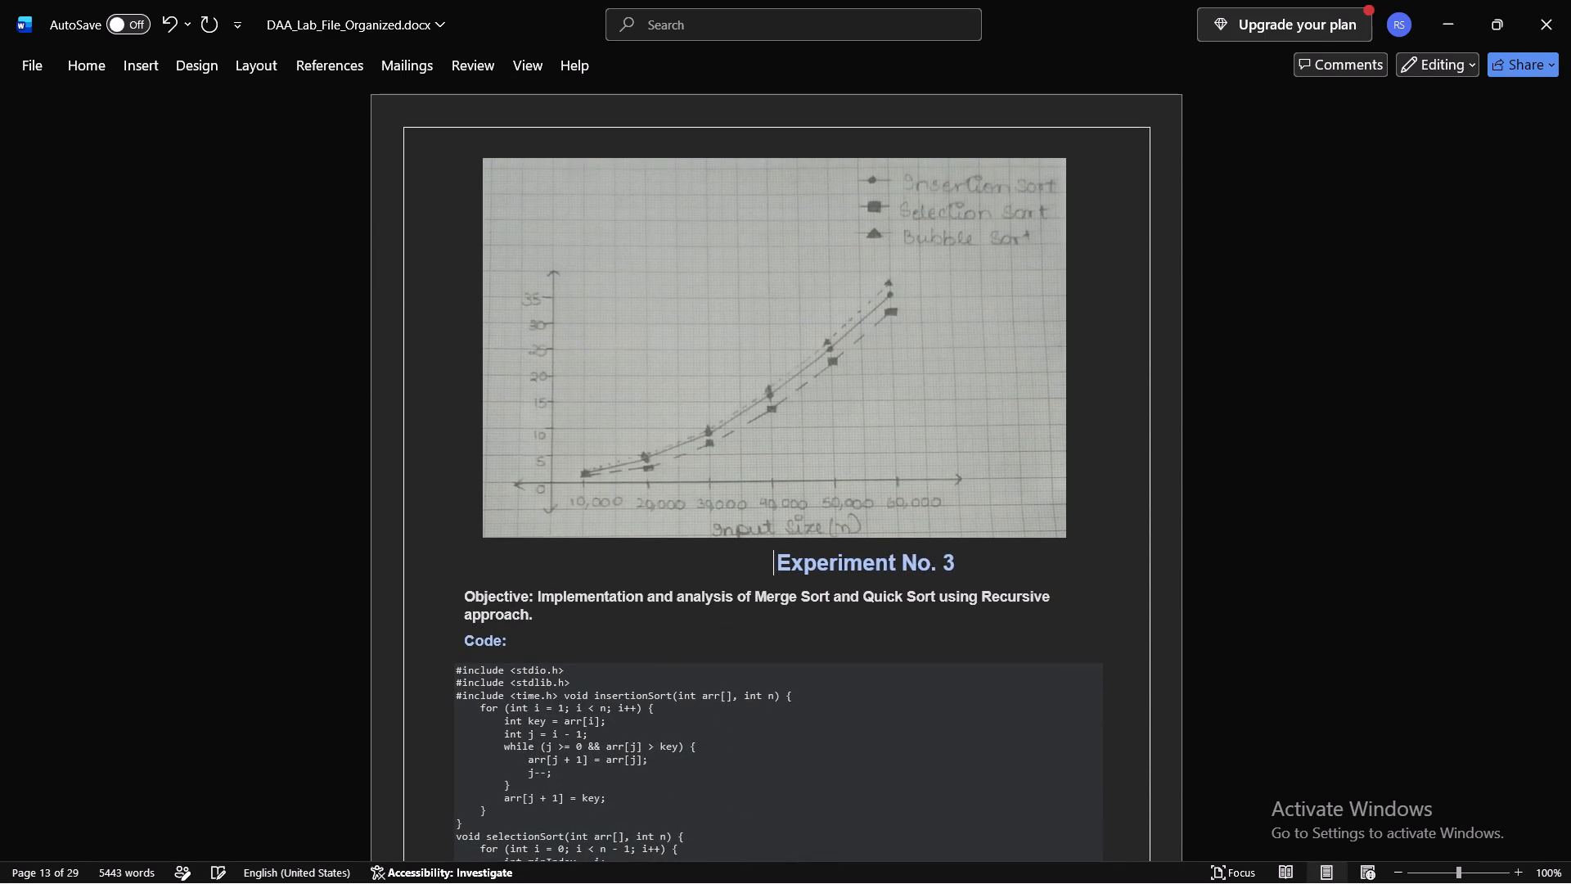
{"action": "key", "text": "BackSpace"}
{"action": "key", "text": "BackSpace"}
{"action": "key", "text": "BackSpace"}
{"action": "key", "text": "BackSpace"}
{"action": "key", "text": "BackSpace"}
{"action": "key", "text": "BackSpace"}
{"action": "key", "text": "BackSpace"}
{"action": "key", "text": "BackSpace"}
{"action": "key", "text": "BackSpace"}
{"action": "key", "text": "BackSpace"}
{"action": "key", "text": "BackSpace"}
{"action": "key", "text": "BackSpace"}
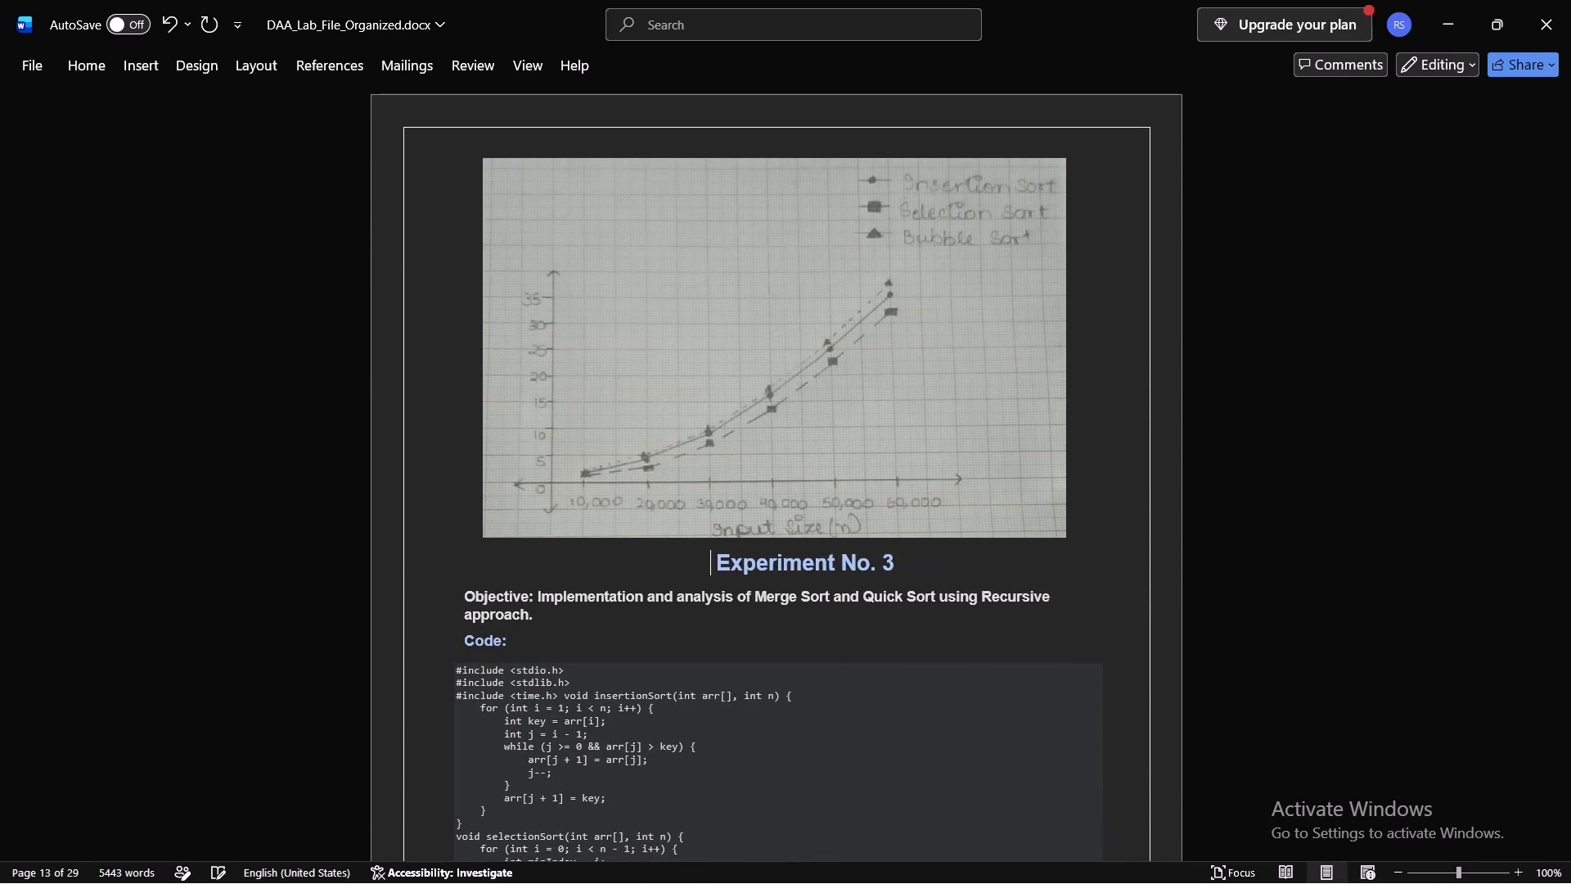
{"action": "key", "text": "BackSpace"}
{"action": "key", "text": "BackSpace"}
{"action": "key", "text": "BackSpace"}
{"action": "key", "text": "BackSpace"}
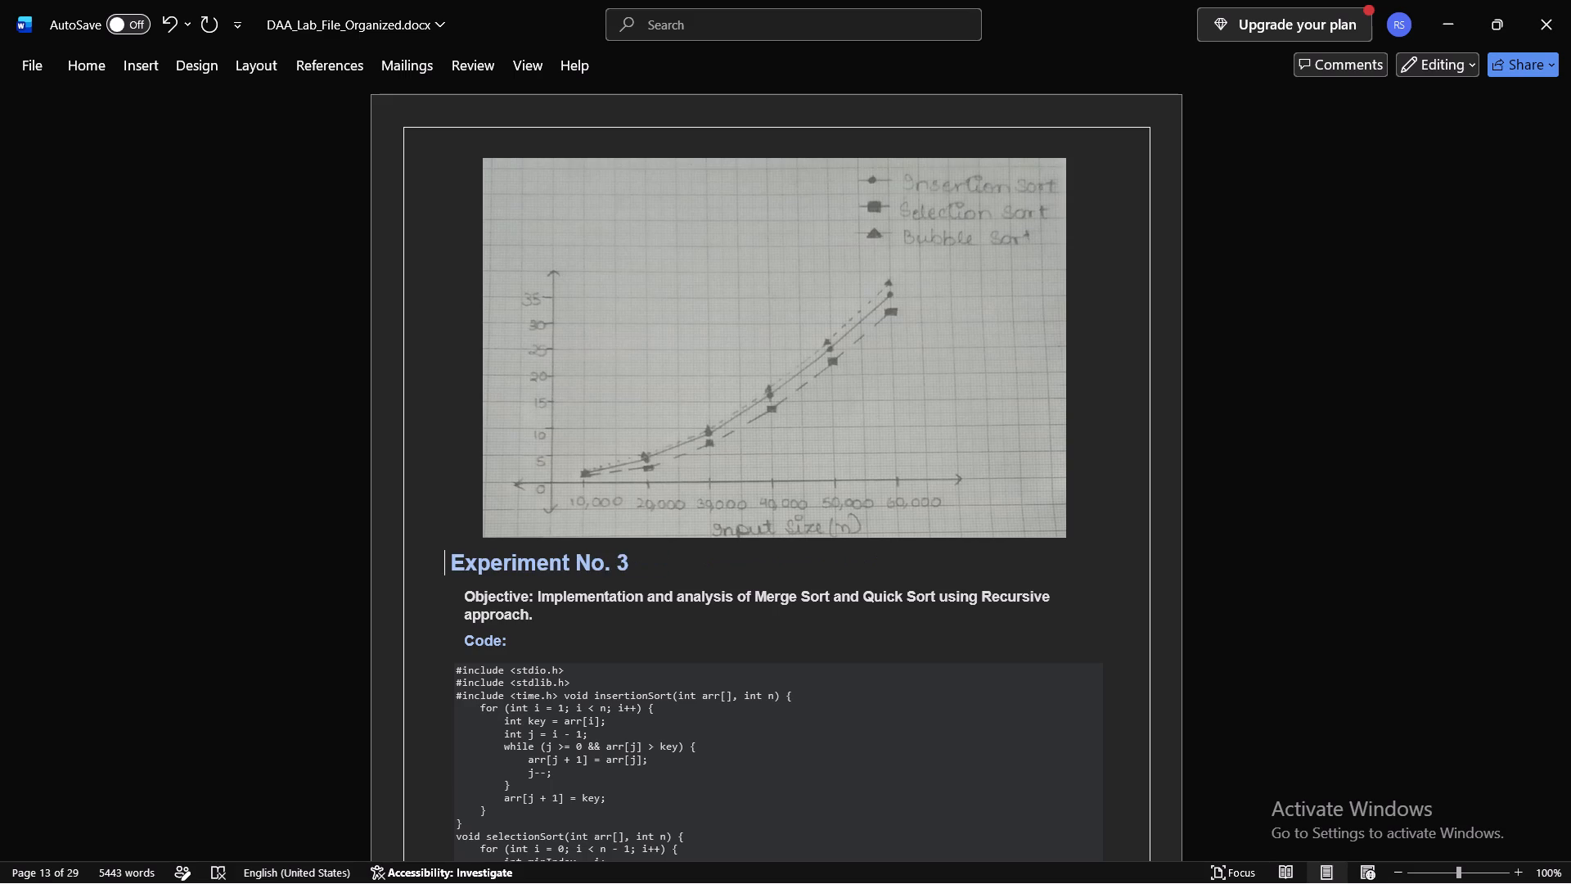
{"action": "key", "text": "space"}
{"action": "key", "text": "space"}
{"action": "key", "text": "space"}
{"action": "key", "text": "space"}
{"action": "key", "text": "space"}
{"action": "key", "text": "space"}
{"action": "key", "text": "space"}
{"action": "key", "text": "space"}
{"action": "key", "text": "space"}
{"action": "key", "text": "space"}
{"action": "key", "text": "space"}
{"action": "key", "text": "space"}
{"action": "key", "text": "space"}
{"action": "key", "text": "space"}
{"action": "key", "text": "space"}
{"action": "key", "text": "space"}
{"action": "key", "text": "space"}
{"action": "key", "text": "space"}
{"action": "key", "text": "space"}
{"action": "key", "text": "space"}
{"action": "key", "text": "space"}
{"action": "key", "text": "space"}
{"action": "key", "text": "space"}
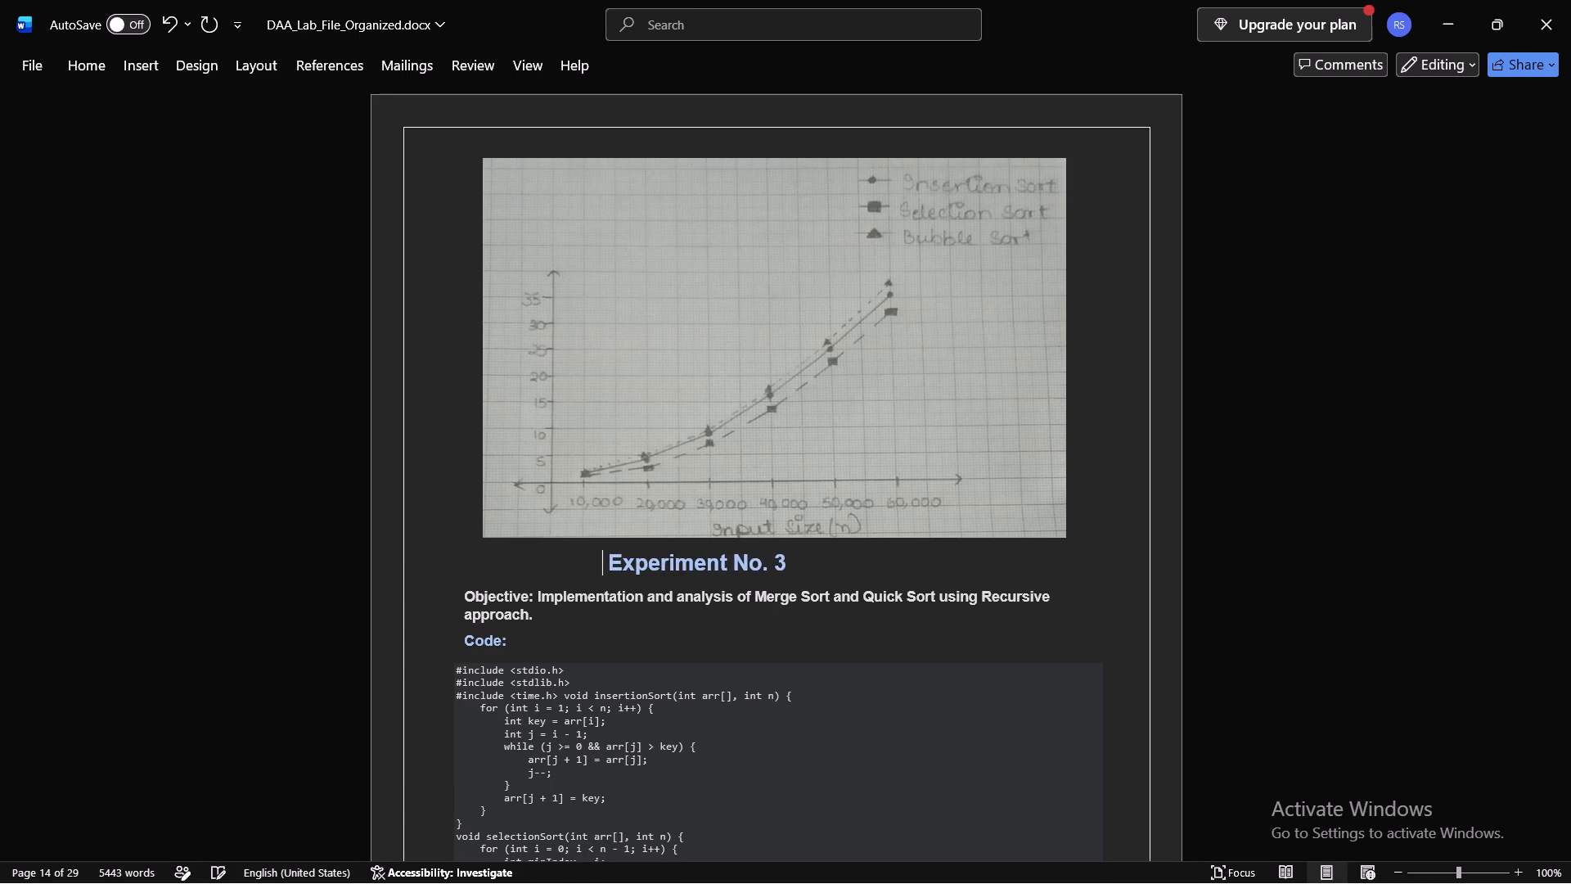
{"action": "key", "text": "space"}
{"action": "key", "text": "space"}
{"action": "key", "text": "space"}
{"action": "key", "text": "space"}
Insert five blank lines before the Graph heading on page 16 to move it and its whole Execution Time chart onto page 17.
{"action": "scroll", "coordinate": [810, 558], "scroll_direction": "down", "scroll_amount": 2}
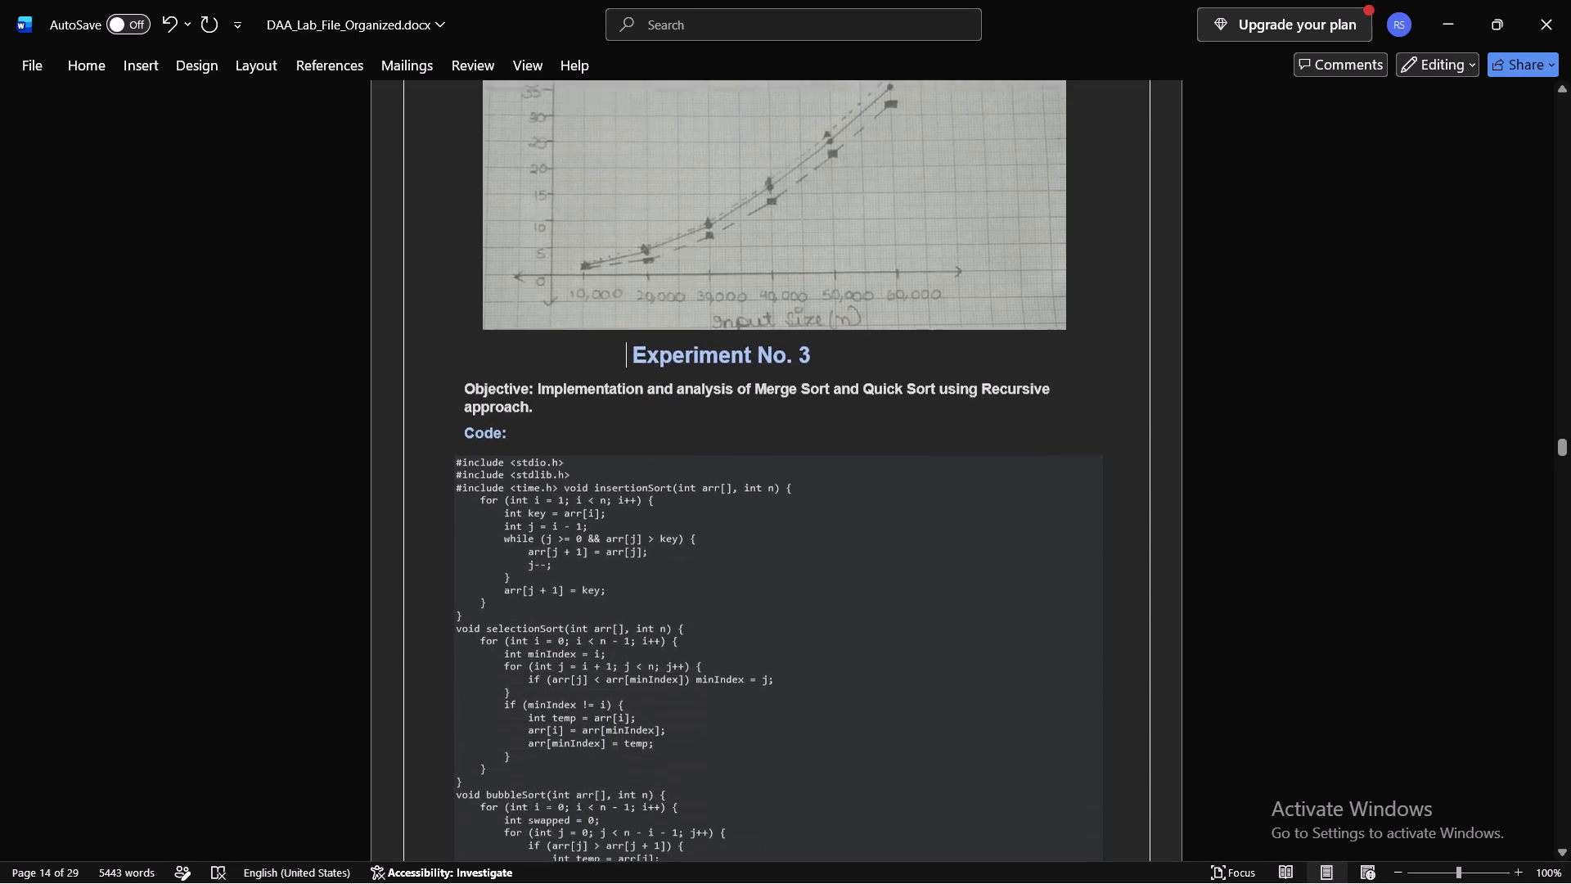
{"action": "scroll", "coordinate": [810, 558], "scroll_direction": "down", "scroll_amount": 1}
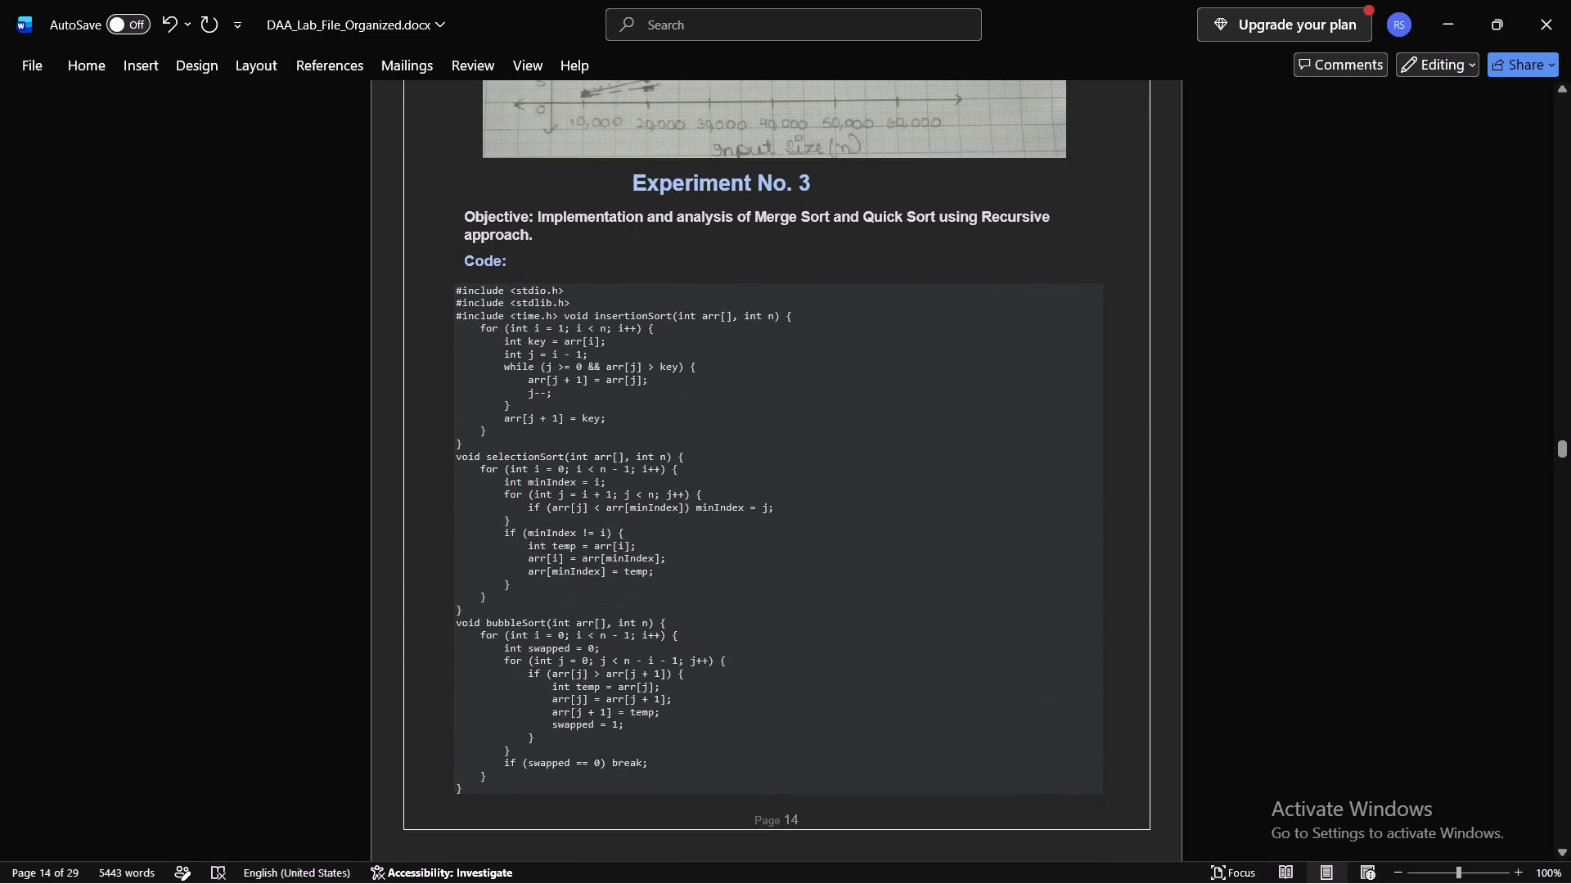
{"action": "scroll", "coordinate": [810, 558], "scroll_direction": "down", "scroll_amount": 2}
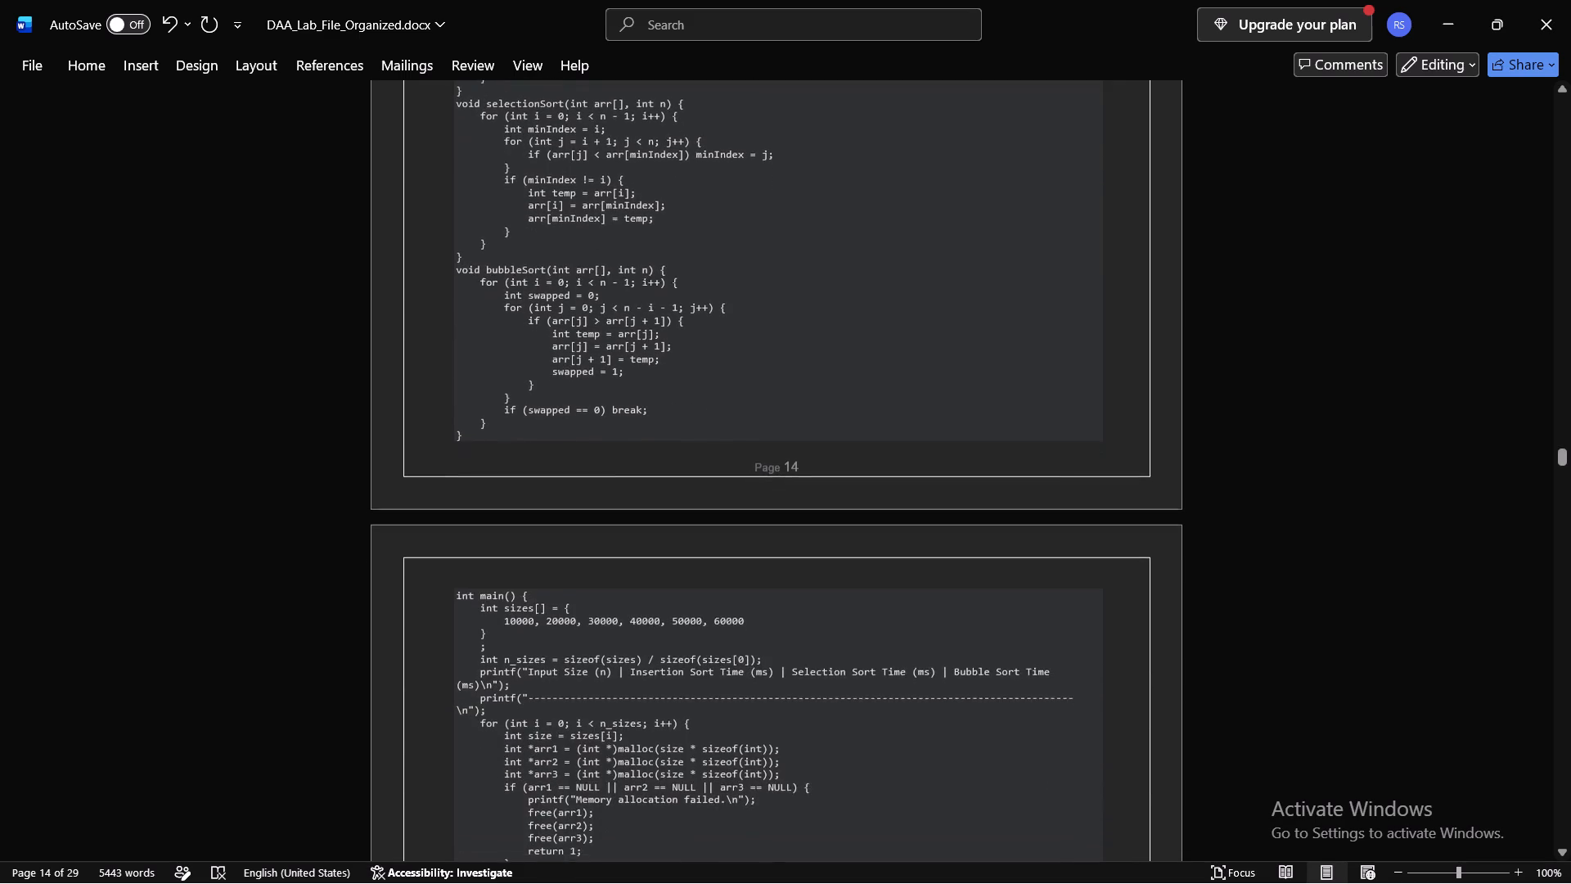
{"action": "scroll", "coordinate": [810, 558], "scroll_direction": "down", "scroll_amount": 3}
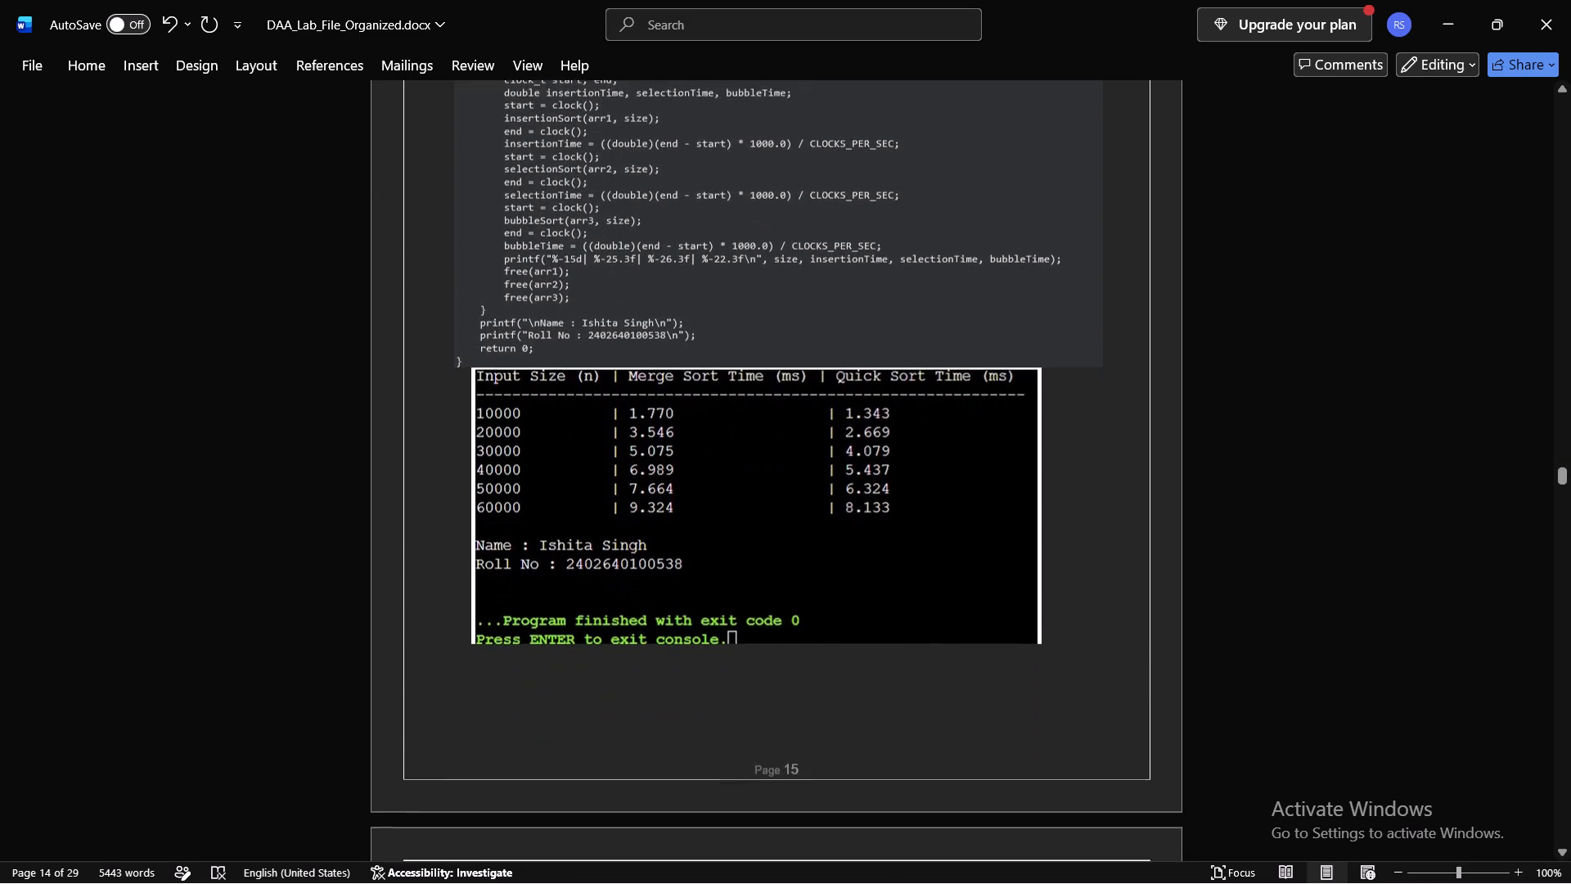
{"action": "scroll", "coordinate": [810, 558], "scroll_direction": "down", "scroll_amount": 4}
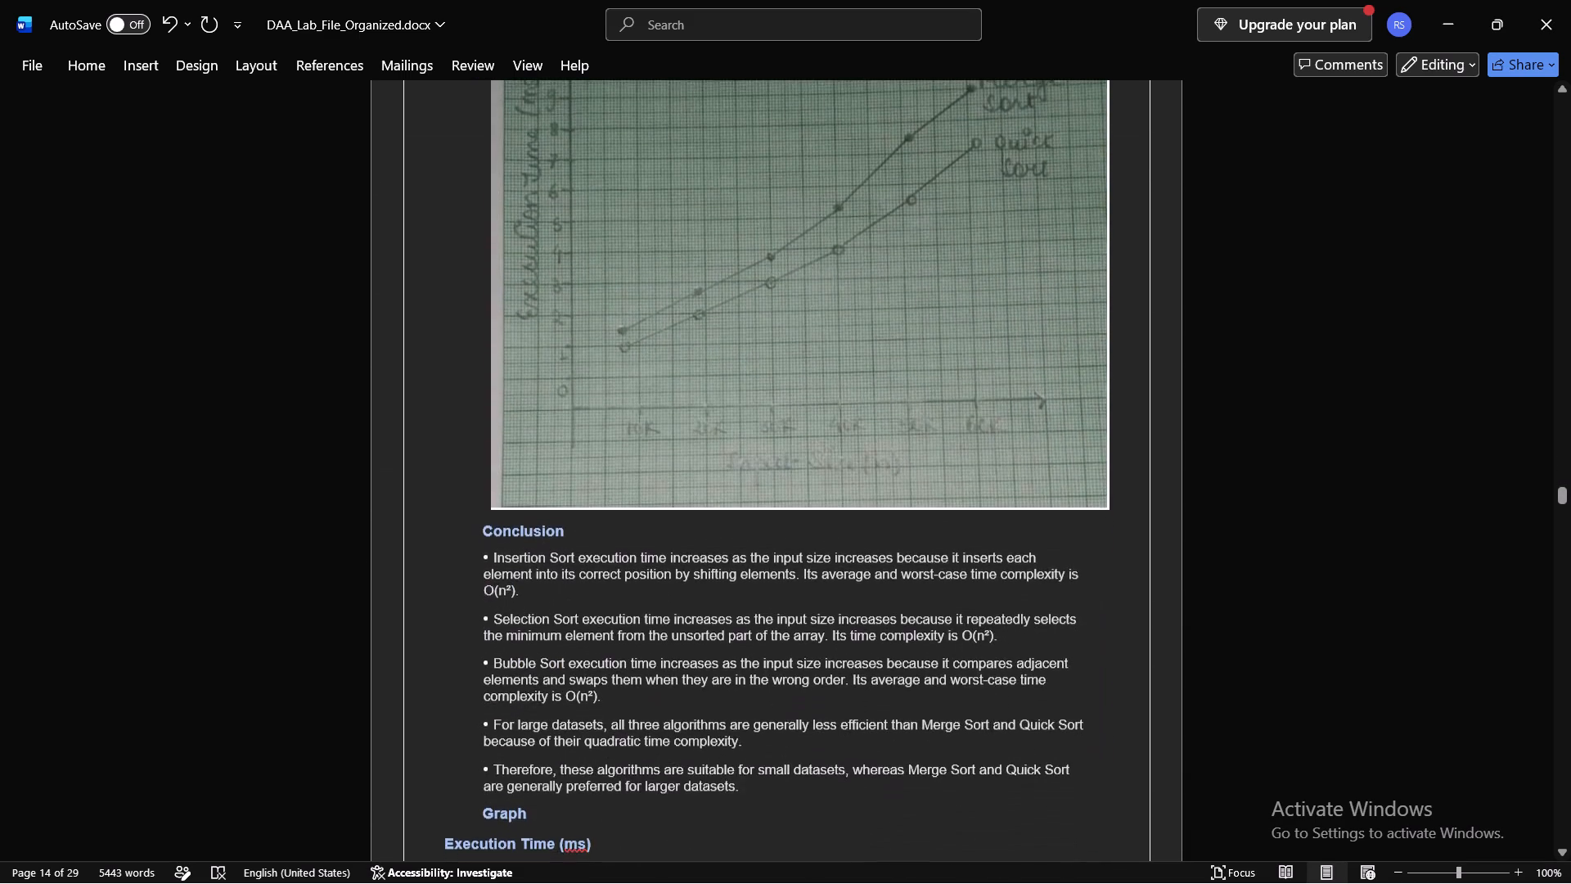
{"action": "scroll", "coordinate": [810, 558], "scroll_direction": "down", "scroll_amount": 2}
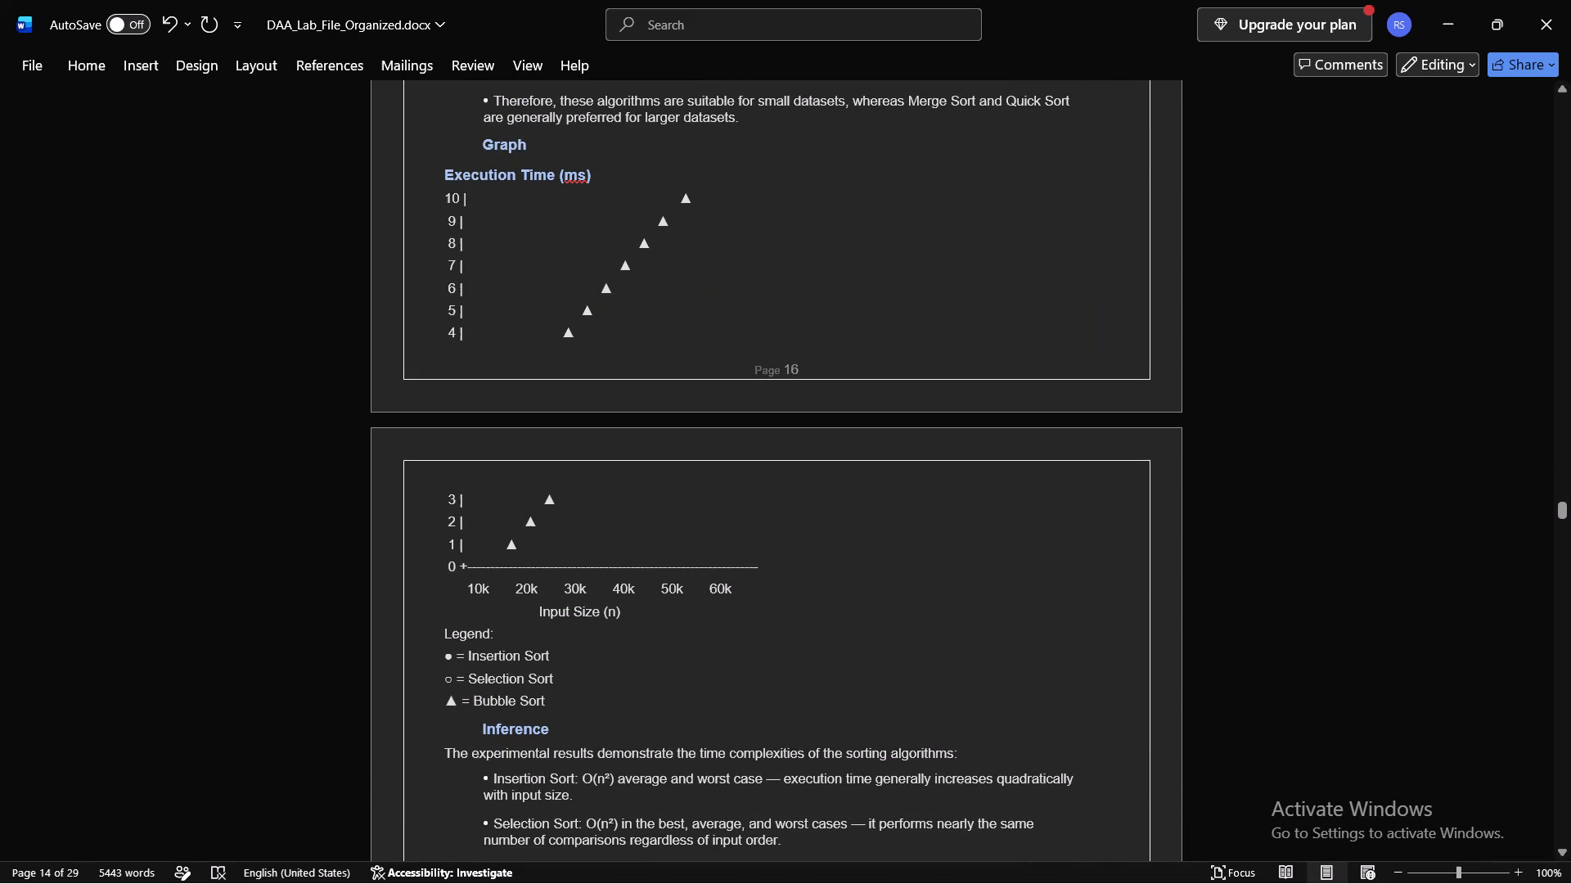
{"action": "left_click", "coordinate": [470, 145]}
{"action": "key", "text": "Return"}
{"action": "key", "text": "Return"}
{"action": "key", "text": "Return"}
{"action": "key", "text": "Return"}
{"action": "key", "text": "Return"}
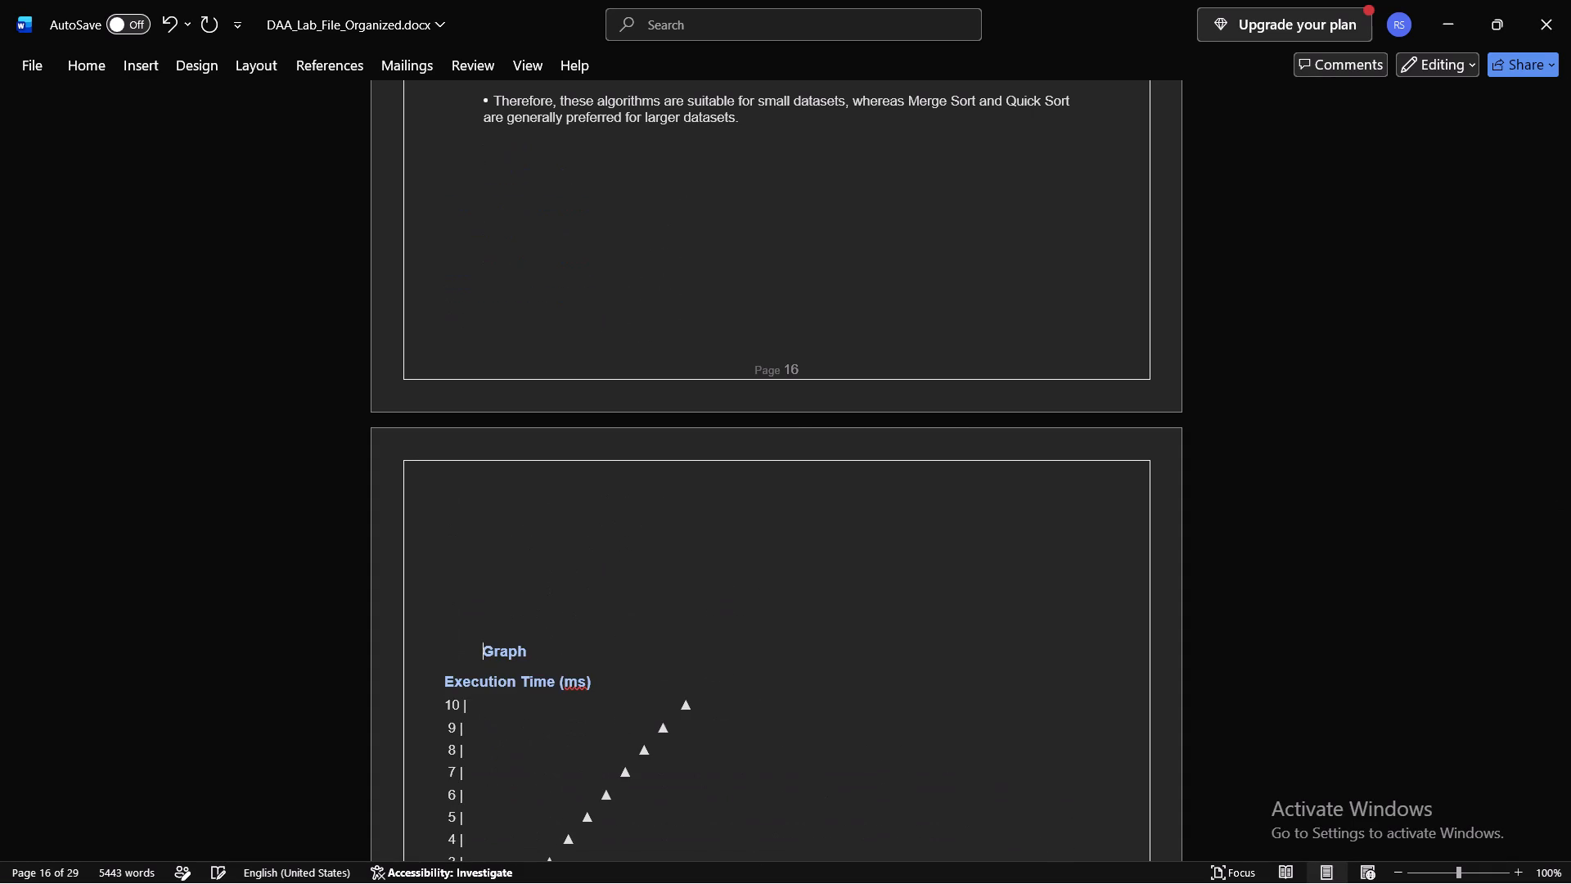
{"action": "key", "text": "BackSpace"}
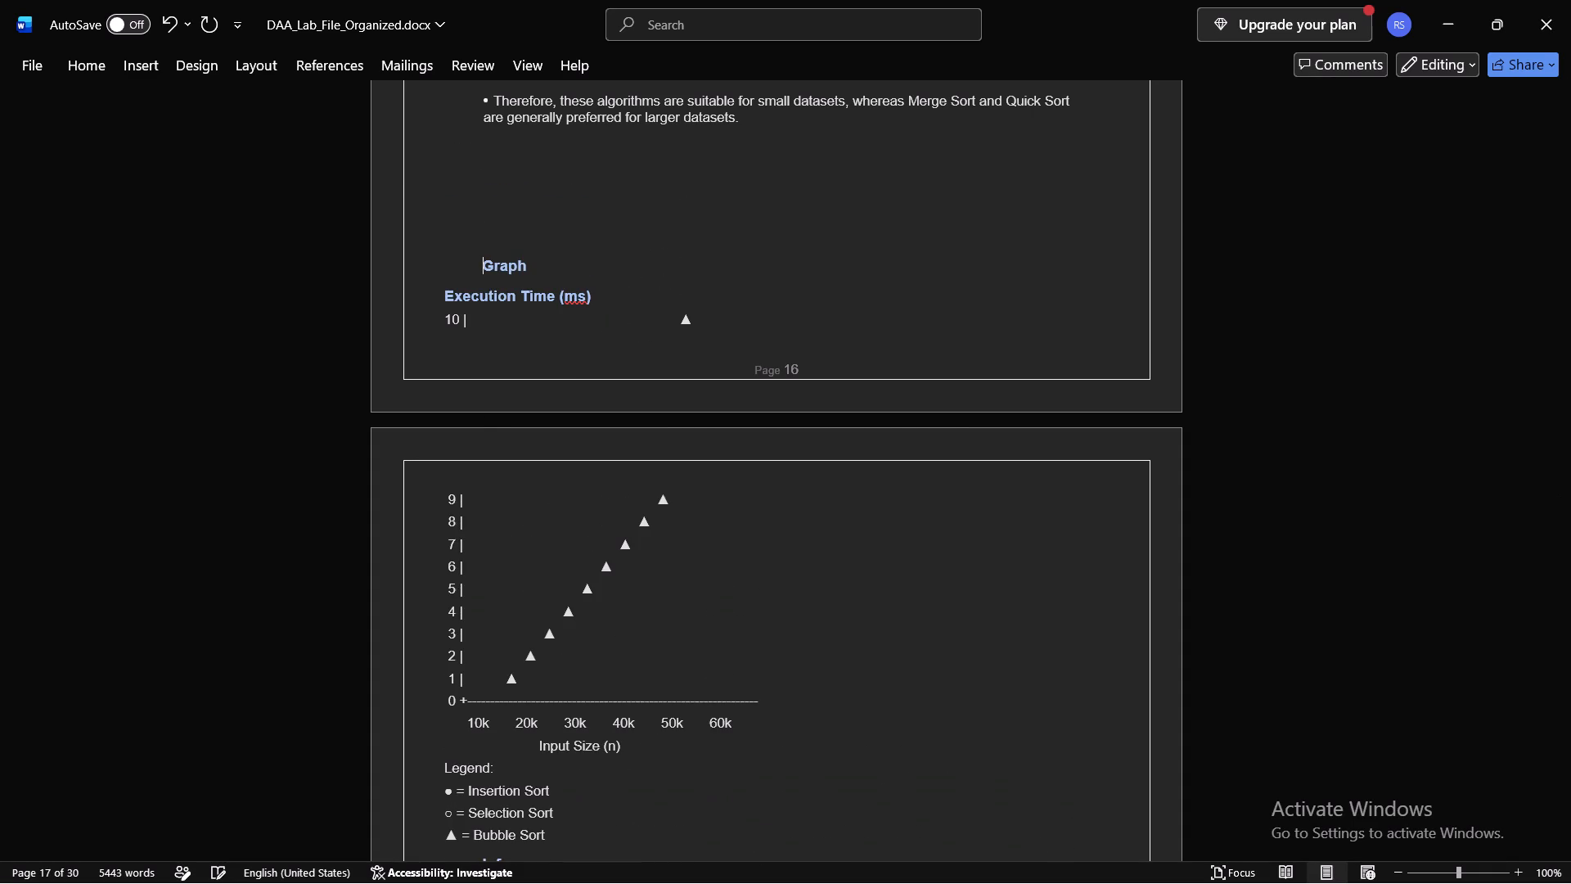
{"action": "key", "text": "Return"}
Replace the leading indentation of the Experiment No. 4 heading on page 17 with 31 spaces to place it near the page centre.
{"action": "scroll", "coordinate": [411, 166], "scroll_direction": "down", "scroll_amount": 1}
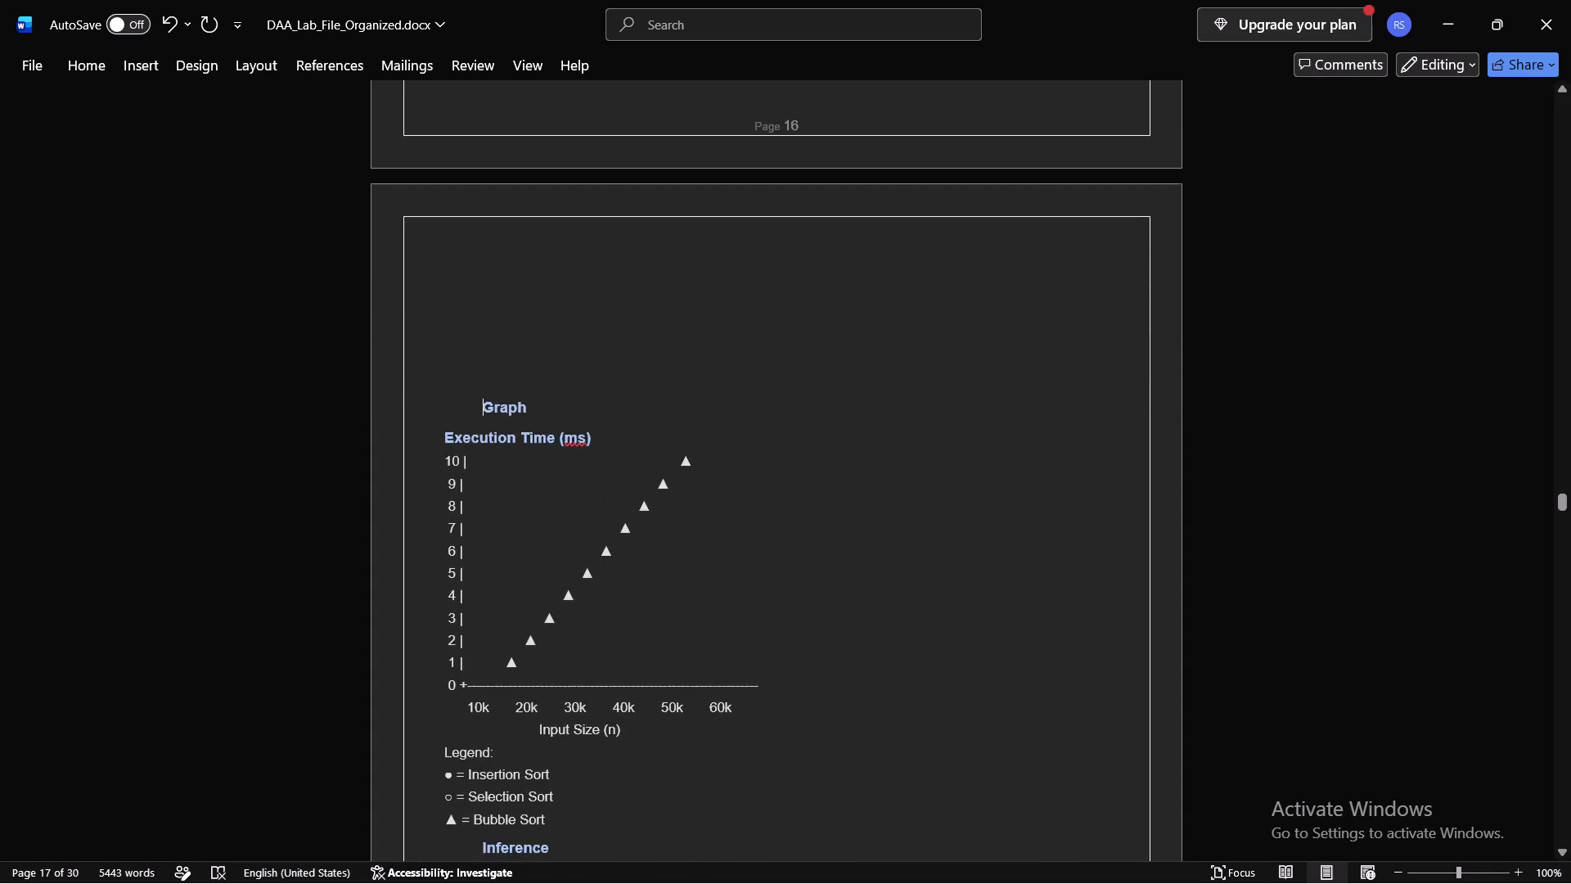
{"action": "scroll", "coordinate": [411, 166], "scroll_direction": "down", "scroll_amount": 2}
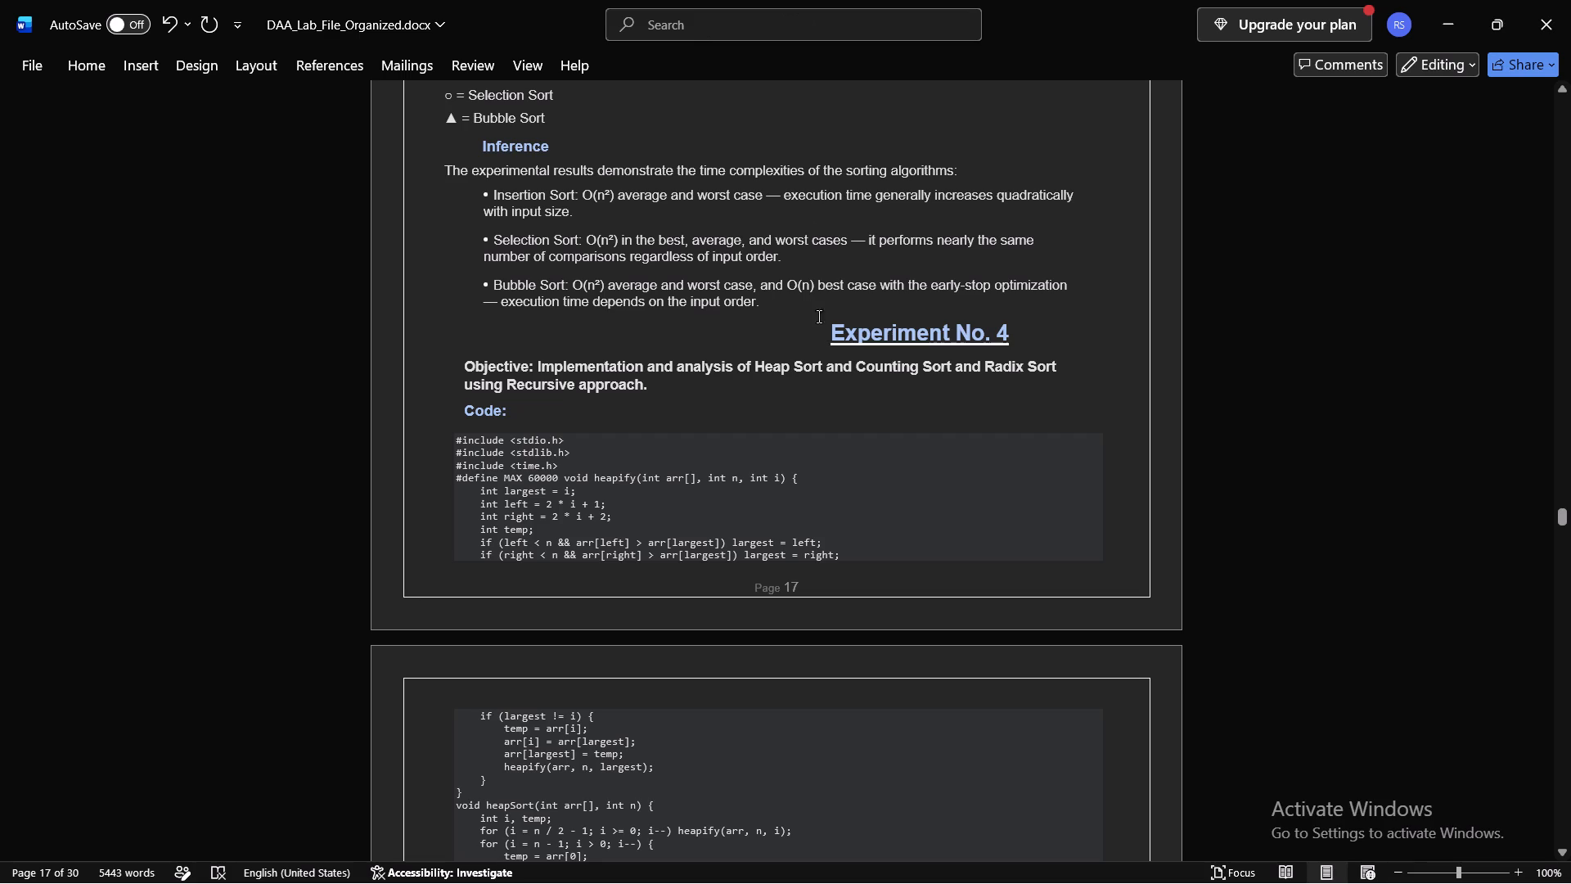
{"action": "left_click", "coordinate": [830, 335]}
{"action": "key", "text": "BackSpace"}
{"action": "key", "text": "BackSpace"}
{"action": "key", "text": "BackSpace"}
{"action": "key", "text": "BackSpace"}
{"action": "key", "text": "BackSpace"}
{"action": "key", "text": "BackSpace"}
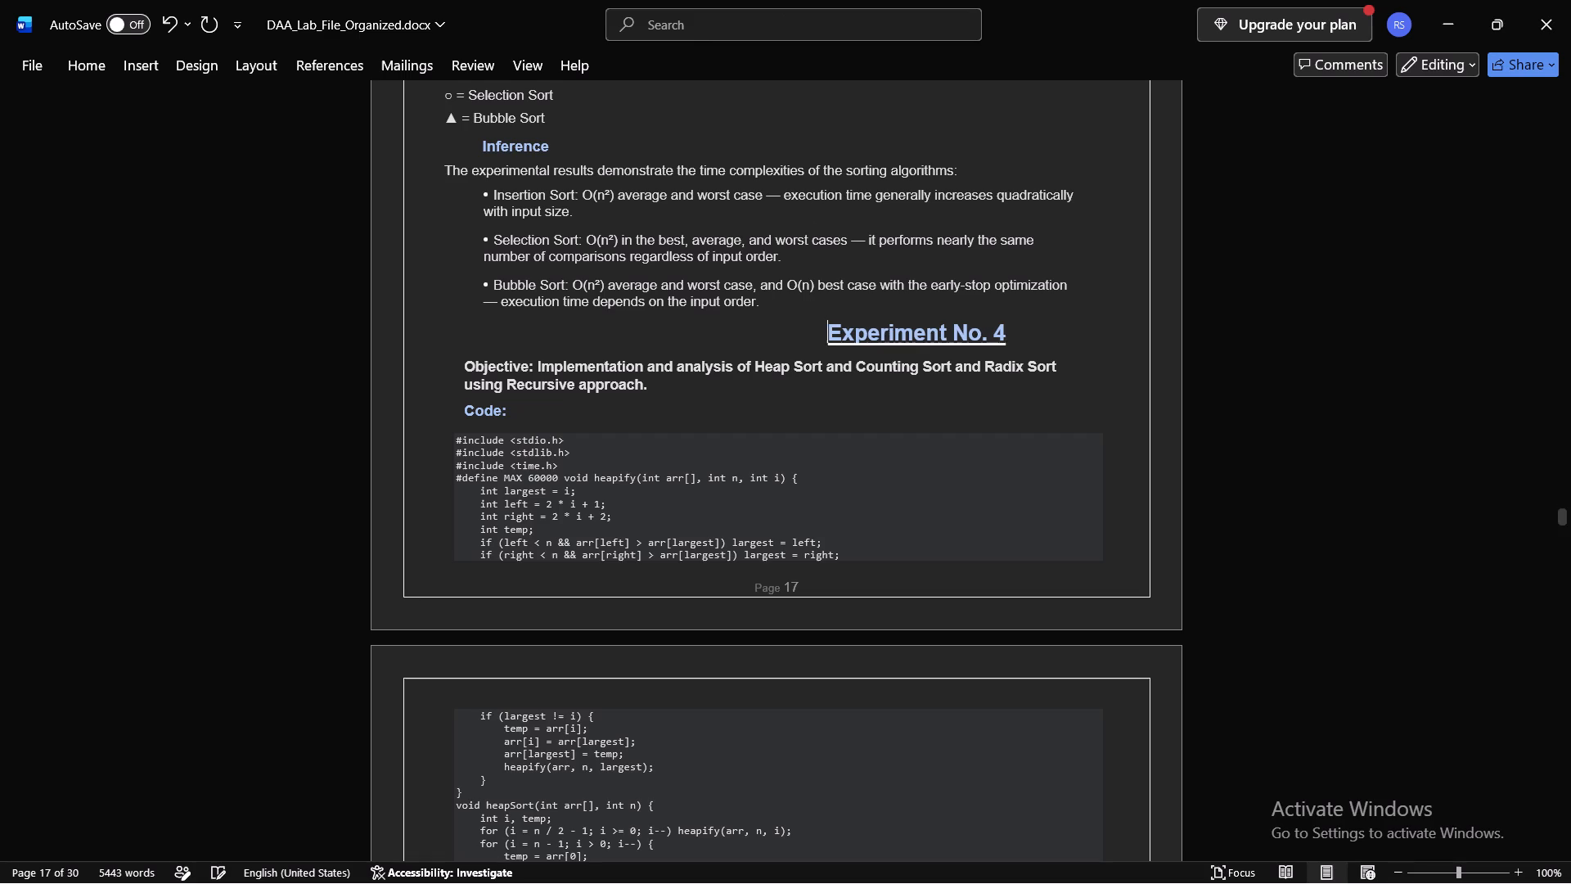
{"action": "key", "text": "BackSpace"}
{"action": "key", "text": "BackSpace"}
{"action": "key", "text": "BackSpace"}
{"action": "key", "text": "BackSpace"}
{"action": "key", "text": "BackSpace"}
{"action": "key", "text": "BackSpace"}
{"action": "key", "text": "BackSpace"}
{"action": "key", "text": "BackSpace"}
{"action": "key", "text": "BackSpace"}
{"action": "key", "text": "BackSpace"}
{"action": "key", "text": "BackSpace"}
{"action": "key", "text": "BackSpace"}
{"action": "key", "text": "BackSpace"}
{"action": "key", "text": "BackSpace"}
{"action": "key", "text": "BackSpace"}
{"action": "key", "text": "BackSpace"}
{"action": "key", "text": "BackSpace"}
{"action": "key", "text": "BackSpace"}
{"action": "key", "text": "BackSpace"}
{"action": "key", "text": "BackSpace"}
{"action": "key", "text": "BackSpace"}
{"action": "key", "text": "BackSpace"}
{"action": "key", "text": "BackSpace"}
{"action": "key", "text": "BackSpace"}
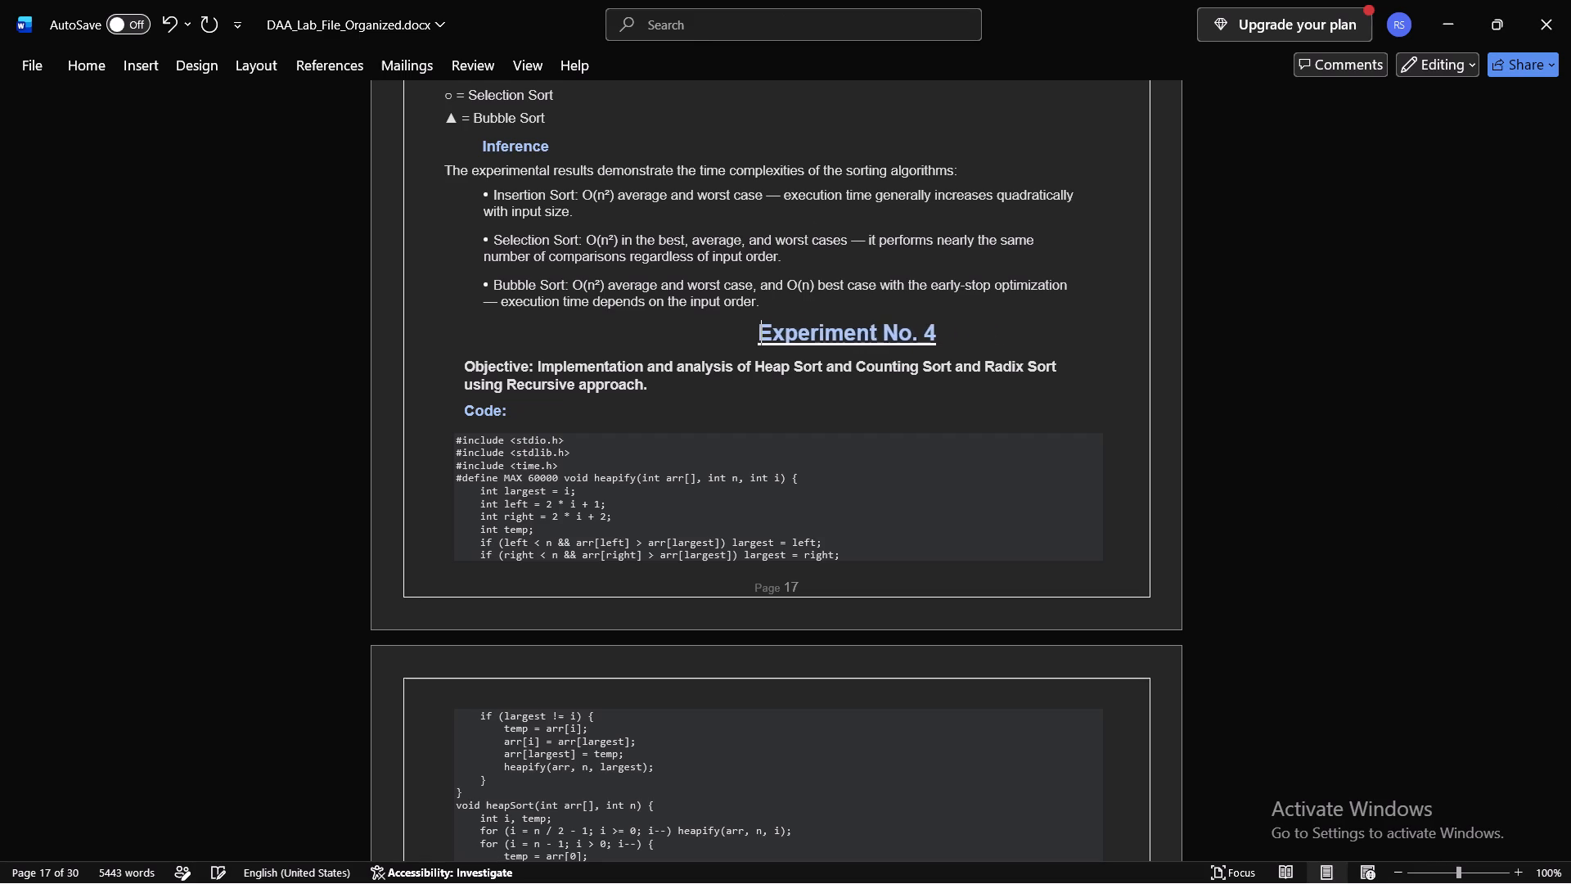
{"action": "key", "text": "BackSpace"}
{"action": "key", "text": "BackSpace"}
{"action": "key", "text": "BackSpace"}
{"action": "key", "text": "BackSpace"}
{"action": "key", "text": "BackSpace"}
{"action": "key", "text": "BackSpace"}
{"action": "key", "text": "BackSpace"}
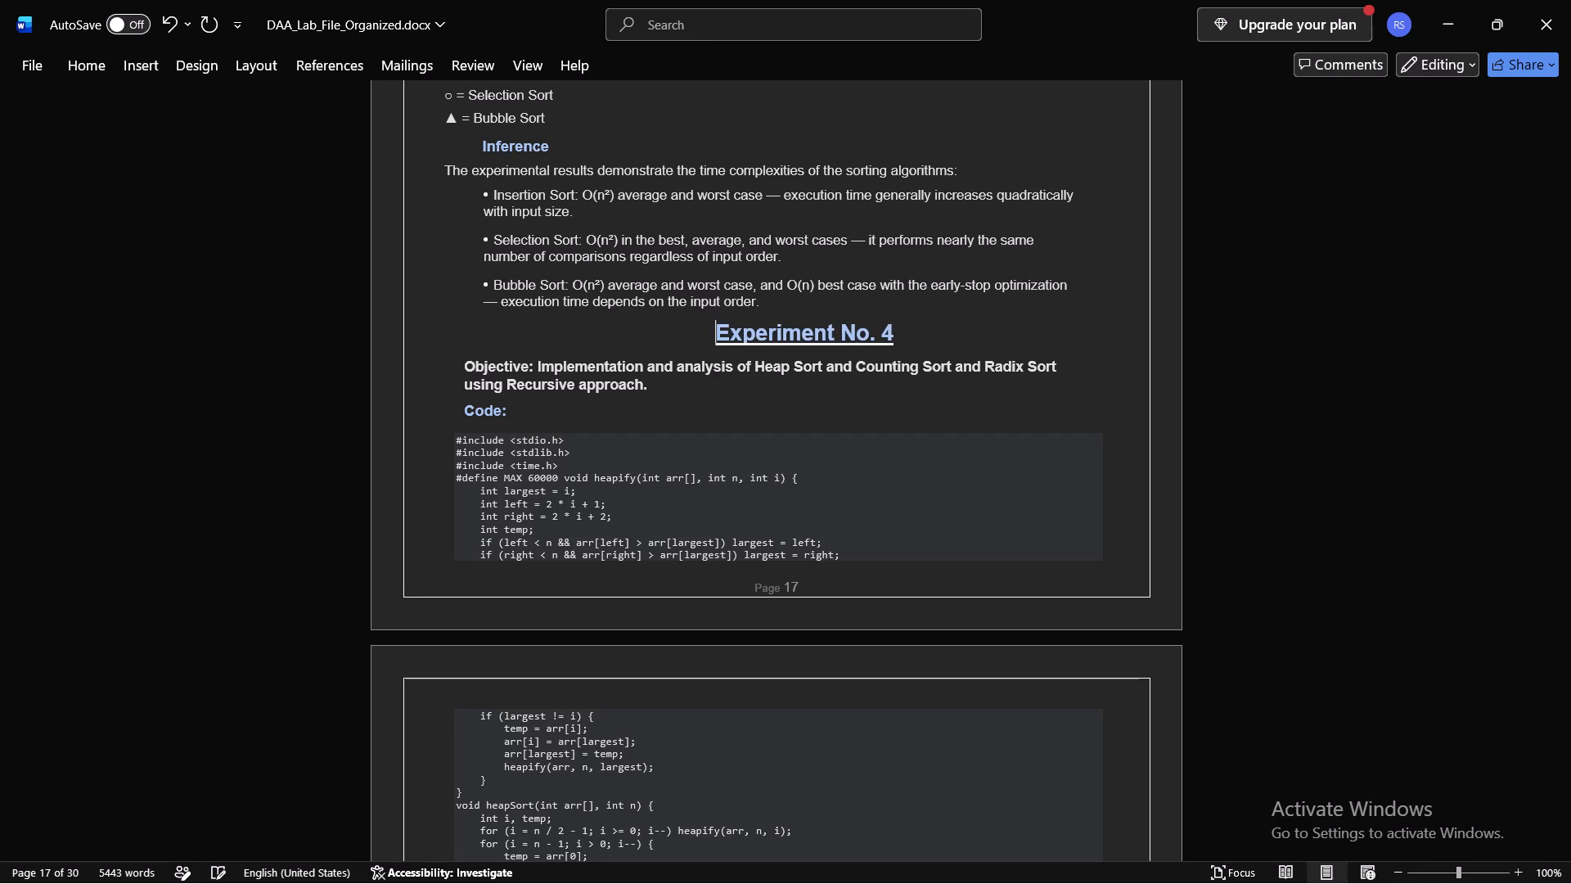
{"action": "key", "text": "BackSpace"}
{"action": "key", "text": "BackSpace"}
{"action": "key", "text": "BackSpace"}
{"action": "key", "text": "BackSpace"}
{"action": "key", "text": "BackSpace"}
{"action": "key", "text": "BackSpace"}
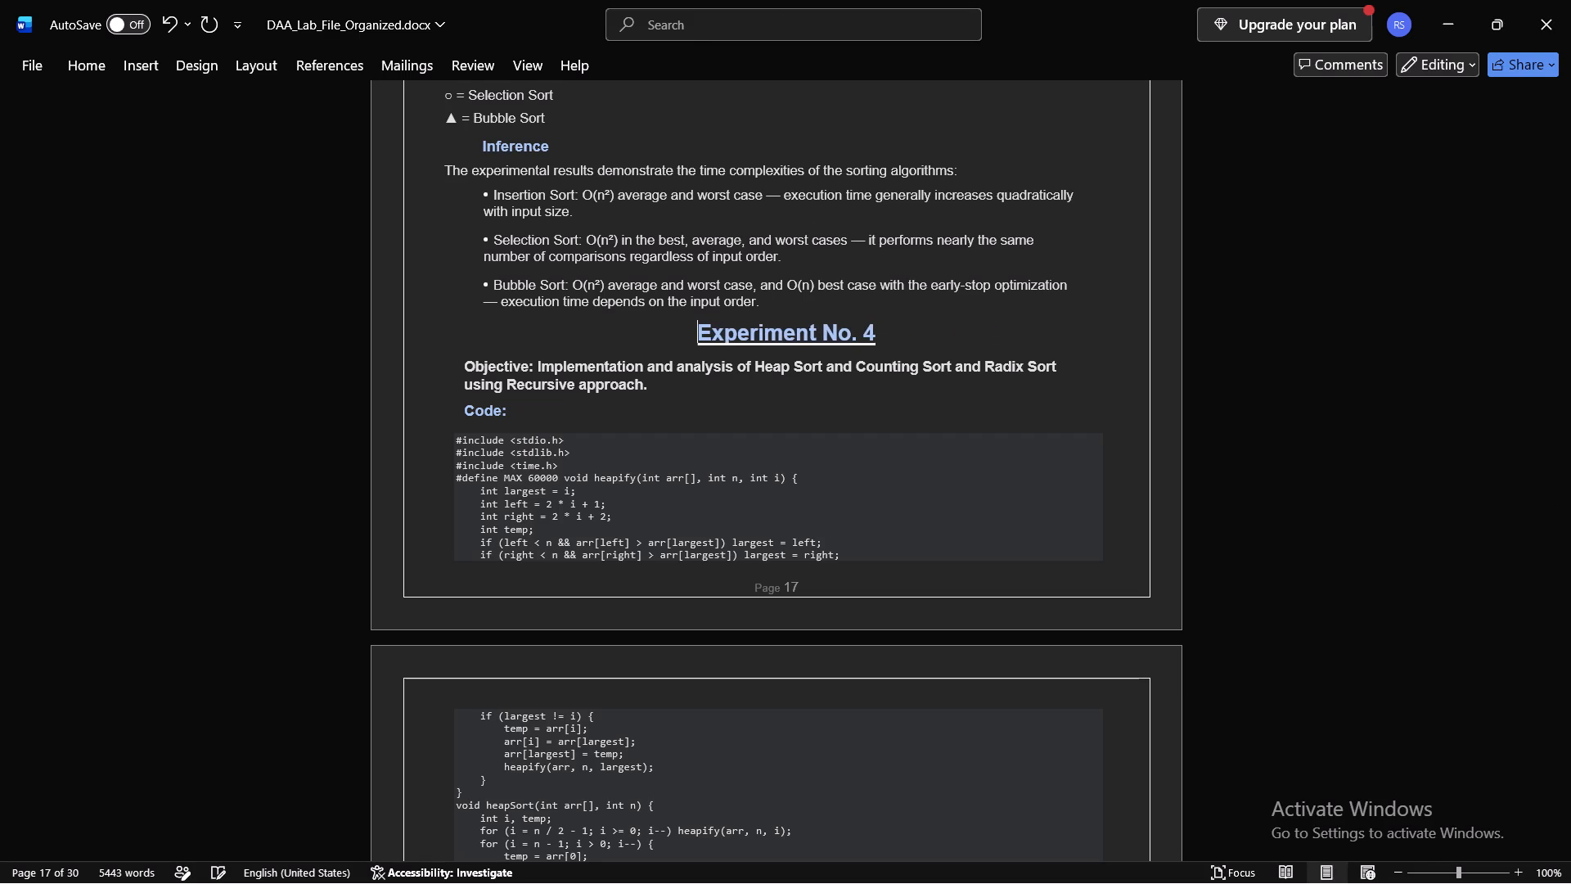
{"action": "key", "text": "BackSpace"}
{"action": "key", "text": "BackSpace"}
{"action": "key", "text": "space"}
{"action": "key", "text": "space"}
{"action": "key", "text": "space"}
{"action": "key", "text": "space"}
{"action": "key", "text": "space"}
{"action": "key", "text": "space"}
{"action": "key", "text": "space"}
{"action": "key", "text": "space"}
{"action": "key", "text": "space"}
{"action": "key", "text": "space"}
{"action": "key", "text": "space"}
{"action": "key", "text": "space"}
{"action": "key", "text": "space"}
{"action": "key", "text": "space"}
{"action": "key", "text": "space"}
{"action": "key", "text": "space"}
{"action": "key", "text": "space"}
{"action": "key", "text": "space"}
{"action": "key", "text": "space"}
{"action": "key", "text": "space"}
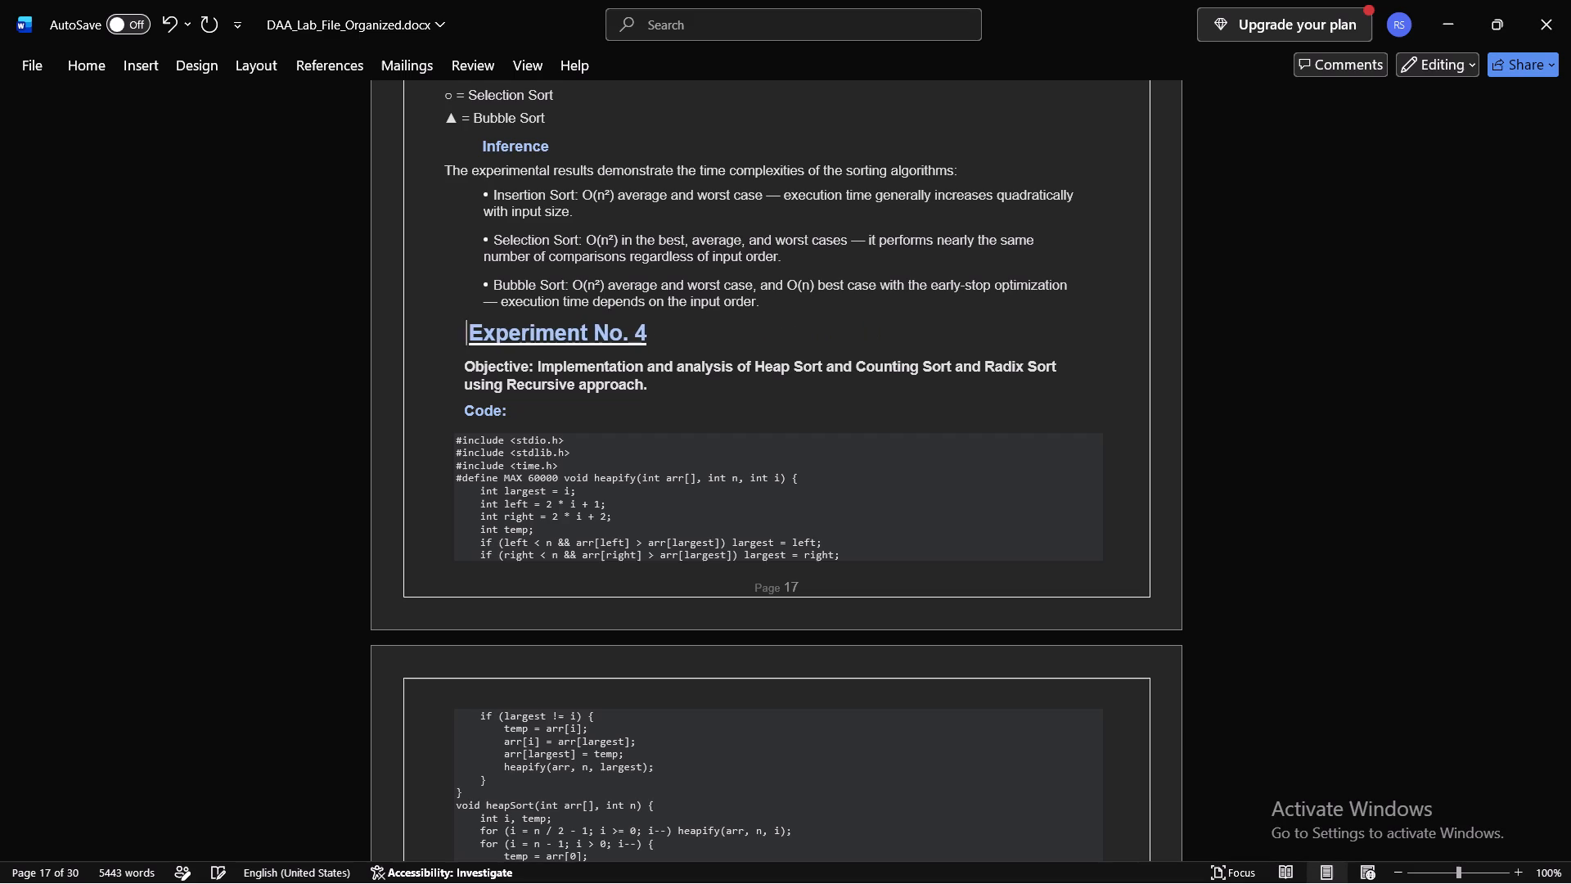
{"action": "key", "text": "space"}
{"action": "key", "text": "space"}
{"action": "key", "text": "space"}
{"action": "key", "text": "space"}
{"action": "key", "text": "space"}
{"action": "key", "text": "space"}
{"action": "key", "text": "space"}
{"action": "key", "text": "space"}
{"action": "key", "text": "space"}
{"action": "key", "text": "space"}
{"action": "key", "text": "space"}
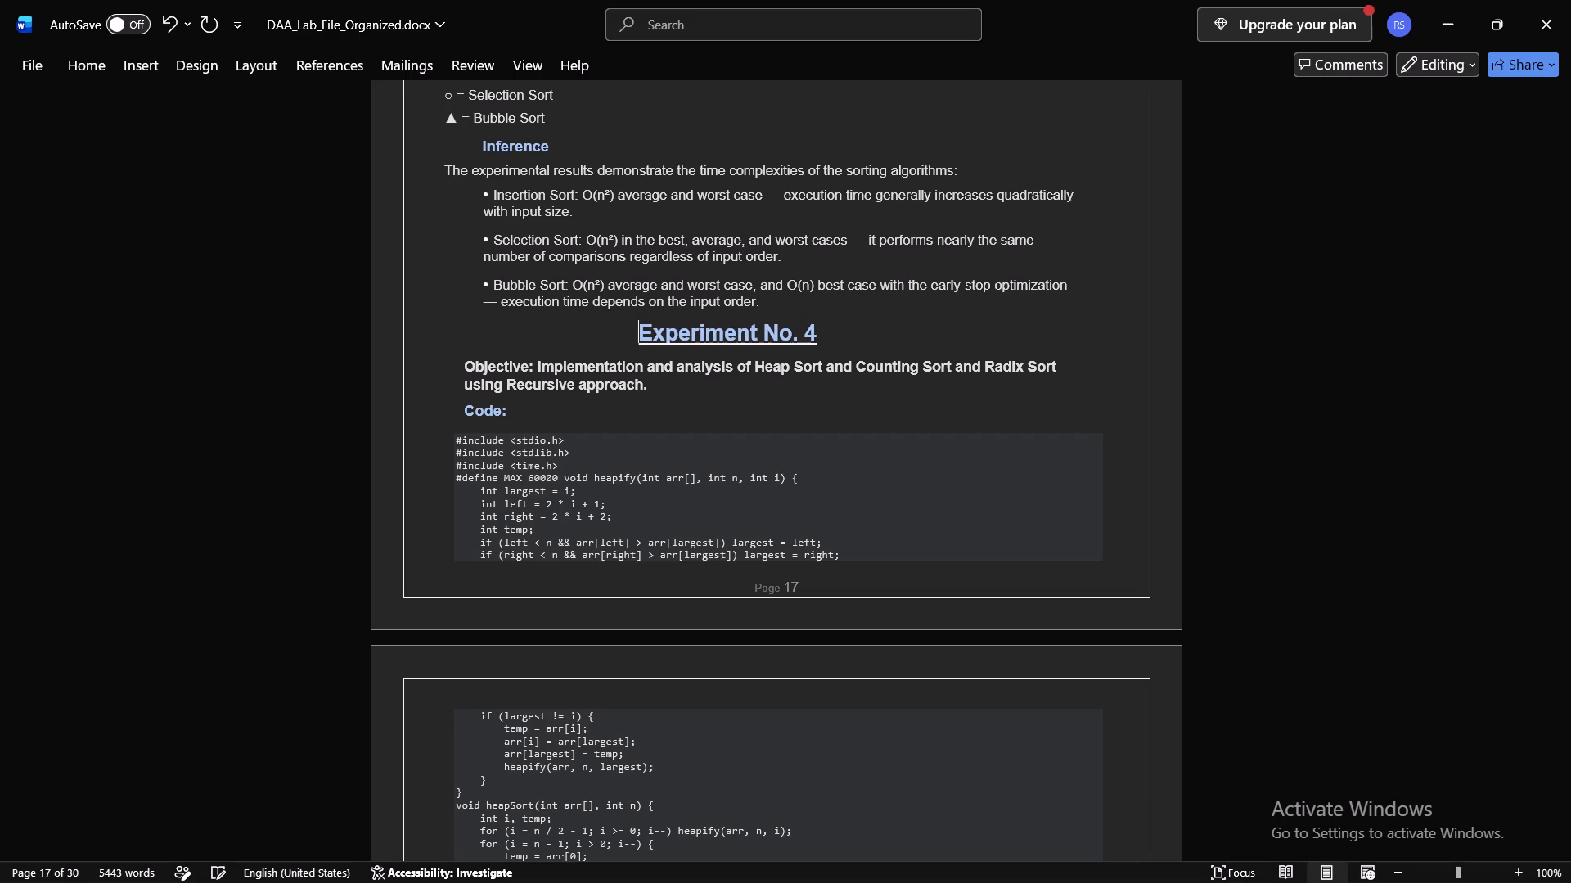
Review pages 17 to 25, from Experiment 4 through the start of Experiment 7, for heading placement and page-layout problems.
{"action": "scroll", "coordinate": [830, 335], "scroll_direction": "down", "scroll_amount": 2}
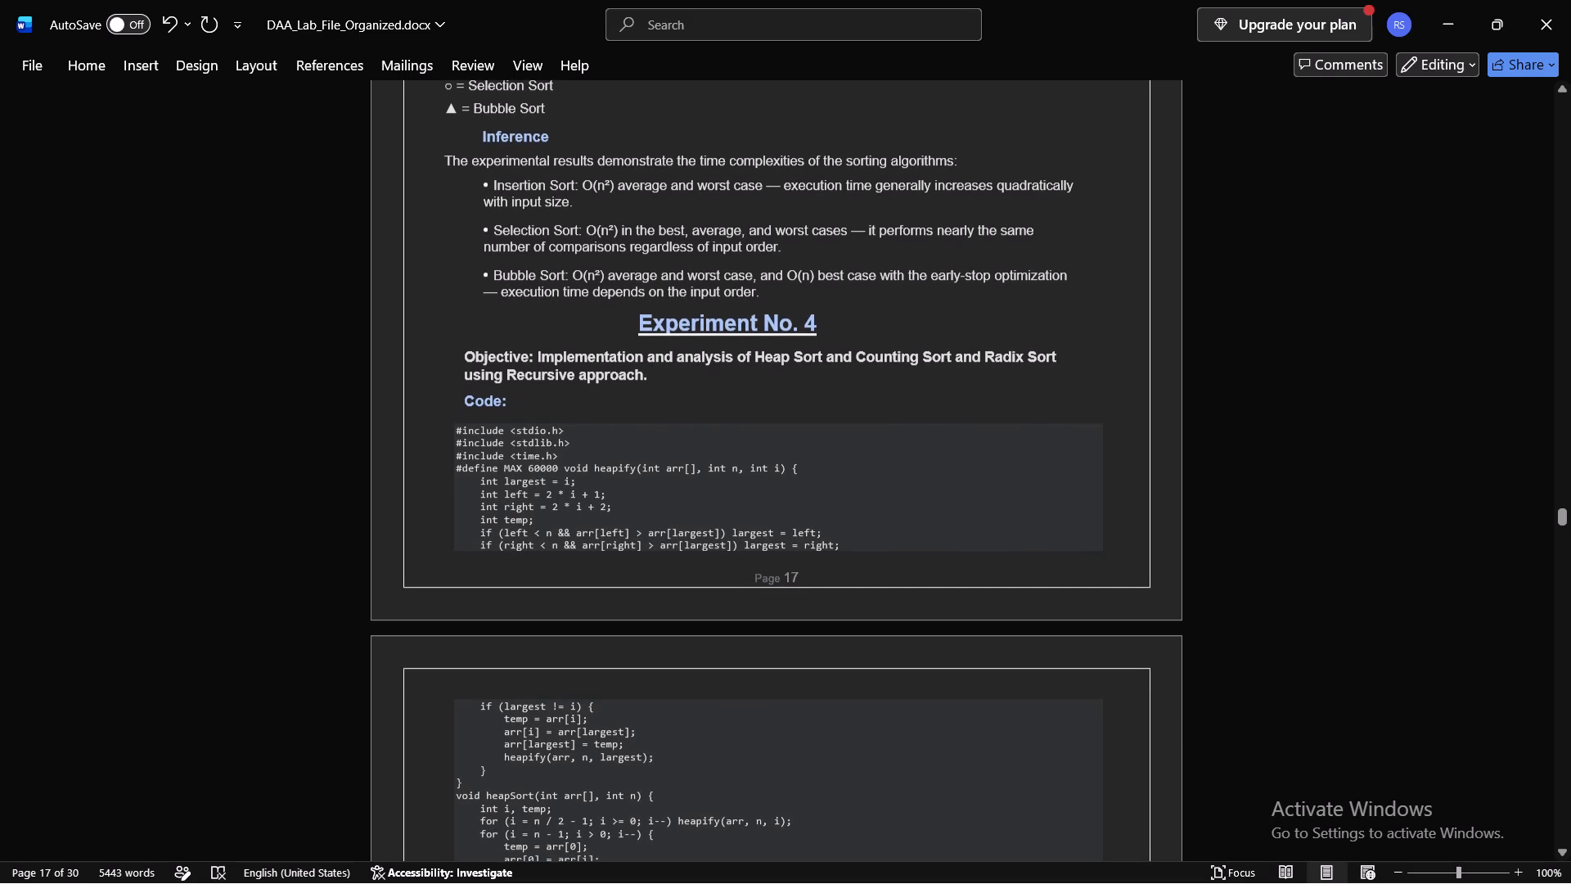
{"action": "scroll", "coordinate": [830, 335], "scroll_direction": "down", "scroll_amount": 3}
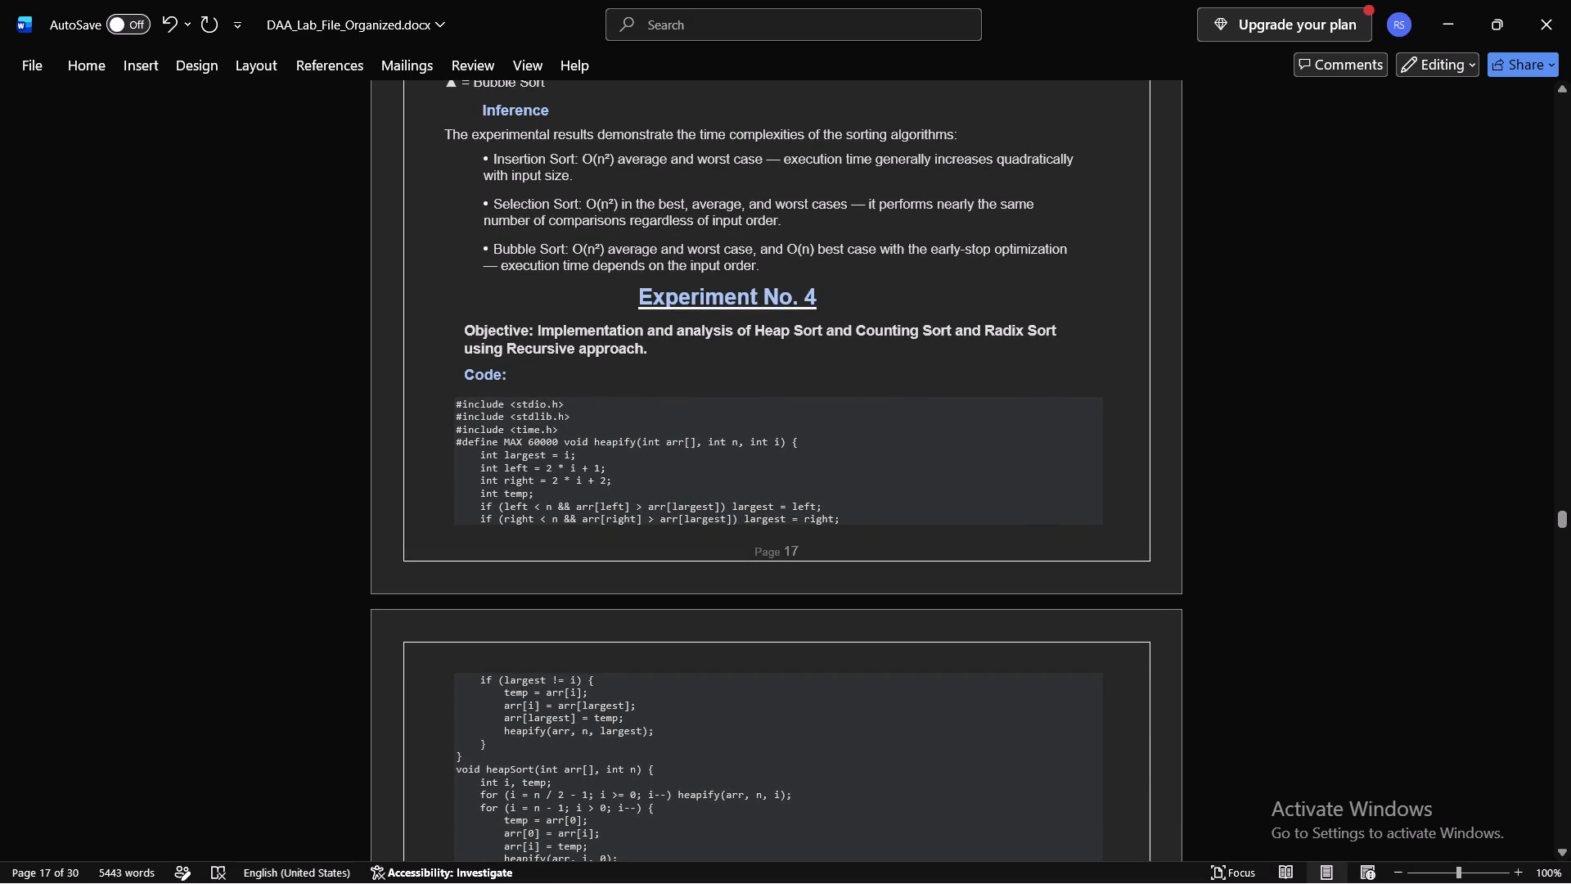
{"action": "scroll", "coordinate": [830, 335], "scroll_direction": "down", "scroll_amount": 5}
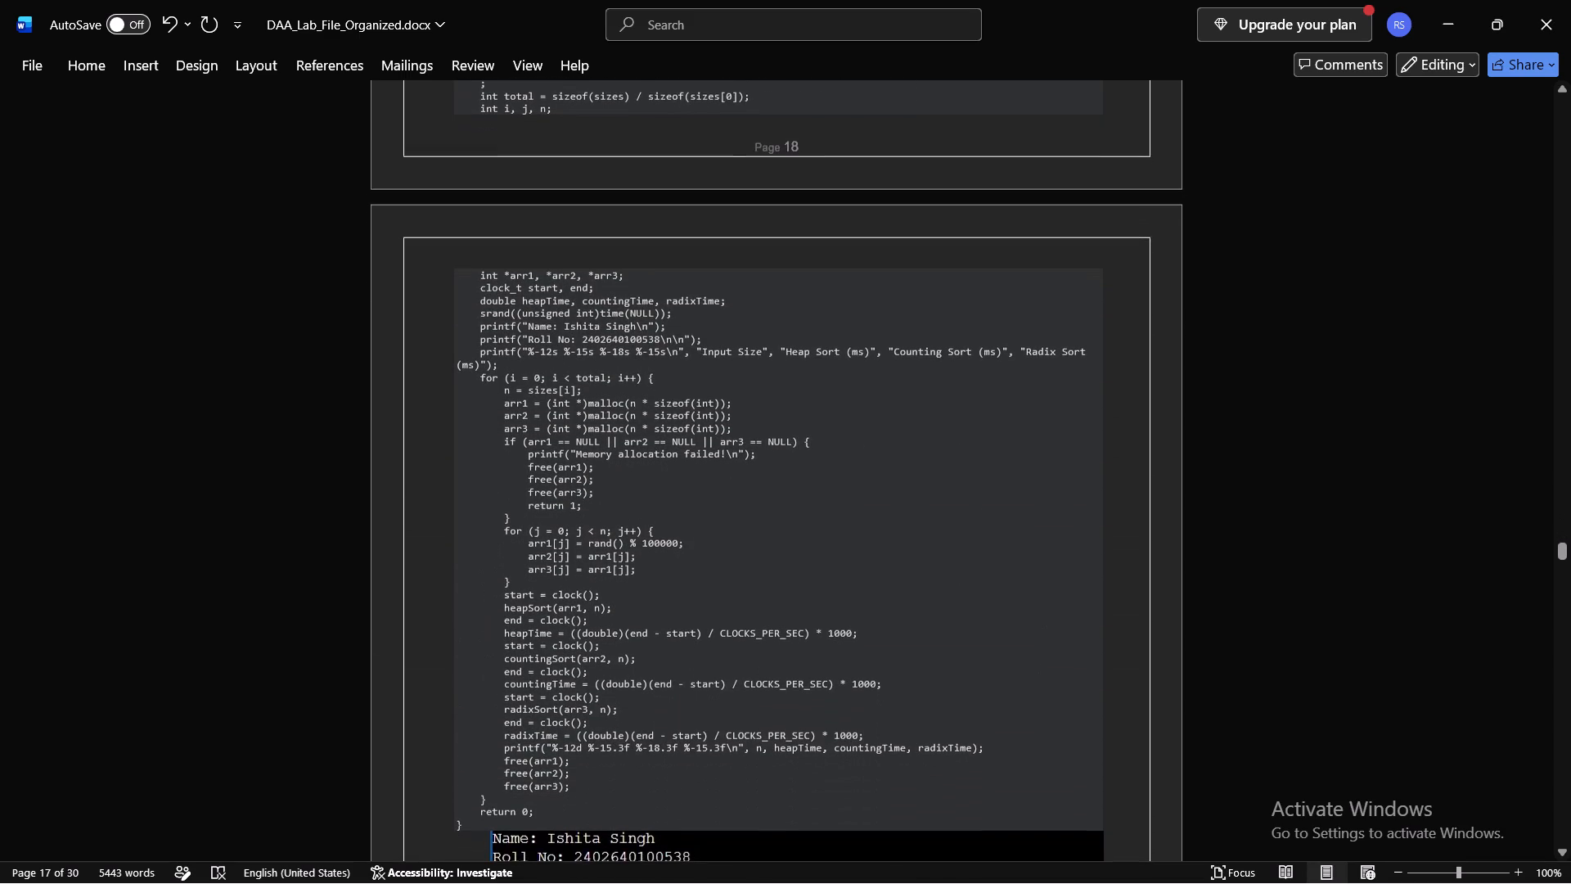
{"action": "scroll", "coordinate": [830, 335], "scroll_direction": "down", "scroll_amount": 2}
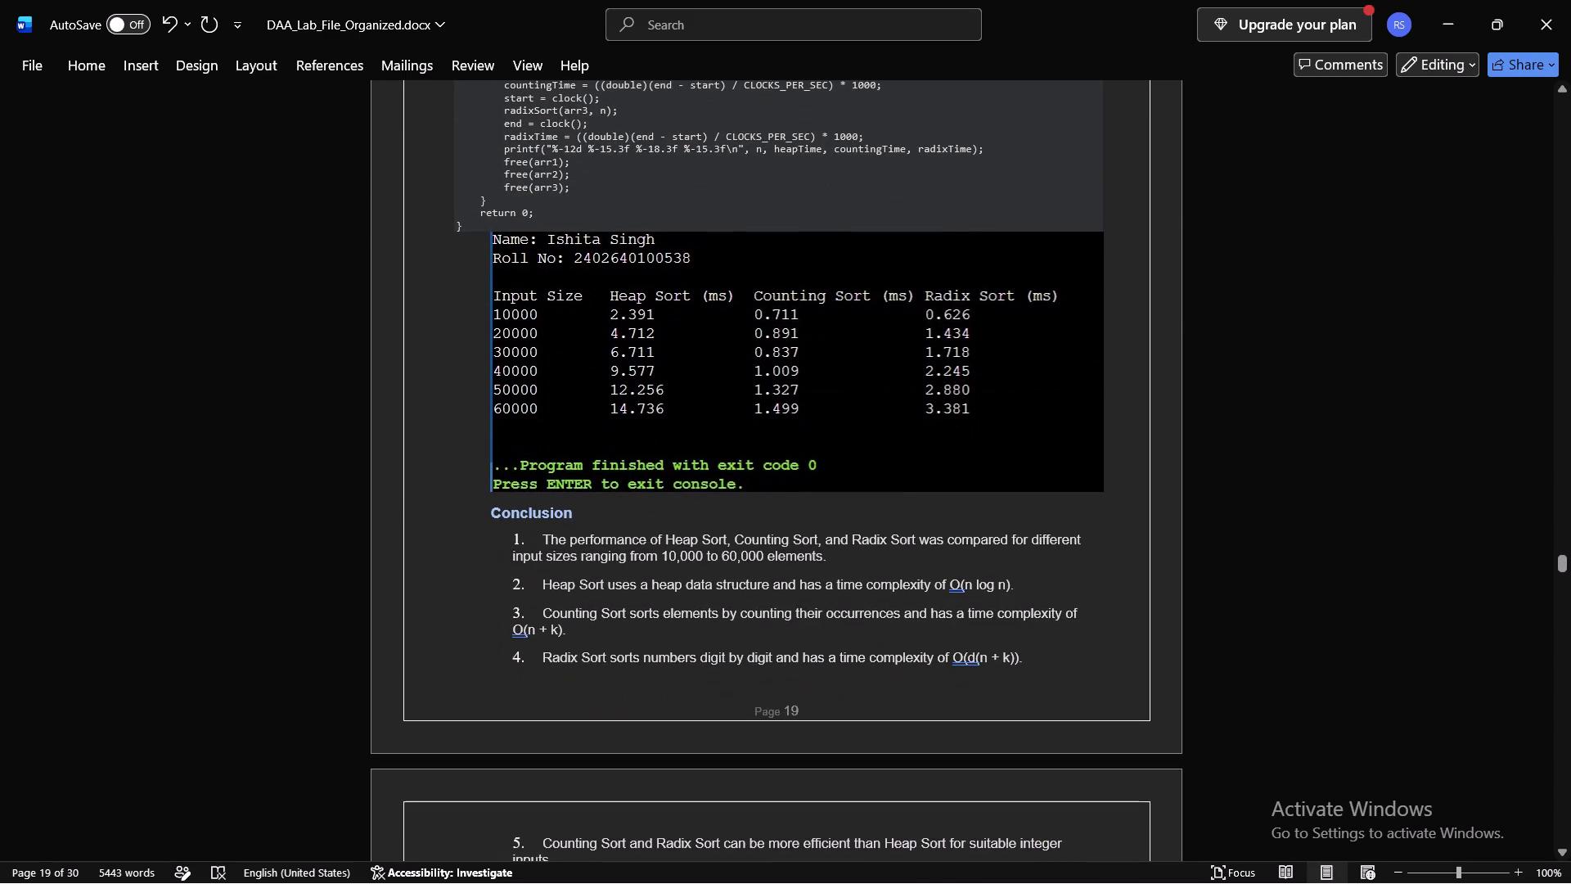
{"action": "scroll", "coordinate": [830, 335], "scroll_direction": "down", "scroll_amount": 4}
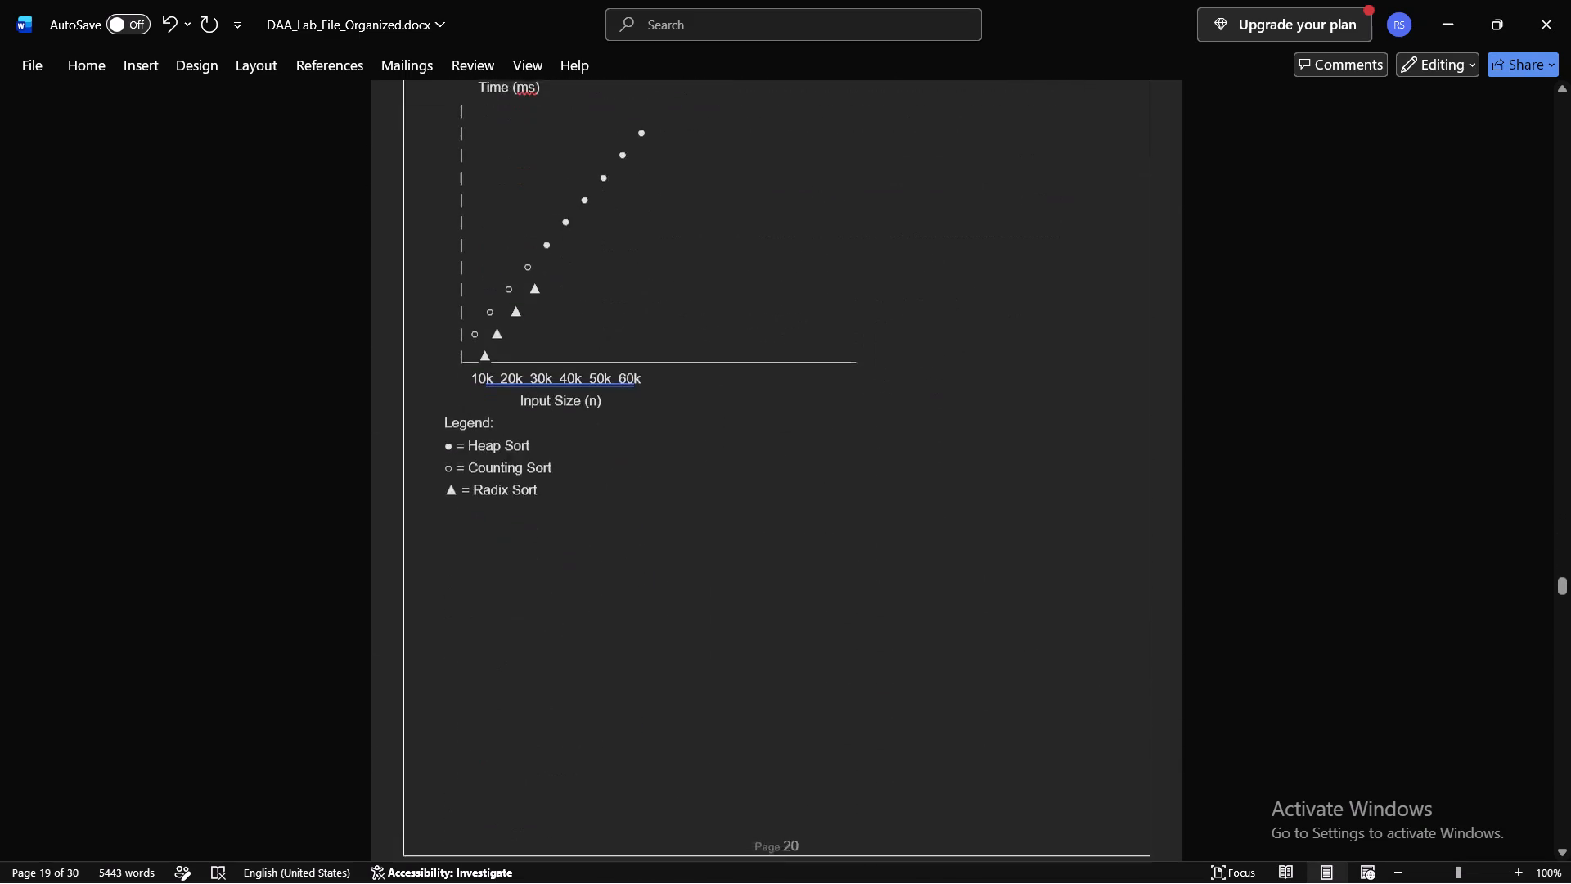
{"action": "scroll", "coordinate": [830, 335], "scroll_direction": "down", "scroll_amount": 6}
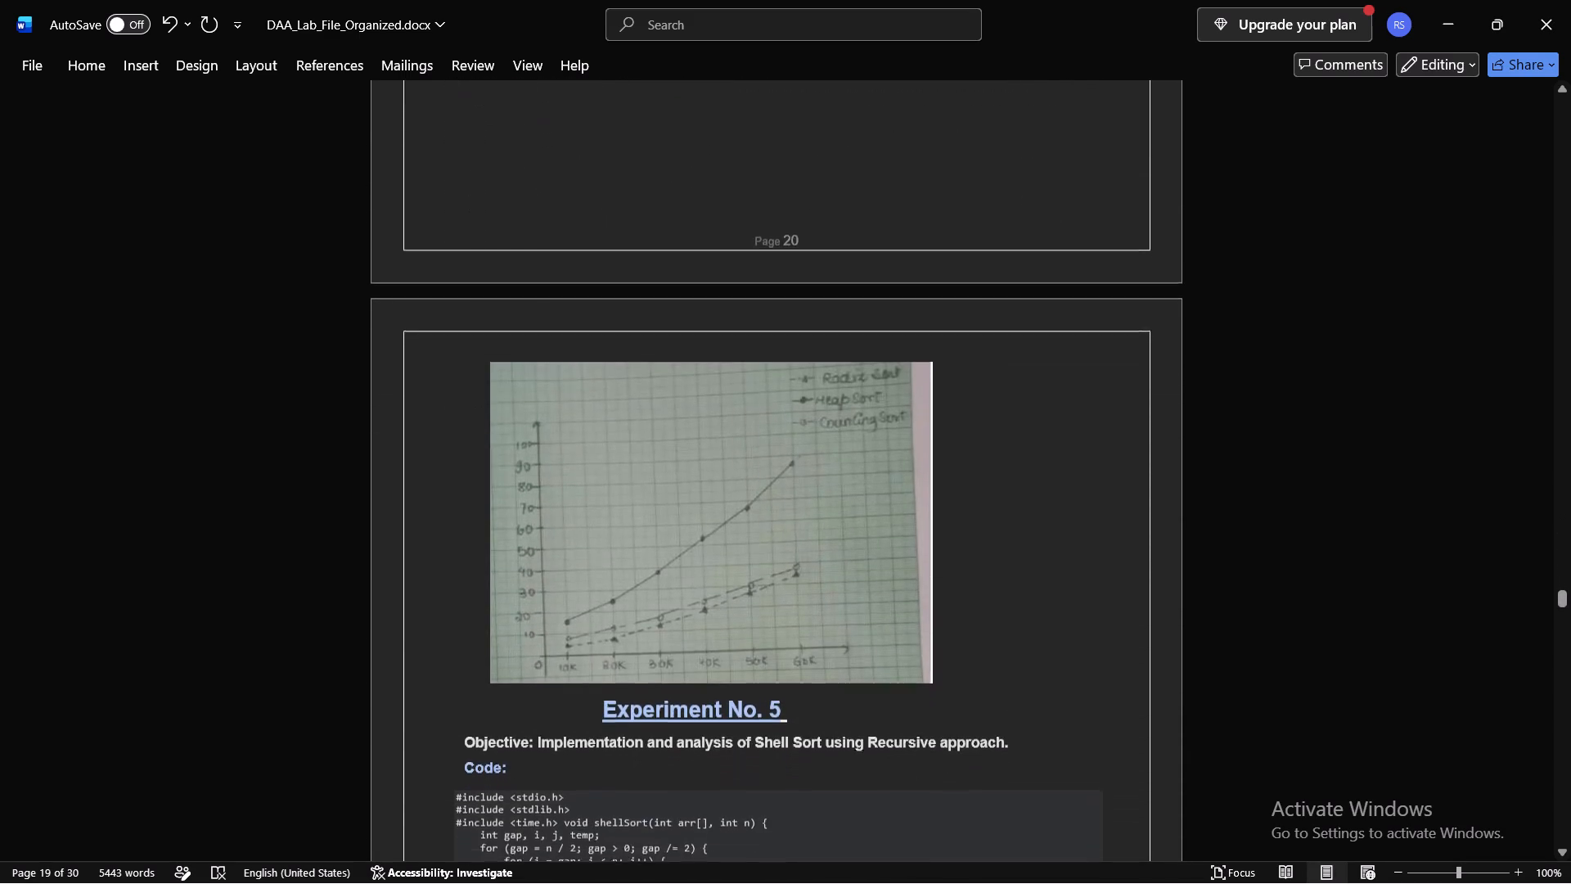
{"action": "scroll", "coordinate": [830, 335], "scroll_direction": "down", "scroll_amount": 2}
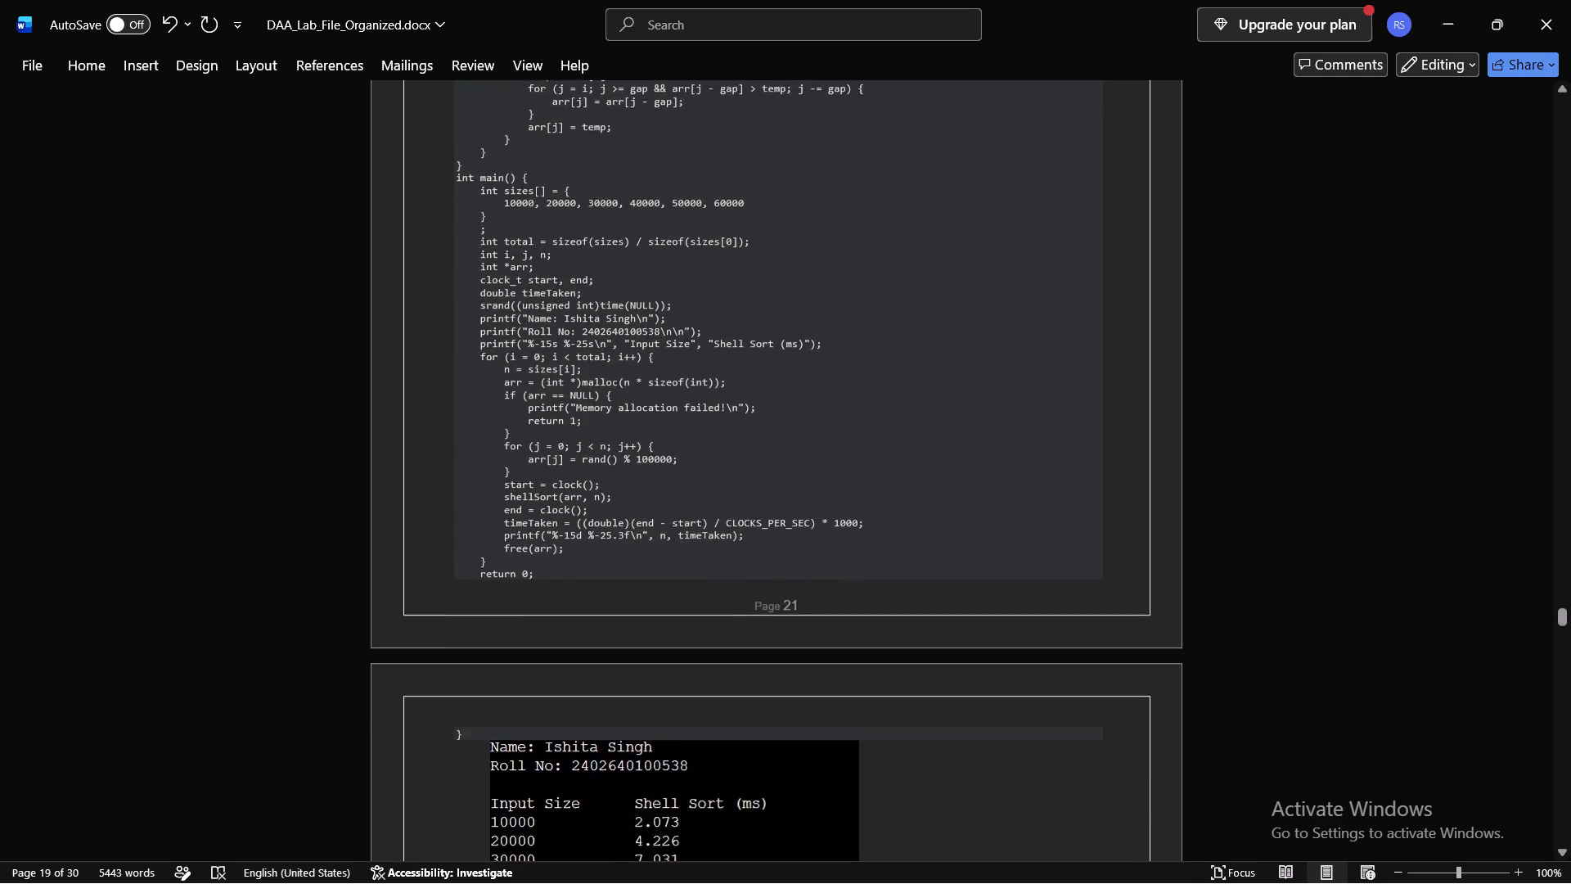
{"action": "scroll", "coordinate": [830, 335], "scroll_direction": "down", "scroll_amount": 3}
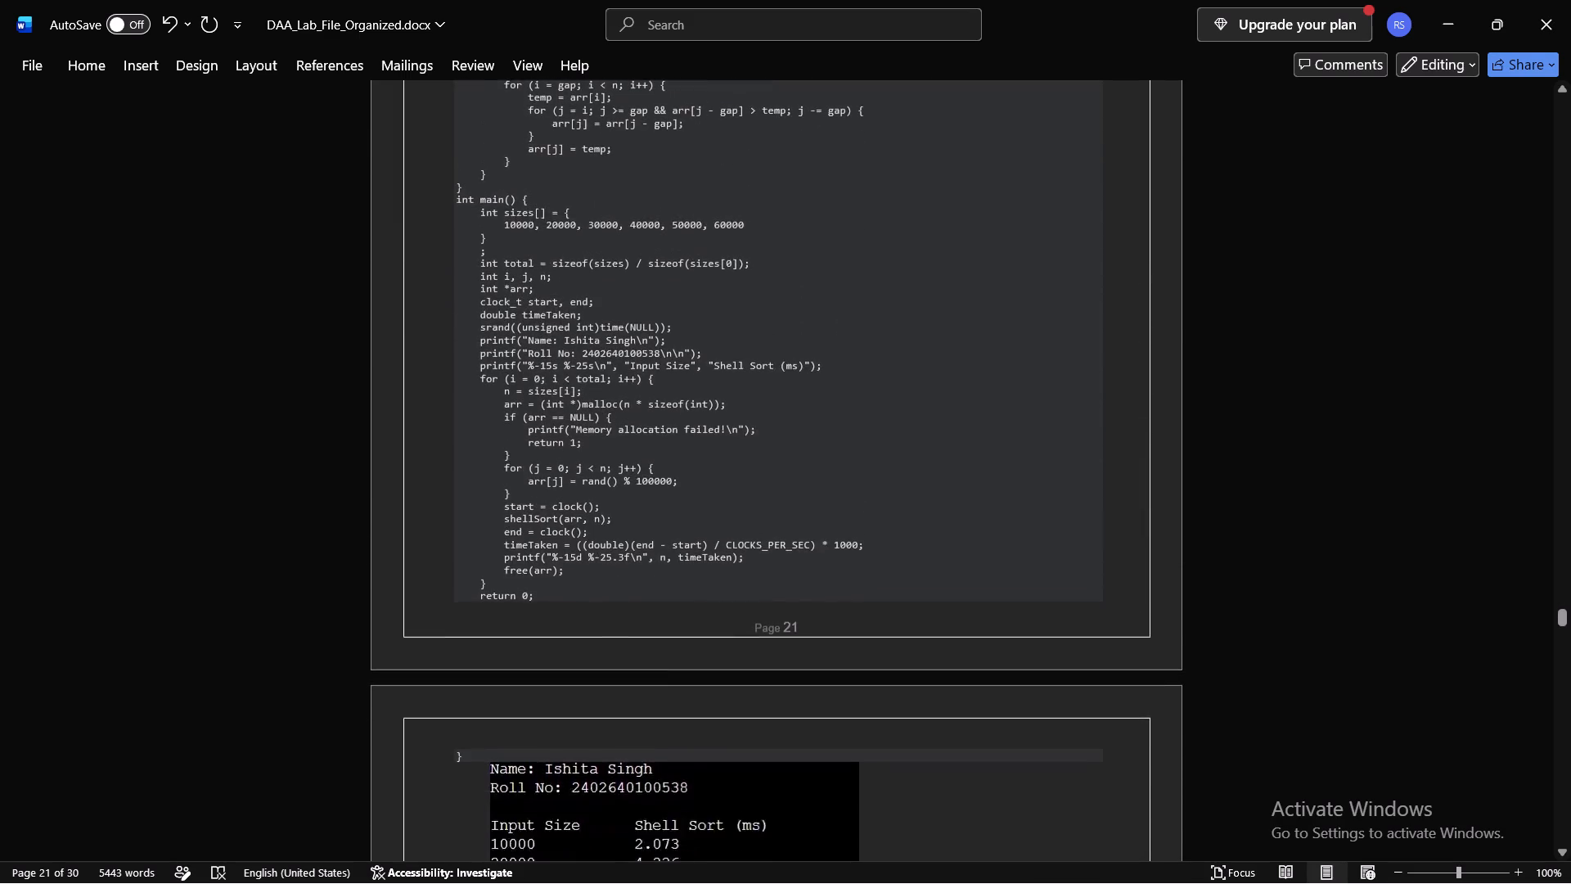
{"action": "scroll", "coordinate": [830, 335], "scroll_direction": "down", "scroll_amount": 4}
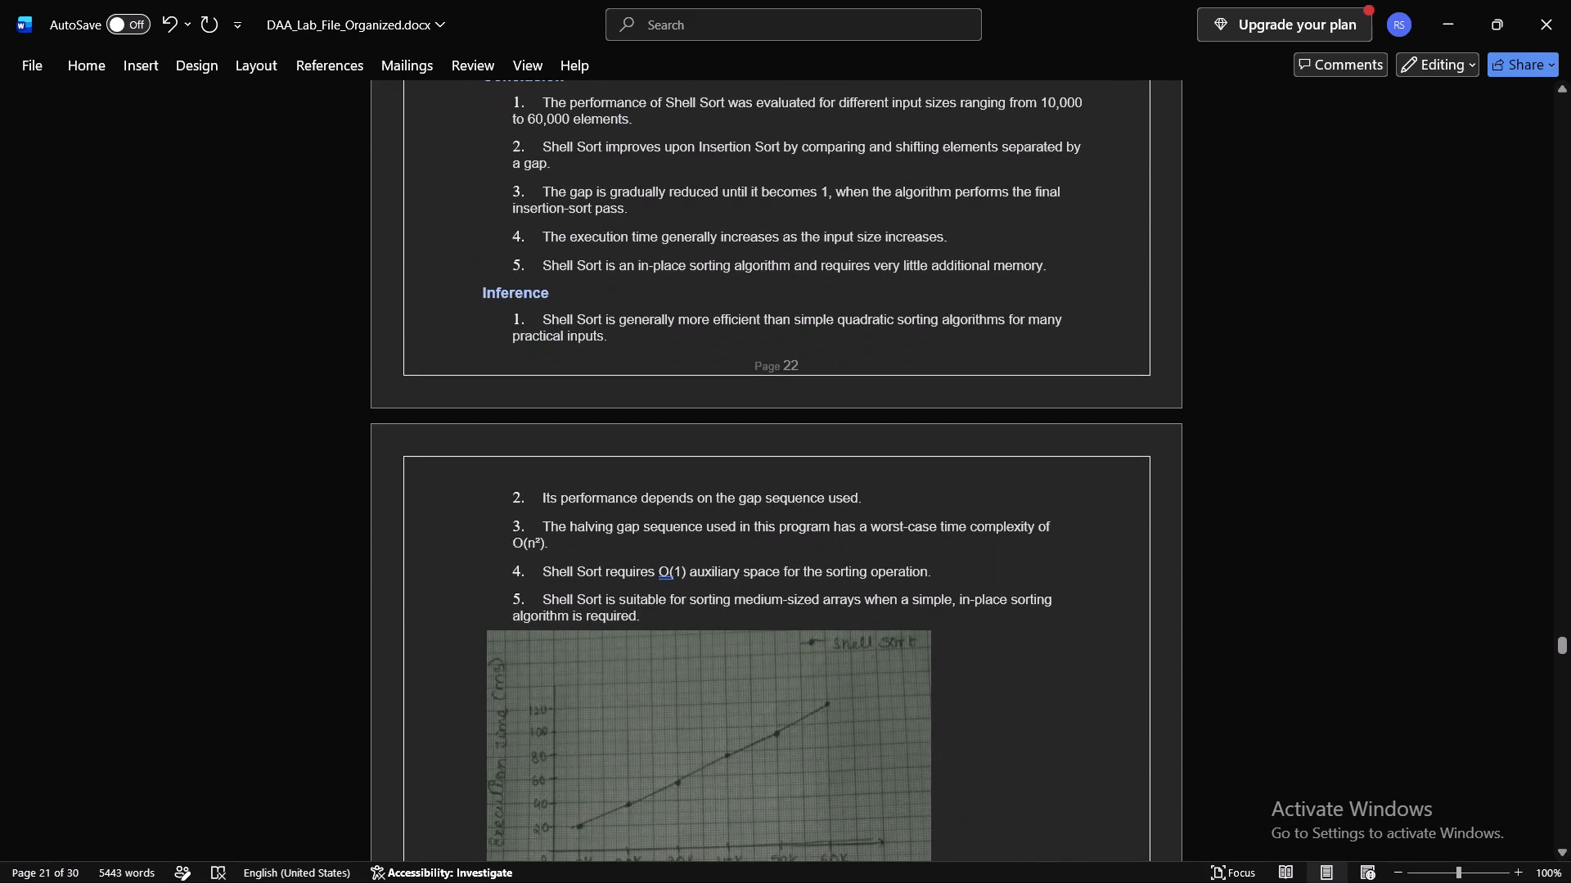
{"action": "scroll", "coordinate": [830, 335], "scroll_direction": "down", "scroll_amount": 6}
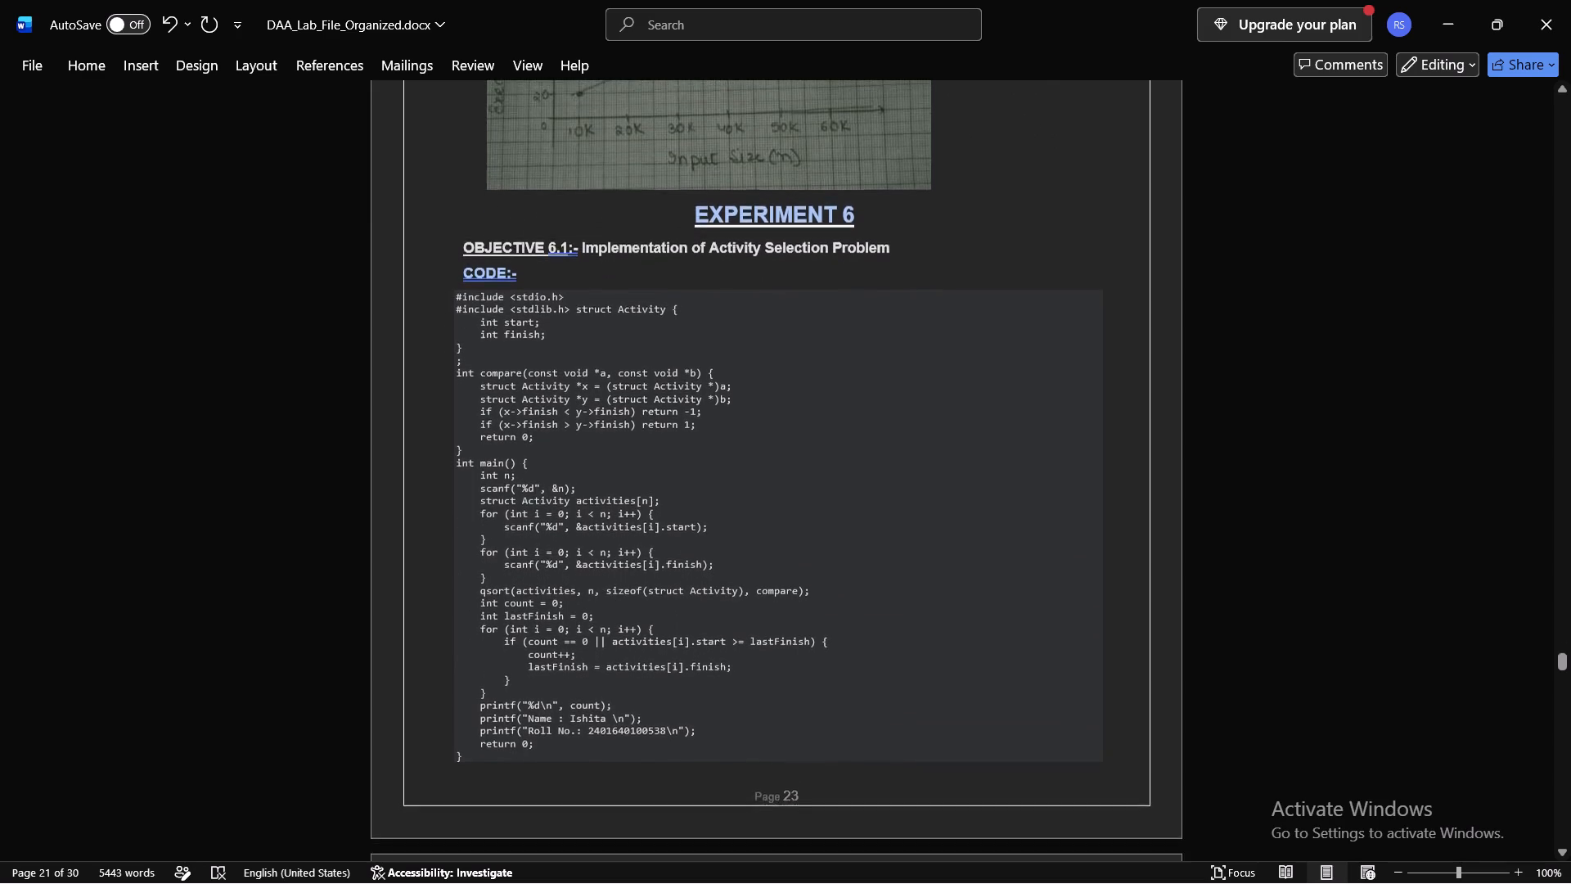
{"action": "scroll", "coordinate": [830, 335], "scroll_direction": "down", "scroll_amount": 3}
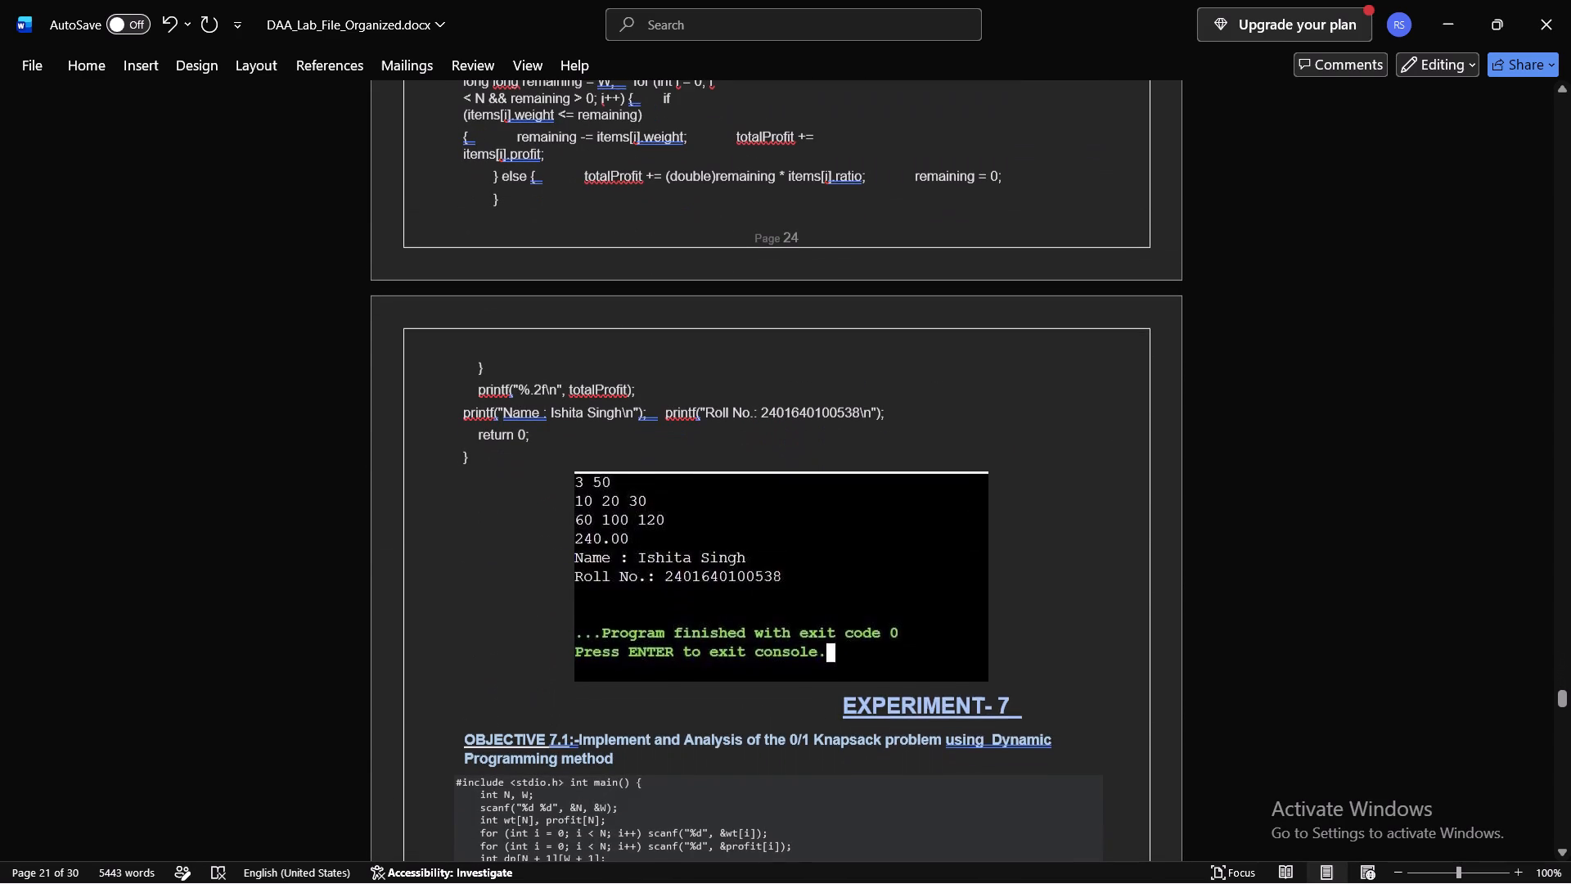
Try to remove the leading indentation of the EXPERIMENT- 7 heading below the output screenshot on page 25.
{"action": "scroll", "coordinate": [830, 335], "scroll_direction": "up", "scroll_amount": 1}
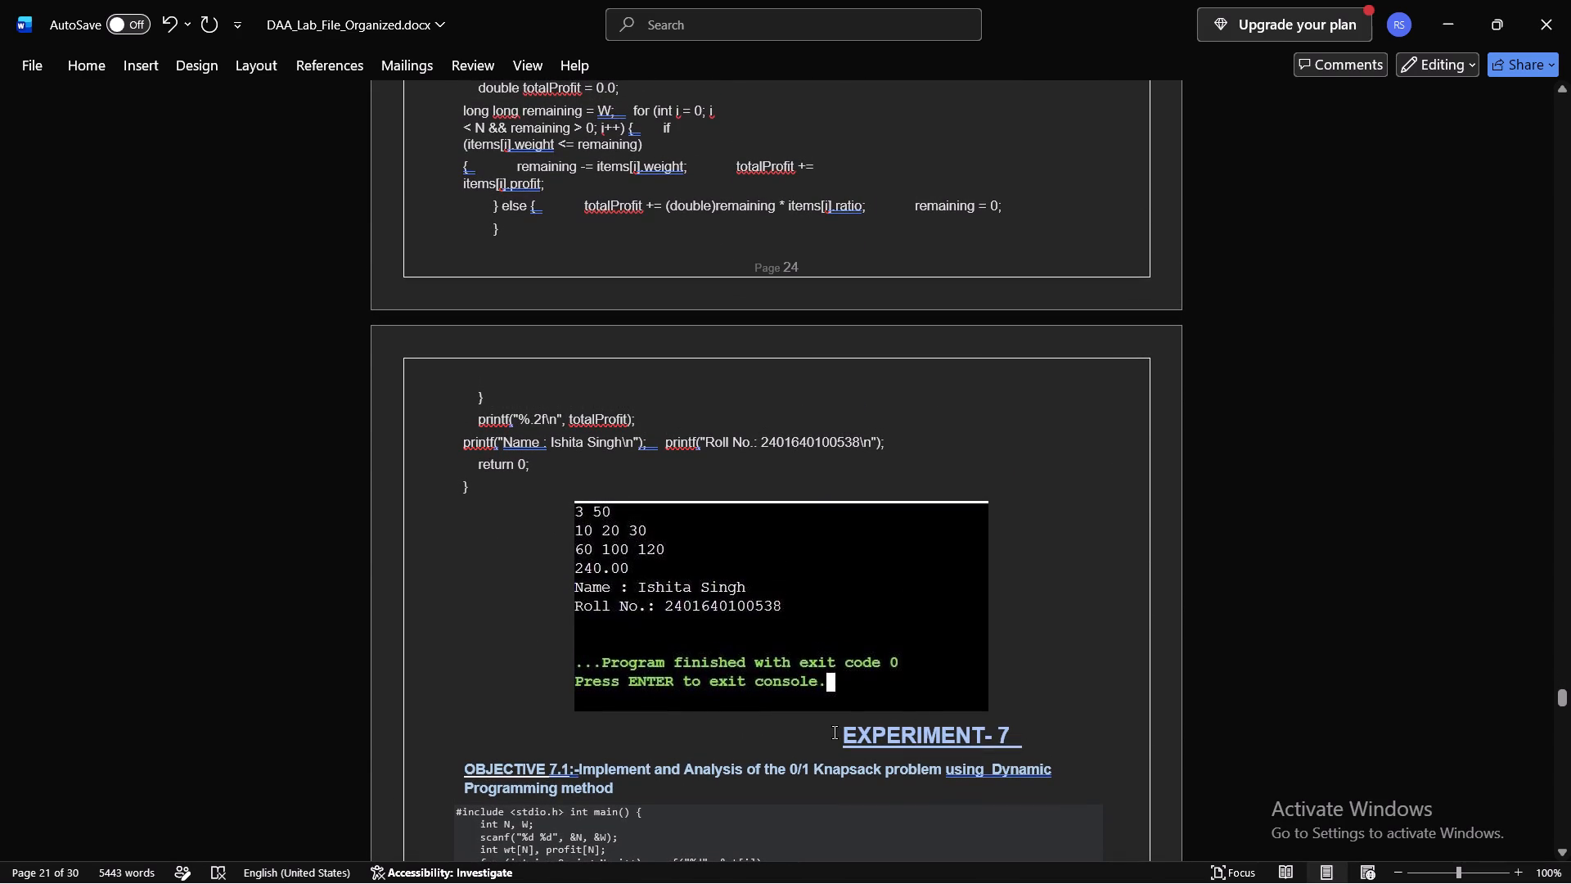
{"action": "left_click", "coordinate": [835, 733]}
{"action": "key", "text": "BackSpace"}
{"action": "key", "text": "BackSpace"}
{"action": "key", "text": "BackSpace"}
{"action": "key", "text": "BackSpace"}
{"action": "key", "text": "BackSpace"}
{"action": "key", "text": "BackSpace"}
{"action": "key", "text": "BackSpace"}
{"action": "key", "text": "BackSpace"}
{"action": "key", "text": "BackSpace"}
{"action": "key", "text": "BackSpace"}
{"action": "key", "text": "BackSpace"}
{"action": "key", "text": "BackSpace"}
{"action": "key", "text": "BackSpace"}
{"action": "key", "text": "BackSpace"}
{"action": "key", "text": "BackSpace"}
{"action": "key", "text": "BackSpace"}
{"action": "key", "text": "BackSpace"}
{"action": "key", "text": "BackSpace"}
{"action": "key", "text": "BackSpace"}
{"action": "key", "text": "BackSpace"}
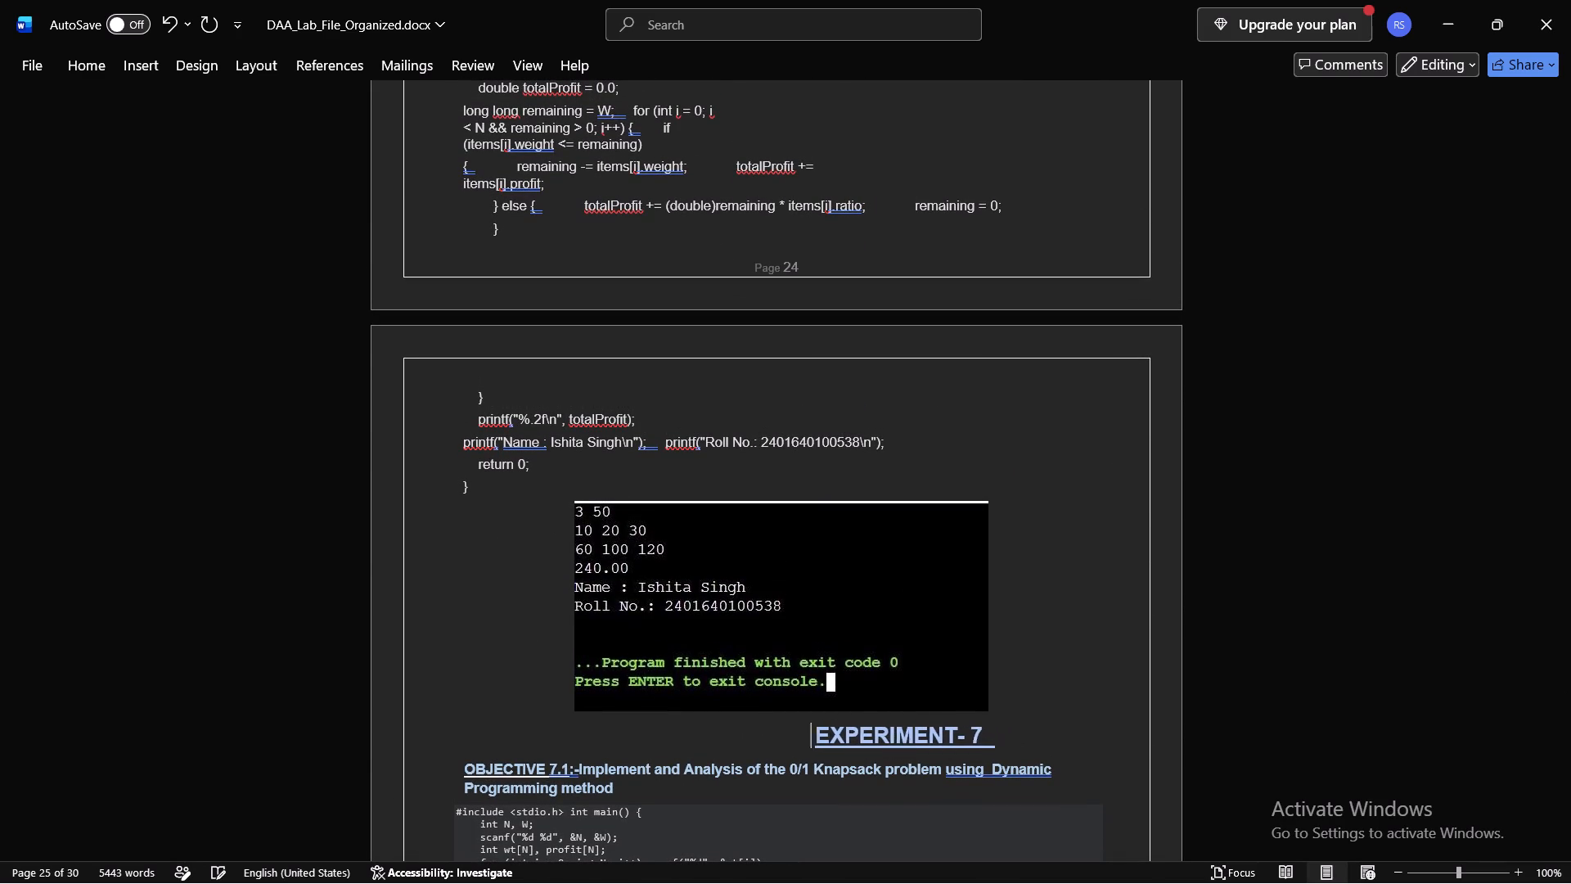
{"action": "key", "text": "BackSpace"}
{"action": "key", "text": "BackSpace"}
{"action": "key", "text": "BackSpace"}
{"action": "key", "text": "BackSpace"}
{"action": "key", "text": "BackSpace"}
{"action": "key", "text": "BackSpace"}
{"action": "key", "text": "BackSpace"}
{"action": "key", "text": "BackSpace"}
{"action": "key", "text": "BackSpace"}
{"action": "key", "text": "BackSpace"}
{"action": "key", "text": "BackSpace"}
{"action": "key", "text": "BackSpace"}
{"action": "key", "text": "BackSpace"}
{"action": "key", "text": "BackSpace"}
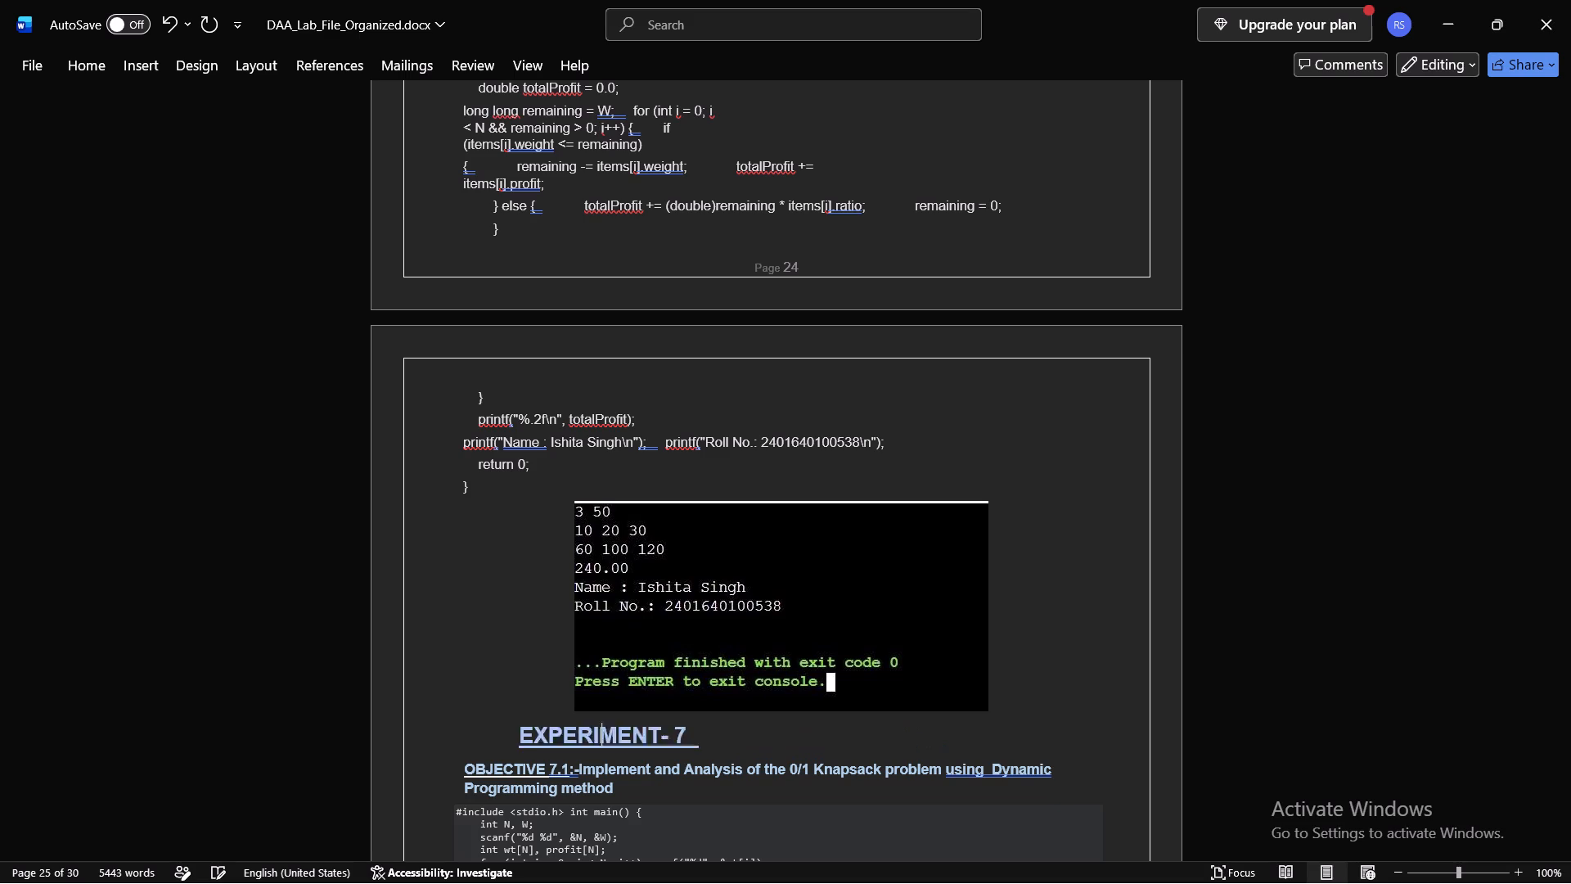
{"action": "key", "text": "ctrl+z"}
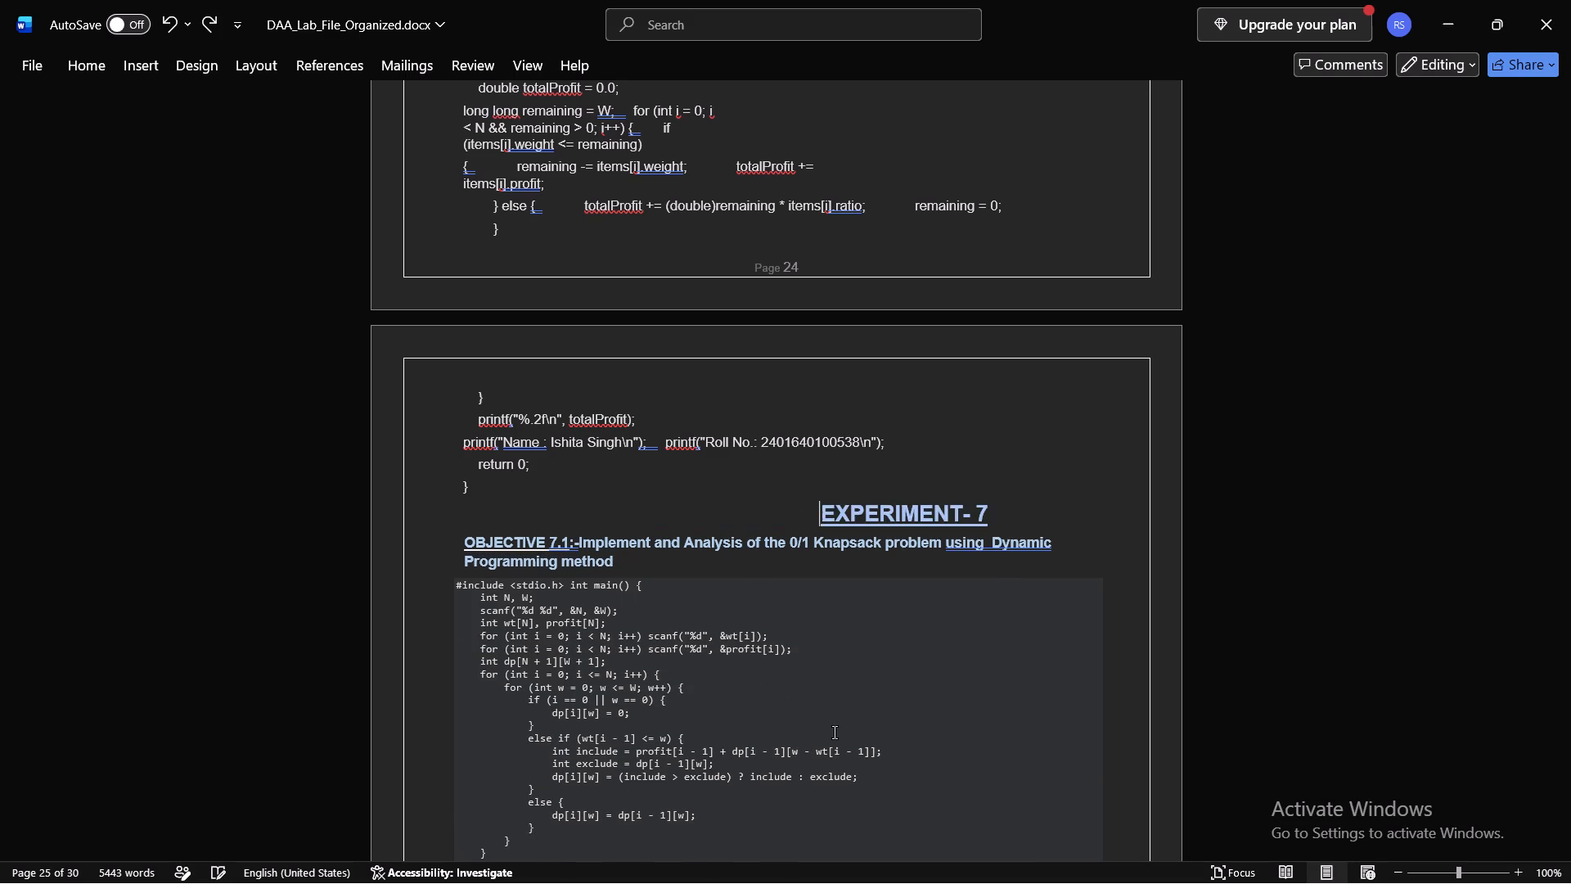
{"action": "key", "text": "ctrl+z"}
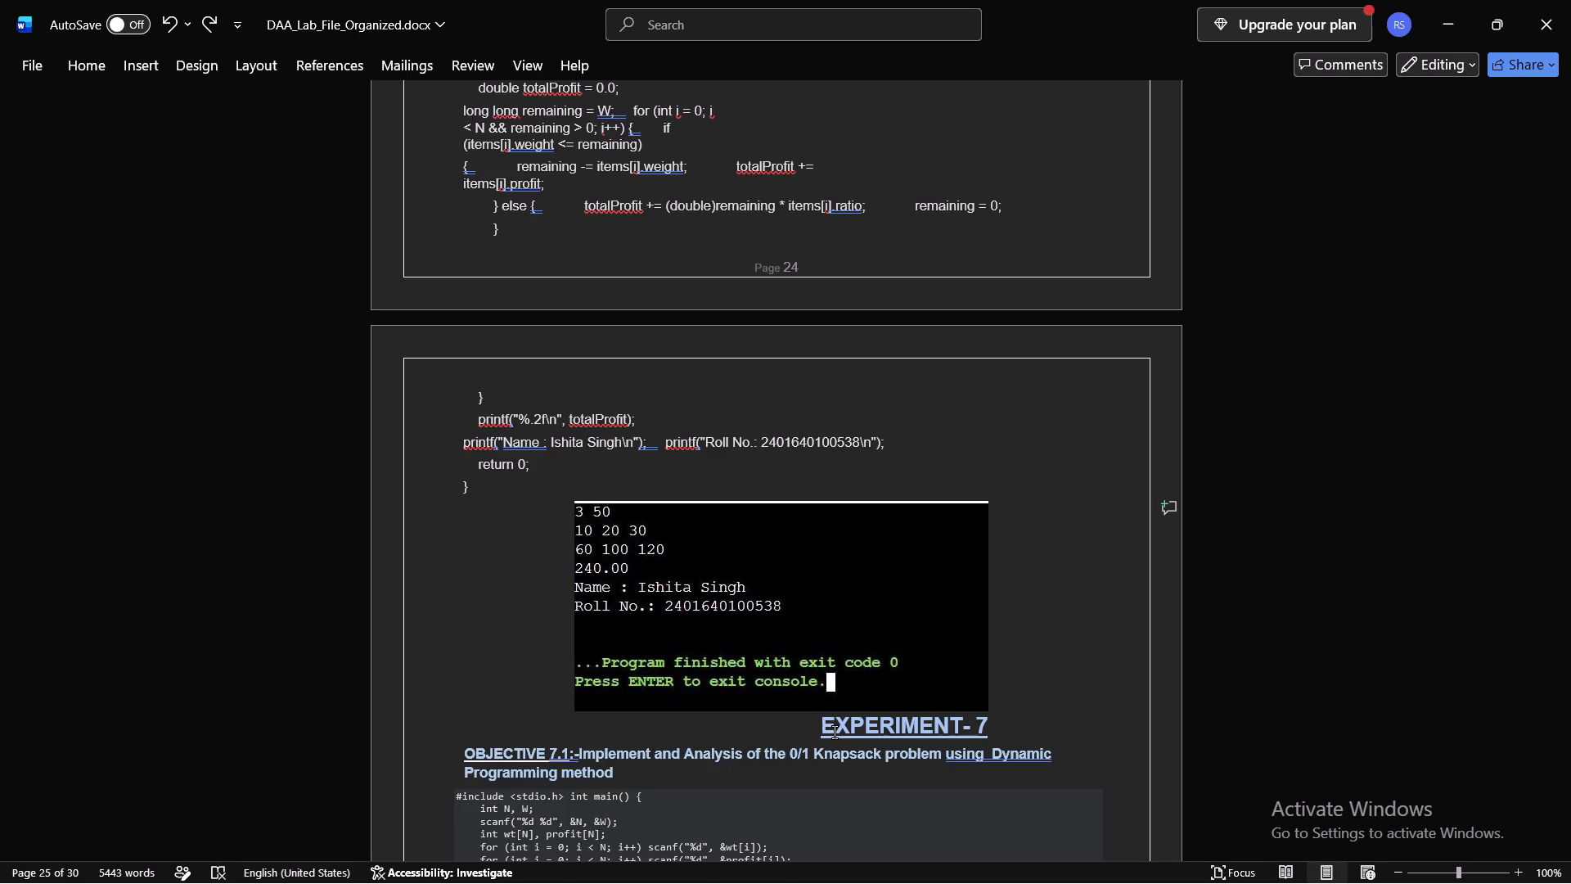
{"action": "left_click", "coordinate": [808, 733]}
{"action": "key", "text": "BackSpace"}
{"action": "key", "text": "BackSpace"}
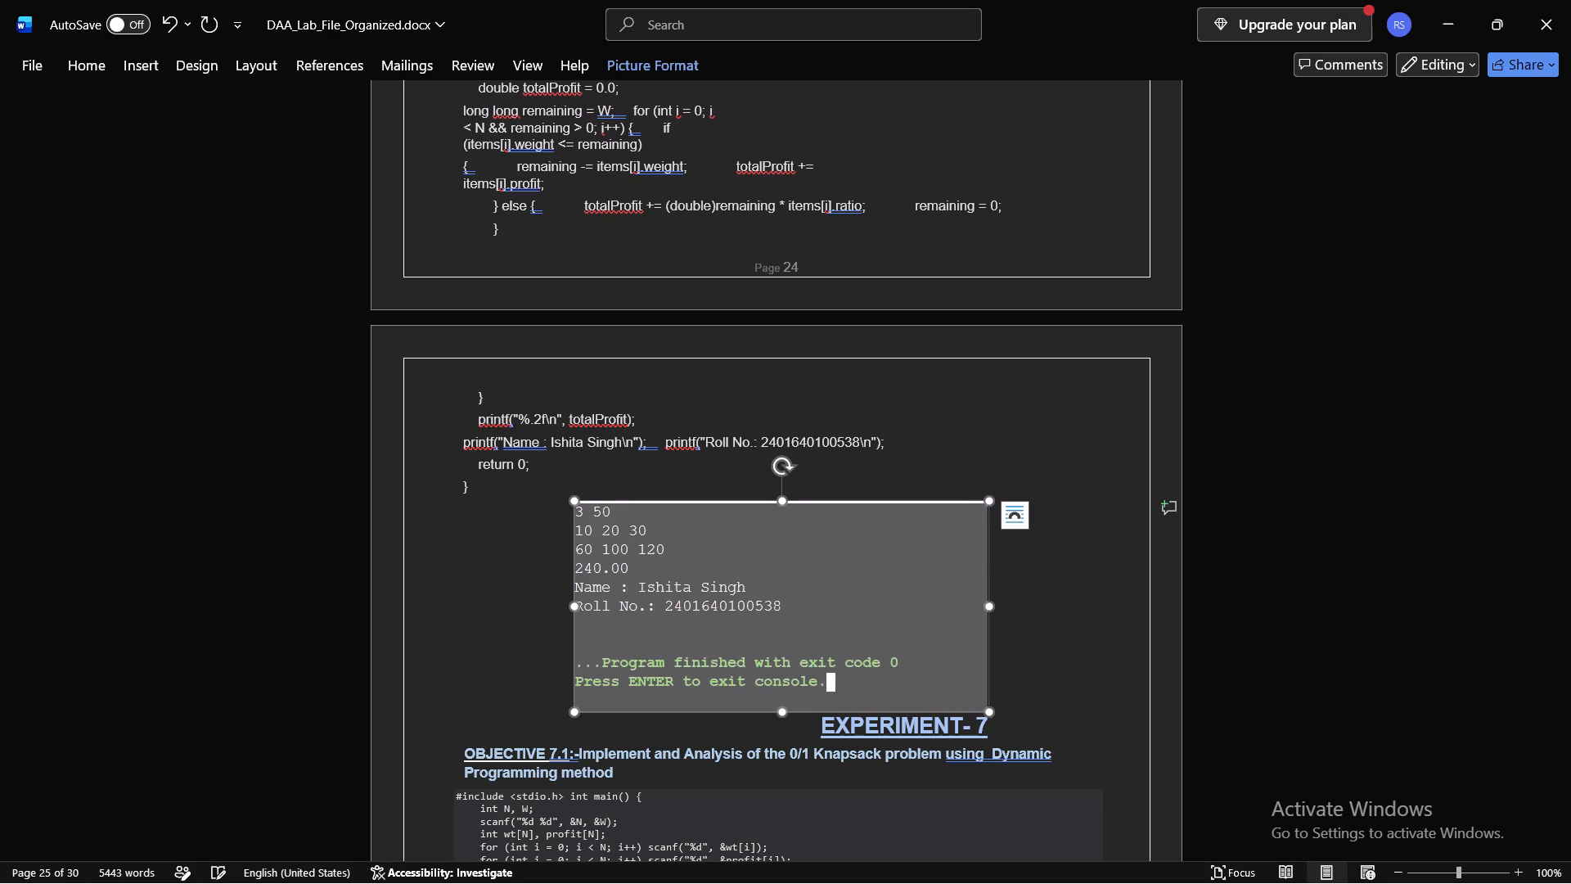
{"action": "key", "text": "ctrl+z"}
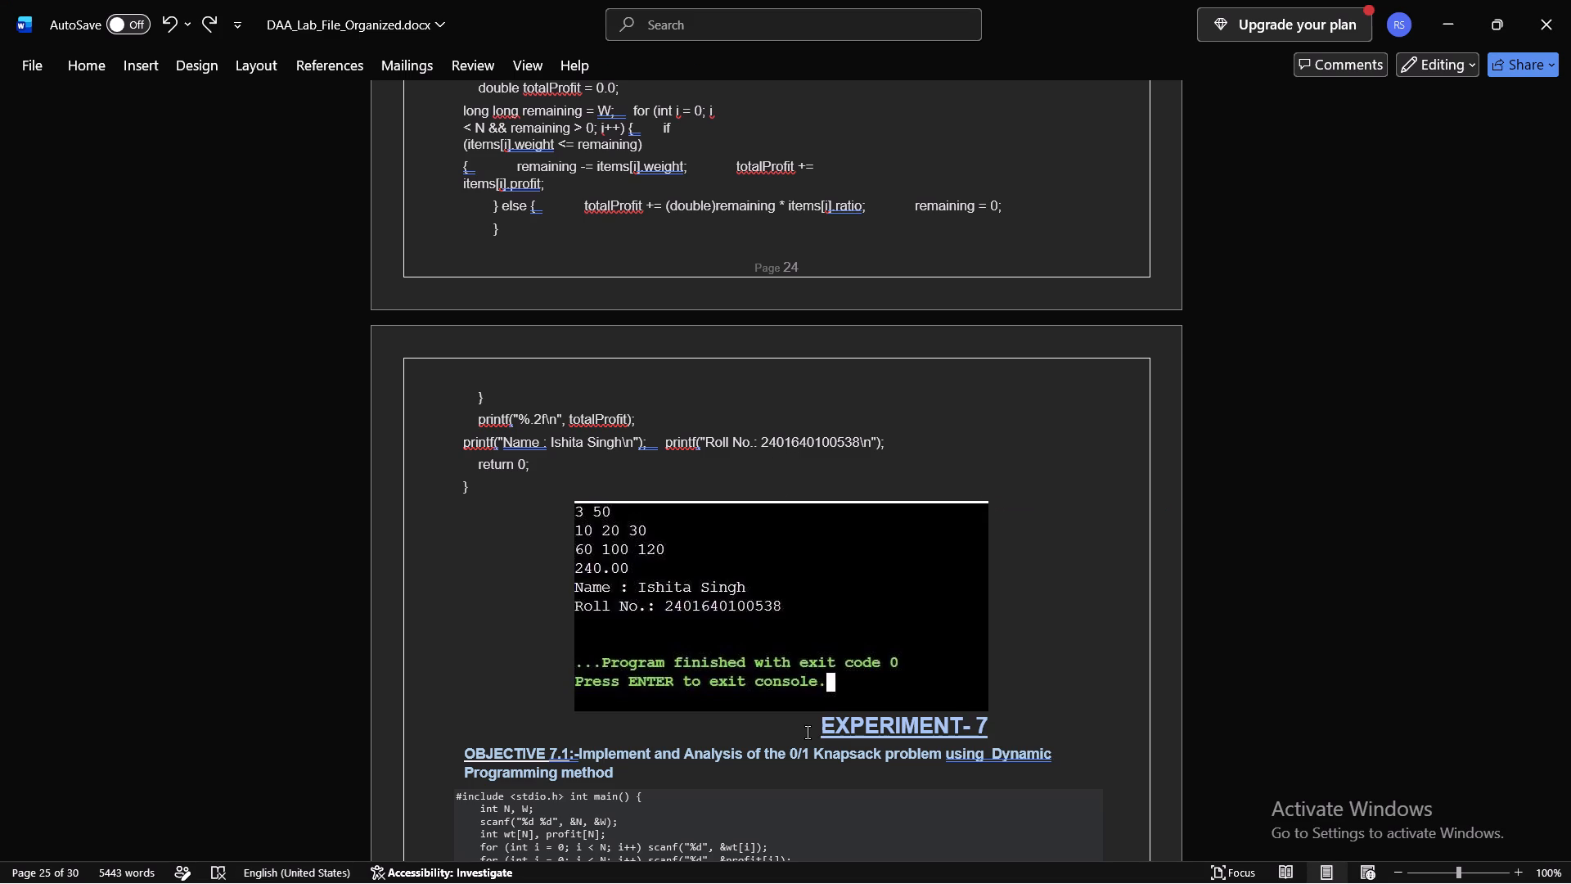
Insert two blank lines between the console output screenshot and the EXPERIMENT- 7 heading on page 25.
{"action": "left_click", "coordinate": [807, 733]}
{"action": "key", "text": "Return"}
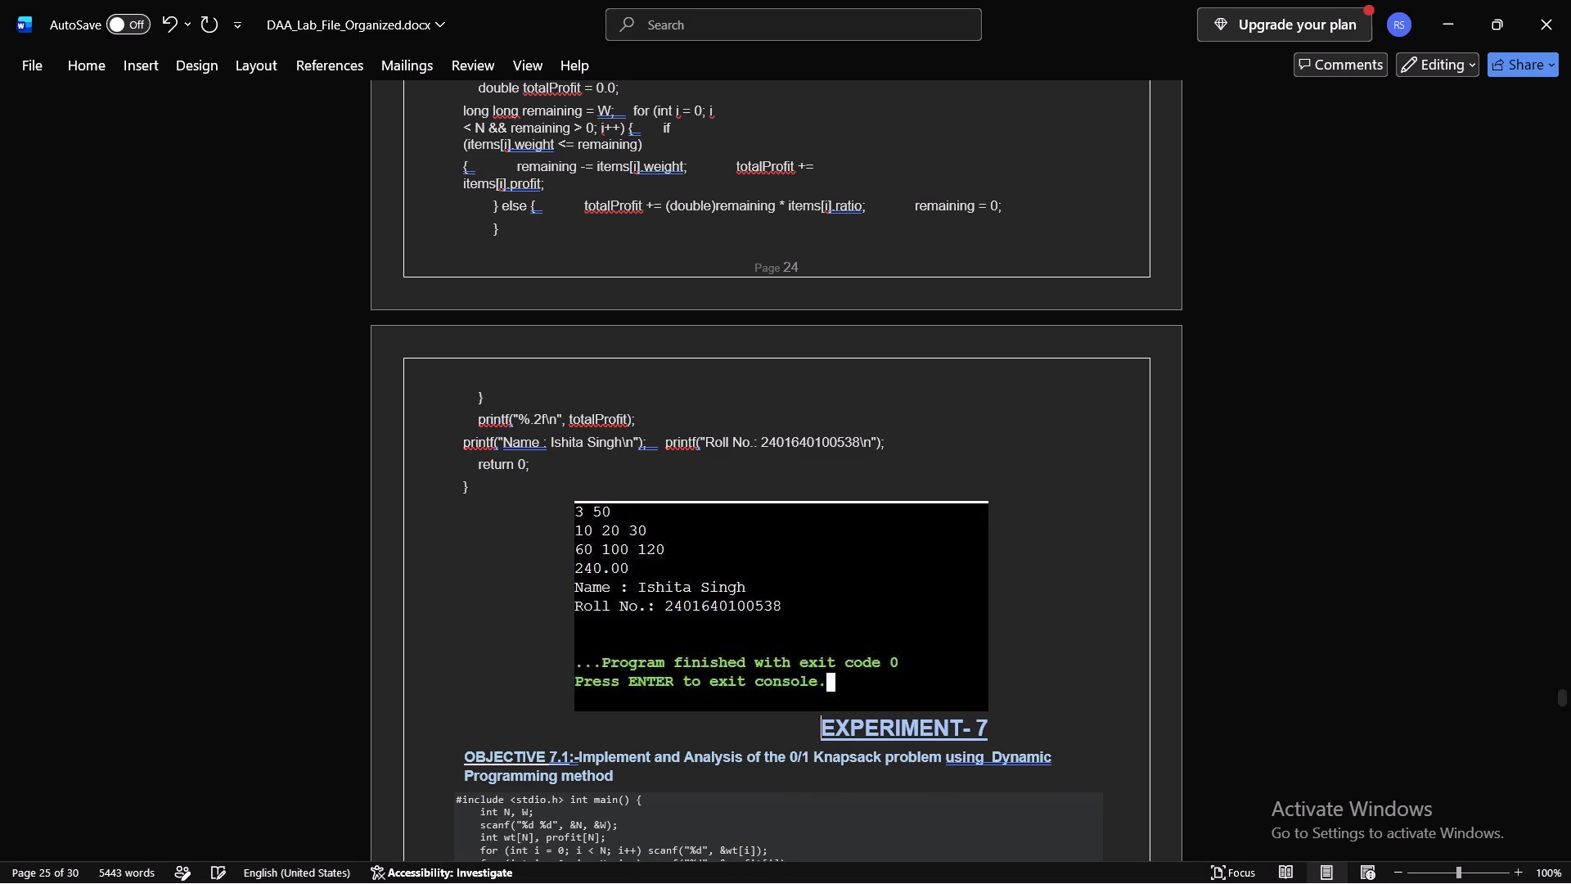
{"action": "key", "text": "Return"}
{"action": "key", "text": "BackSpace"}
{"action": "key", "text": "Return"}
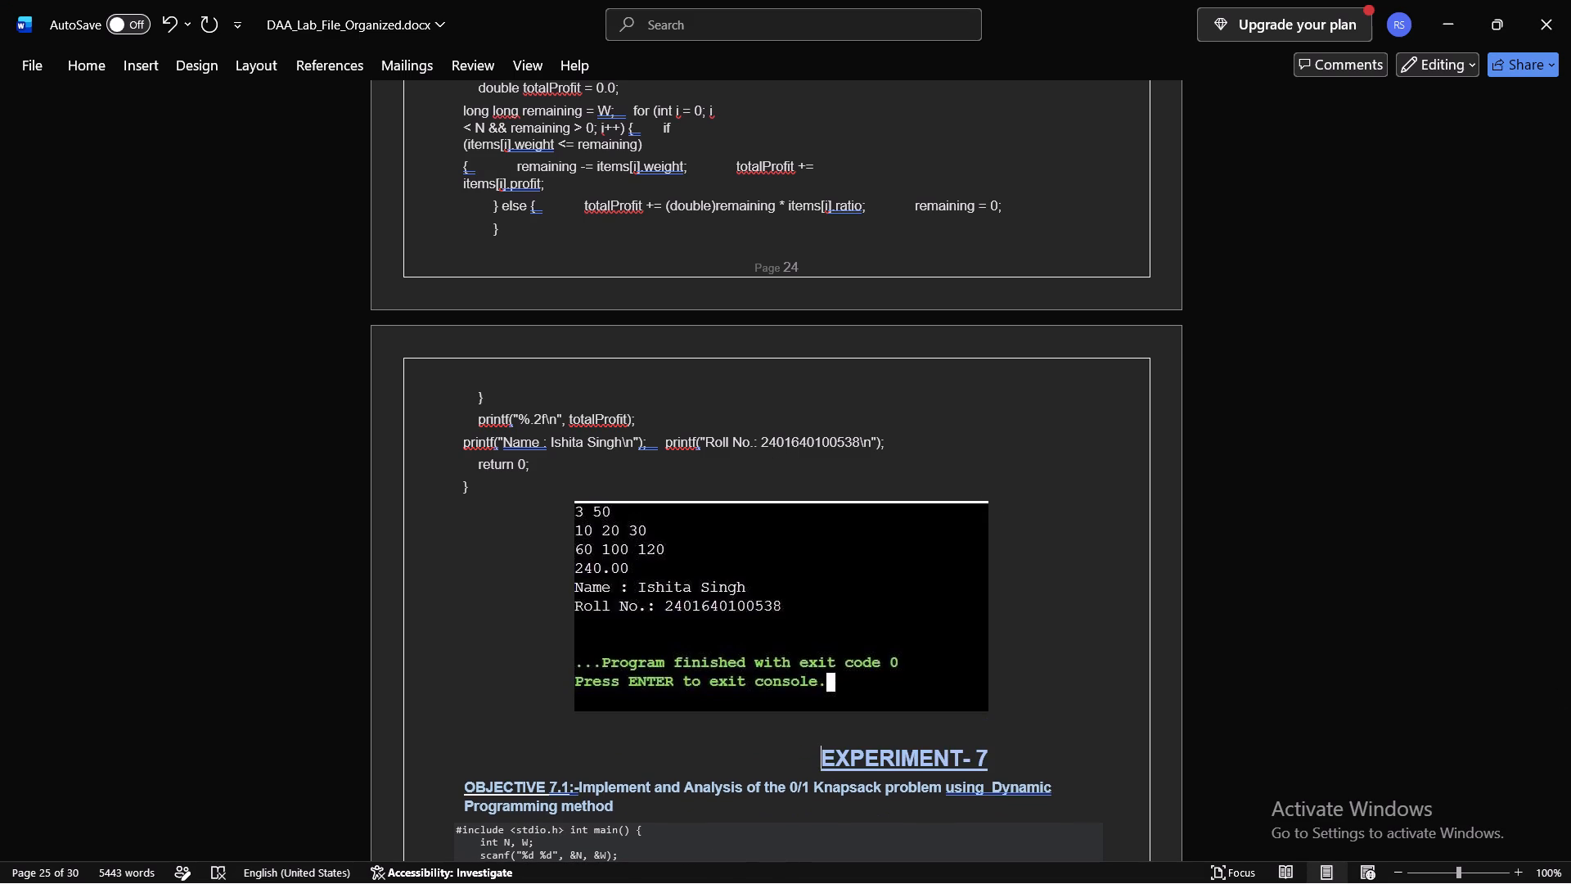
{"action": "key", "text": "Left"}
{"action": "key", "text": "Return"}
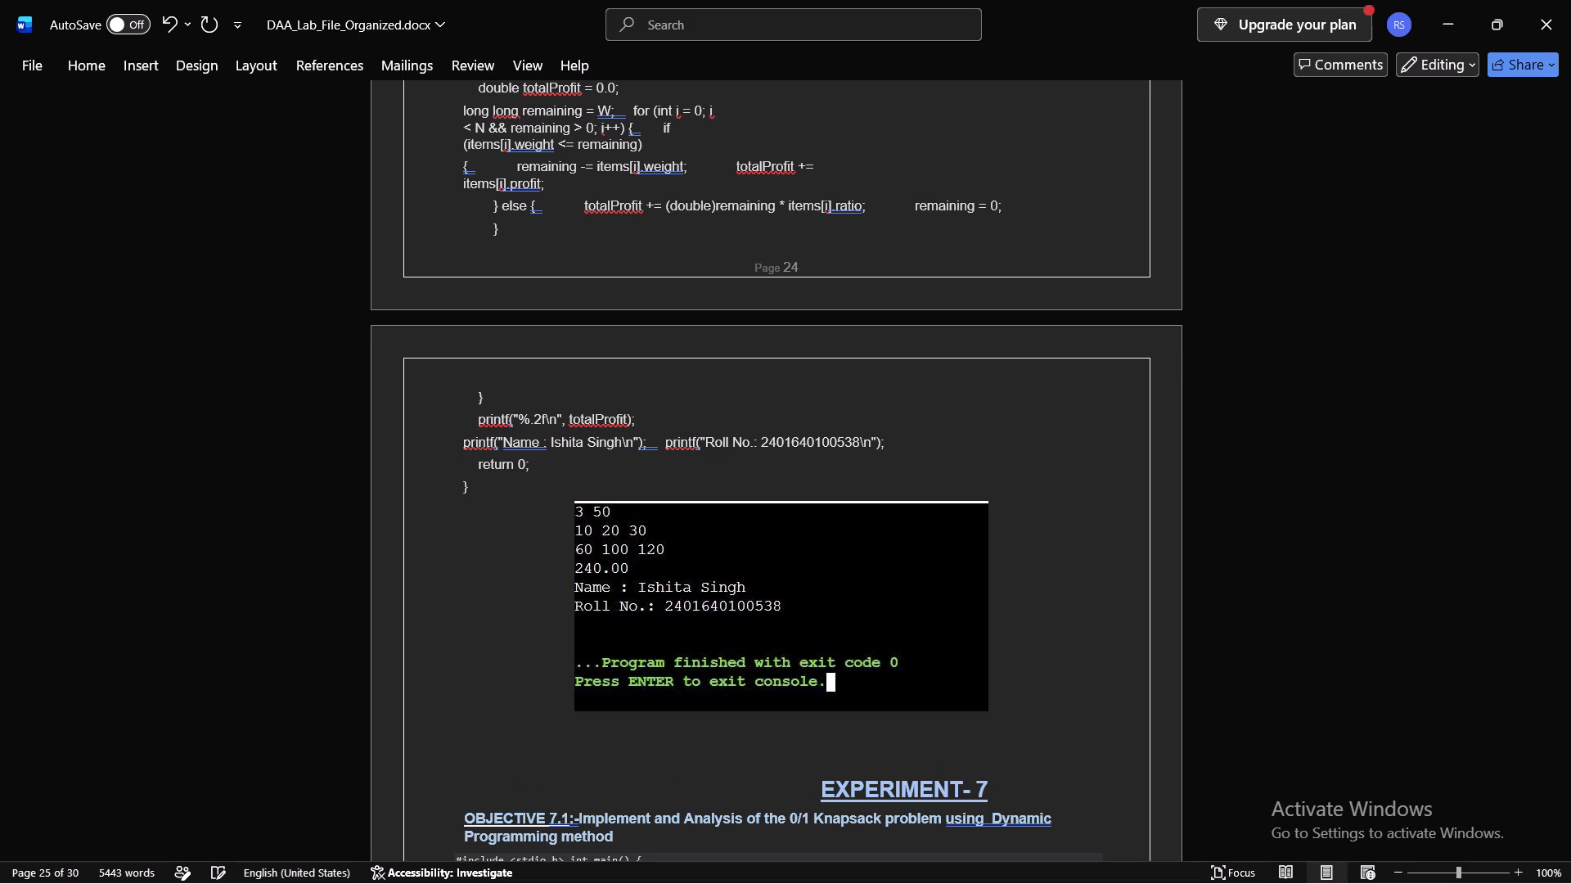
Review pages 25 to 30, from Experiment 7 to the end of the document, for heading placement and page-layout problems.
{"action": "scroll", "coordinate": [807, 733], "scroll_direction": "down", "scroll_amount": 3}
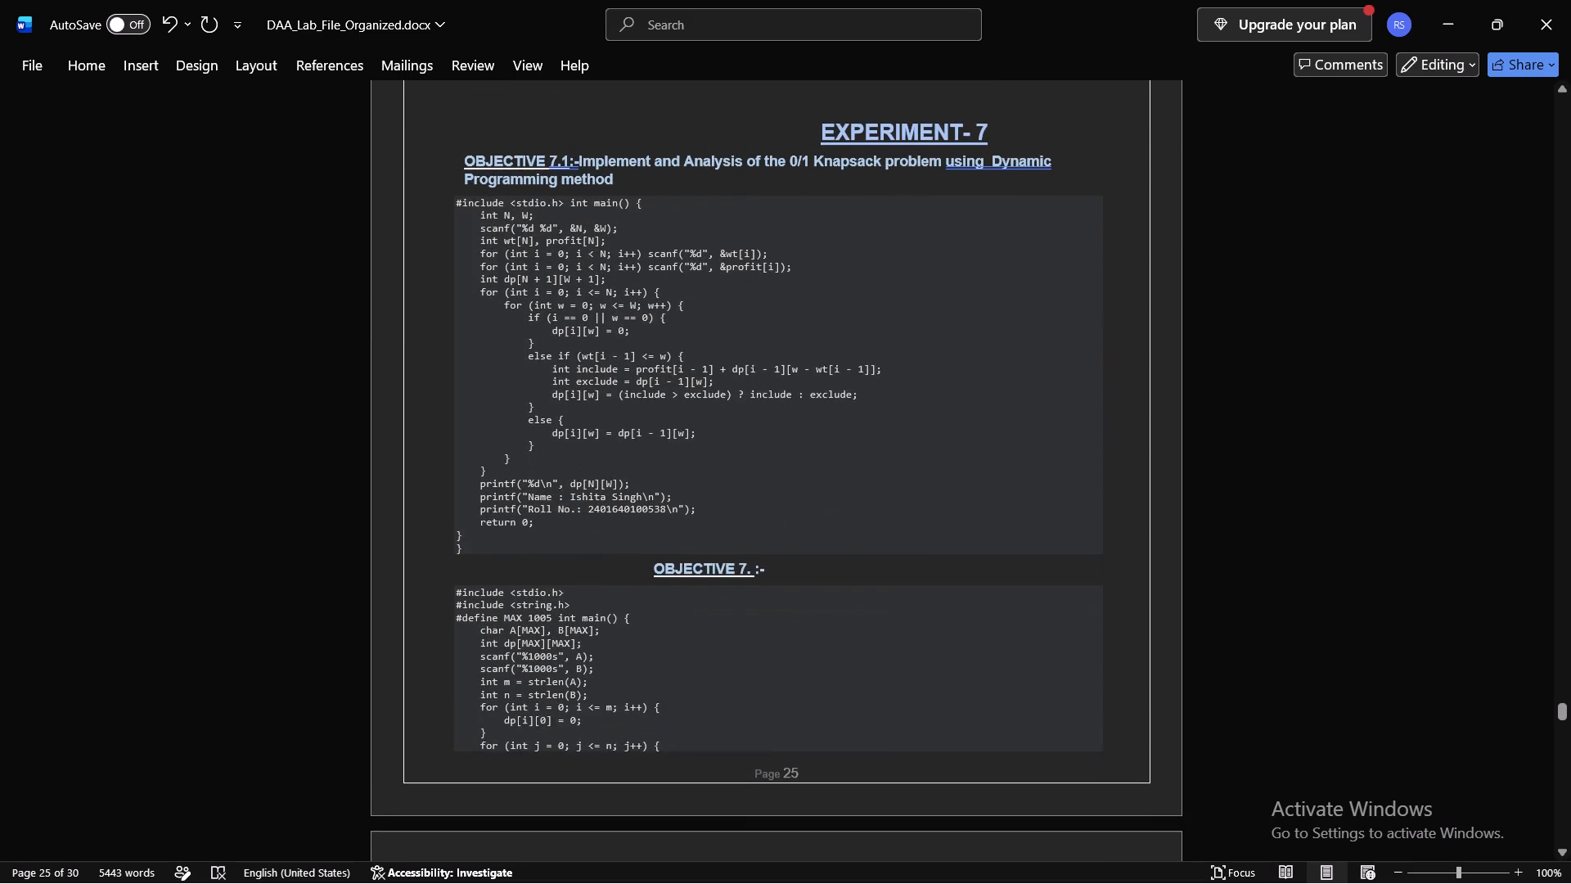
{"action": "scroll", "coordinate": [807, 733], "scroll_direction": "down", "scroll_amount": 2}
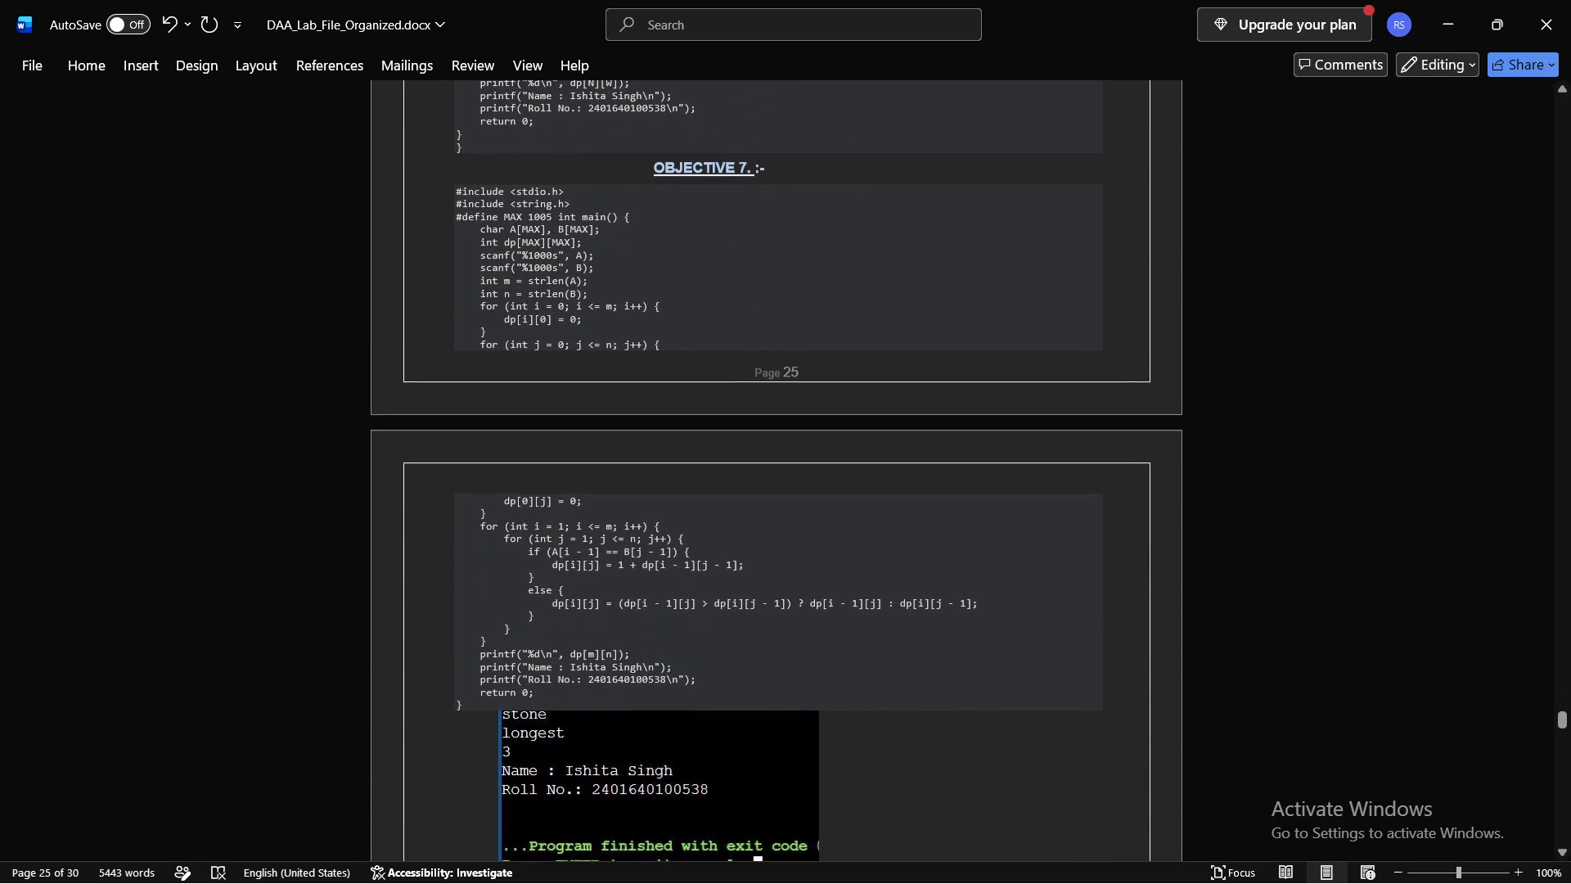
{"action": "scroll", "coordinate": [807, 733], "scroll_direction": "down", "scroll_amount": 6}
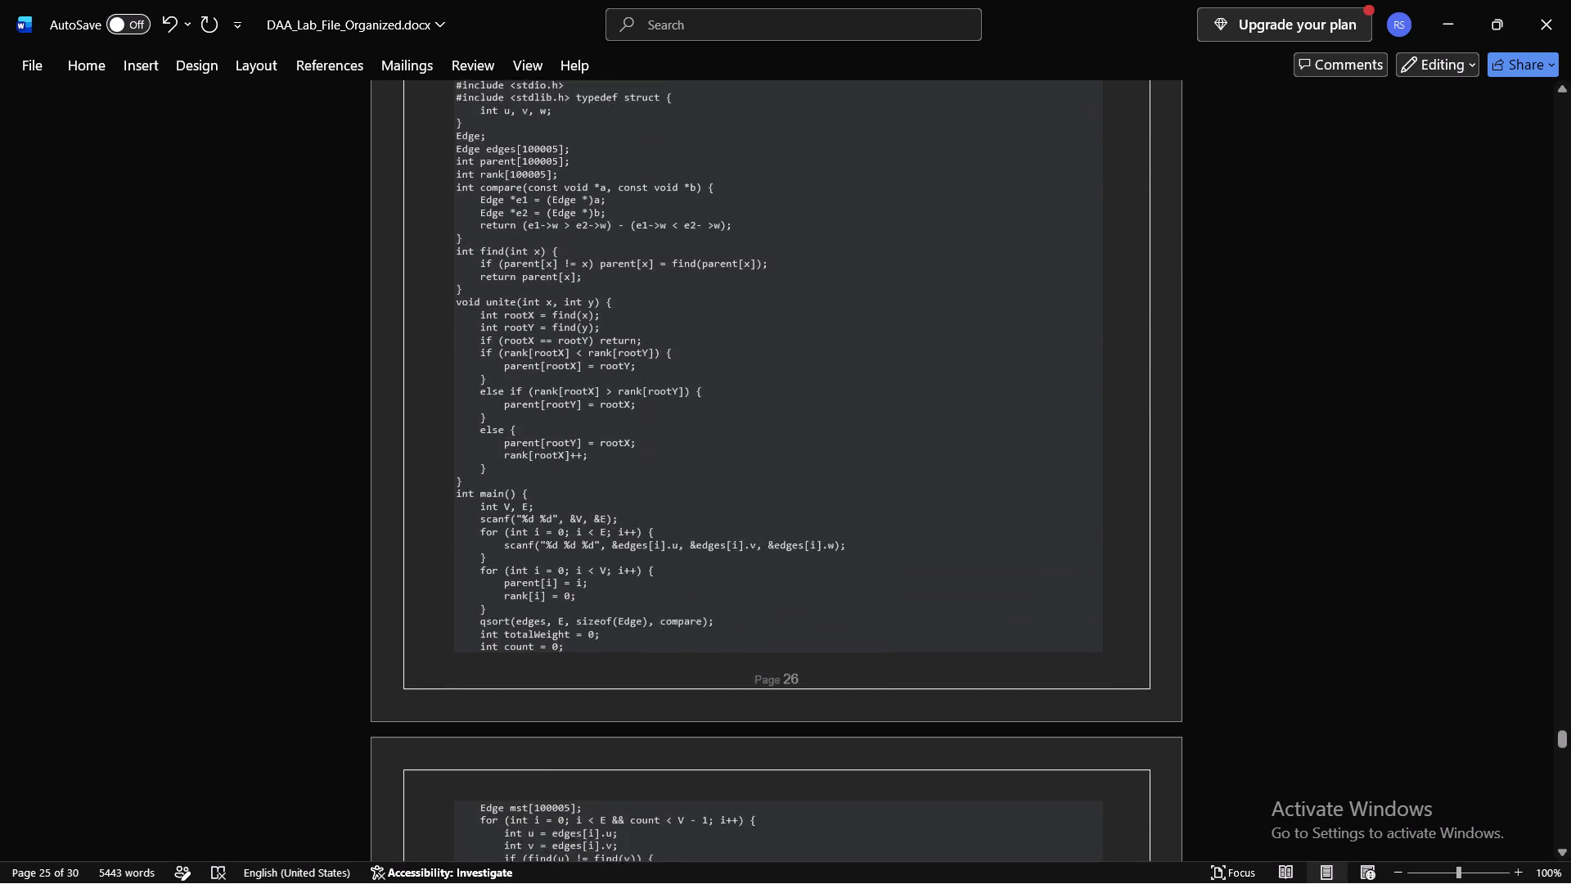
{"action": "scroll", "coordinate": [807, 733], "scroll_direction": "down", "scroll_amount": 4}
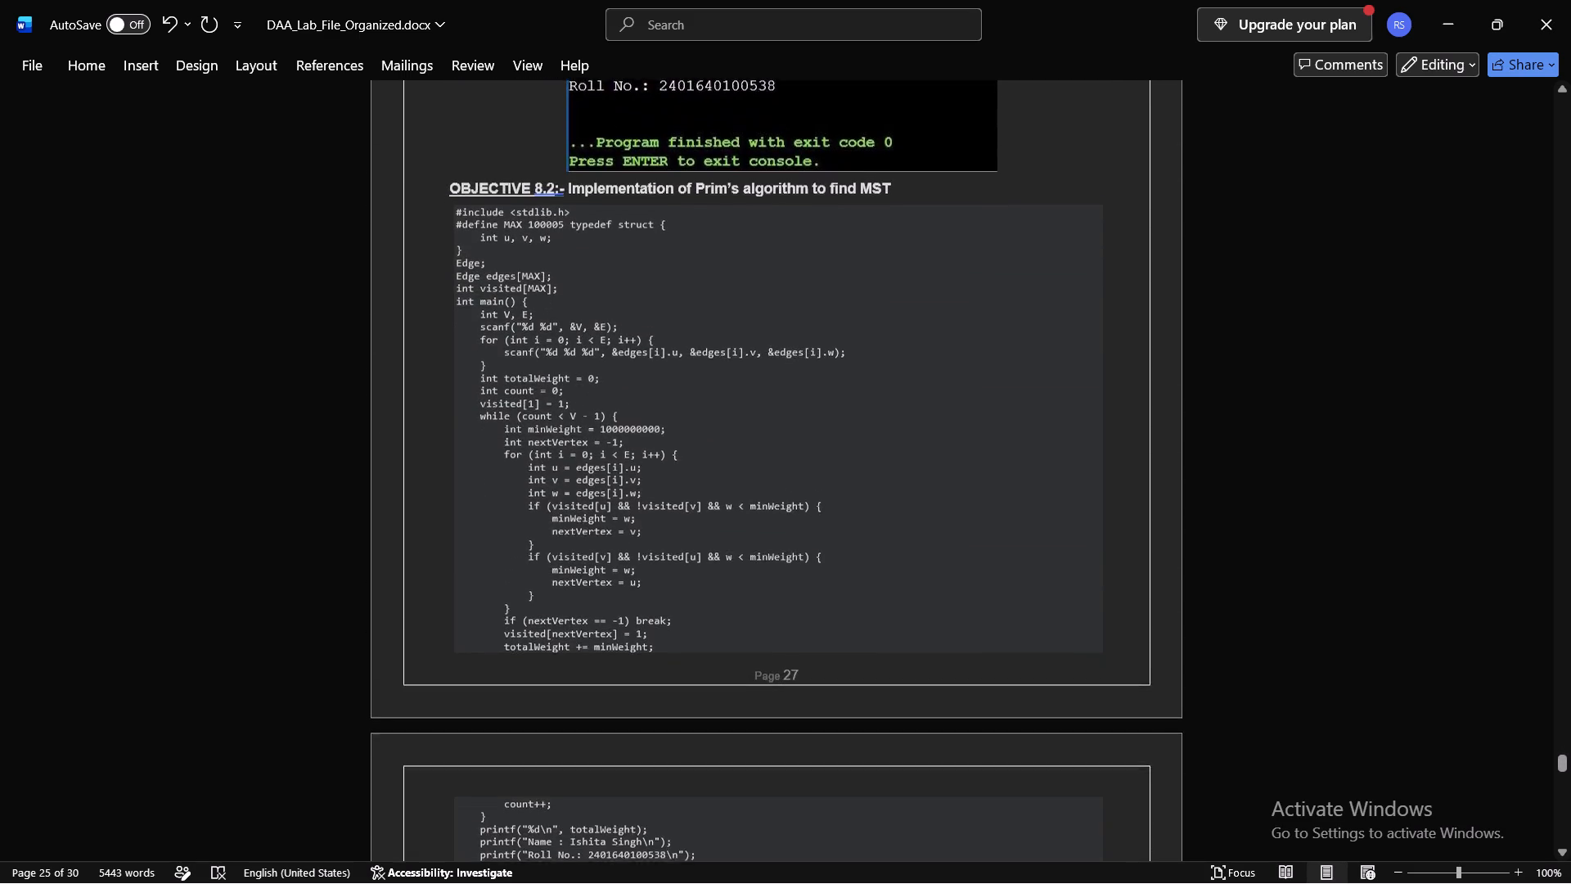
{"action": "scroll", "coordinate": [807, 733], "scroll_direction": "down", "scroll_amount": 2}
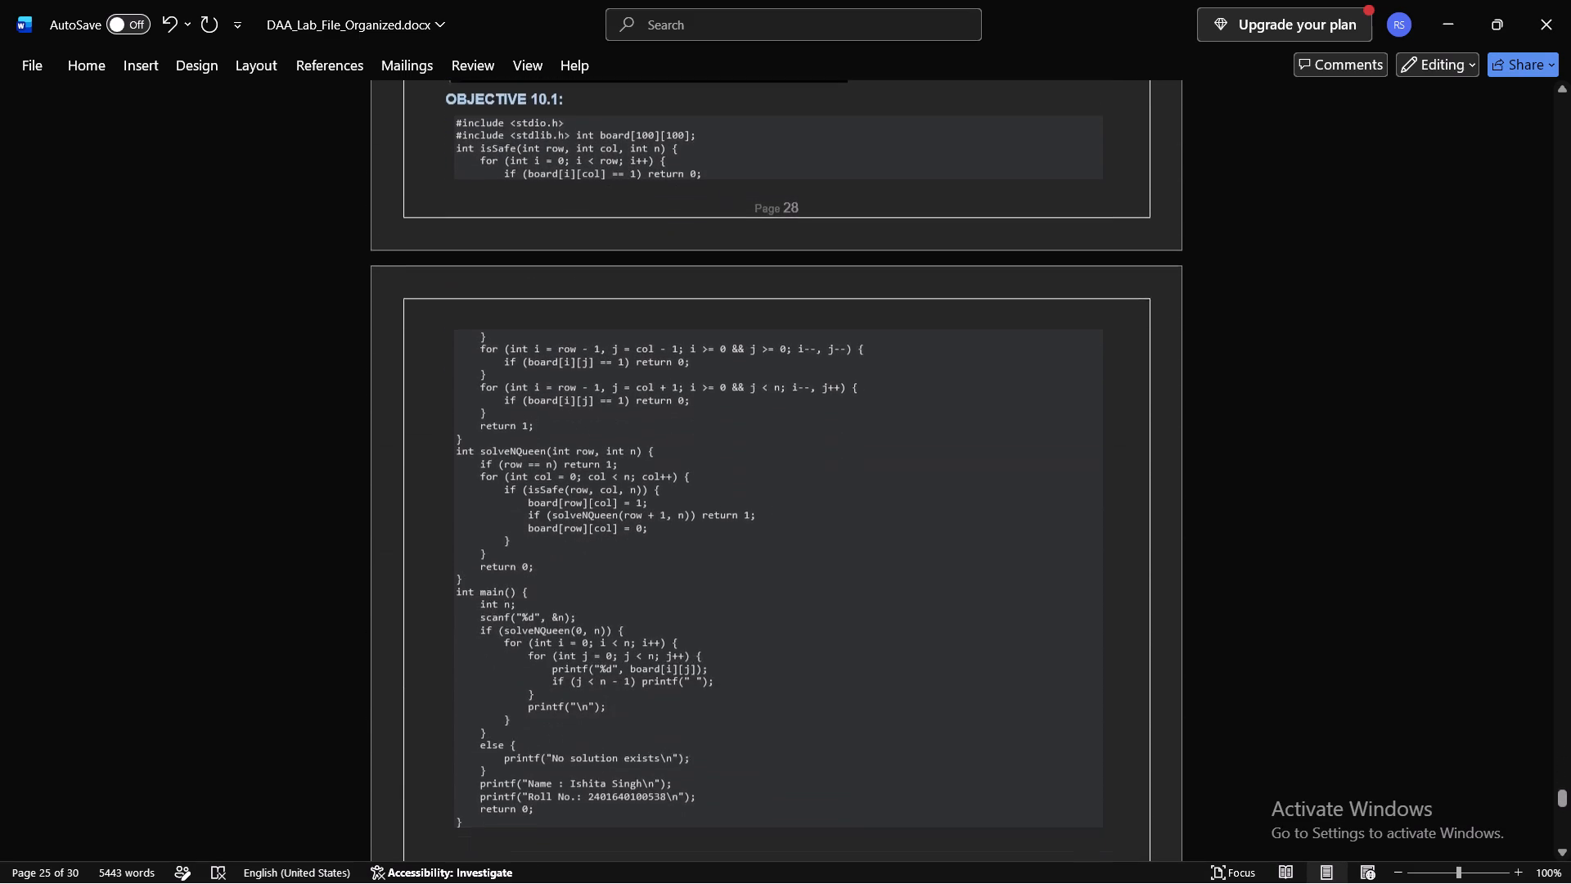
{"action": "scroll", "coordinate": [807, 733], "scroll_direction": "down", "scroll_amount": 3}
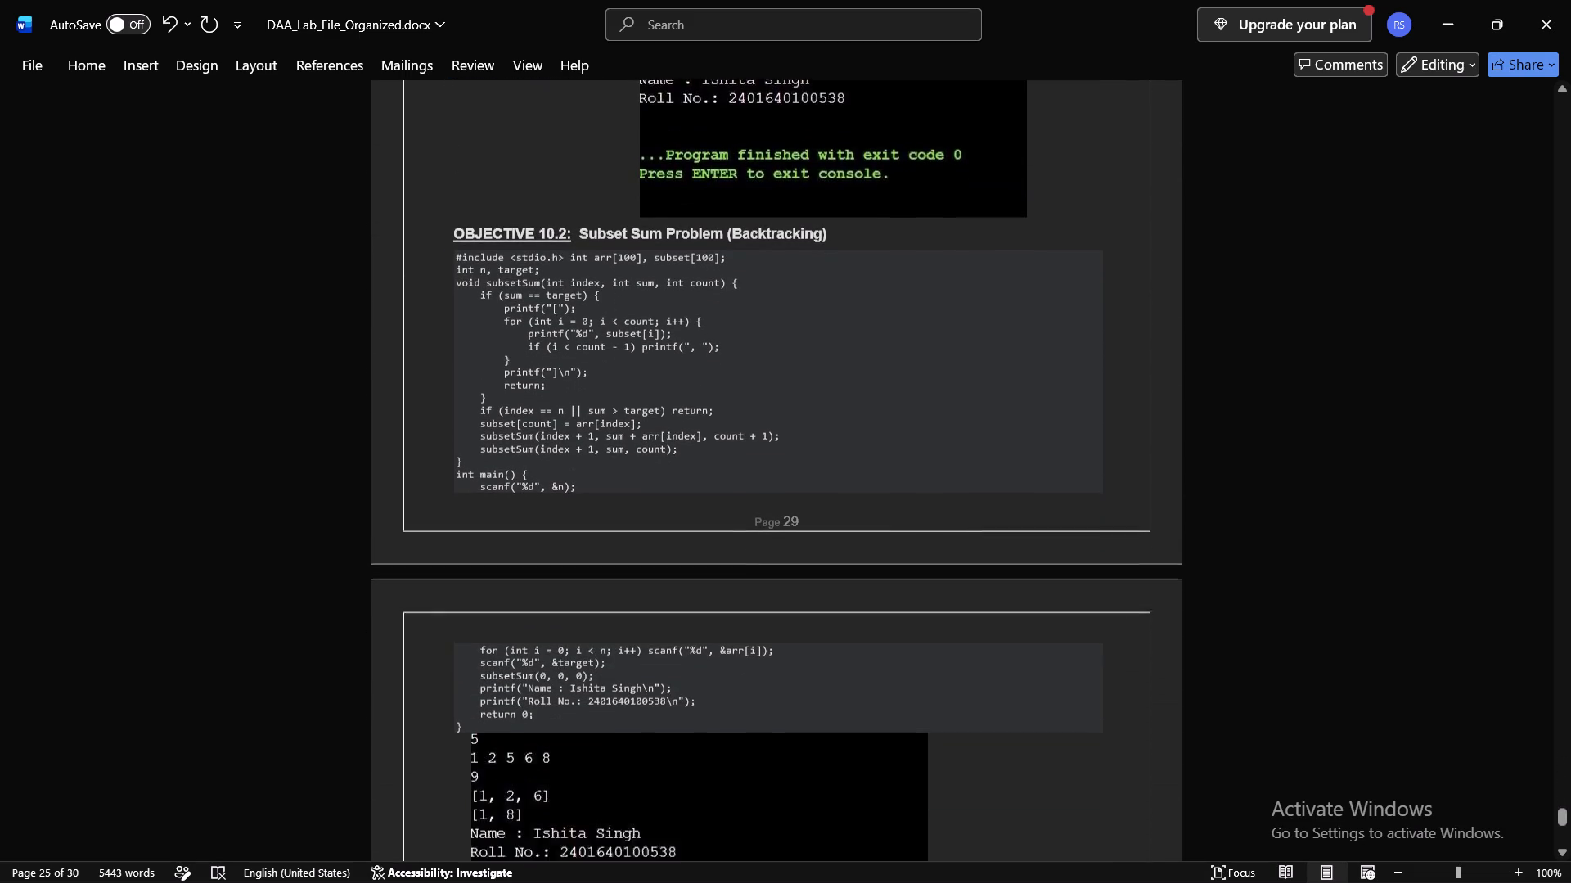
{"action": "scroll", "coordinate": [807, 733], "scroll_direction": "down", "scroll_amount": 5}
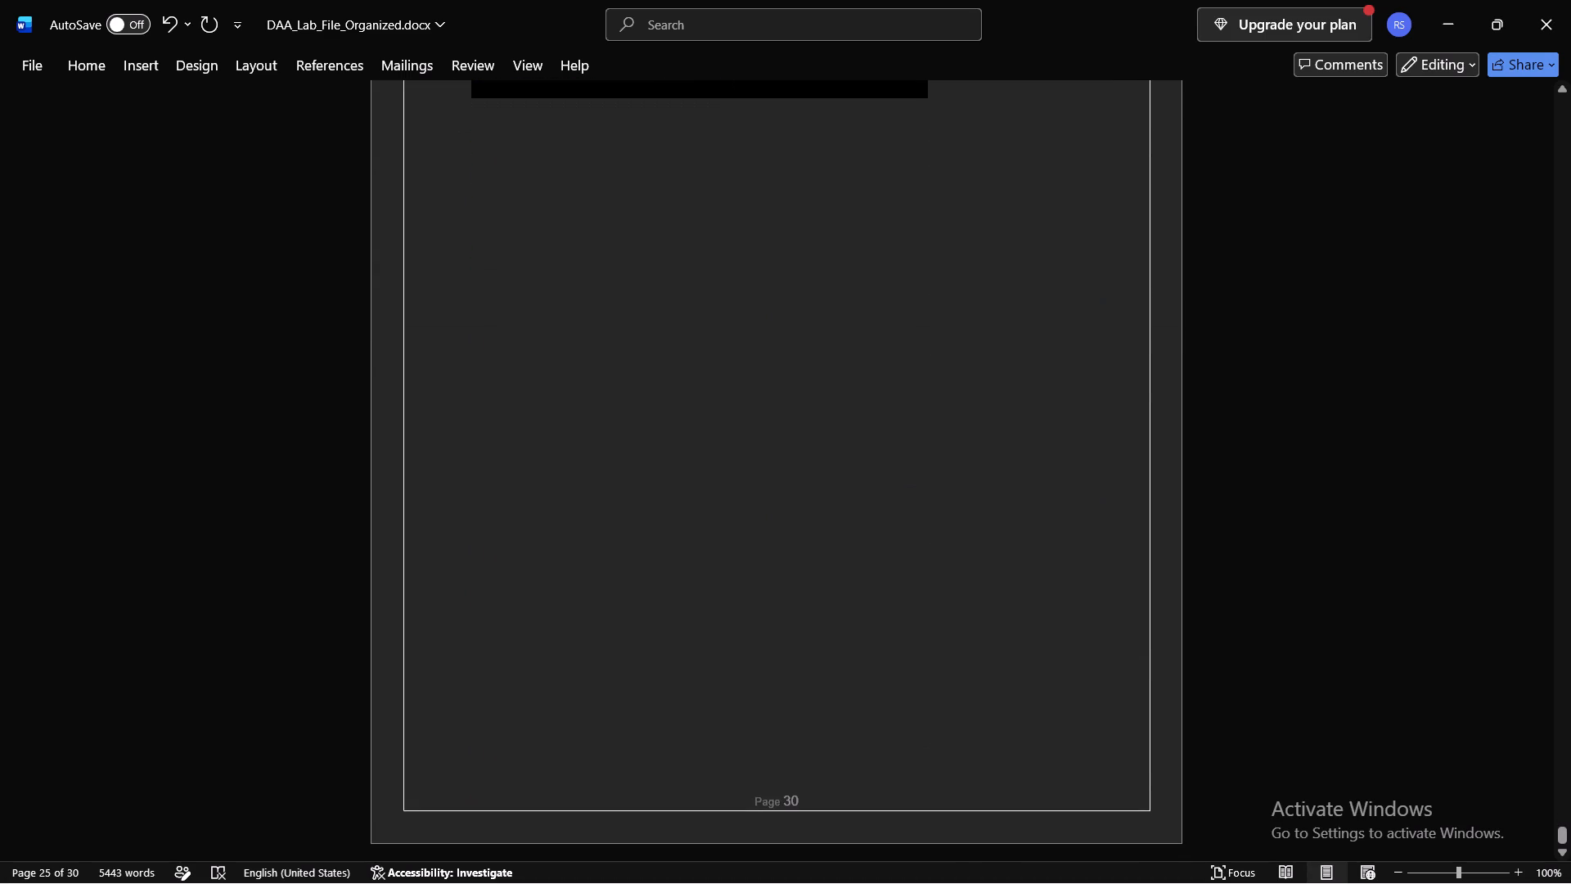
Delete the Submitted To and Submitted By block at the bottom of the cover page.
{"action": "scroll", "coordinate": [807, 733], "scroll_direction": "up", "scroll_amount": 17}
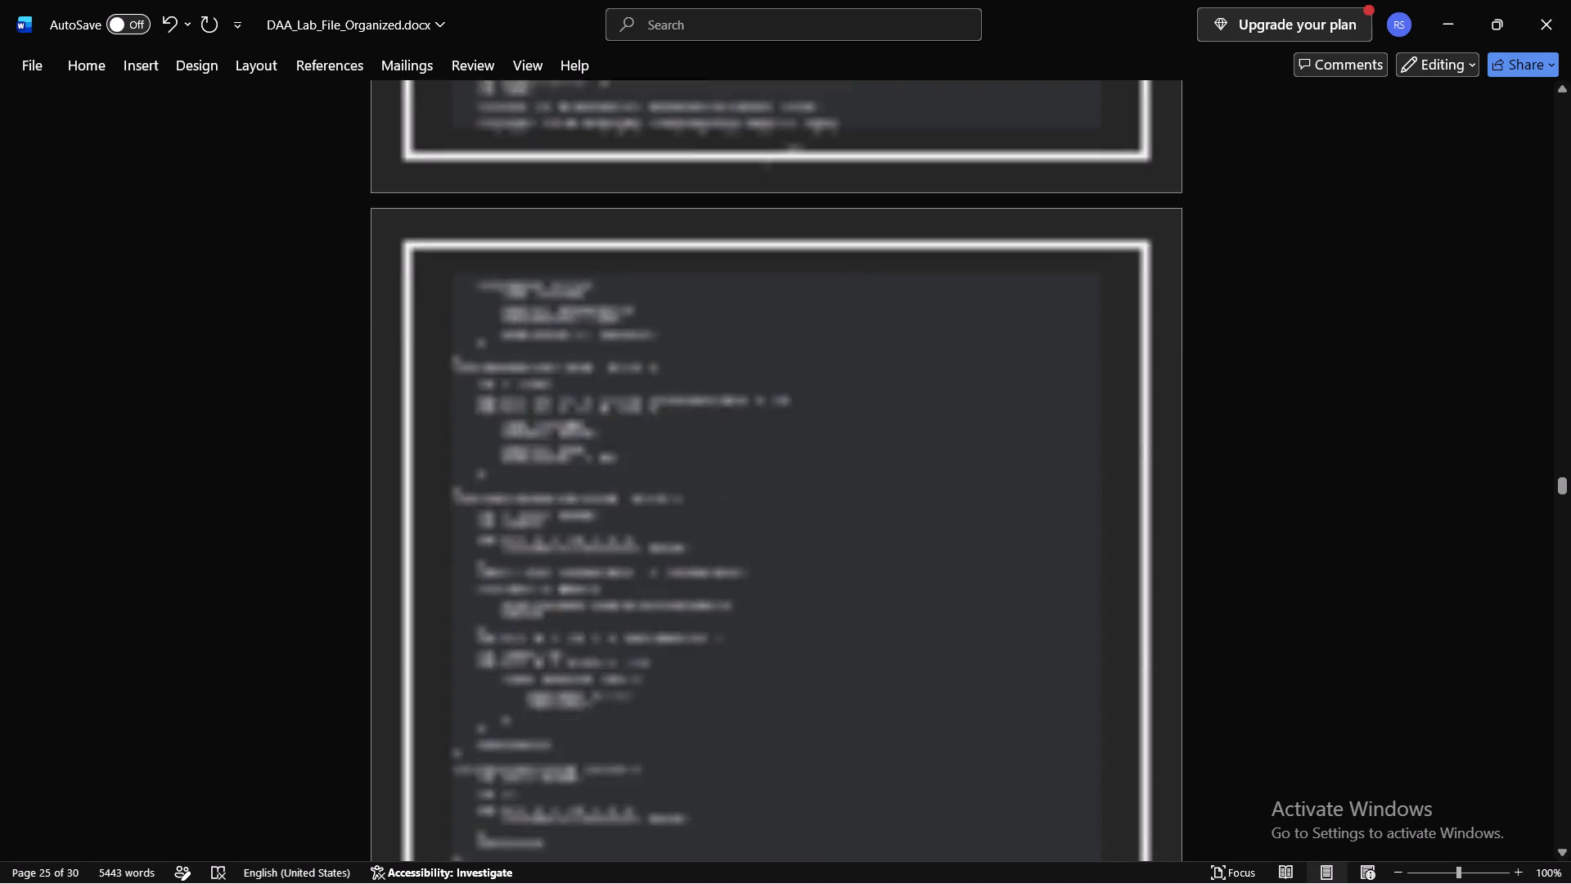
{"action": "scroll", "coordinate": [807, 733], "scroll_direction": "up", "scroll_amount": 11}
{"action": "scroll", "coordinate": [807, 733], "scroll_direction": "down", "scroll_amount": 1}
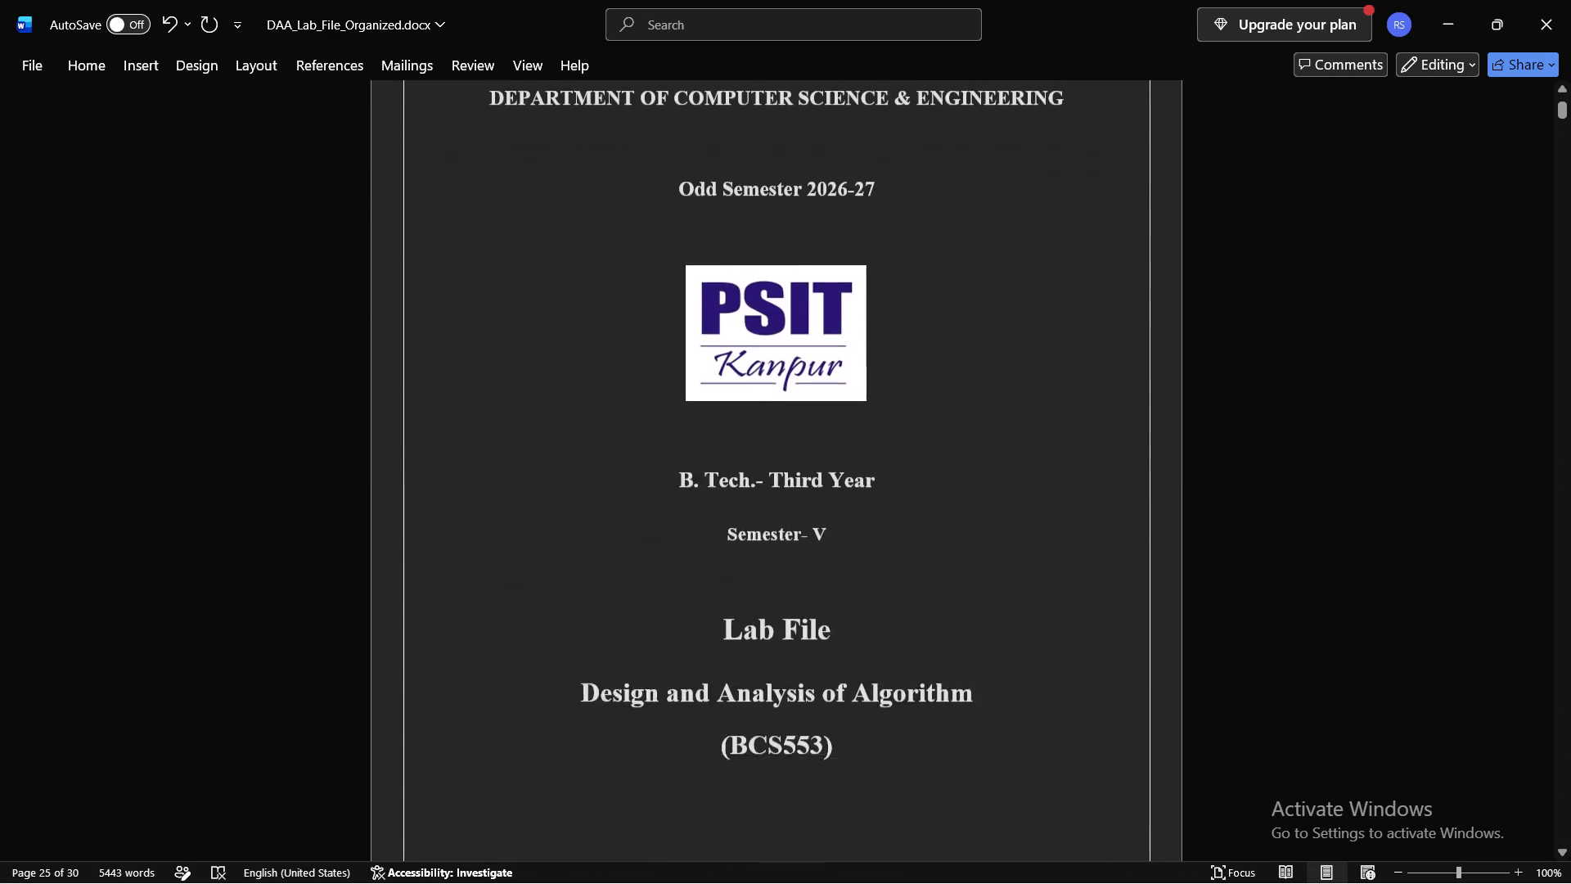
{"action": "scroll", "coordinate": [807, 733], "scroll_direction": "down", "scroll_amount": 1}
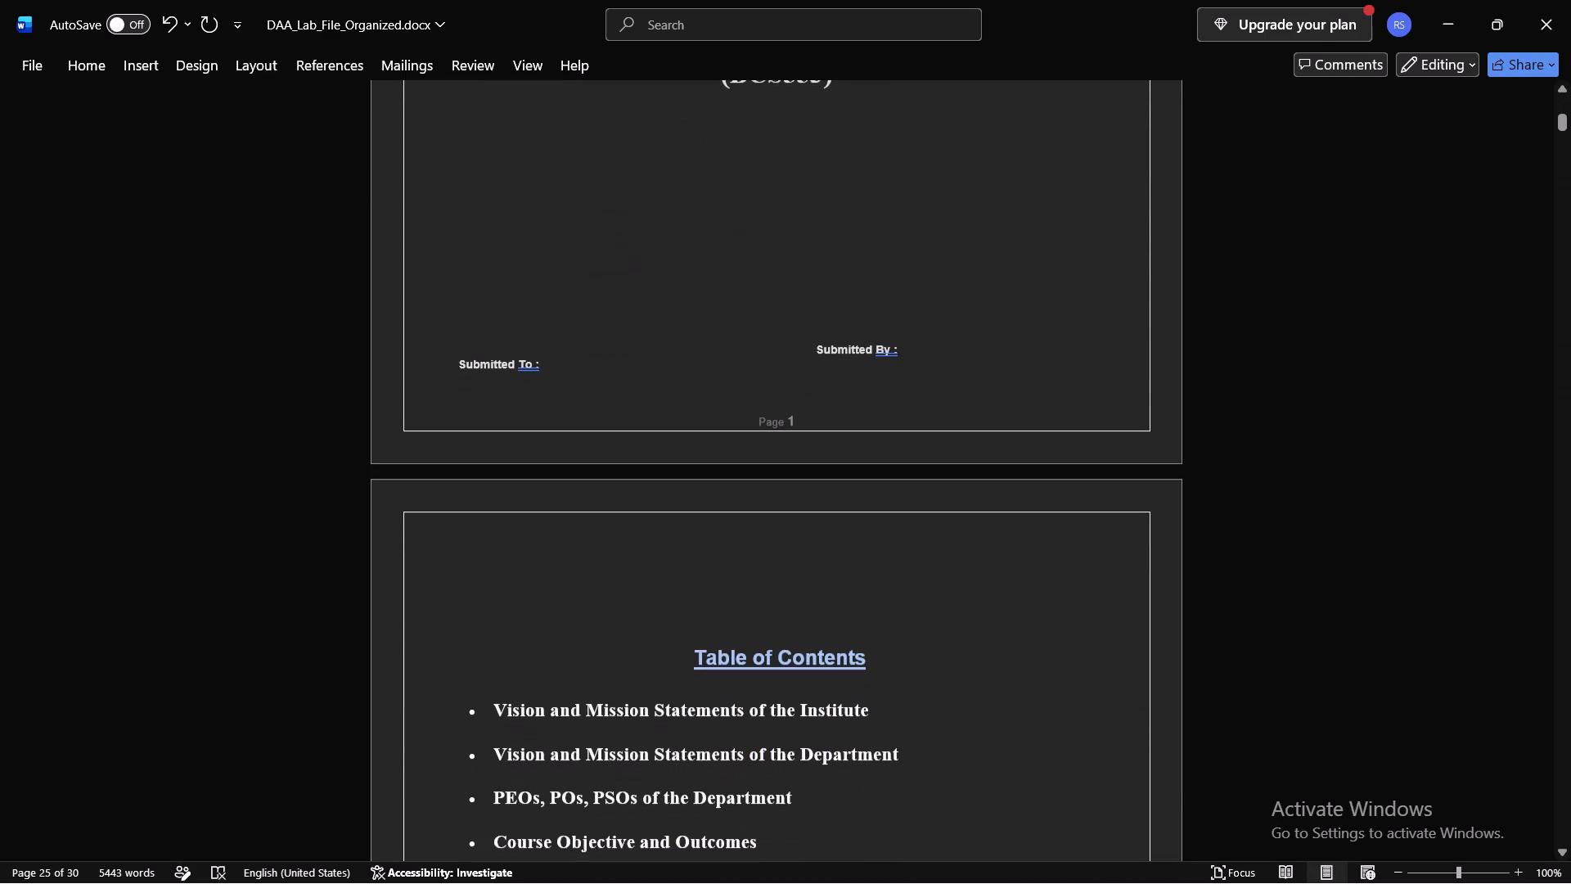
{"action": "scroll", "coordinate": [807, 733], "scroll_direction": "down", "scroll_amount": 1}
{"action": "scroll", "coordinate": [807, 733], "scroll_direction": "right", "scroll_amount": 2}
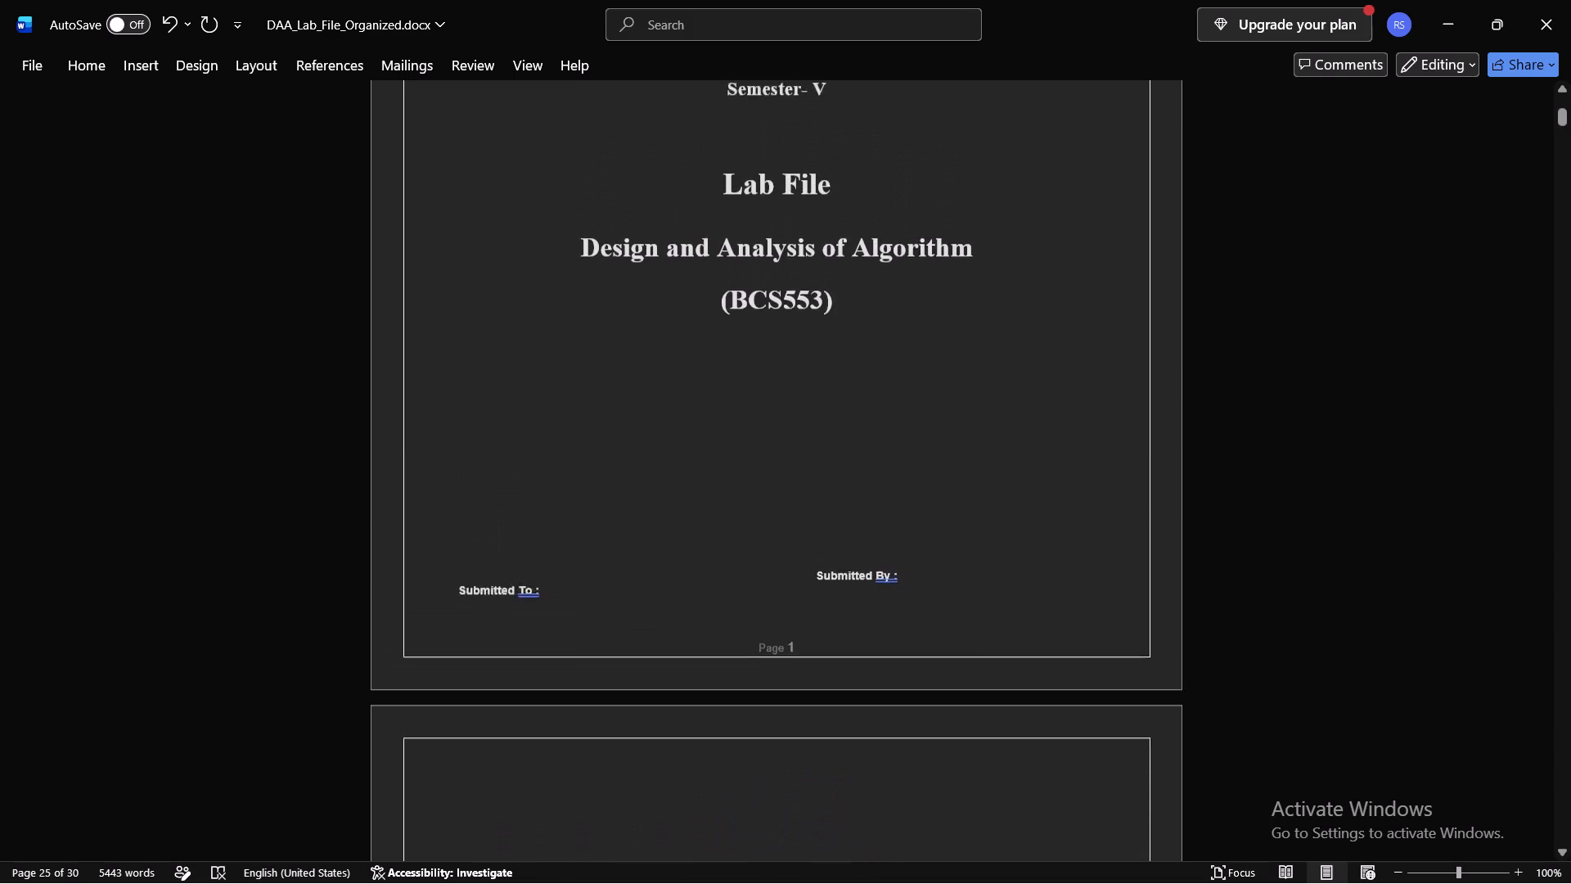
{"action": "scroll", "coordinate": [807, 733], "scroll_direction": "right", "scroll_amount": 1}
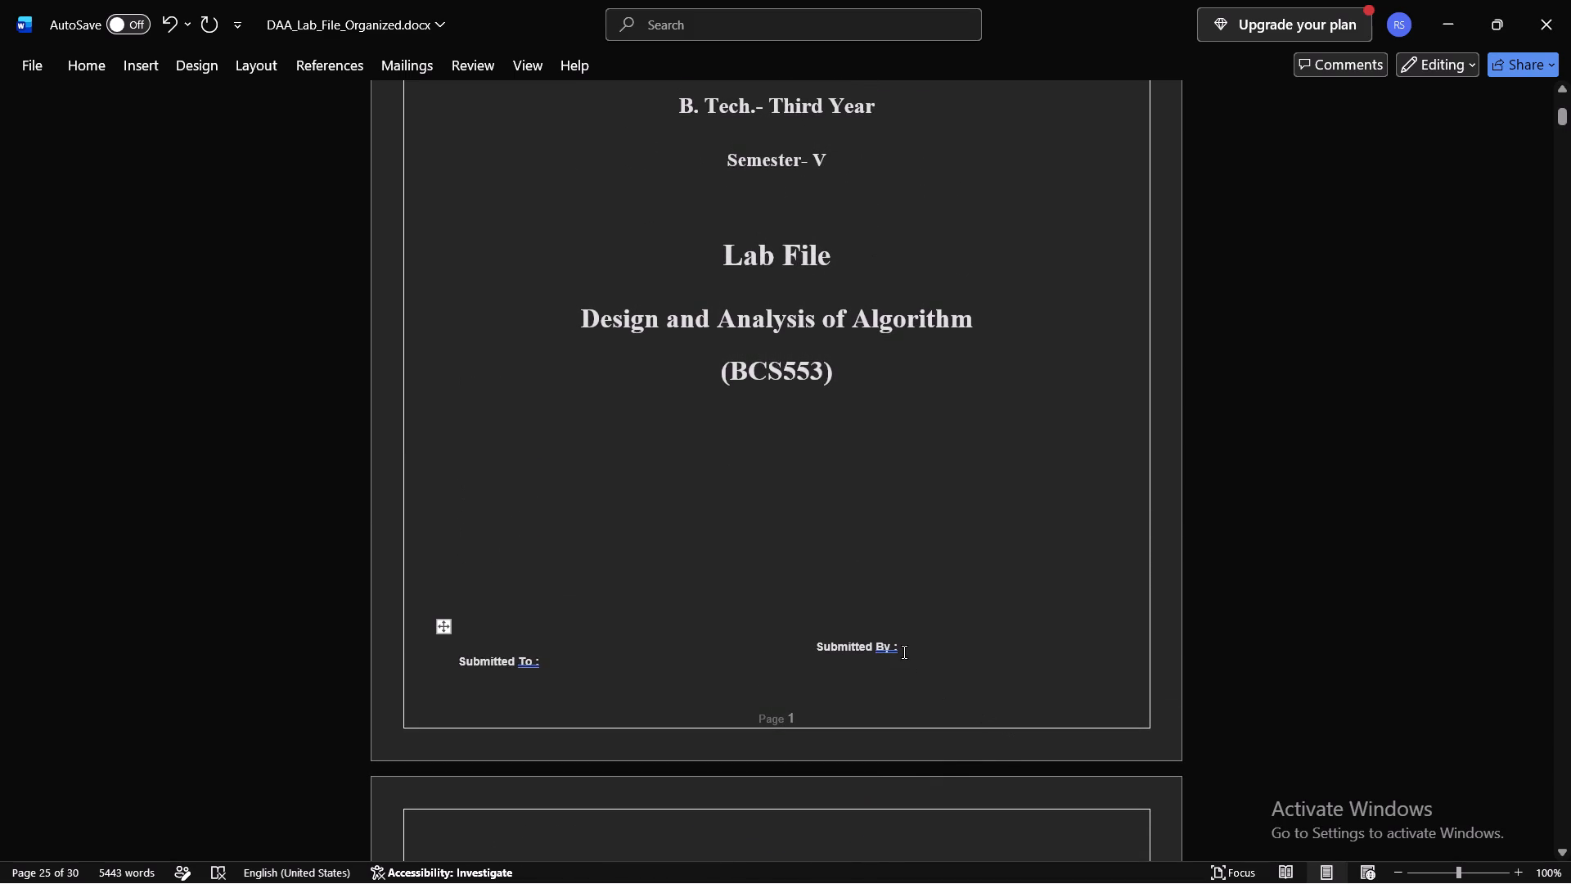
{"action": "left_click_drag", "start_coordinate": [904, 652], "coordinate": [840, 598]}
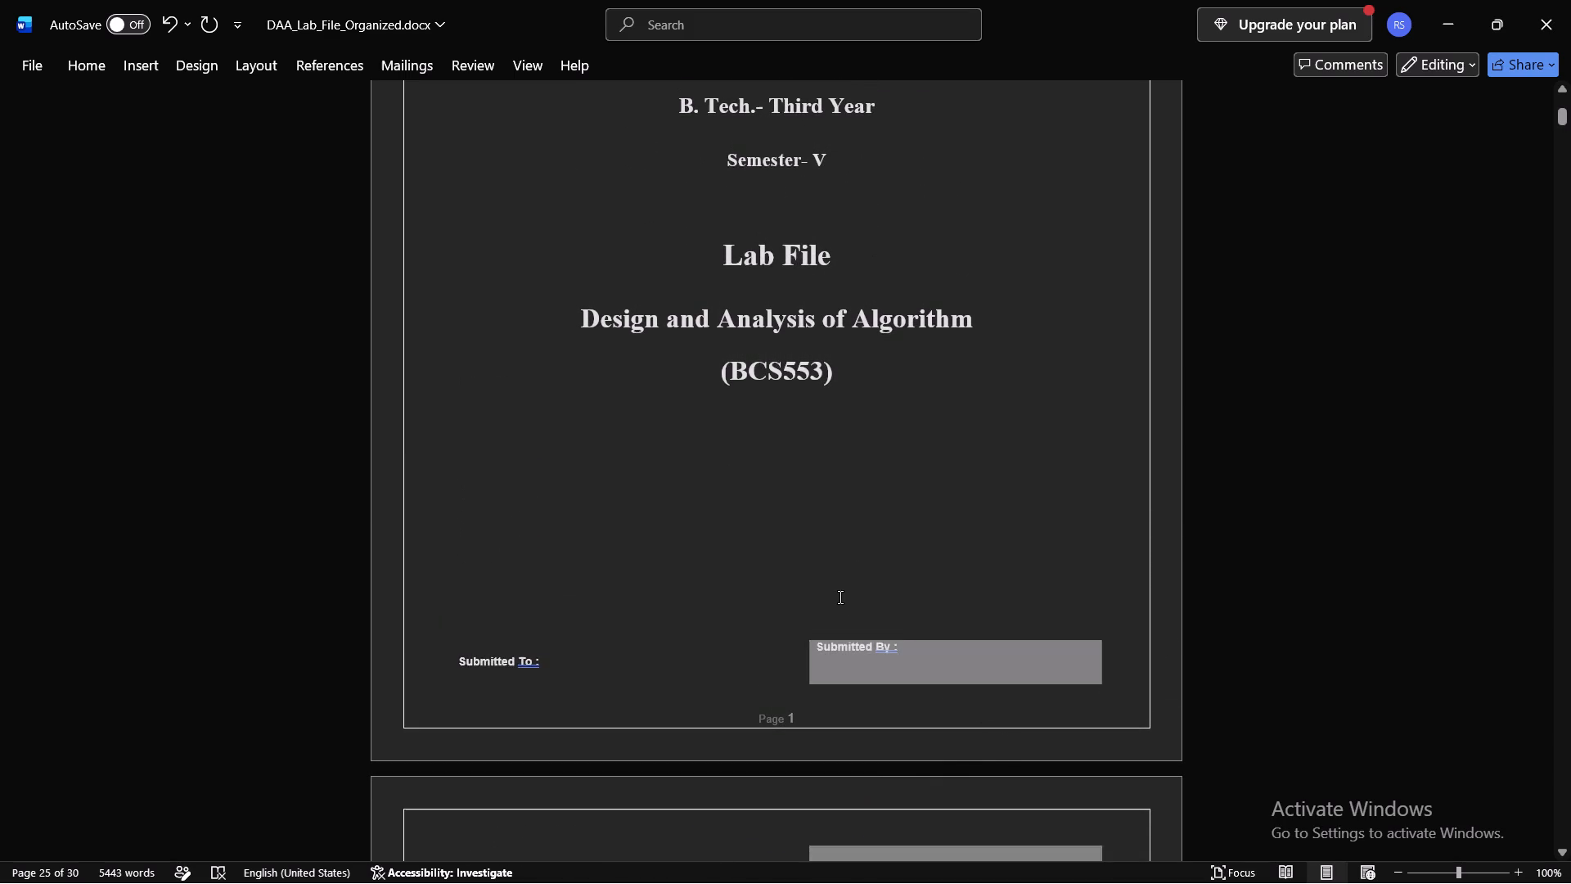
{"action": "left_click_drag", "start_coordinate": [840, 598], "coordinate": [635, 609]}
{"action": "key", "text": "BackSpace"}
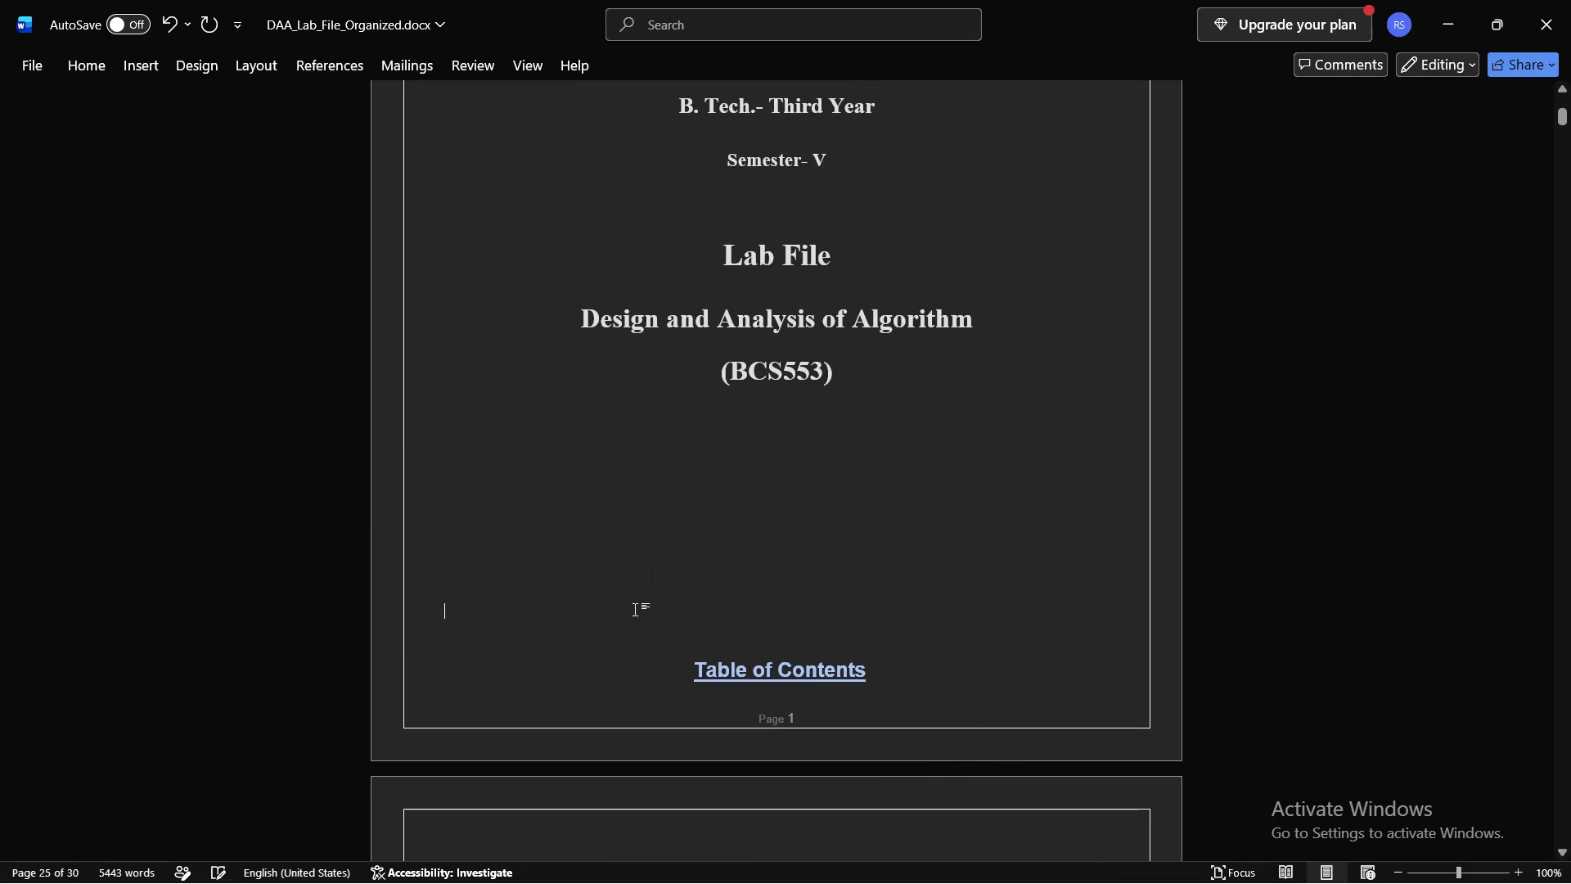
Insert a line break before the Table of Contents heading to move it from the cover page to page 2.
{"action": "left_click", "coordinate": [682, 679]}
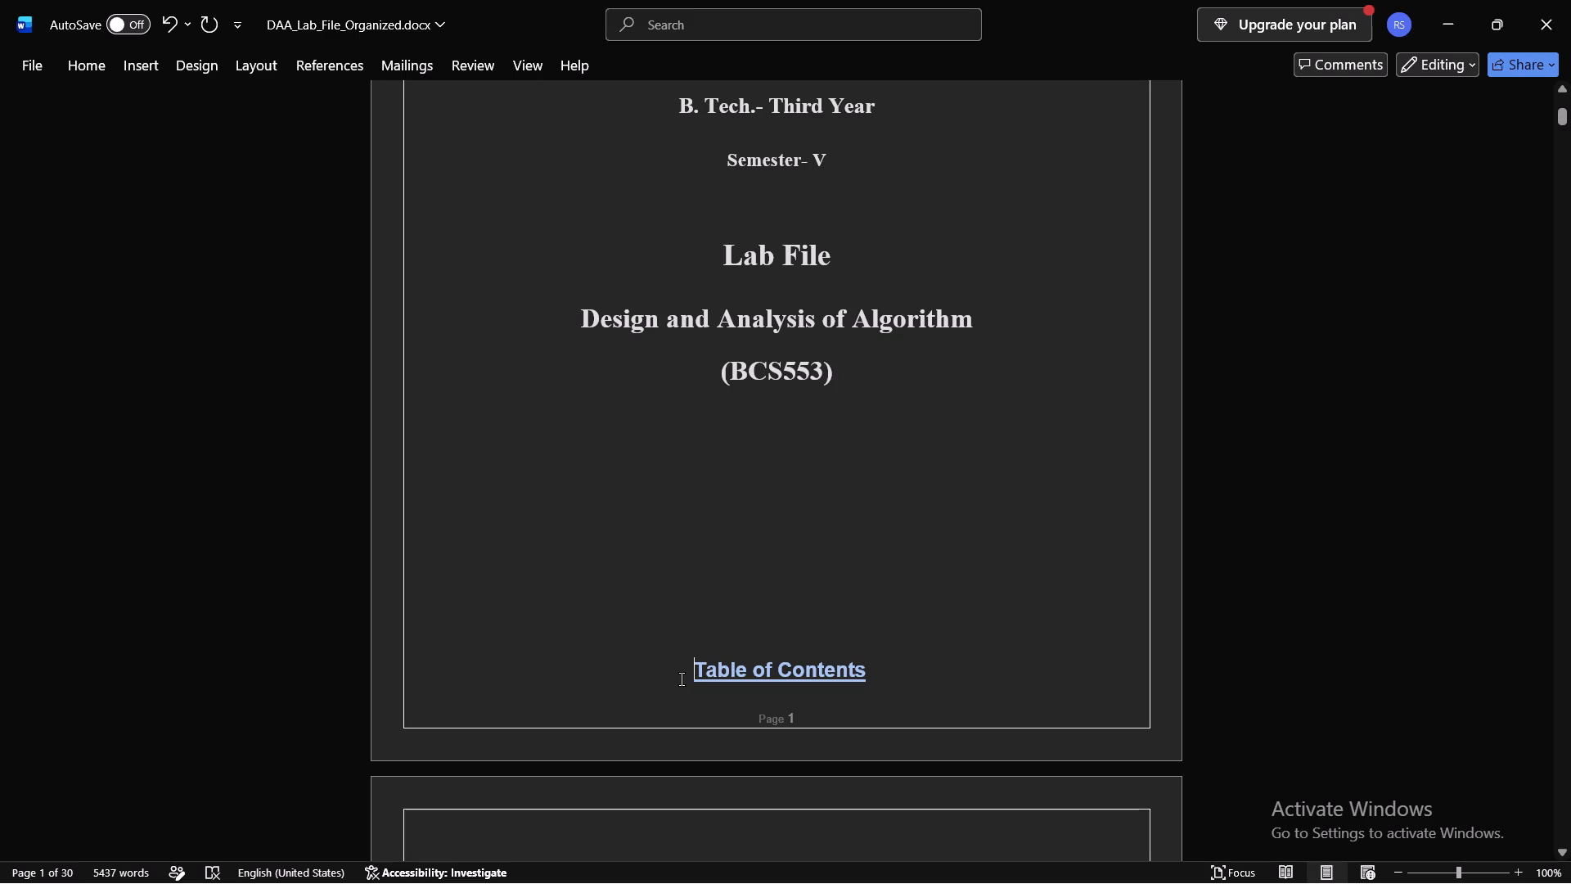
{"action": "key", "text": "Return"}
Review pages 2 to 9, from the Table of Contents to the start of Experiment No. 1, for page-layout problems.
{"action": "scroll", "coordinate": [682, 679], "scroll_direction": "down", "scroll_amount": 3}
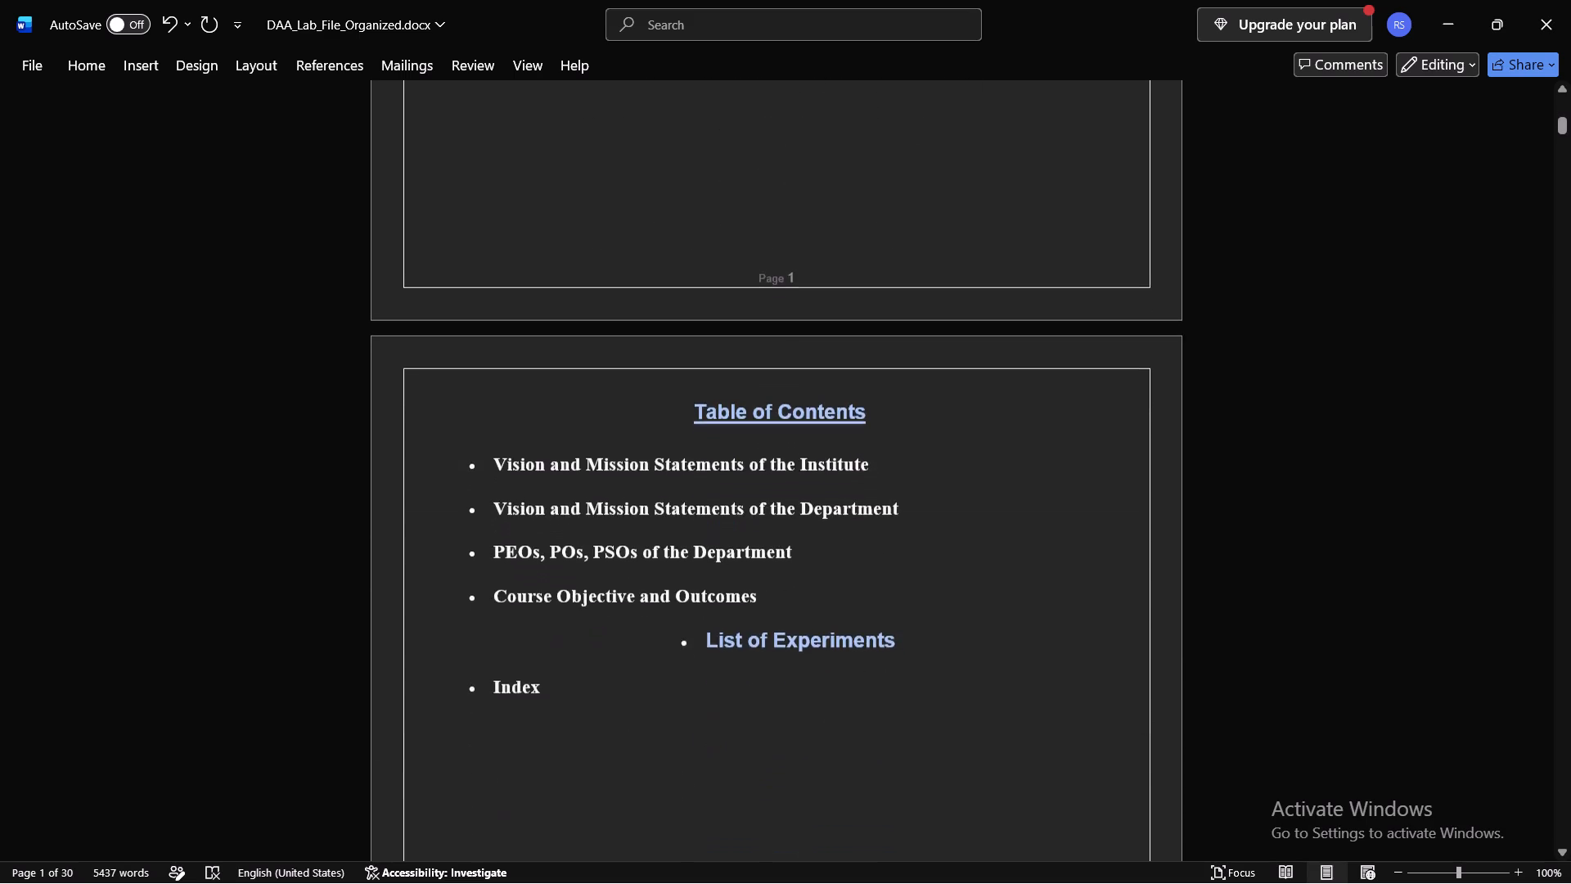
{"action": "scroll", "coordinate": [682, 679], "scroll_direction": "down", "scroll_amount": 7}
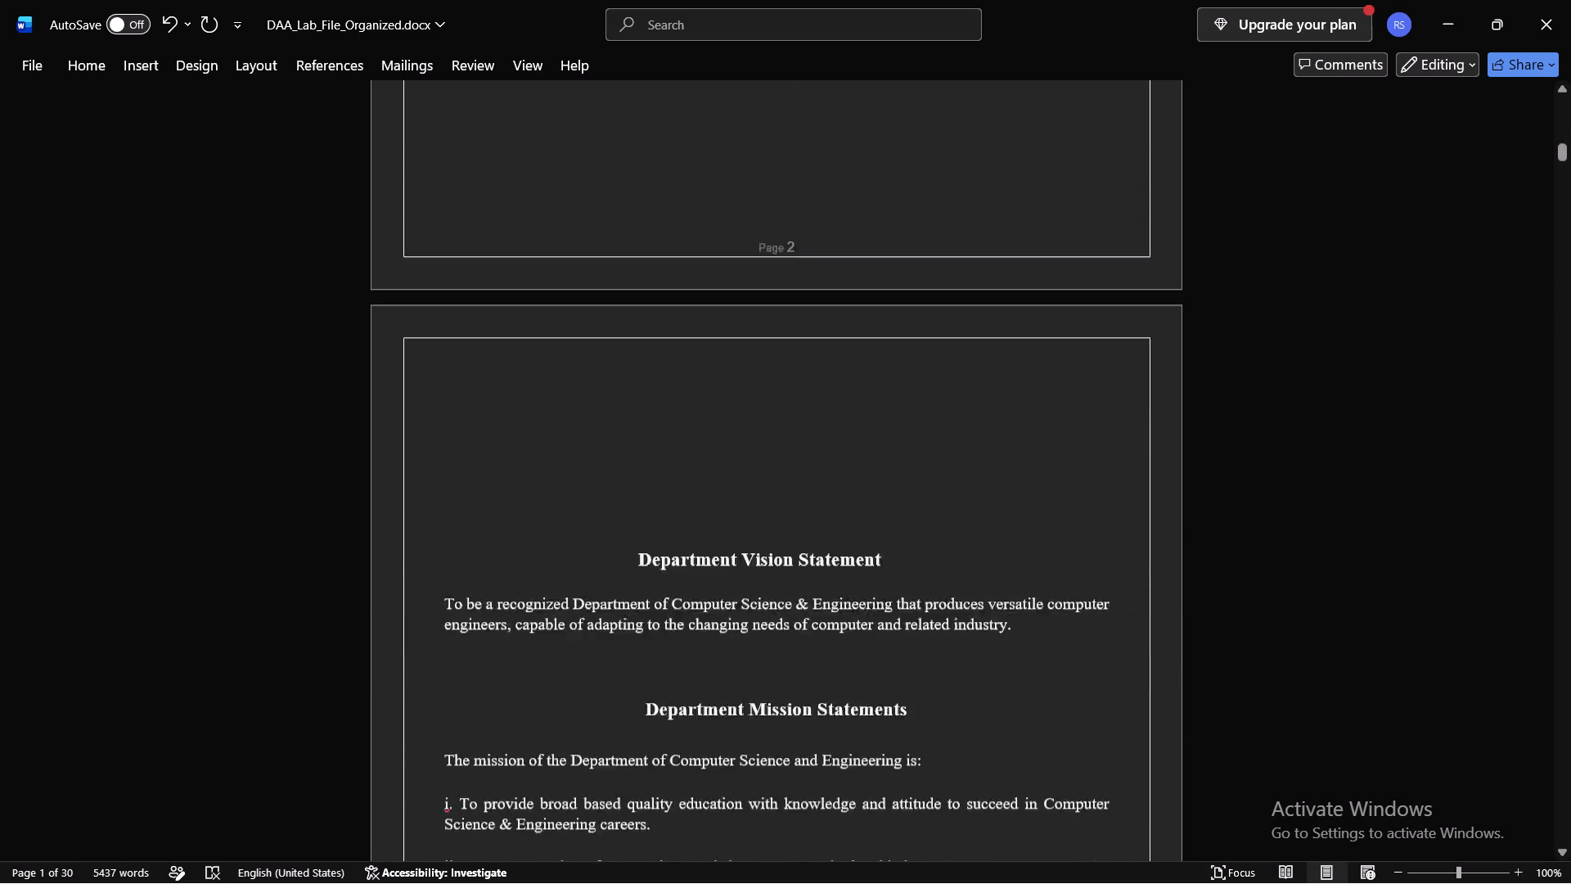
{"action": "scroll", "coordinate": [682, 679], "scroll_direction": "down", "scroll_amount": 7}
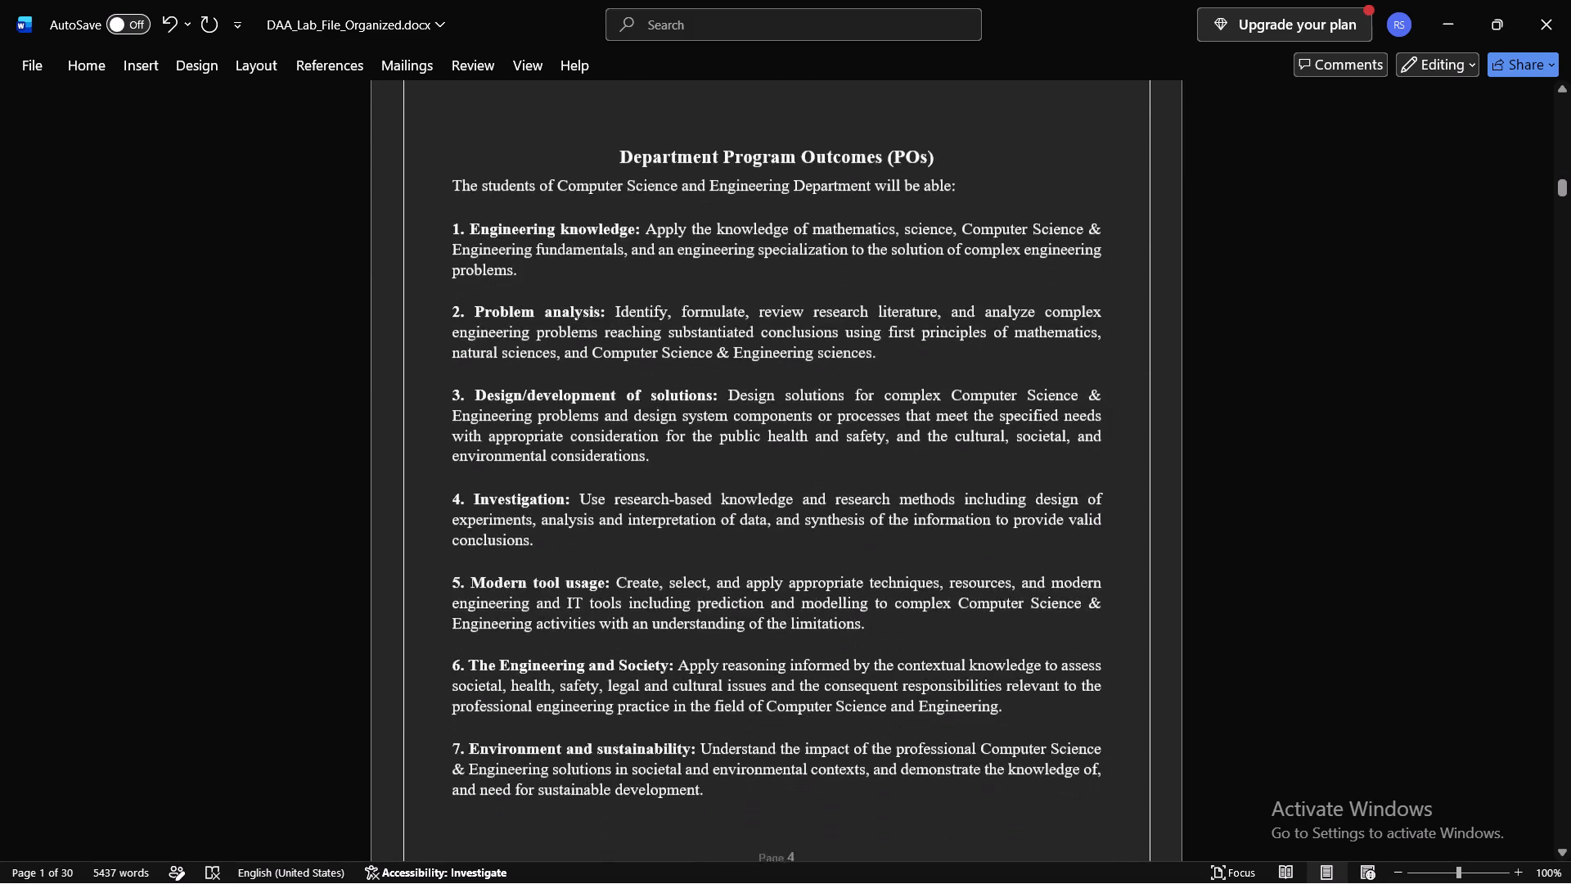
{"action": "scroll", "coordinate": [682, 679], "scroll_direction": "down", "scroll_amount": 5}
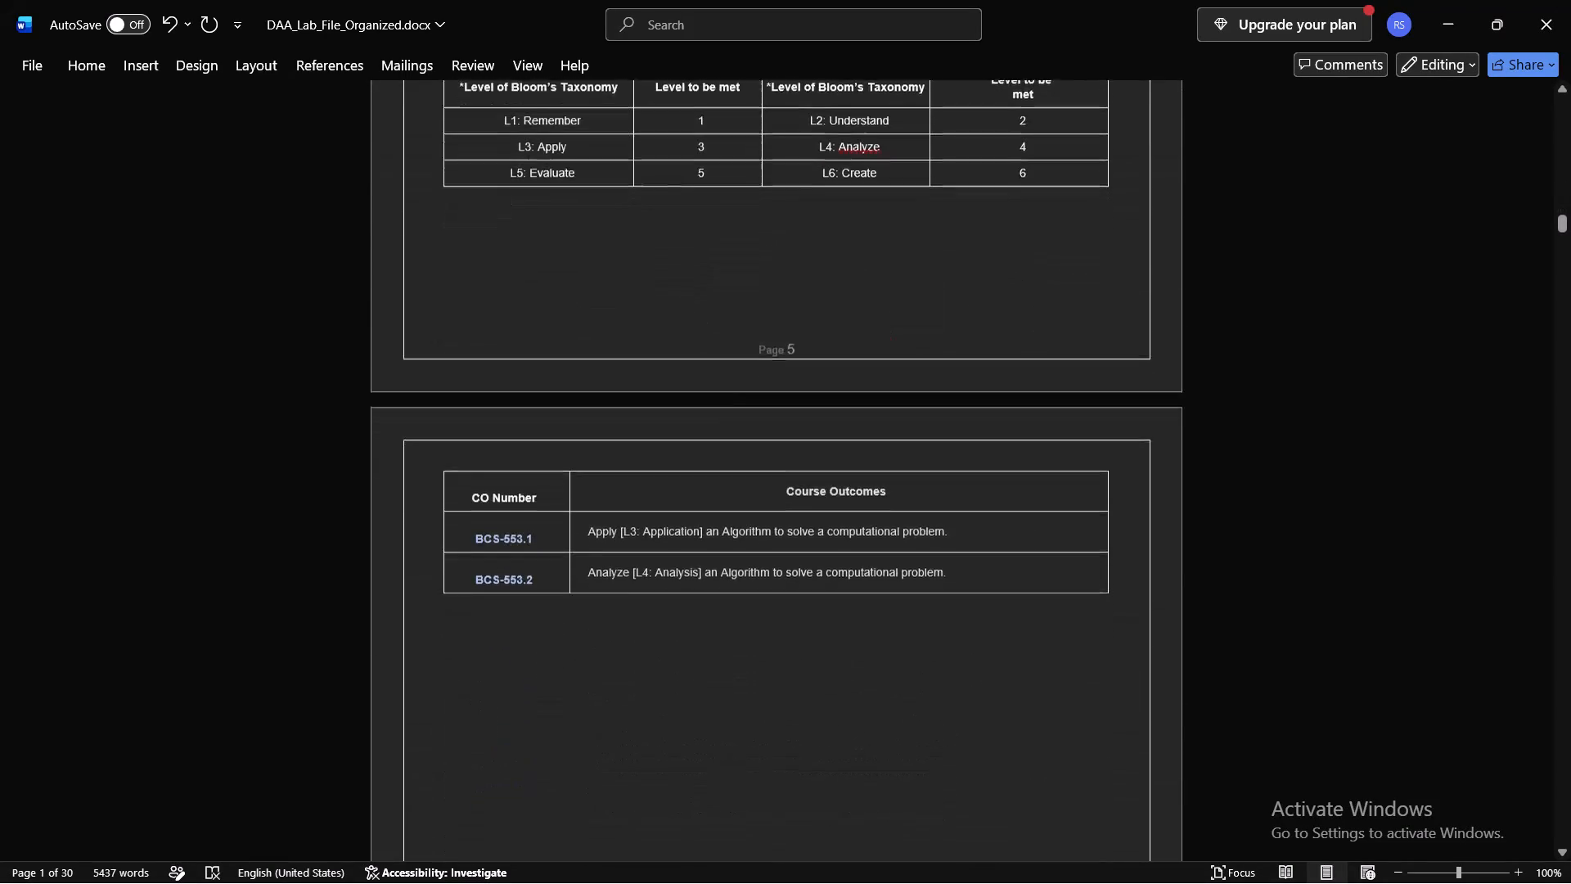
{"action": "scroll", "coordinate": [682, 679], "scroll_direction": "down", "scroll_amount": 1}
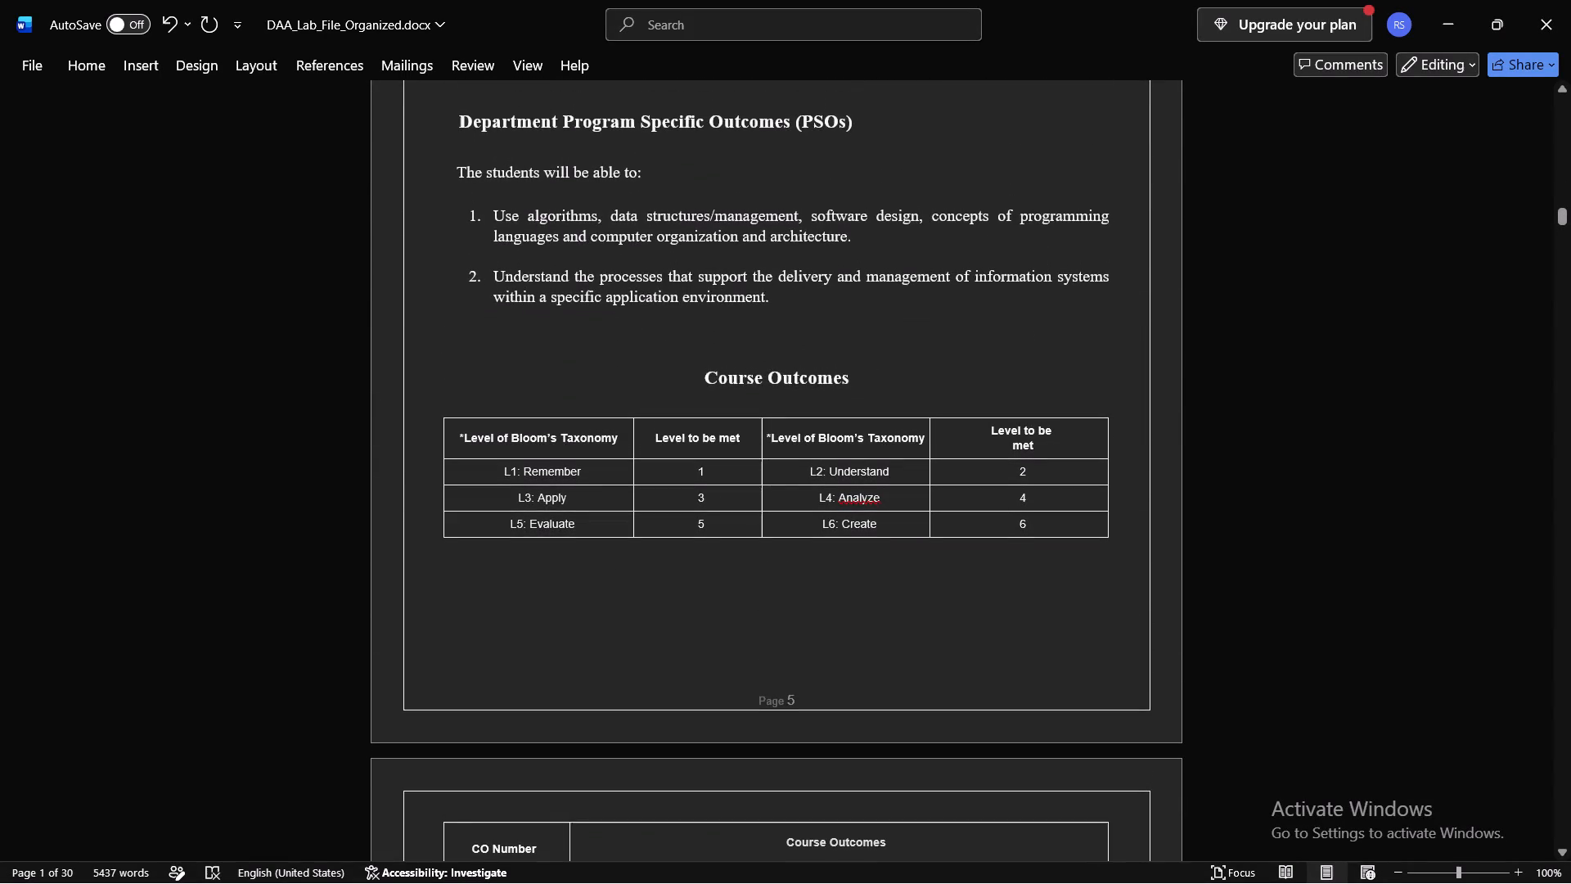
{"action": "scroll", "coordinate": [682, 679], "scroll_direction": "down", "scroll_amount": 2}
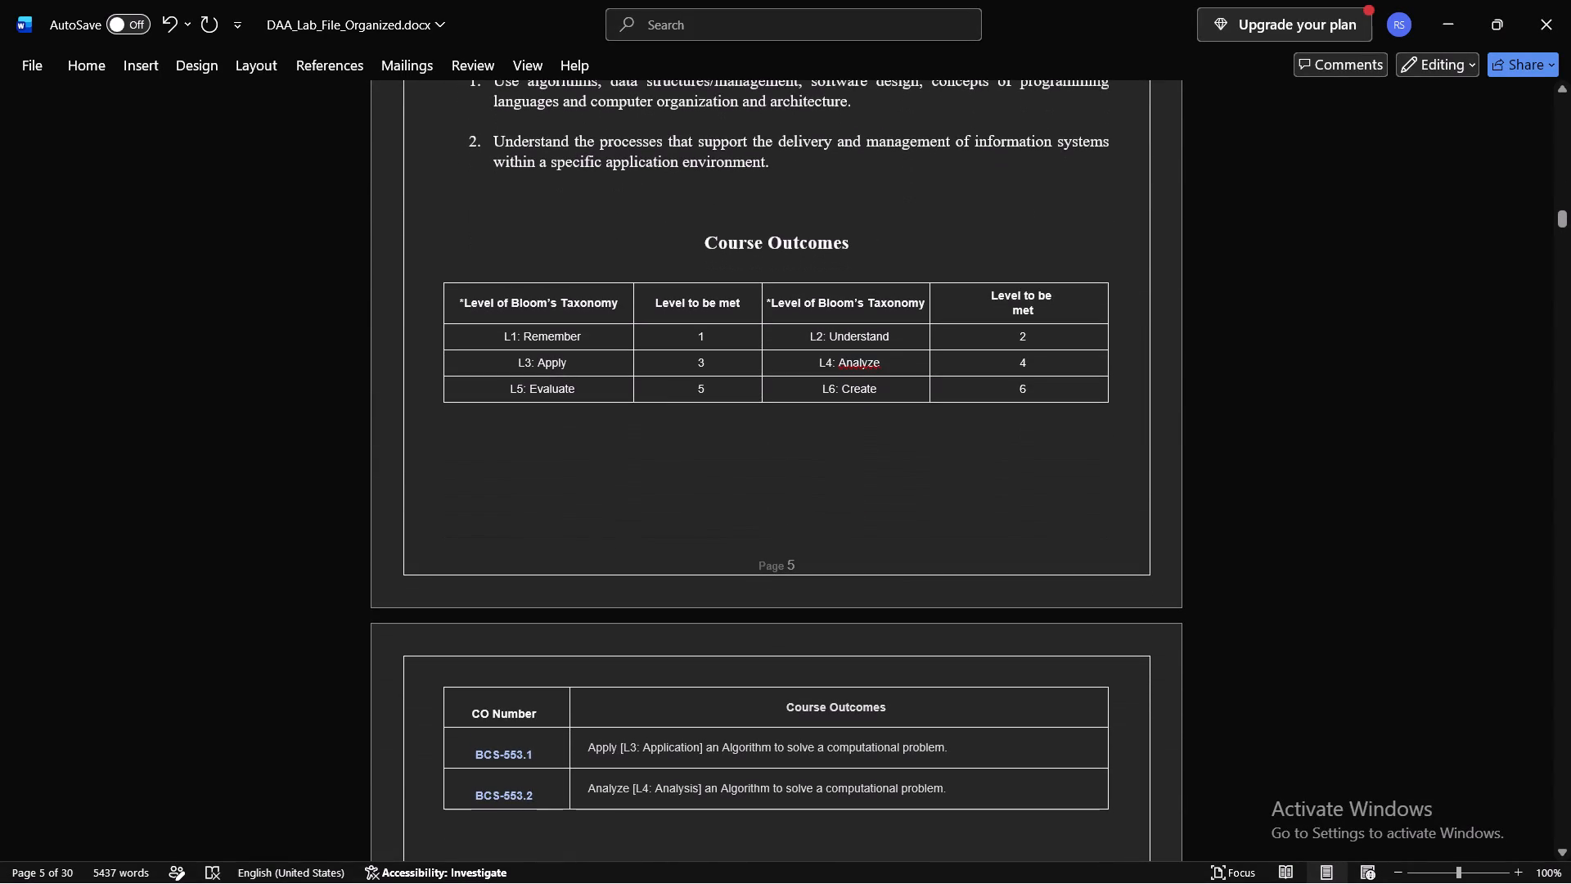
{"action": "scroll", "coordinate": [682, 679], "scroll_direction": "down", "scroll_amount": 3}
{"action": "scroll", "coordinate": [682, 679], "scroll_direction": "up", "scroll_amount": 1}
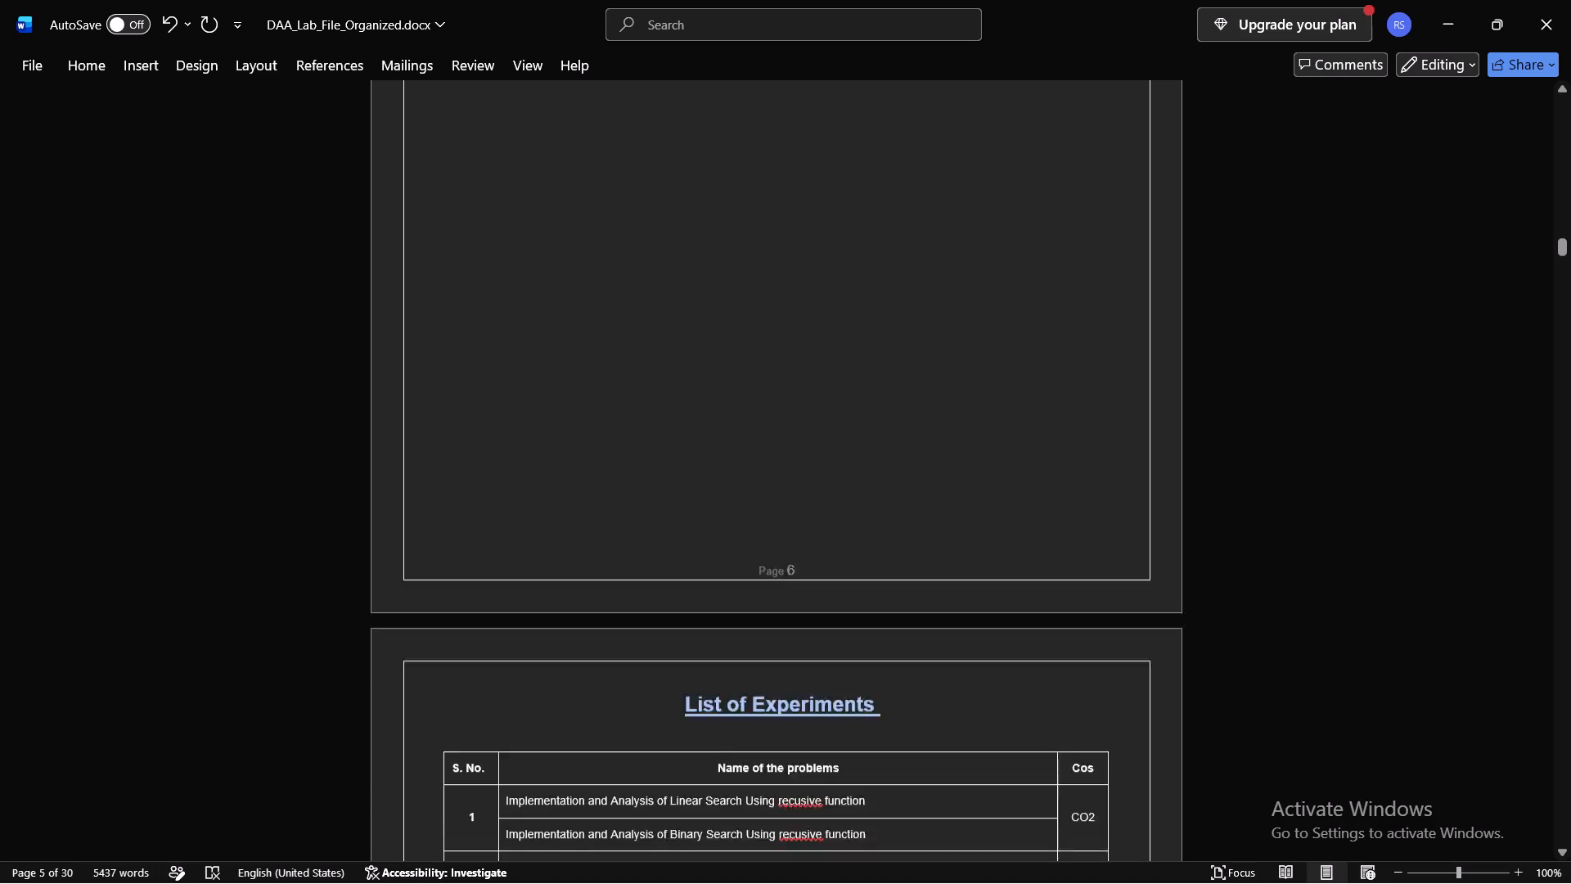
{"action": "scroll", "coordinate": [682, 679], "scroll_direction": "up", "scroll_amount": 1}
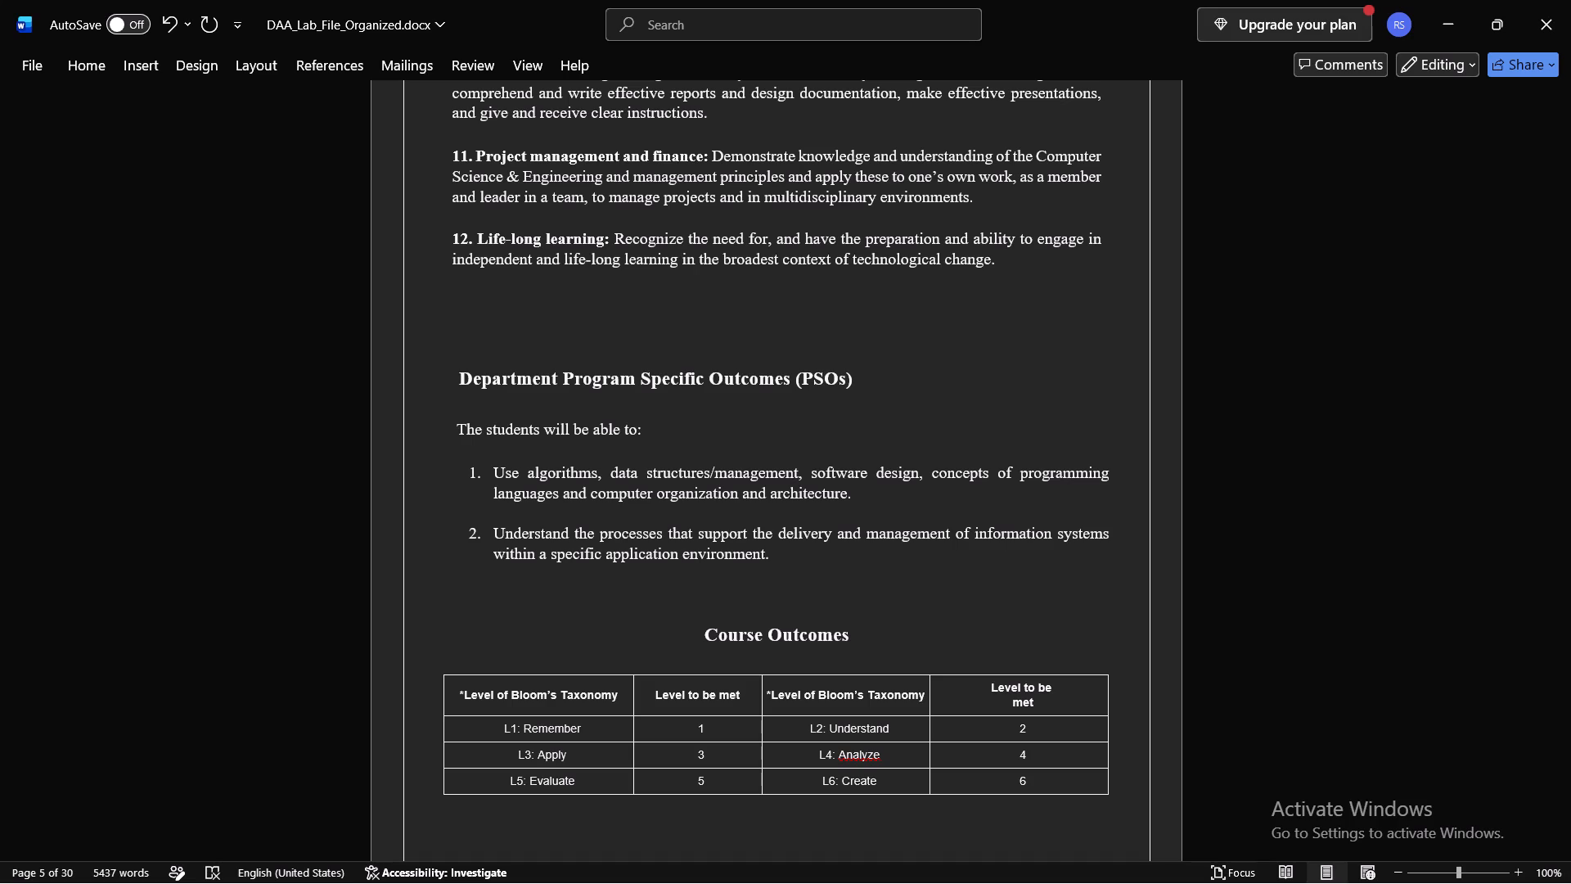
{"action": "scroll", "coordinate": [682, 679], "scroll_direction": "down", "scroll_amount": 3}
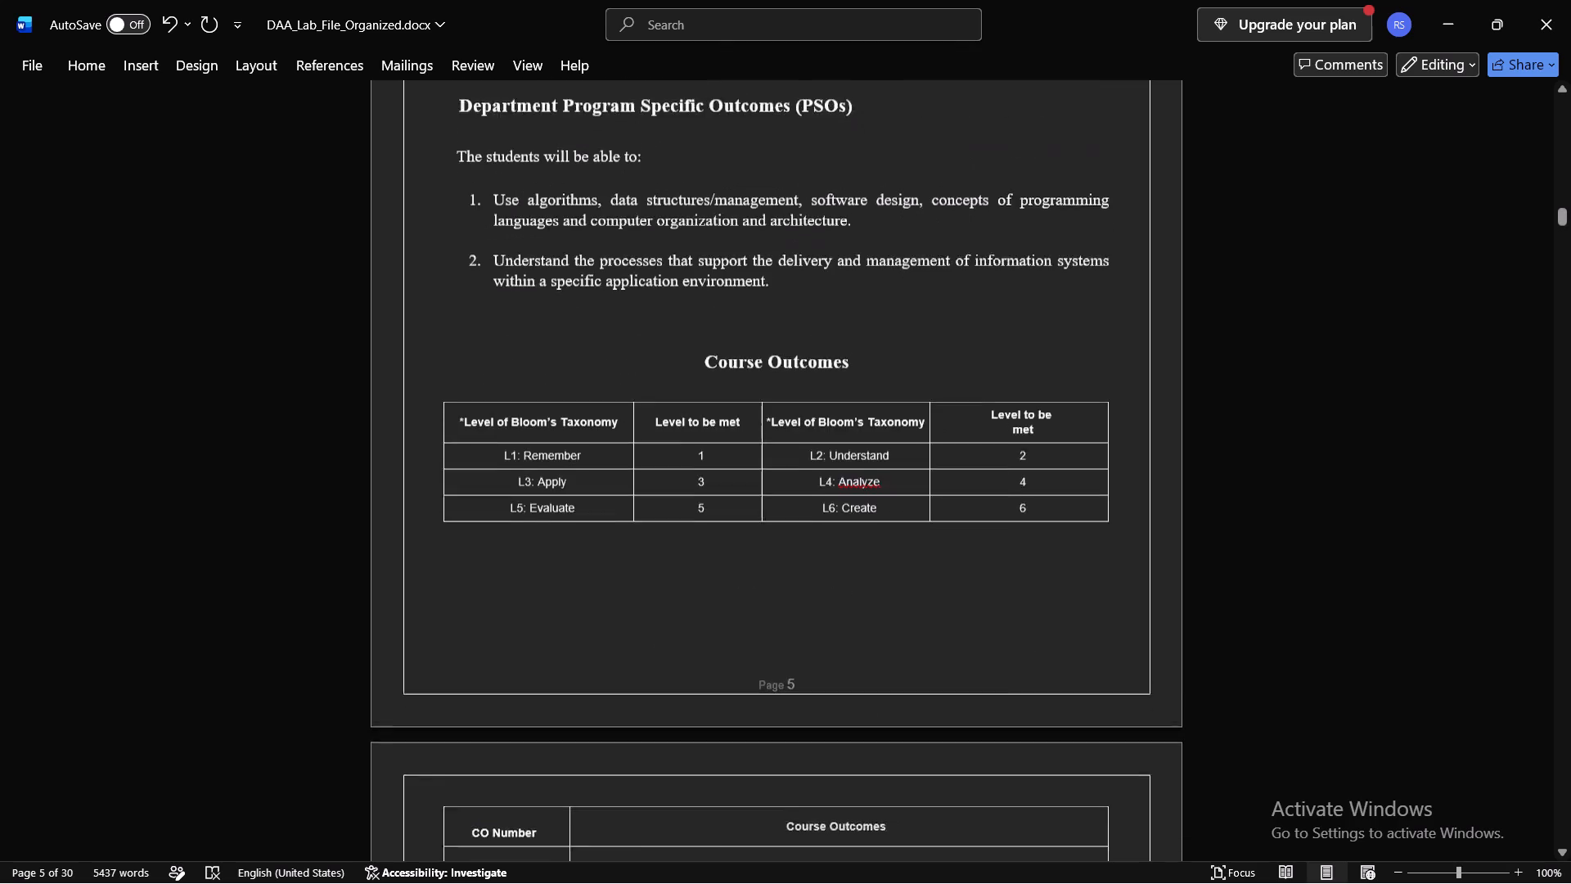
{"action": "scroll", "coordinate": [682, 679], "scroll_direction": "down", "scroll_amount": 7}
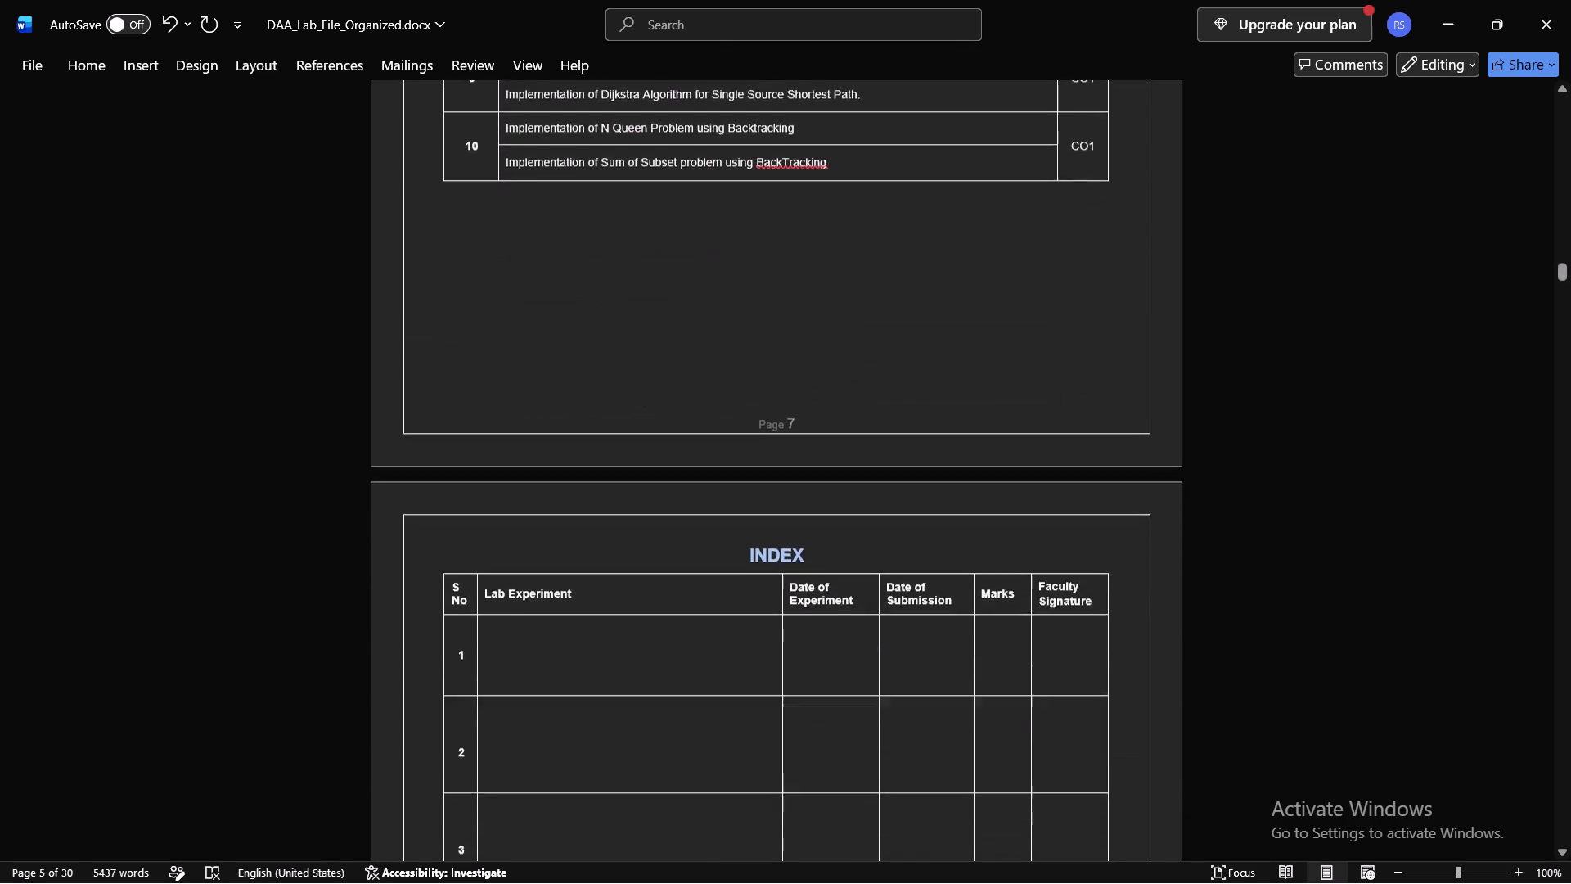
{"action": "scroll", "coordinate": [682, 679], "scroll_direction": "down", "scroll_amount": 5}
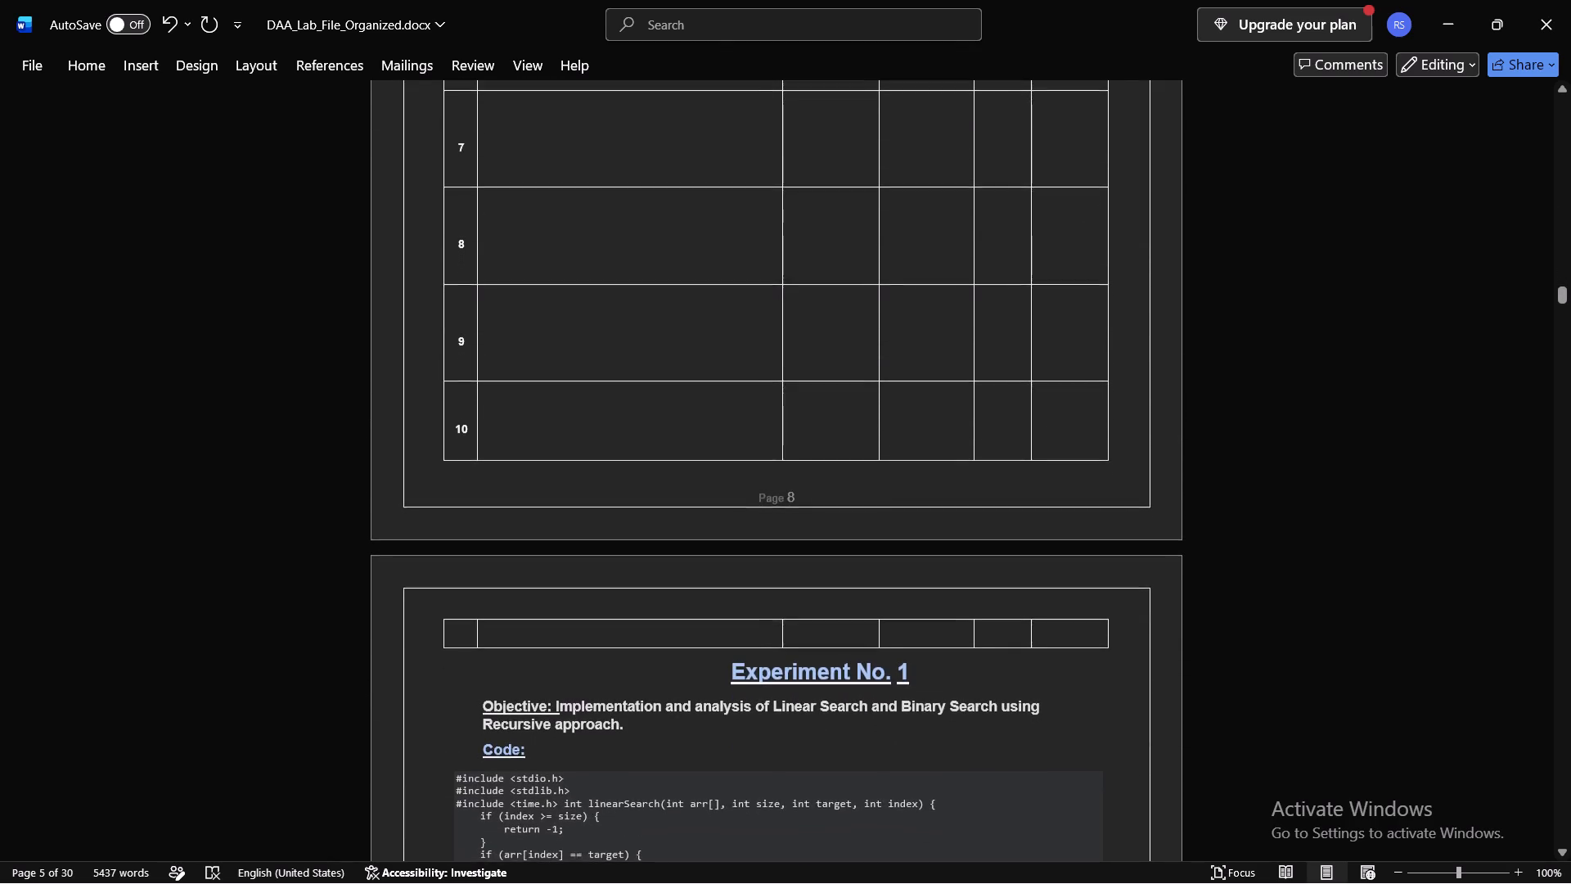
{"action": "scroll", "coordinate": [682, 679], "scroll_direction": "down", "scroll_amount": 1}
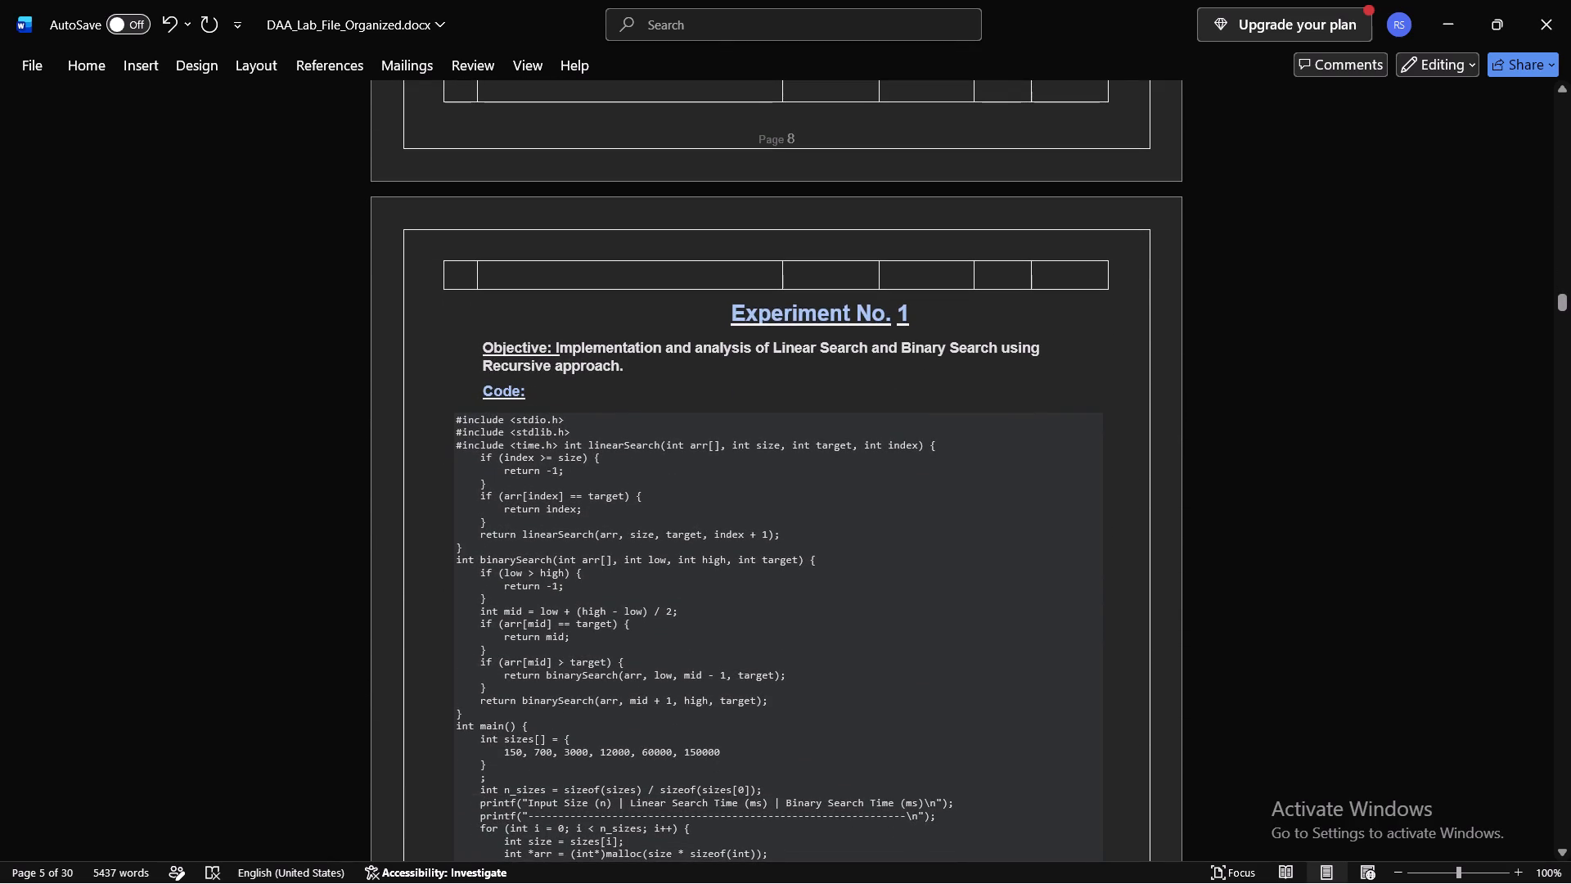
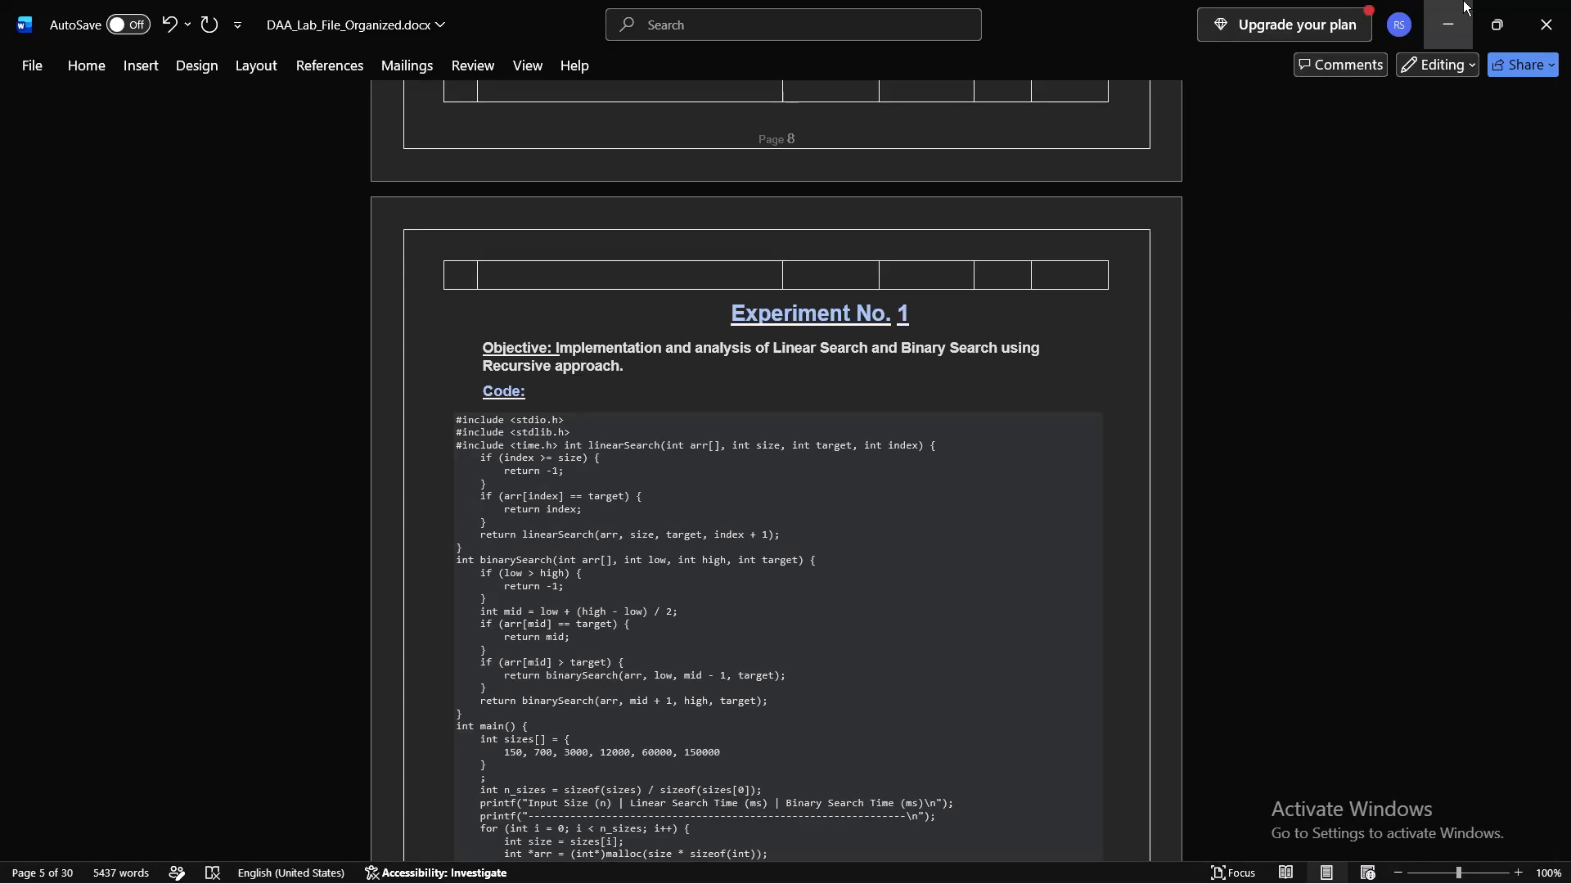
Return to the lab file document and save its changes under the existing name.
{"action": "left_click", "coordinate": [1463, 0]}
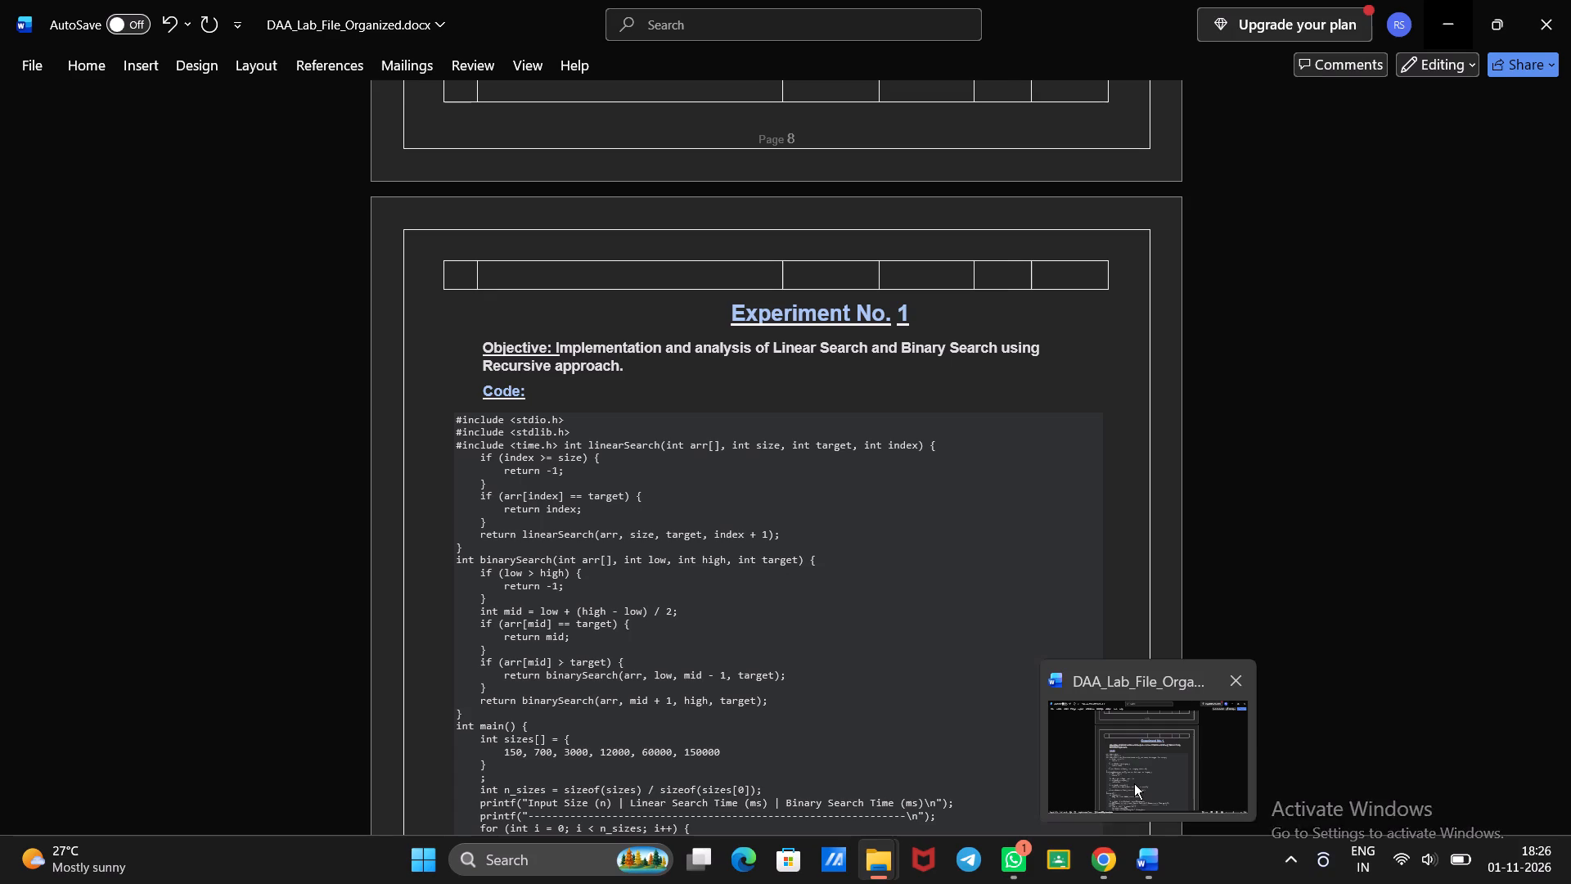
{"action": "left_click", "coordinate": [1134, 783]}
{"action": "scroll", "coordinate": [744, 416], "scroll_direction": "up", "scroll_amount": 12}
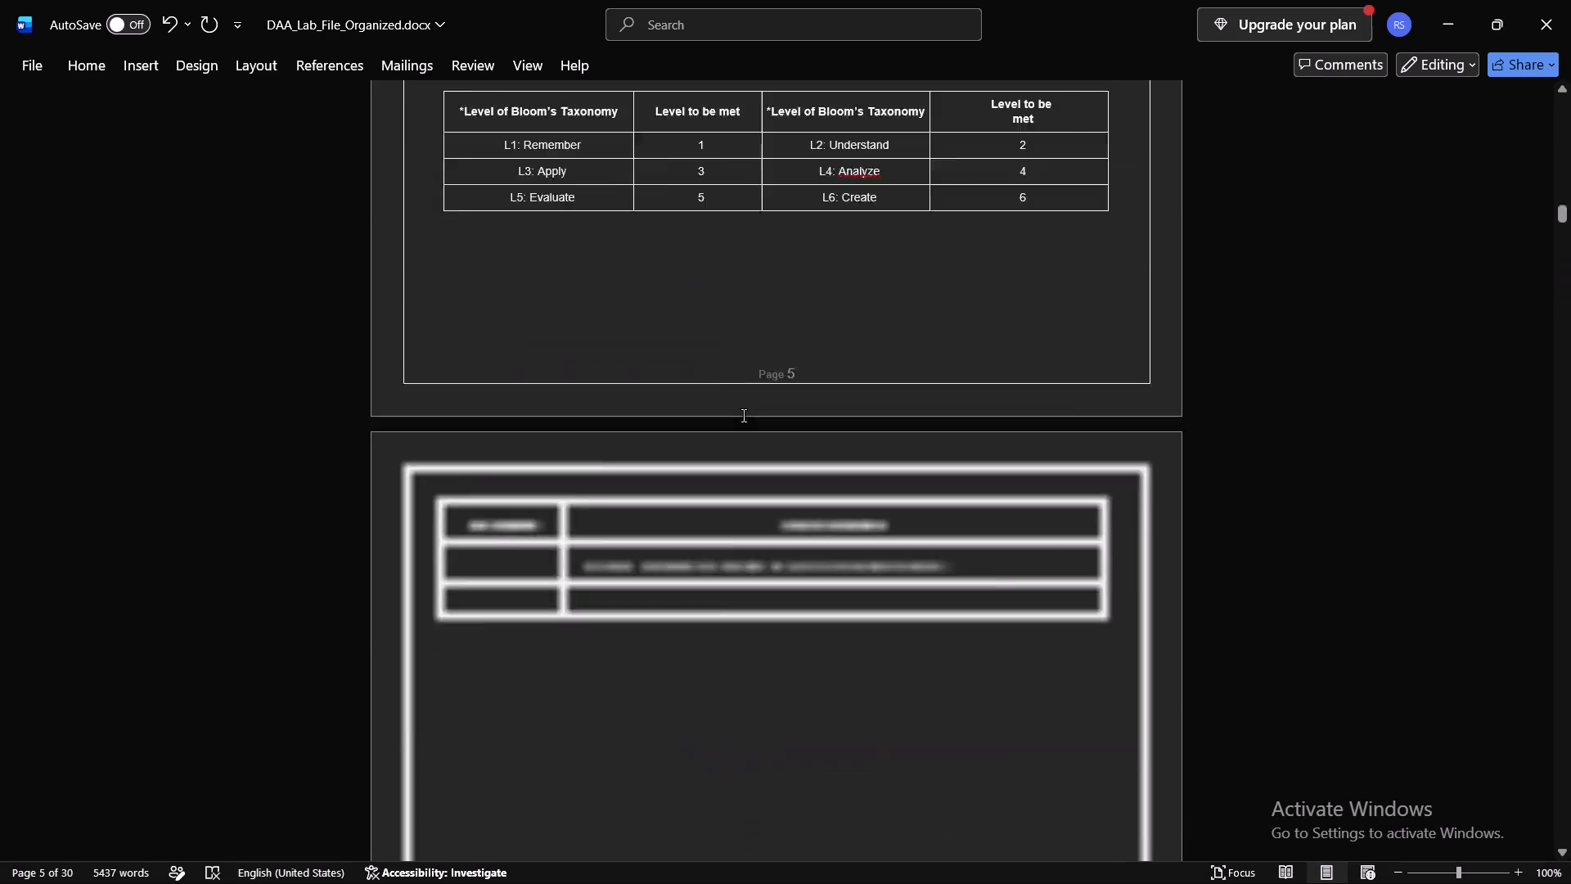
{"action": "scroll", "coordinate": [744, 416], "scroll_direction": "up", "scroll_amount": 1}
{"action": "scroll", "coordinate": [744, 416], "scroll_direction": "down", "scroll_amount": 1}
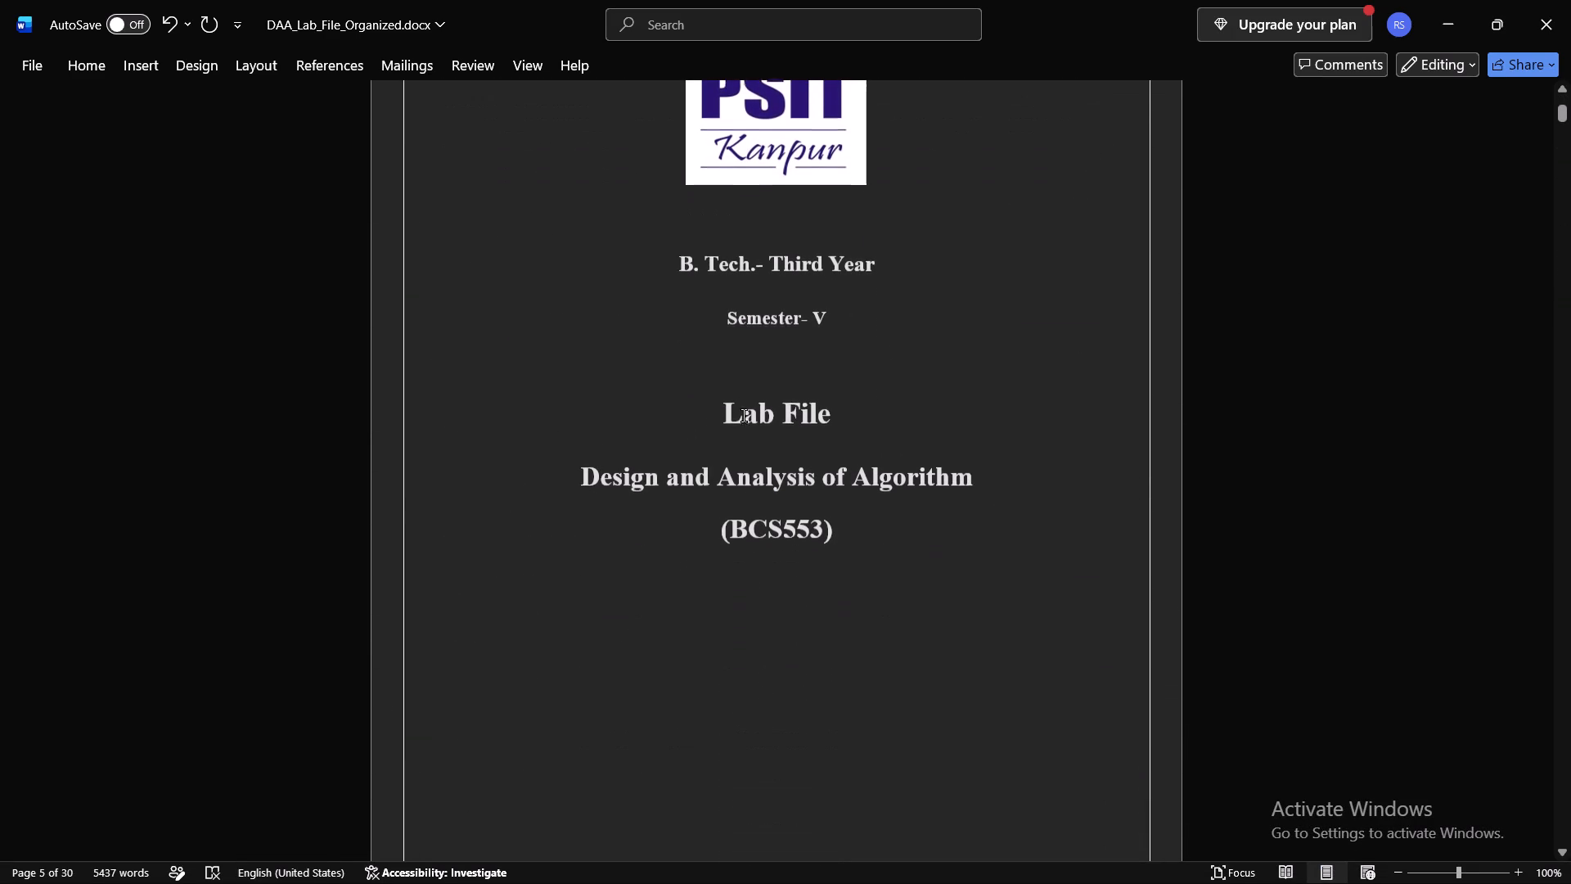
{"action": "scroll", "coordinate": [744, 416], "scroll_direction": "down", "scroll_amount": 1}
{"action": "left_click", "coordinate": [43, 63]}
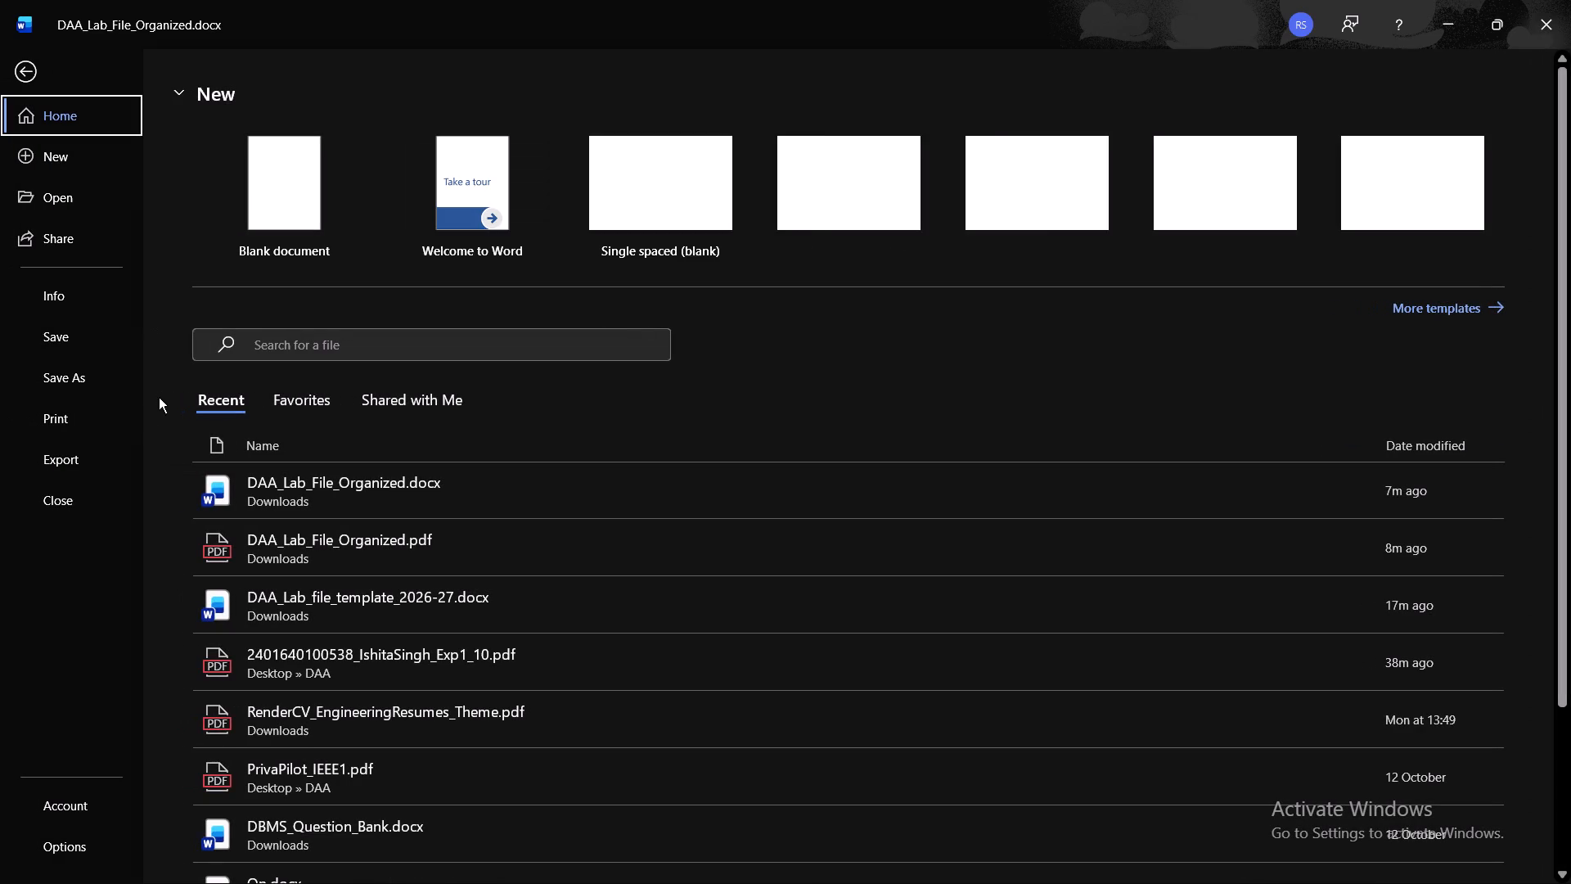
{"action": "left_click", "coordinate": [58, 343]}
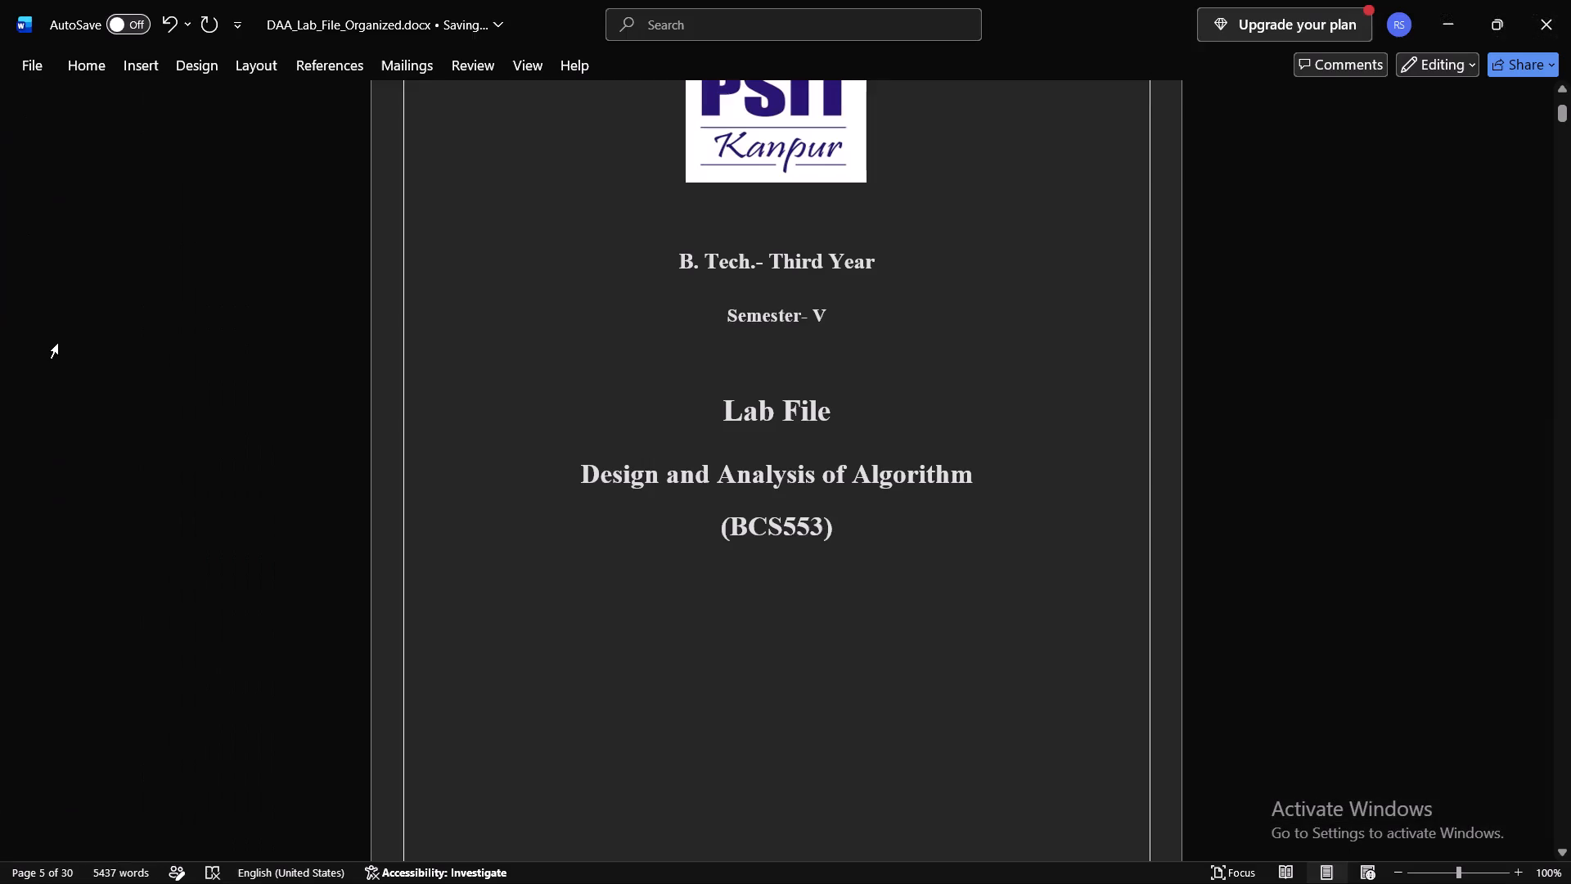
Save a PDF copy of the document in Downloads as DAA_Lab_File_Organized.pdf, replacing the existing file.
{"action": "left_click", "coordinate": [29, 58]}
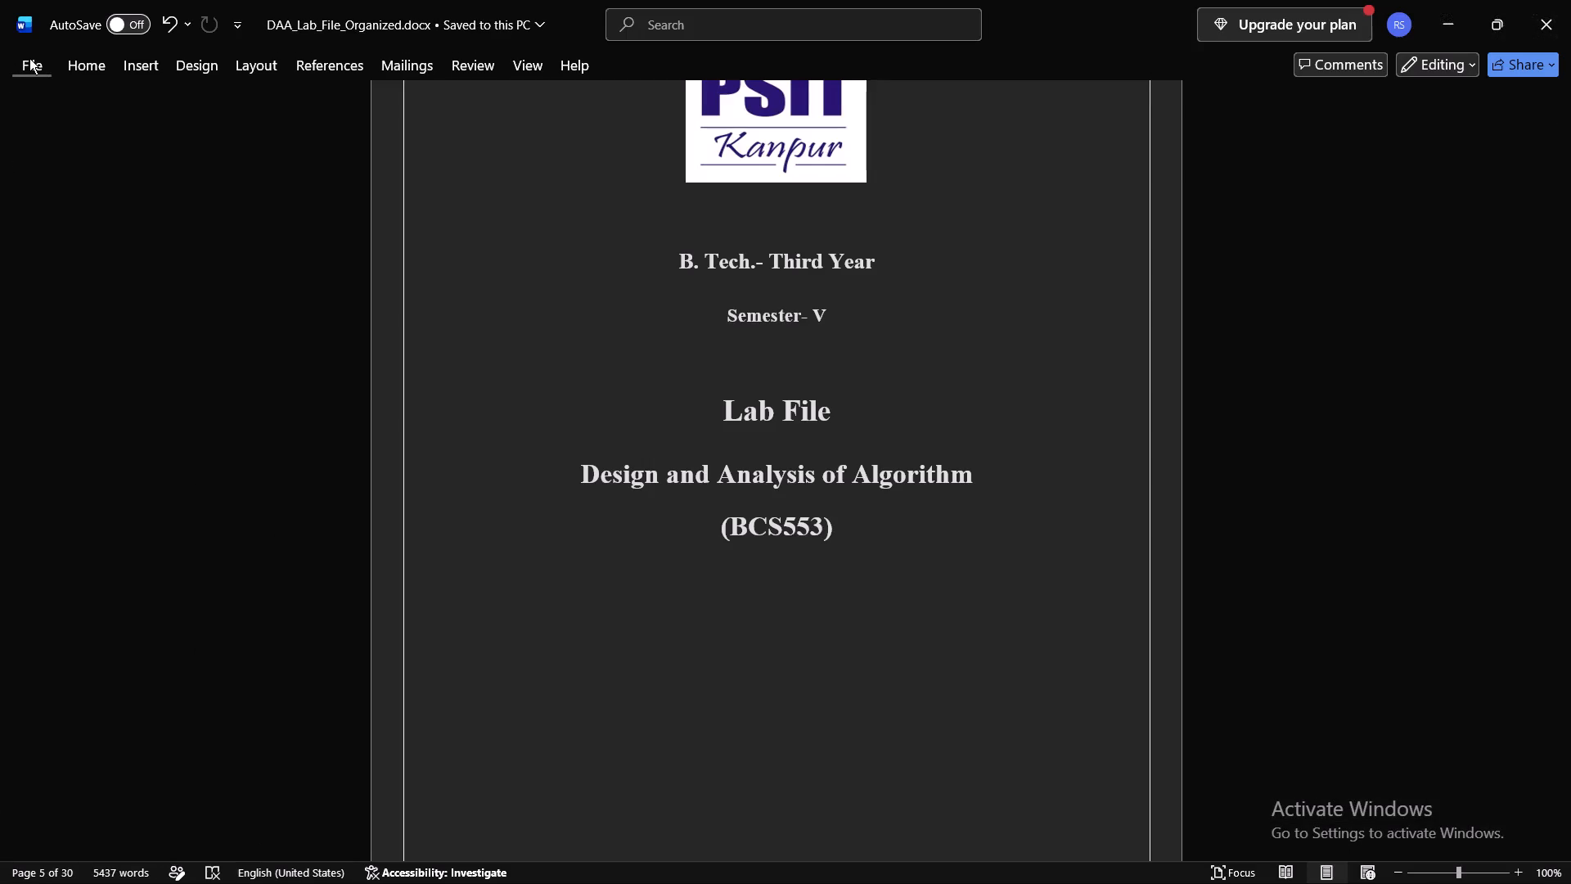
{"action": "left_click", "coordinate": [61, 374]}
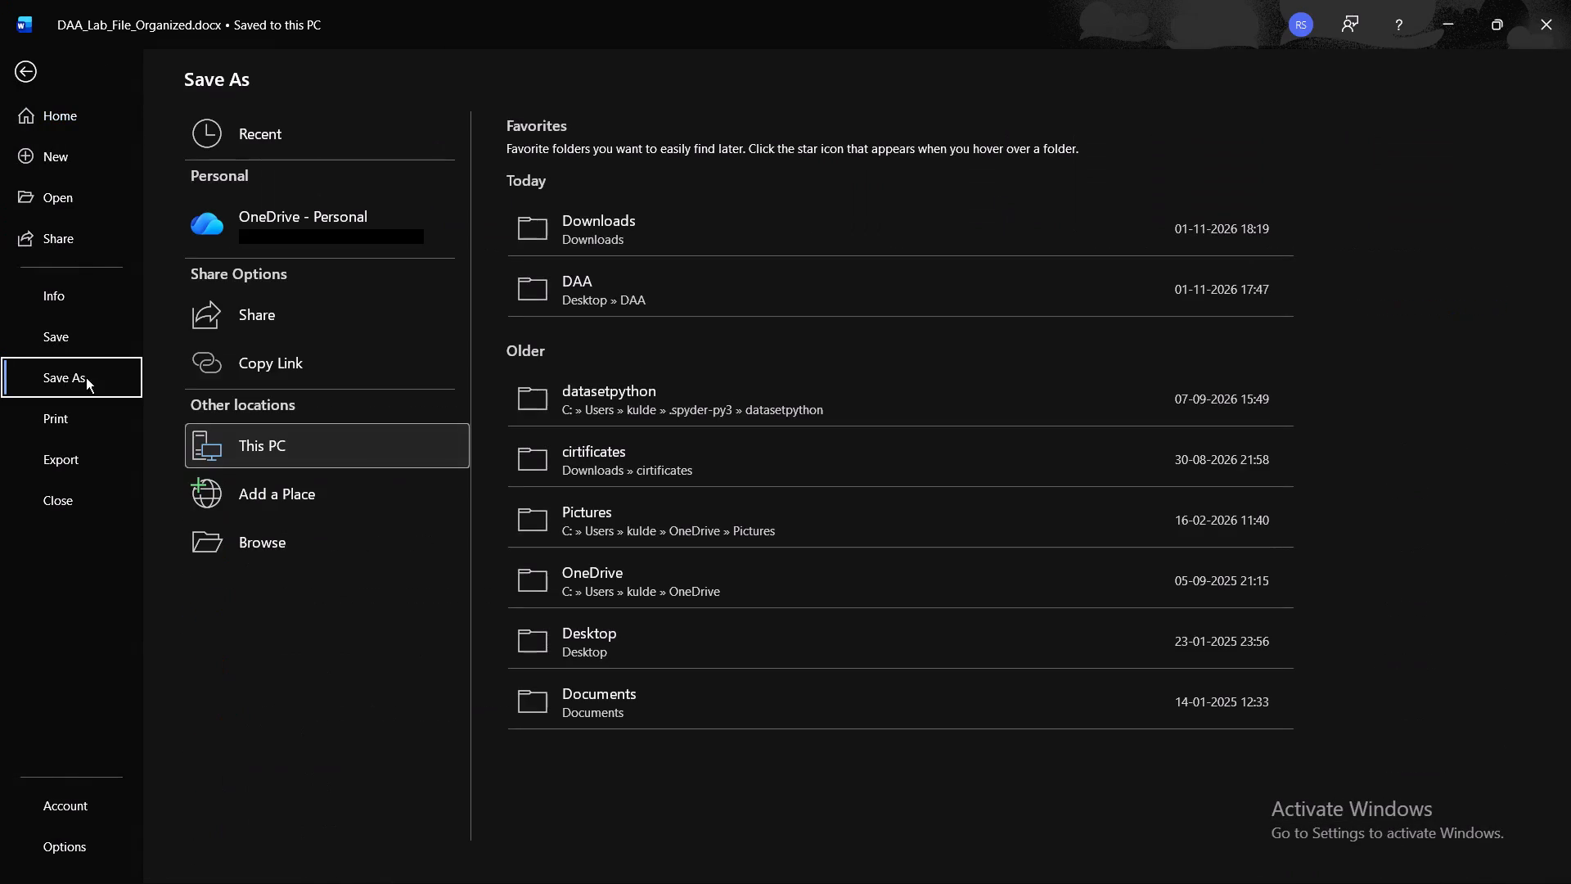
{"action": "left_click", "coordinate": [617, 239]}
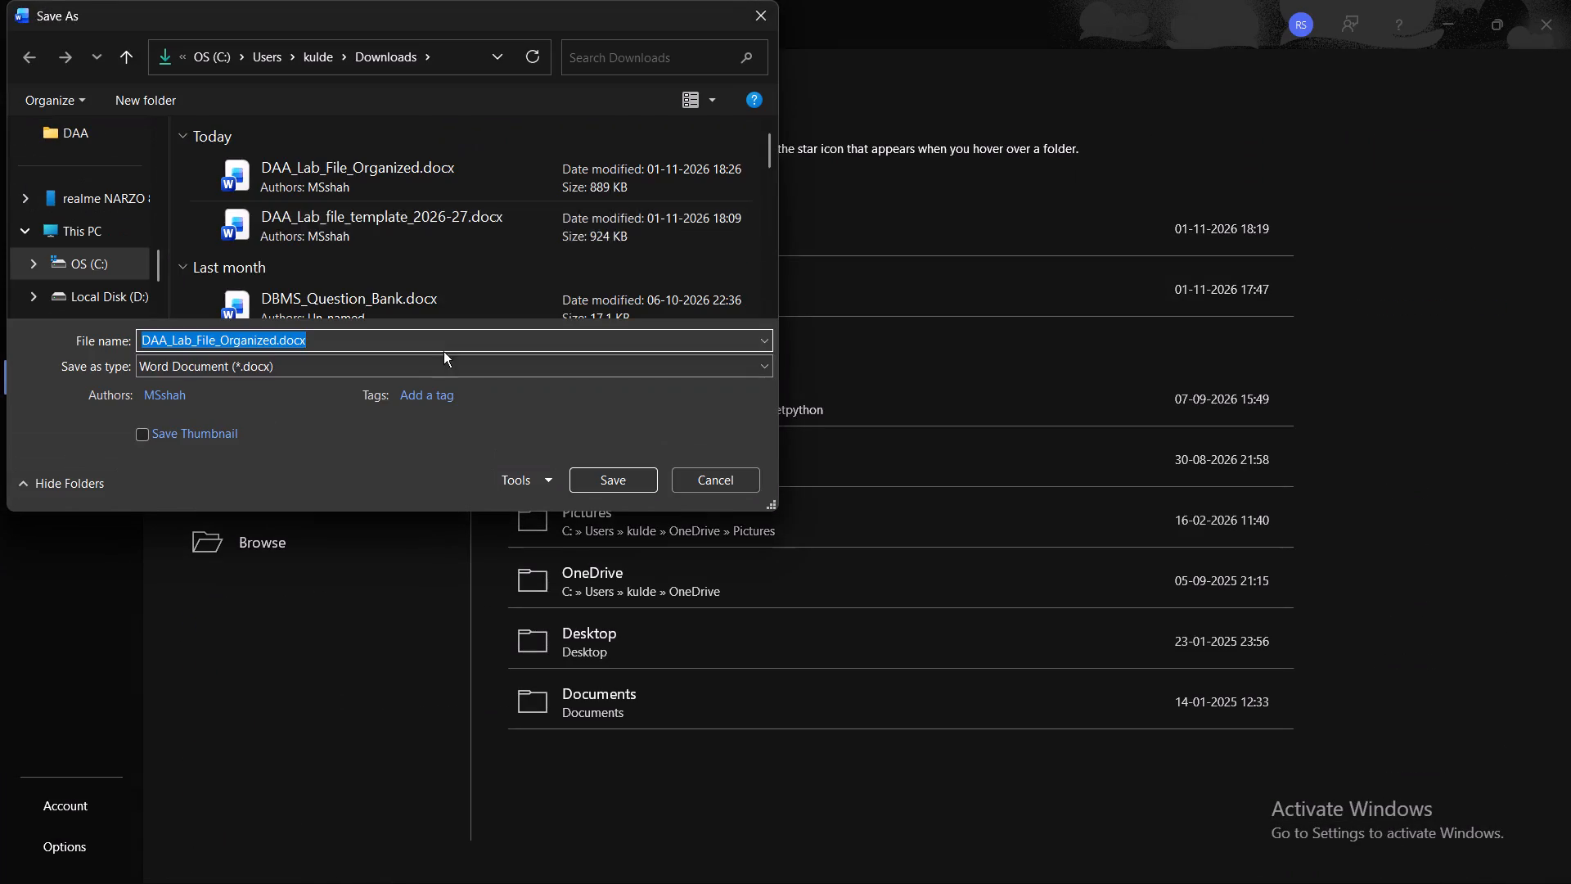
{"action": "left_click", "coordinate": [407, 361]}
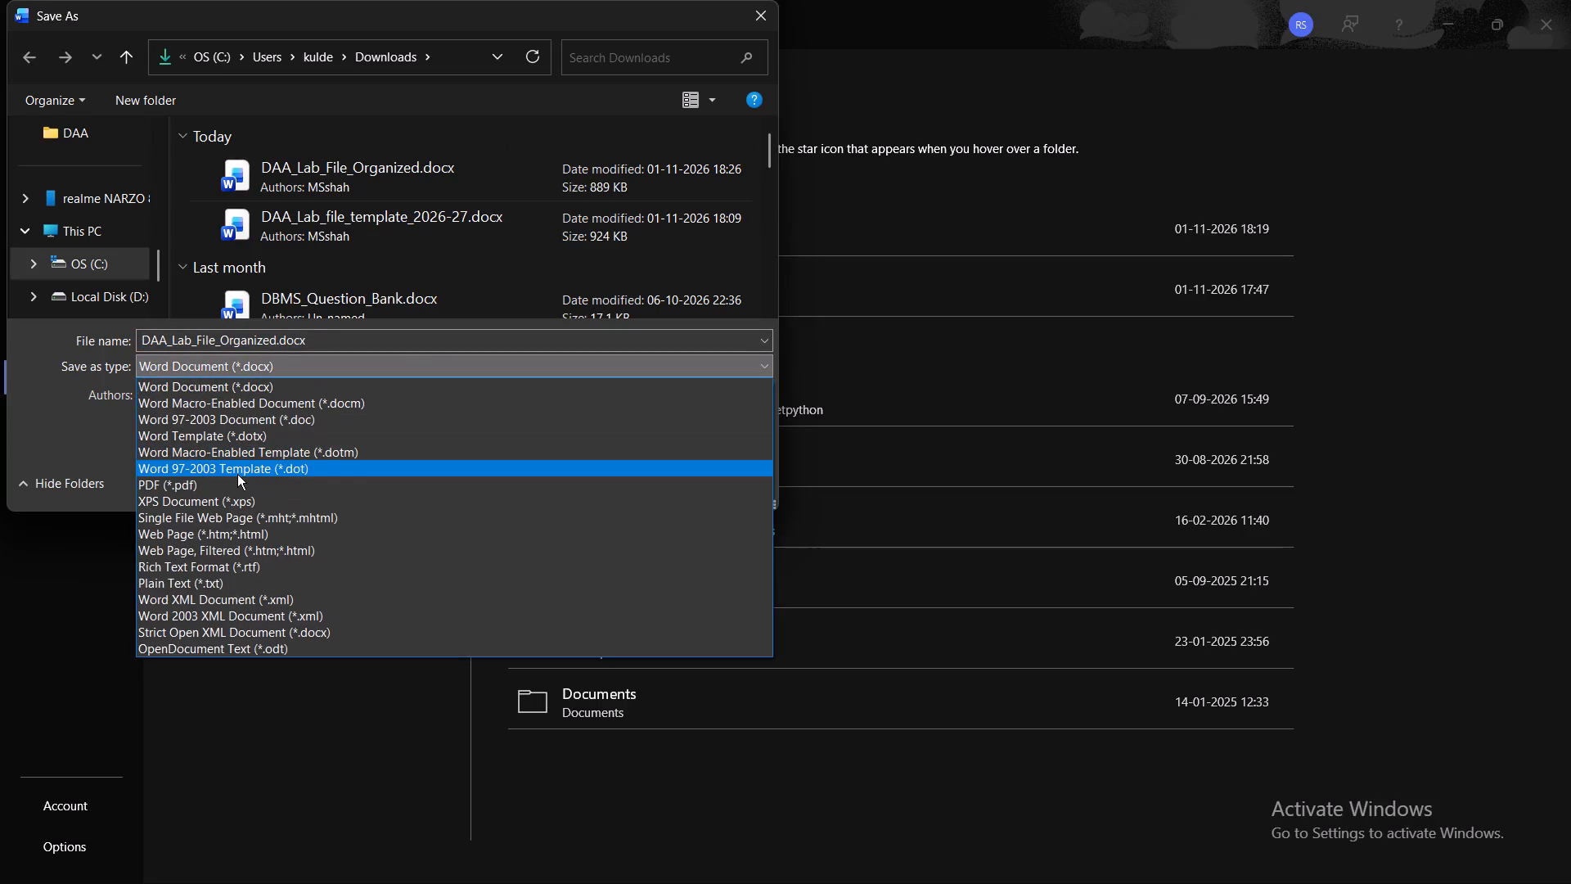
{"action": "left_click", "coordinate": [230, 484]}
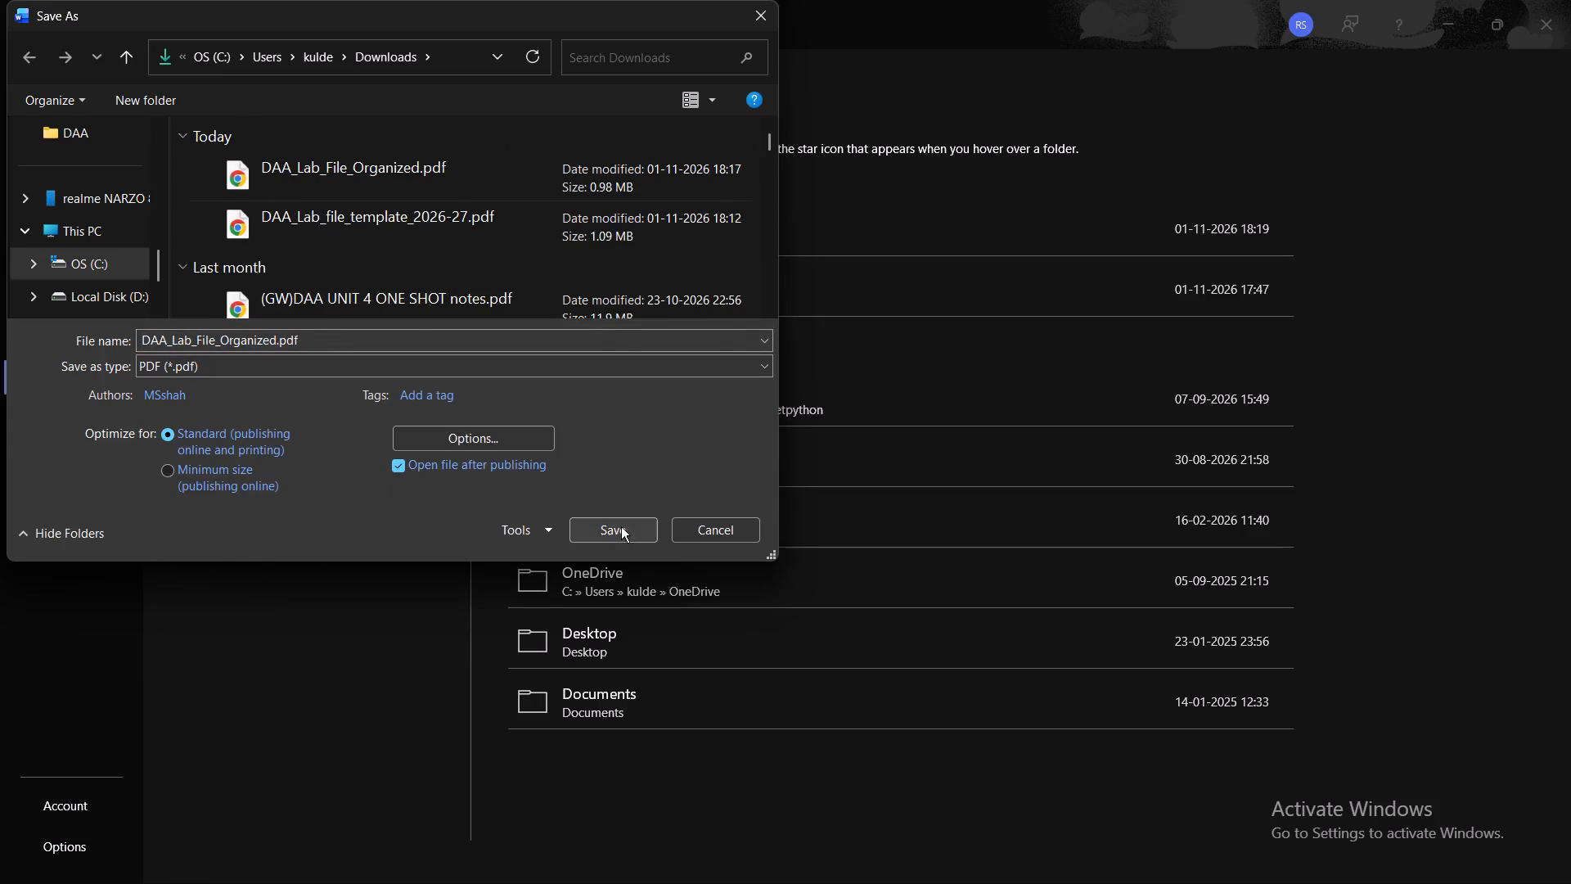
{"action": "left_click", "coordinate": [621, 526]}
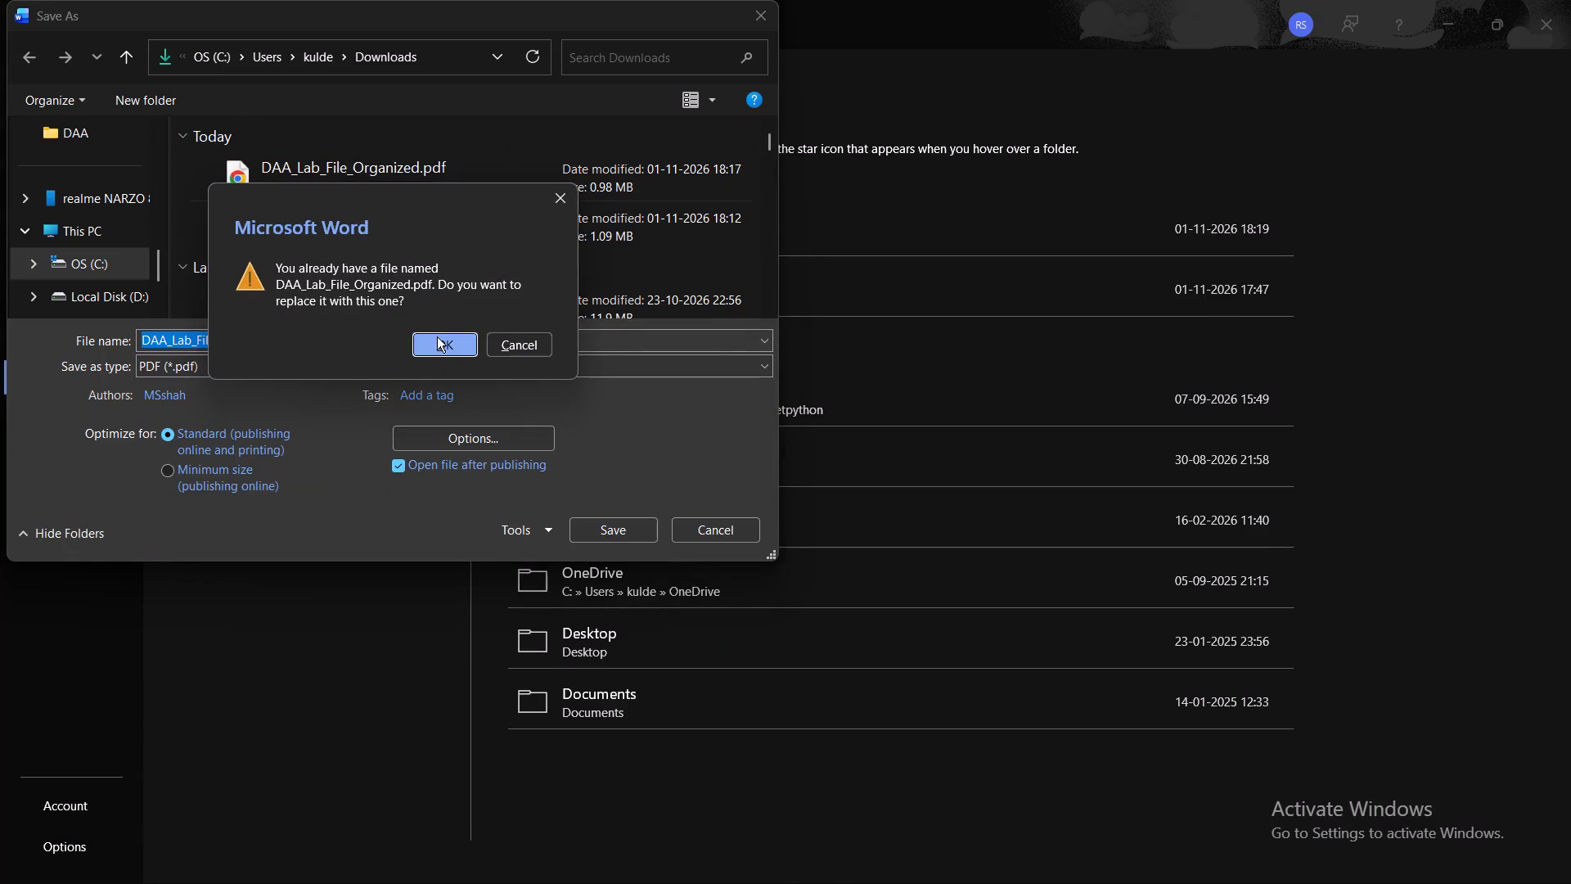
{"action": "left_click", "coordinate": [439, 340]}
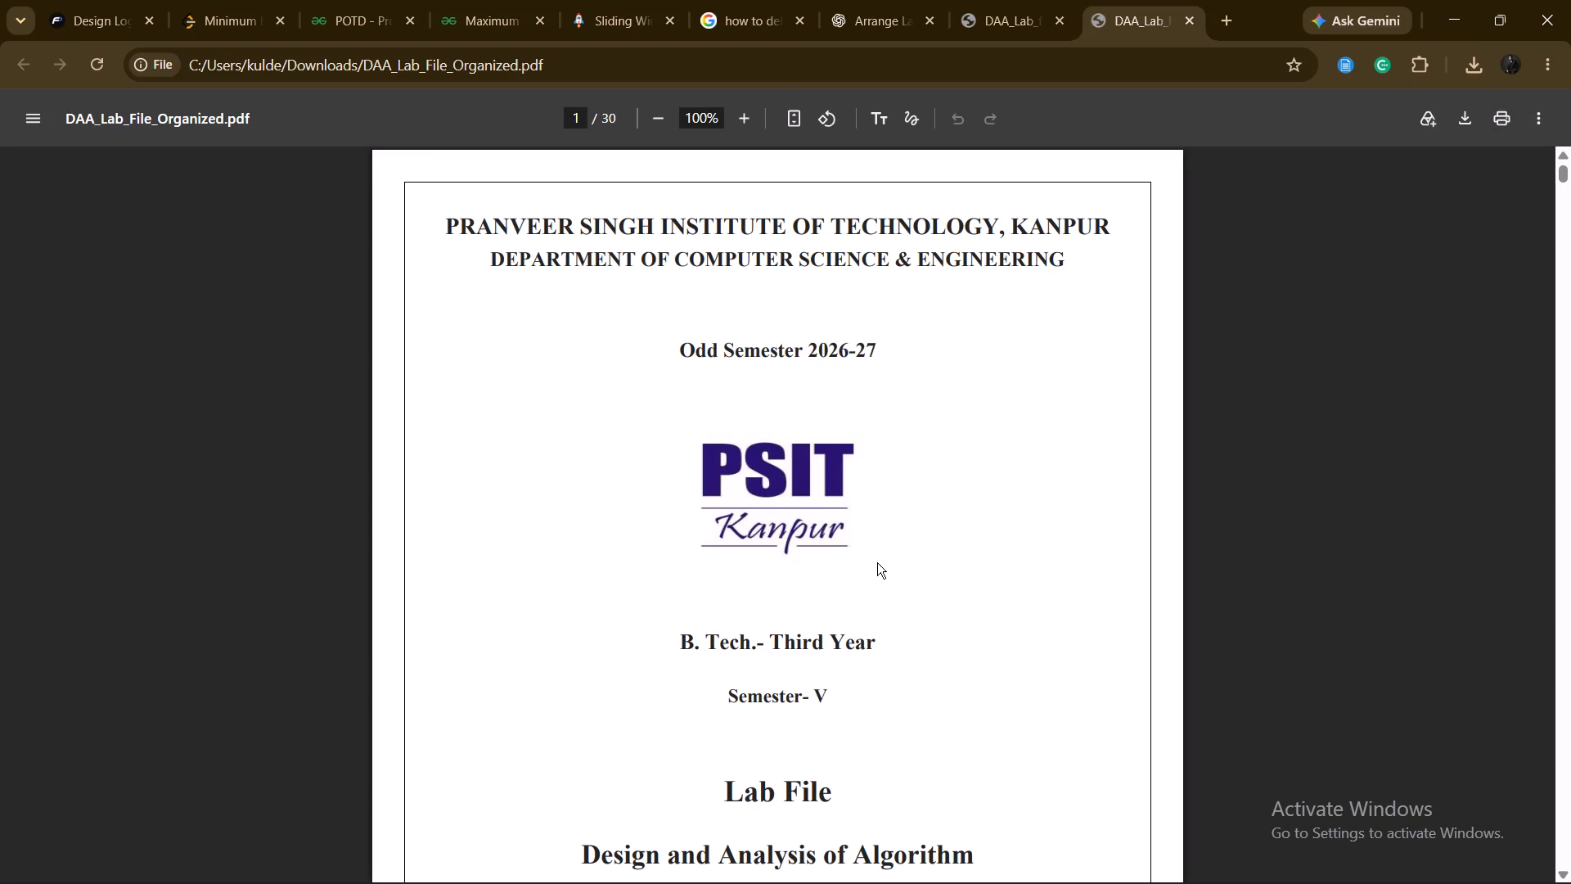
Review pages 1 to 12 of the exported PDF, from the cover page to the sorting experiment code, for page-layout problems.
{"action": "scroll", "coordinate": [1069, 179], "scroll_direction": "down", "scroll_amount": 9}
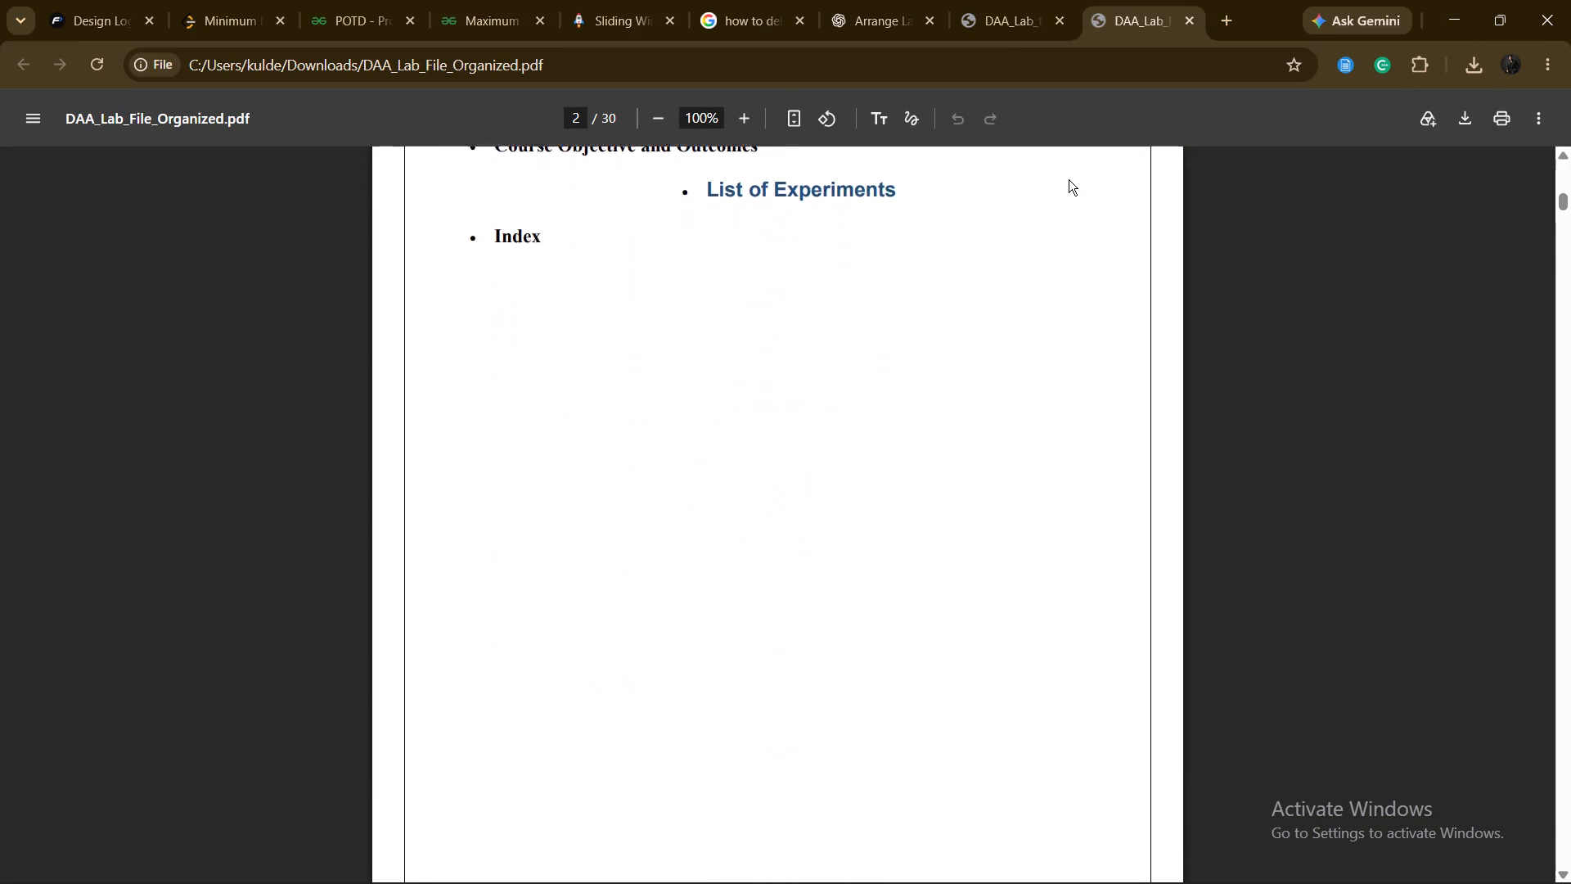
{"action": "scroll", "coordinate": [1069, 179], "scroll_direction": "down", "scroll_amount": 10}
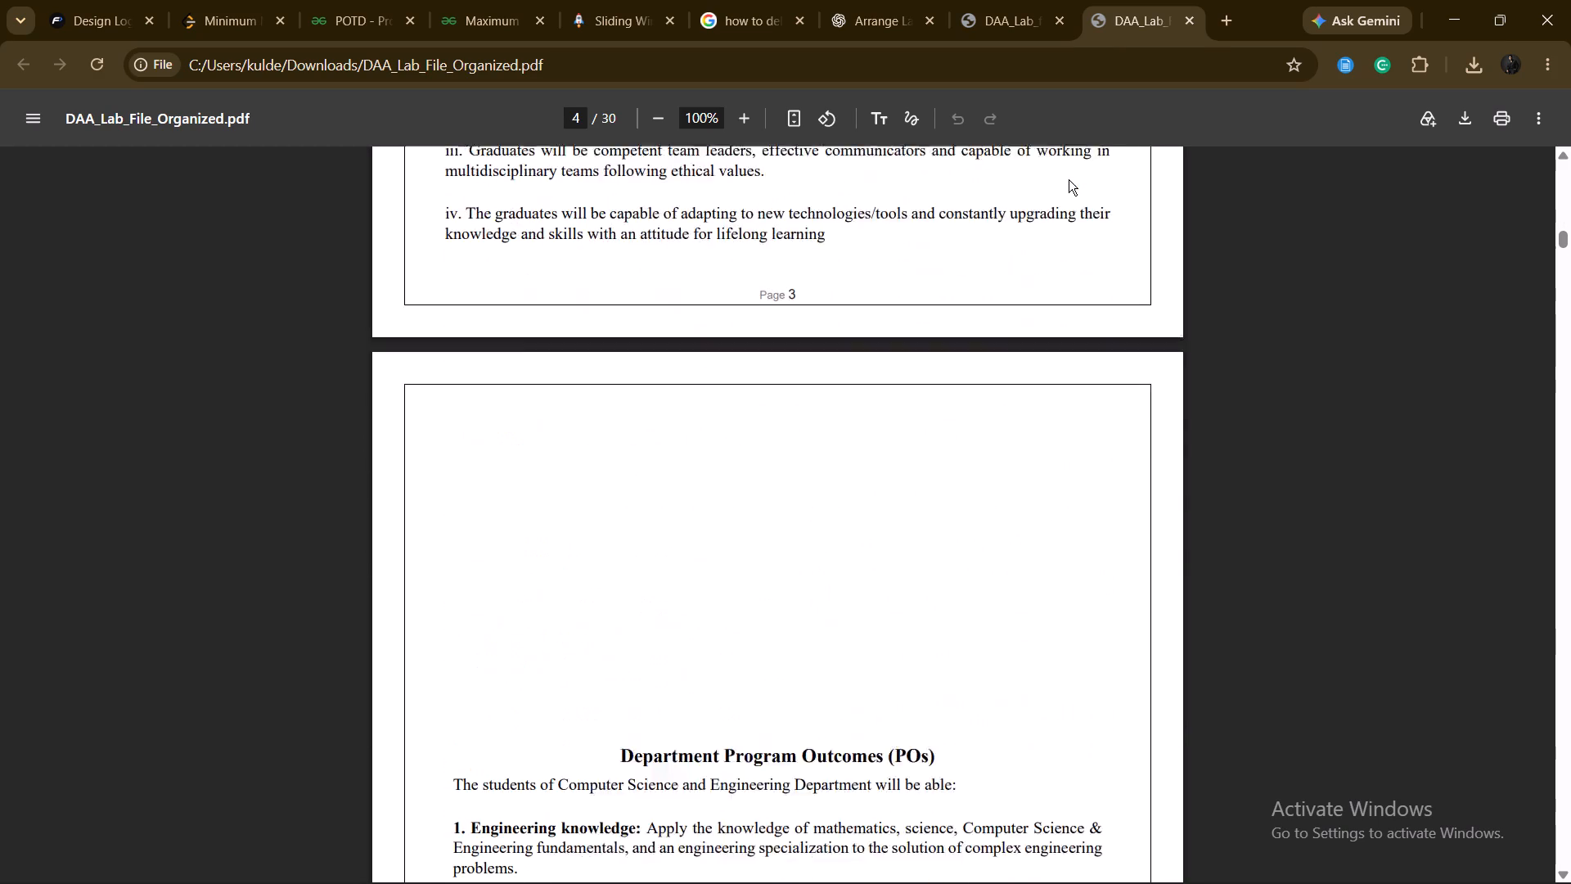
{"action": "scroll", "coordinate": [1069, 179], "scroll_direction": "down", "scroll_amount": 3}
{"action": "scroll", "coordinate": [1069, 179], "scroll_direction": "up", "scroll_amount": 1}
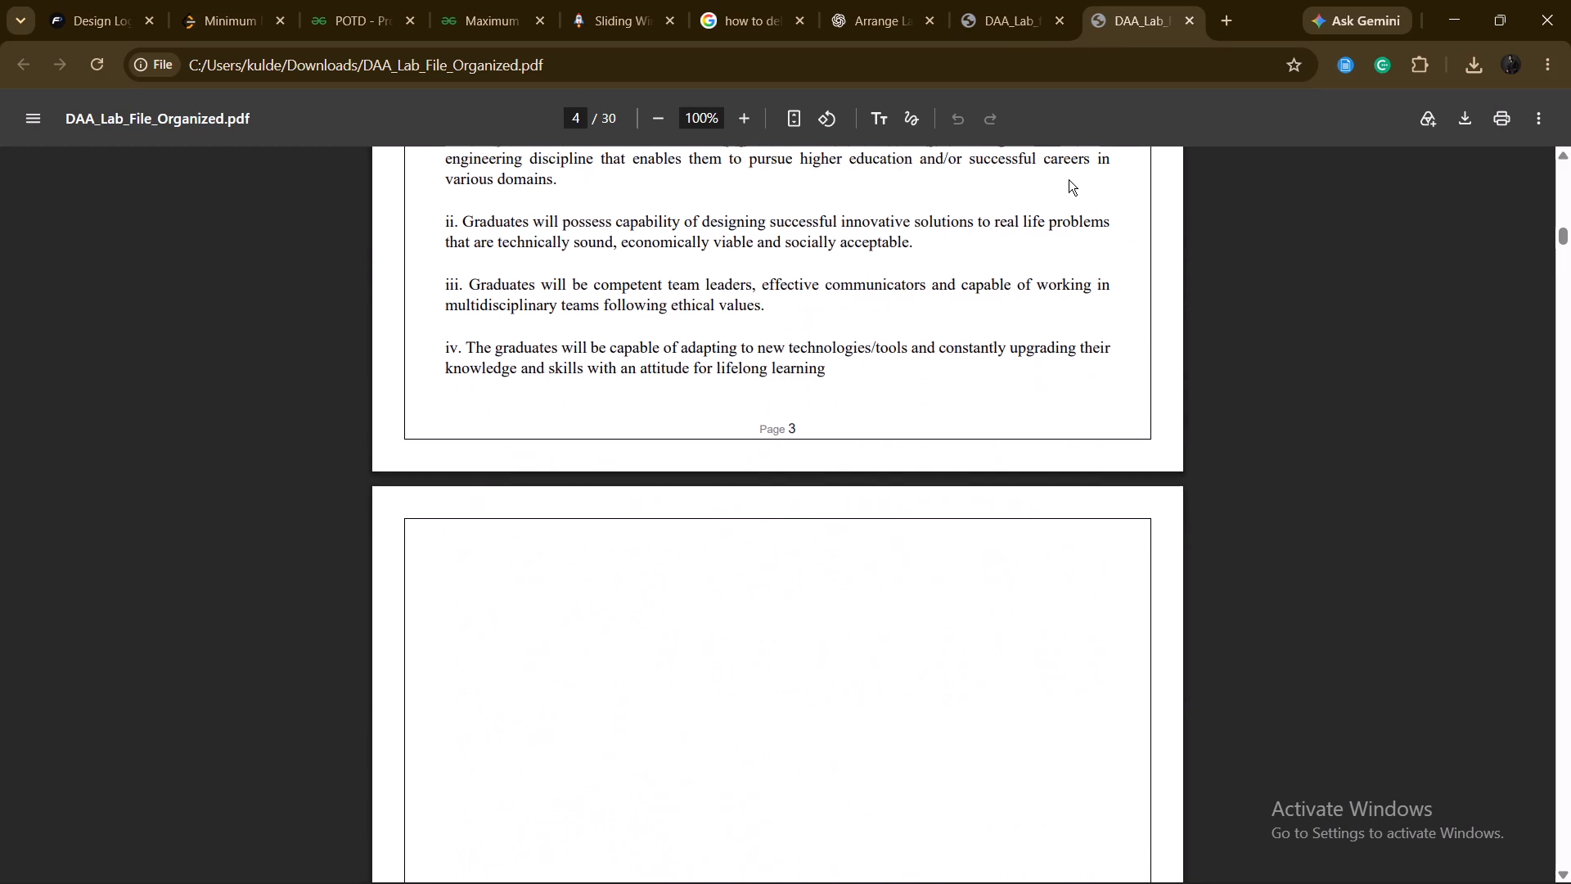
{"action": "scroll", "coordinate": [1069, 179], "scroll_direction": "down", "scroll_amount": 4}
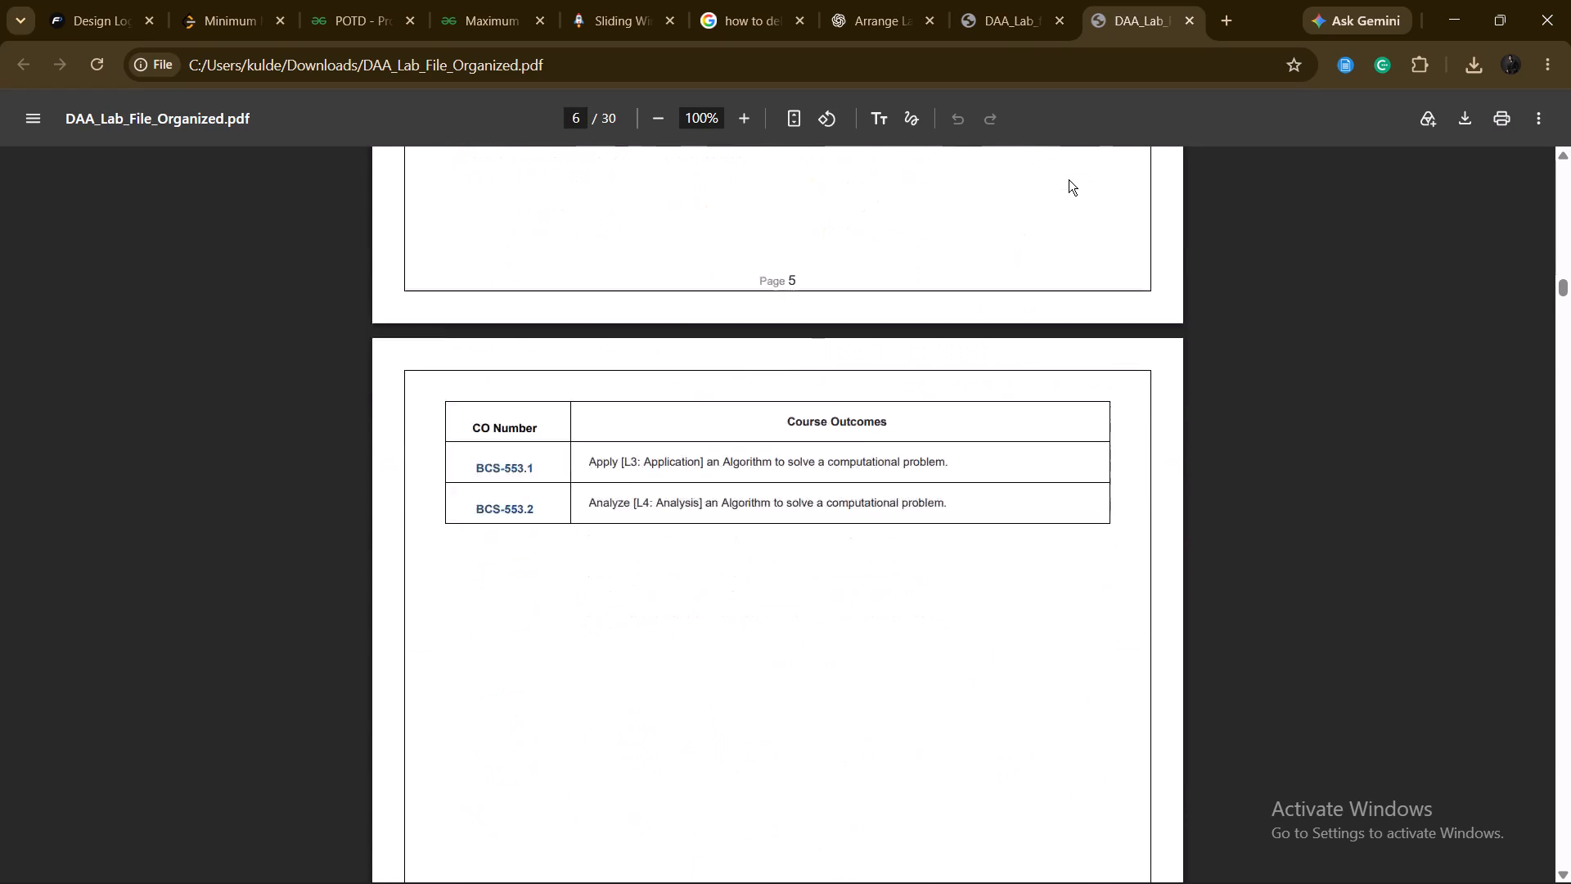
{"action": "scroll", "coordinate": [1069, 179], "scroll_direction": "down", "scroll_amount": 9}
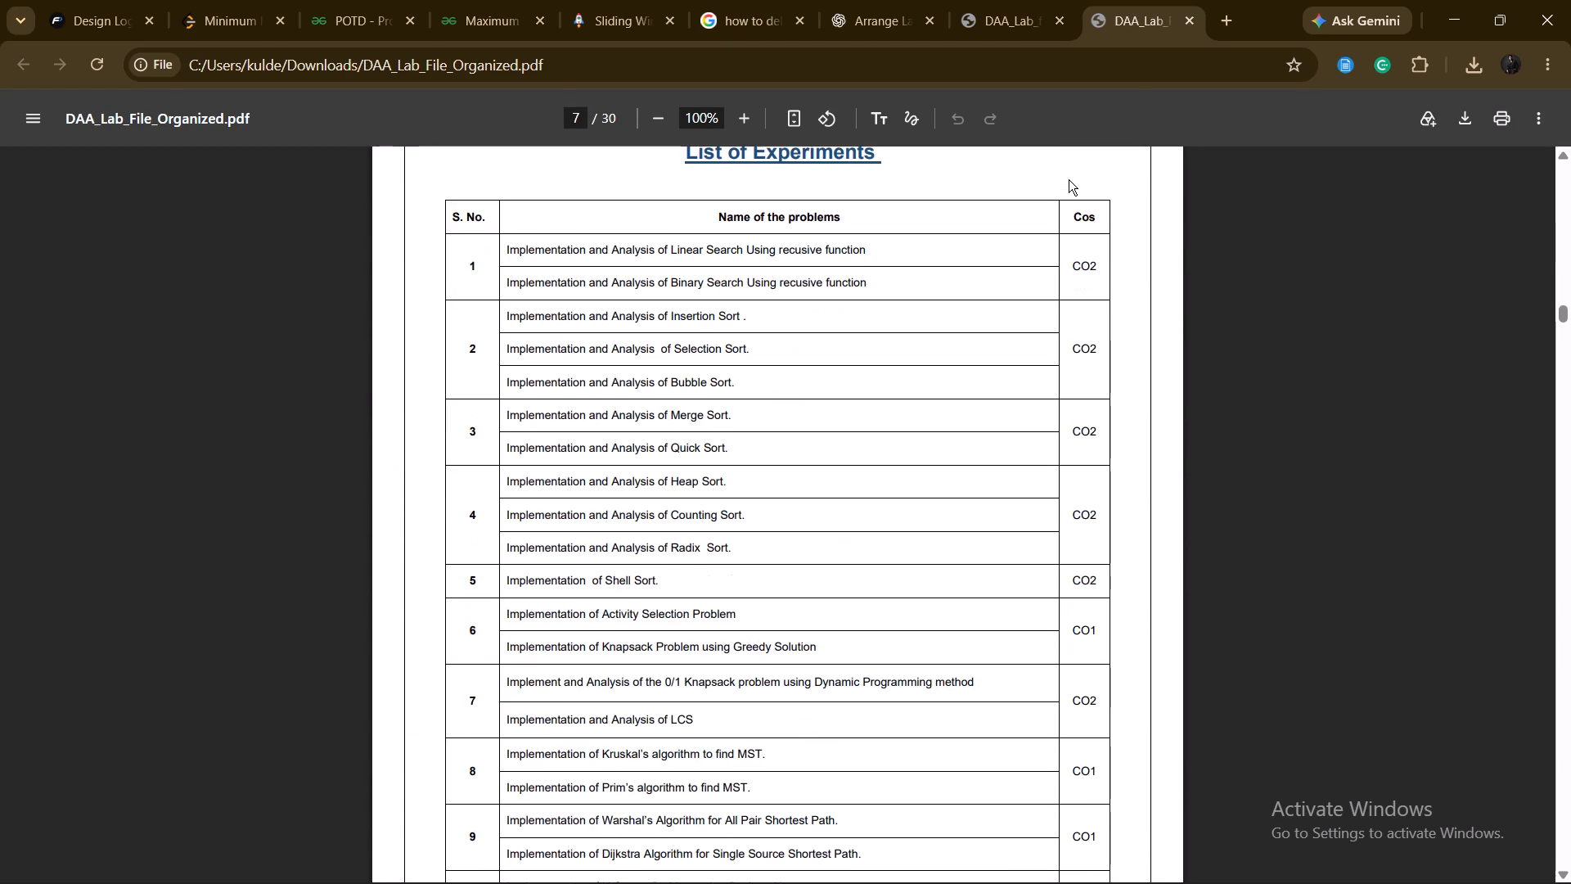
{"action": "scroll", "coordinate": [1069, 179], "scroll_direction": "down", "scroll_amount": 6}
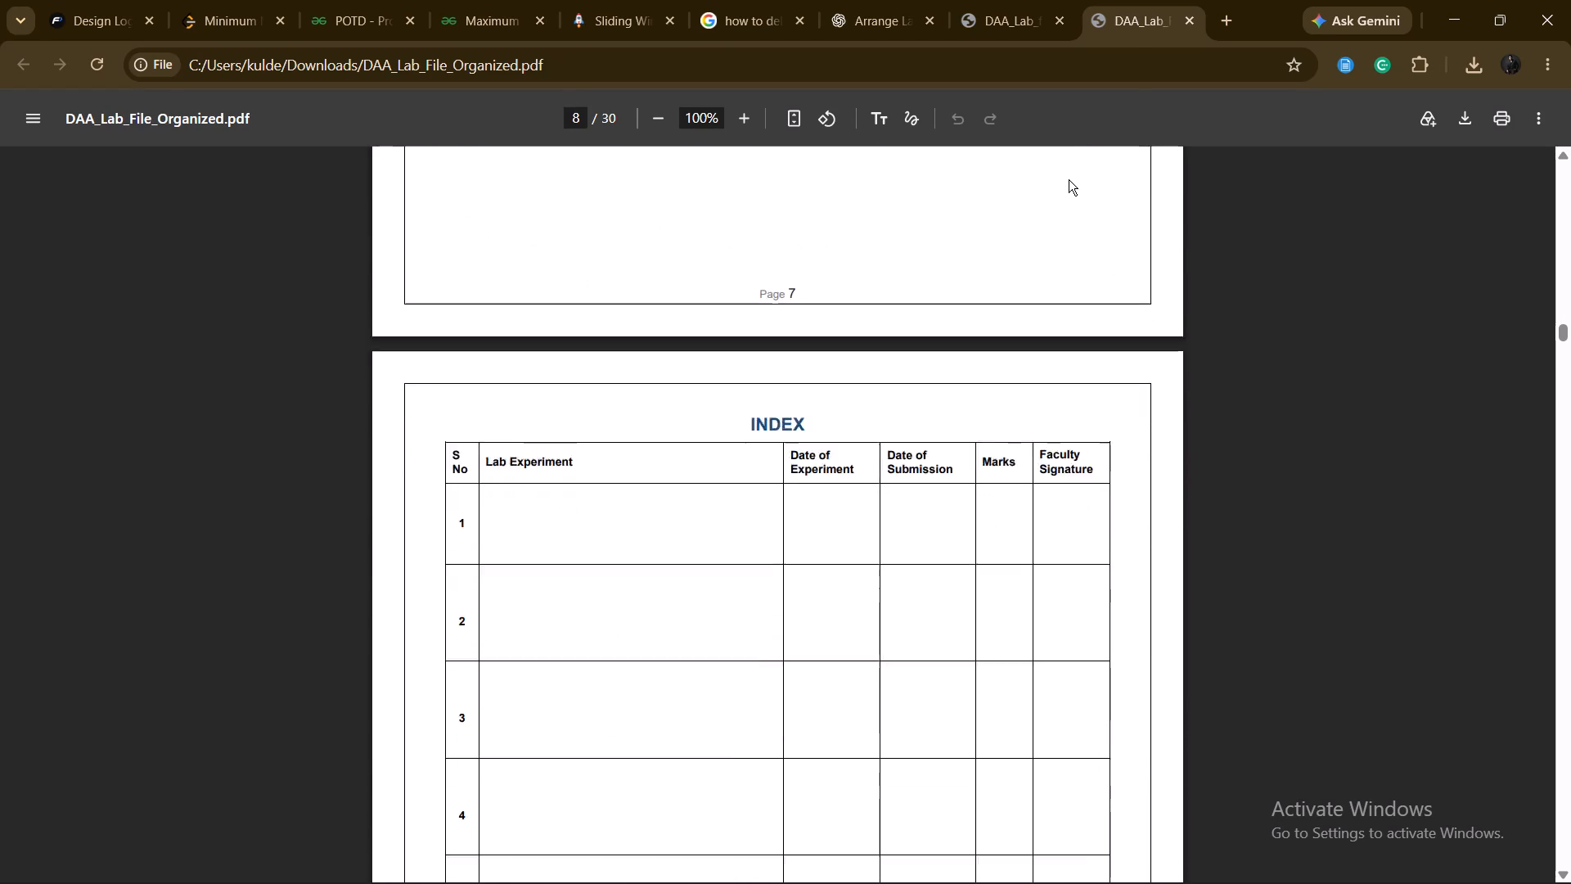
{"action": "scroll", "coordinate": [1069, 179], "scroll_direction": "down", "scroll_amount": 7}
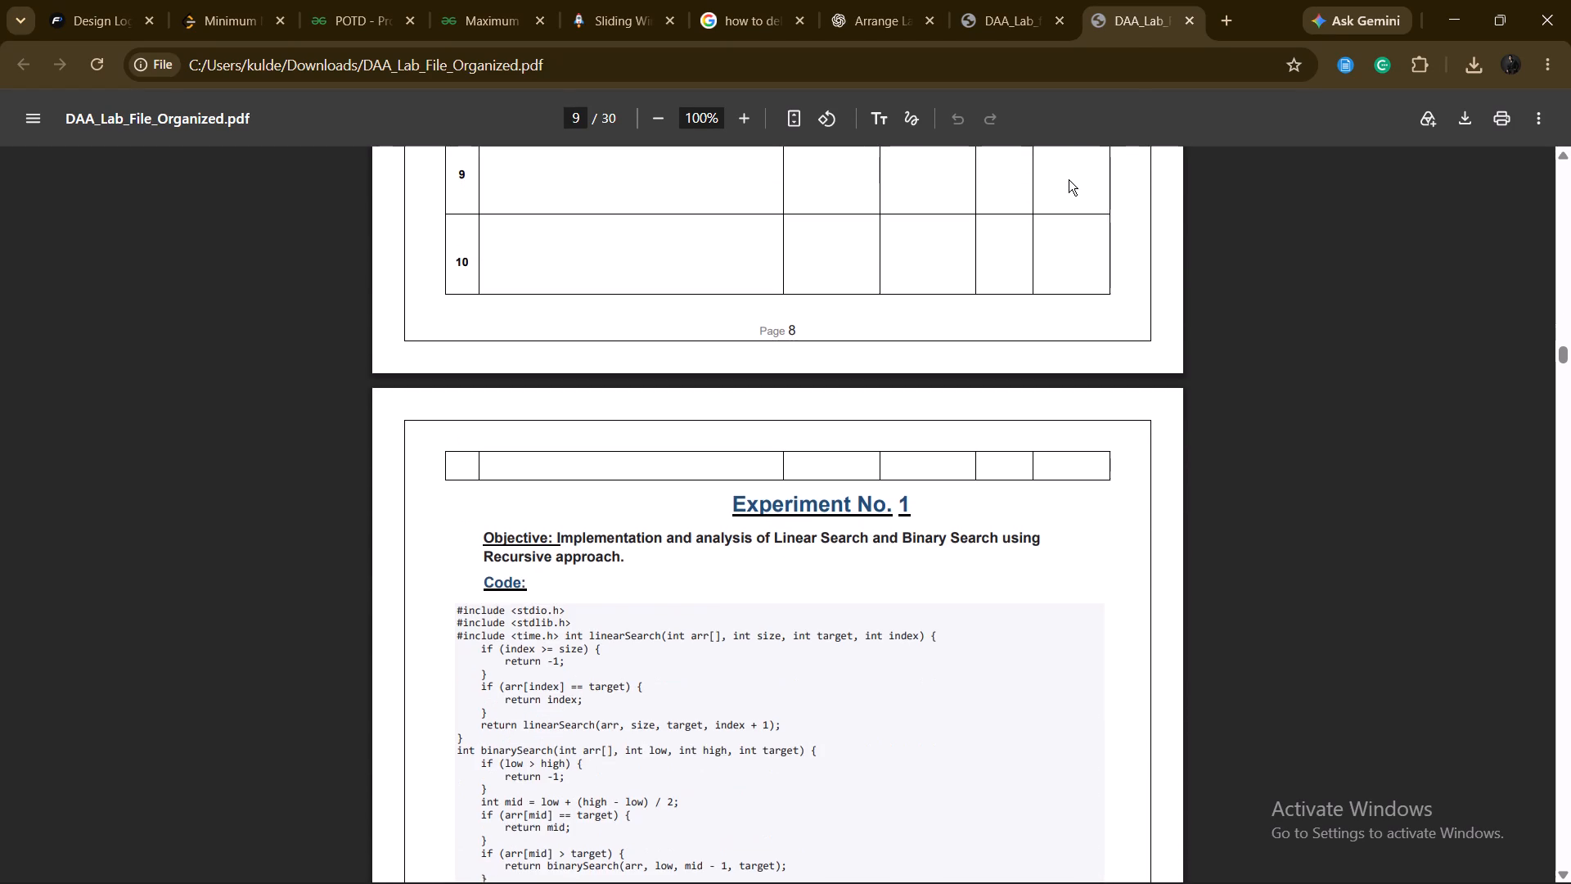
{"action": "scroll", "coordinate": [1069, 179], "scroll_direction": "down", "scroll_amount": 10}
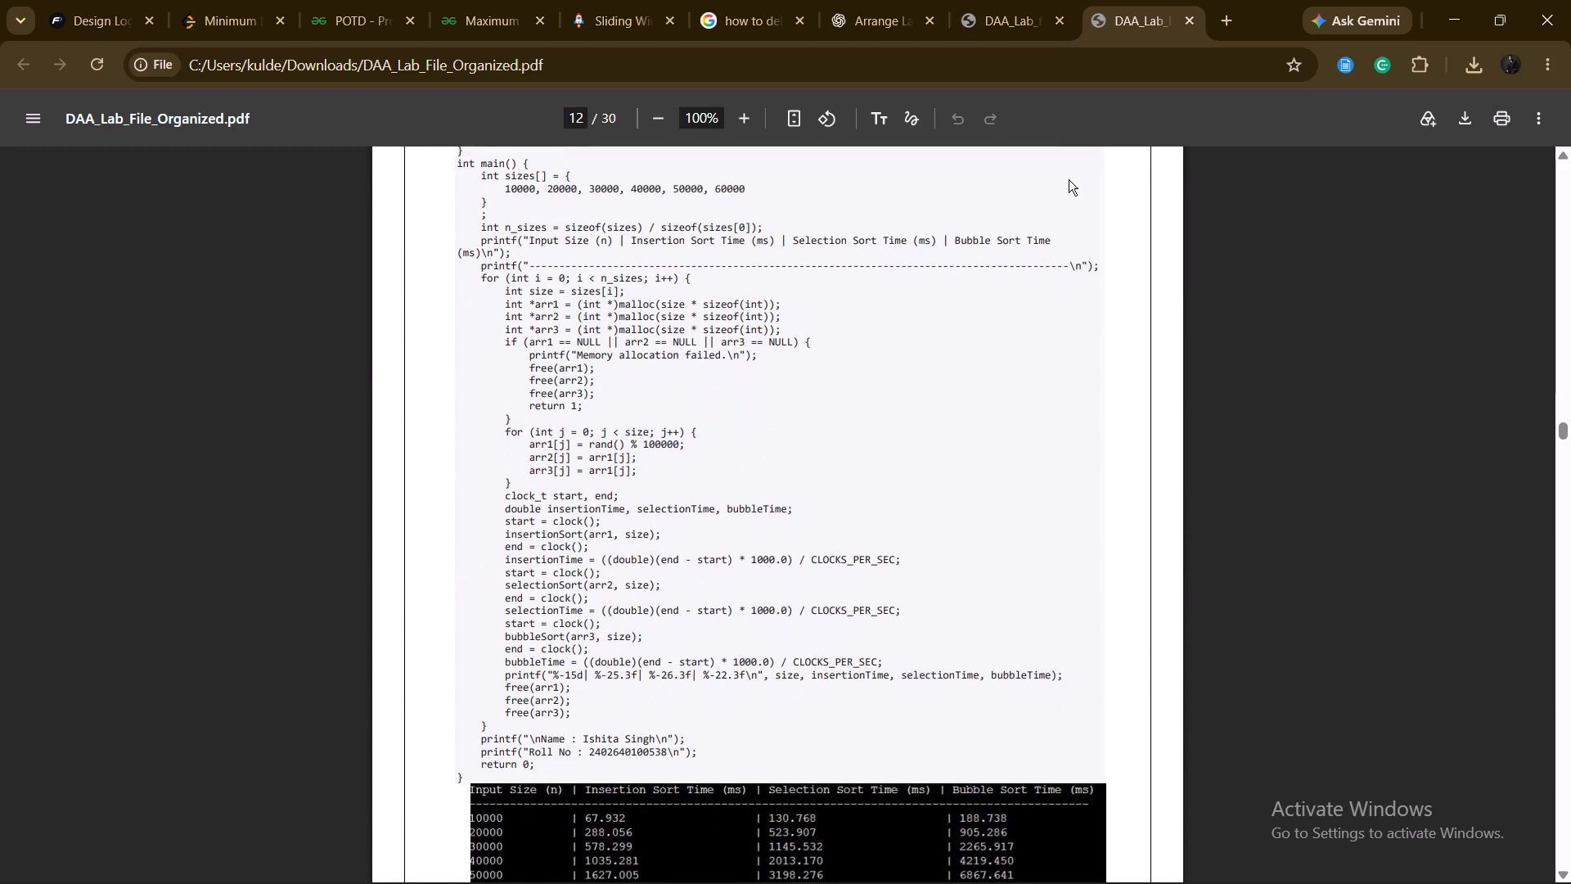
Minimize the browser and close the DAA_Lab_File_Organized document in Word.
{"action": "left_click", "coordinate": [1461, 8]}
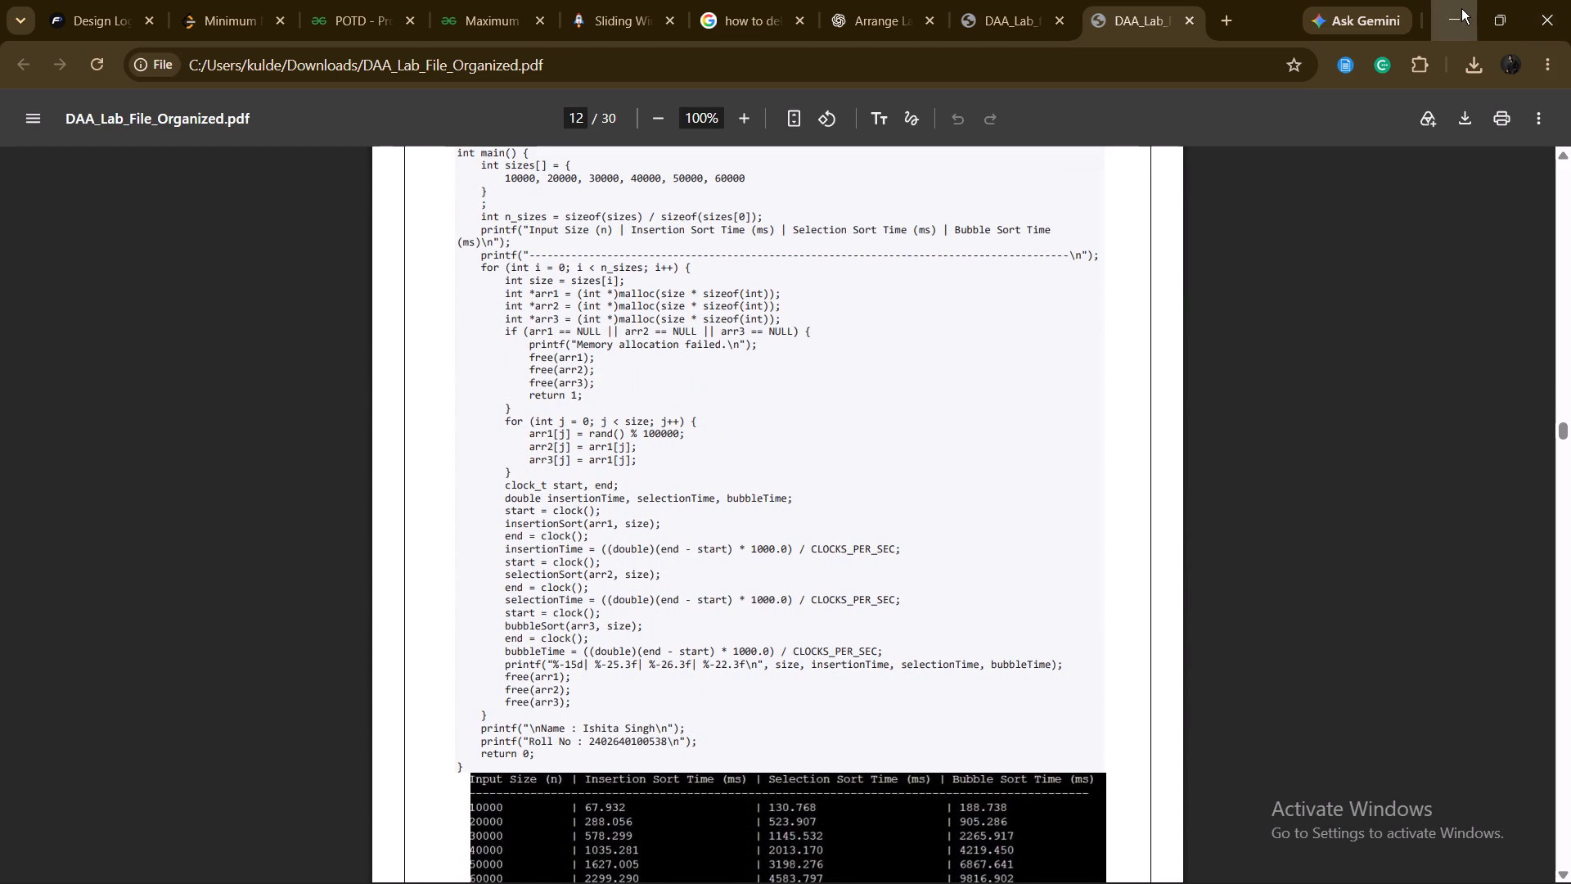
{"action": "left_click", "coordinate": [1570, 0]}
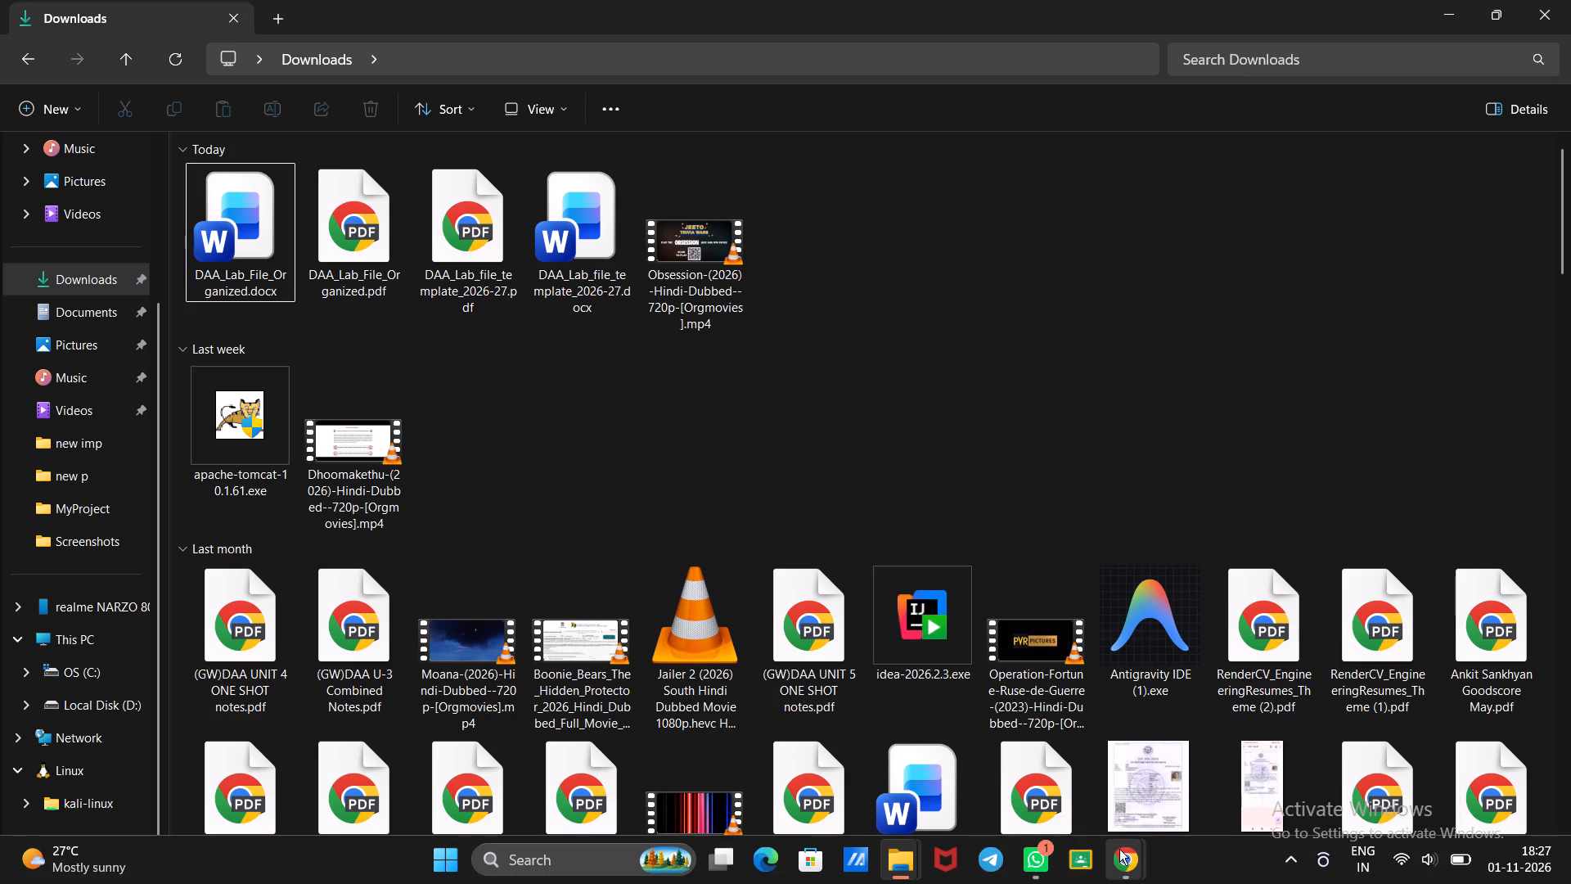
Switch back to Chrome and open YouTube in a new tab.
{"action": "left_click", "coordinate": [1119, 849]}
{"action": "left_click", "coordinate": [1101, 803]}
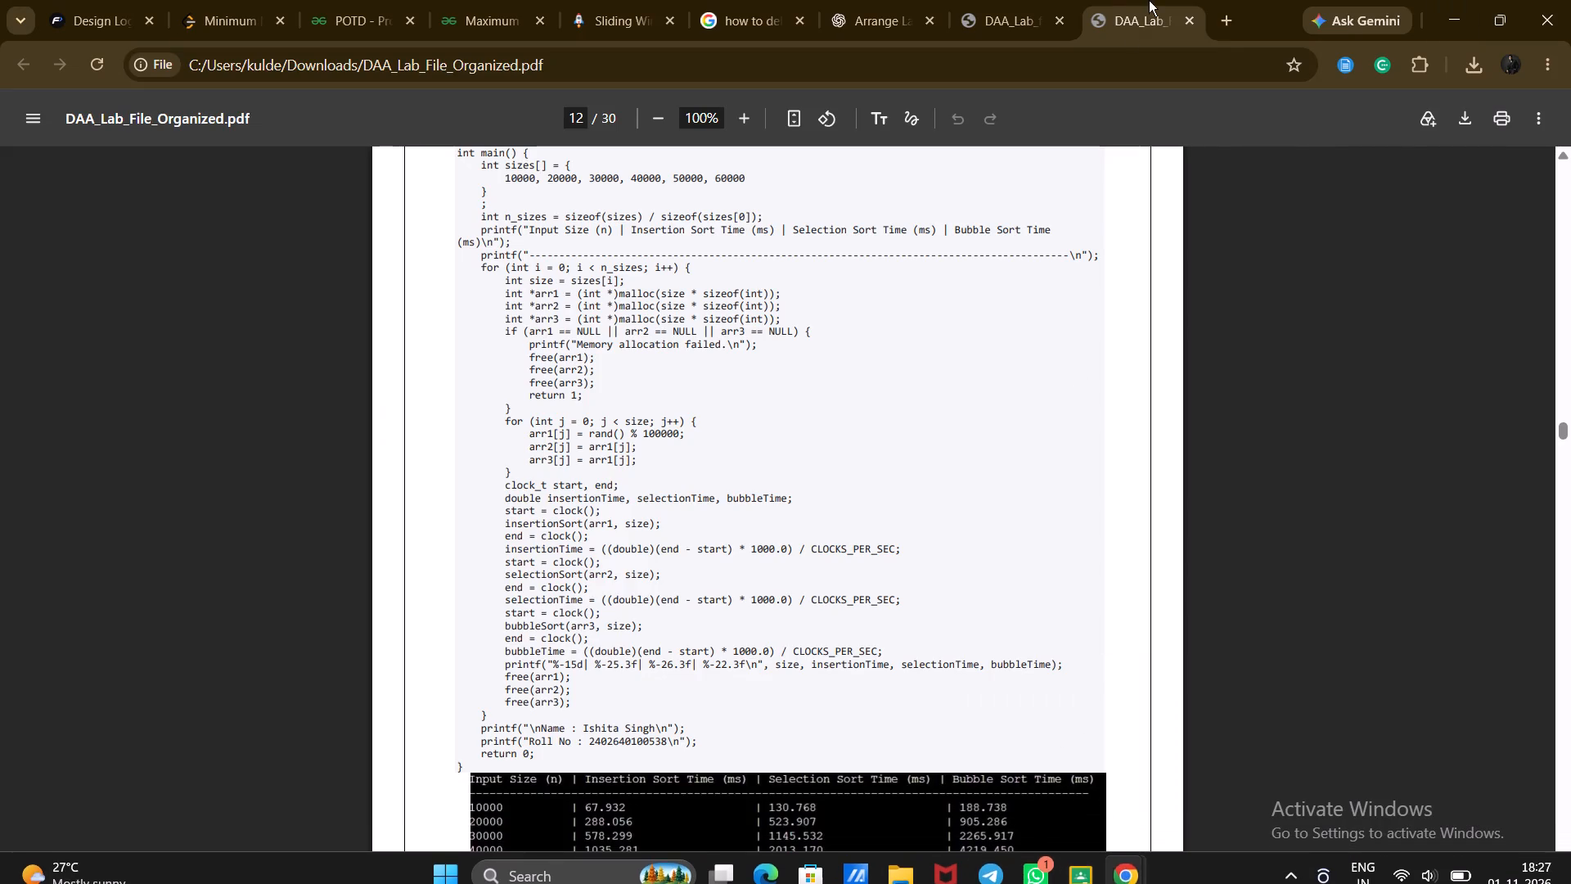
{"action": "left_click", "coordinate": [1230, 15]}
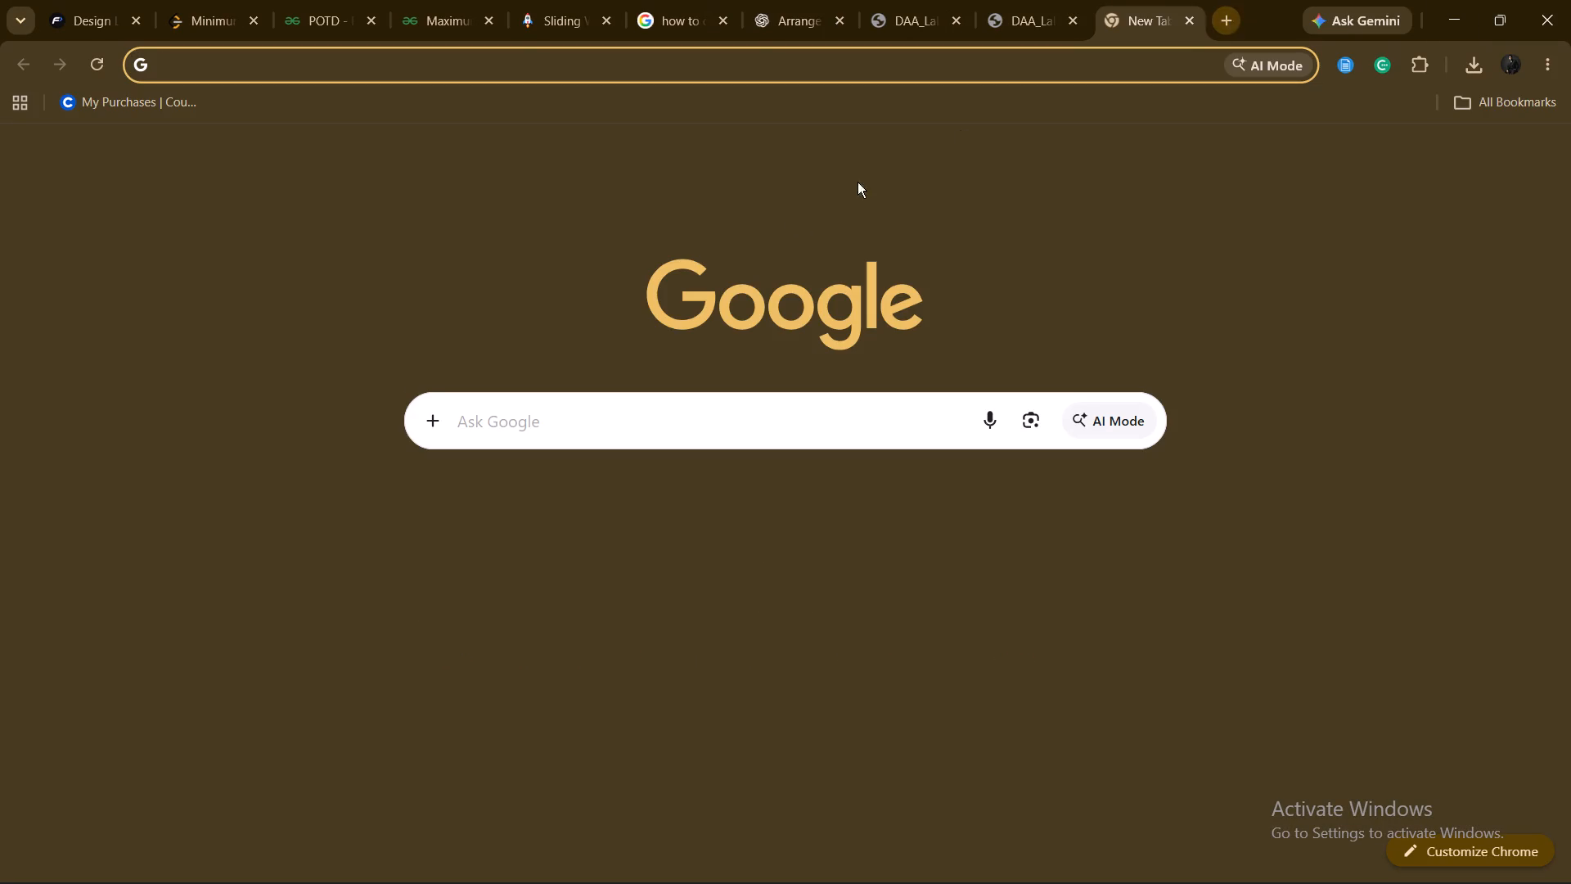
{"action": "left_click", "coordinate": [438, 631]}
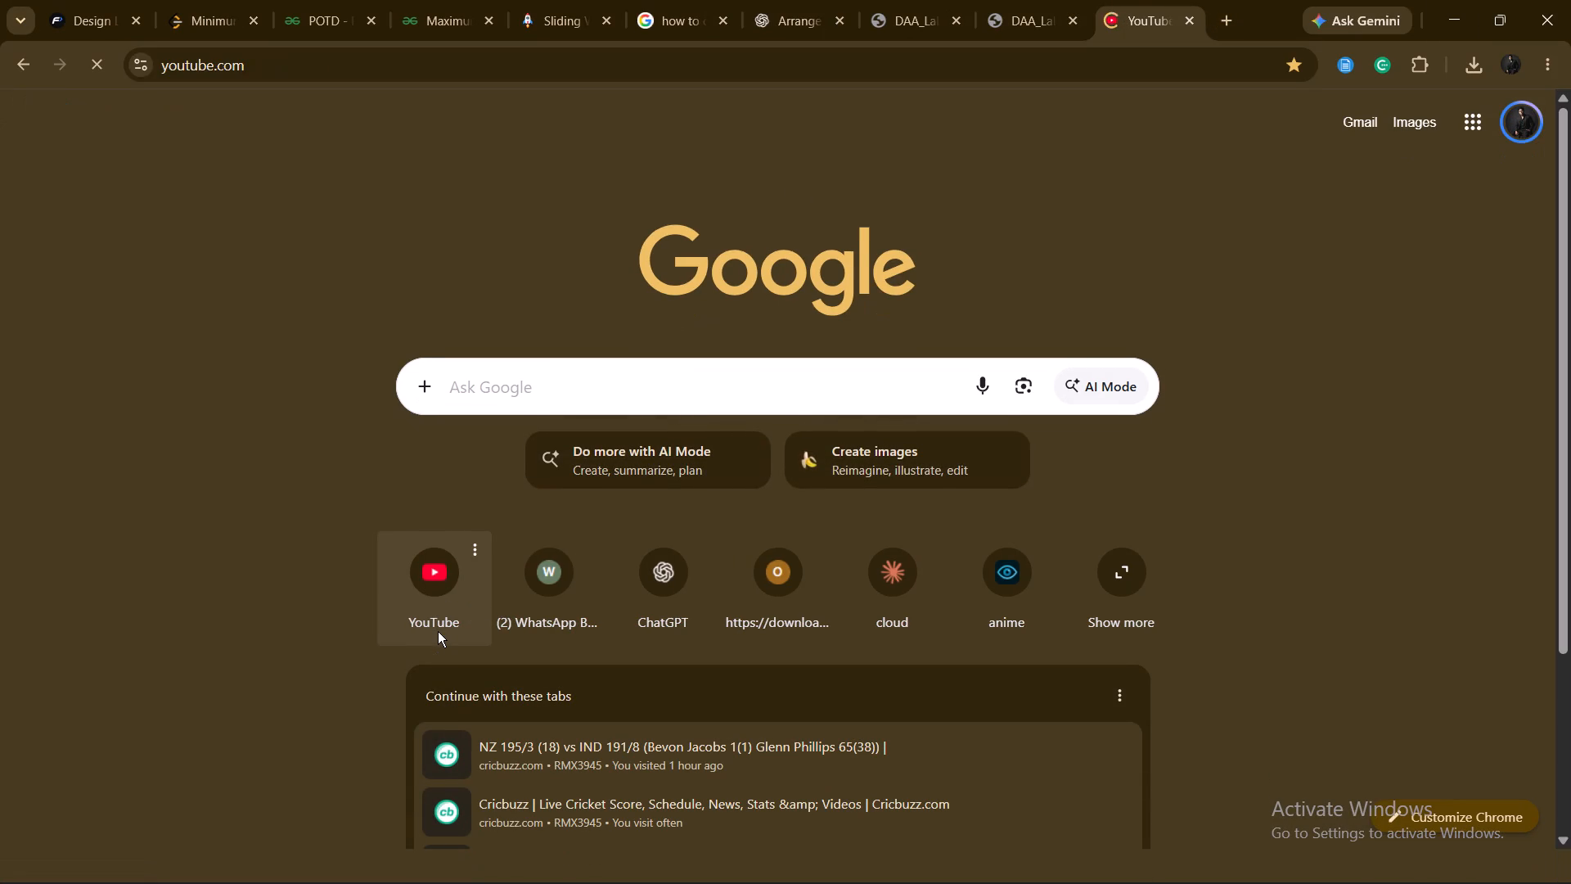